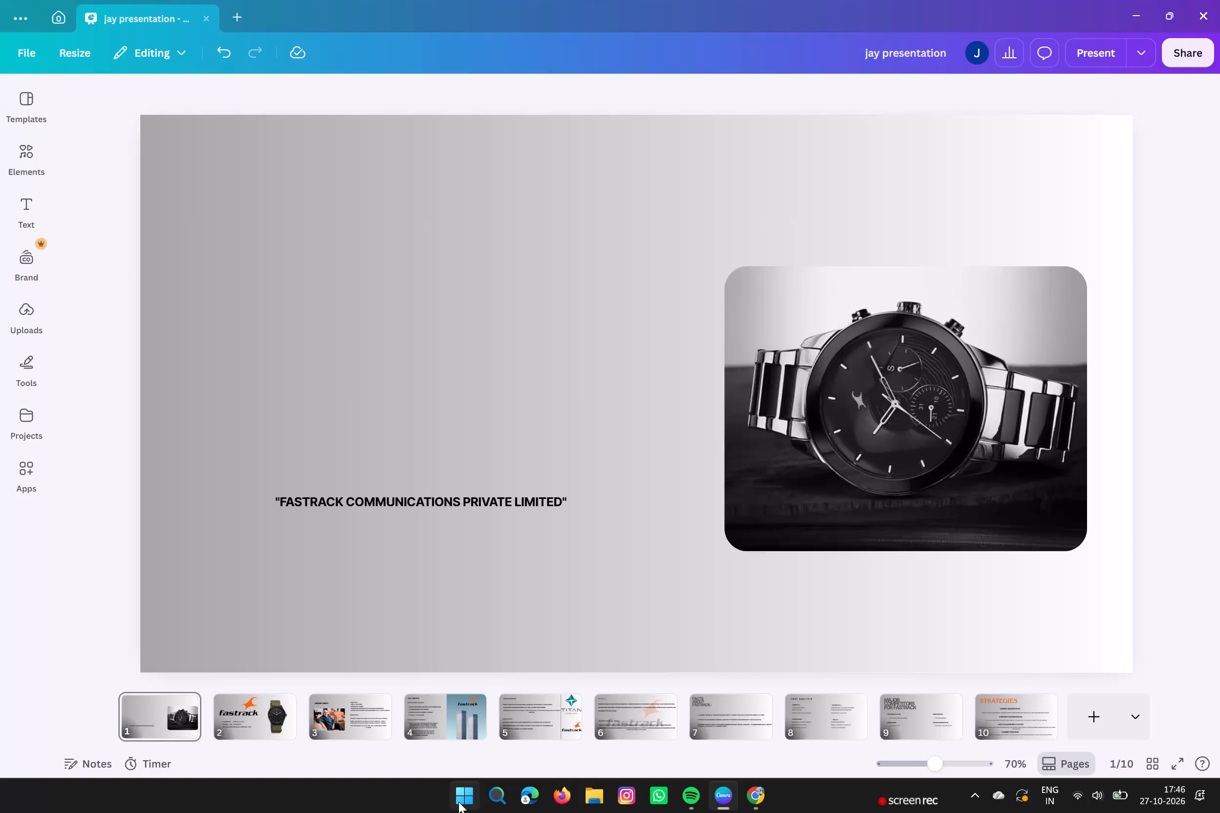
Launch the recently added Kuro app.
click(458, 802)
double_click(375, 438)
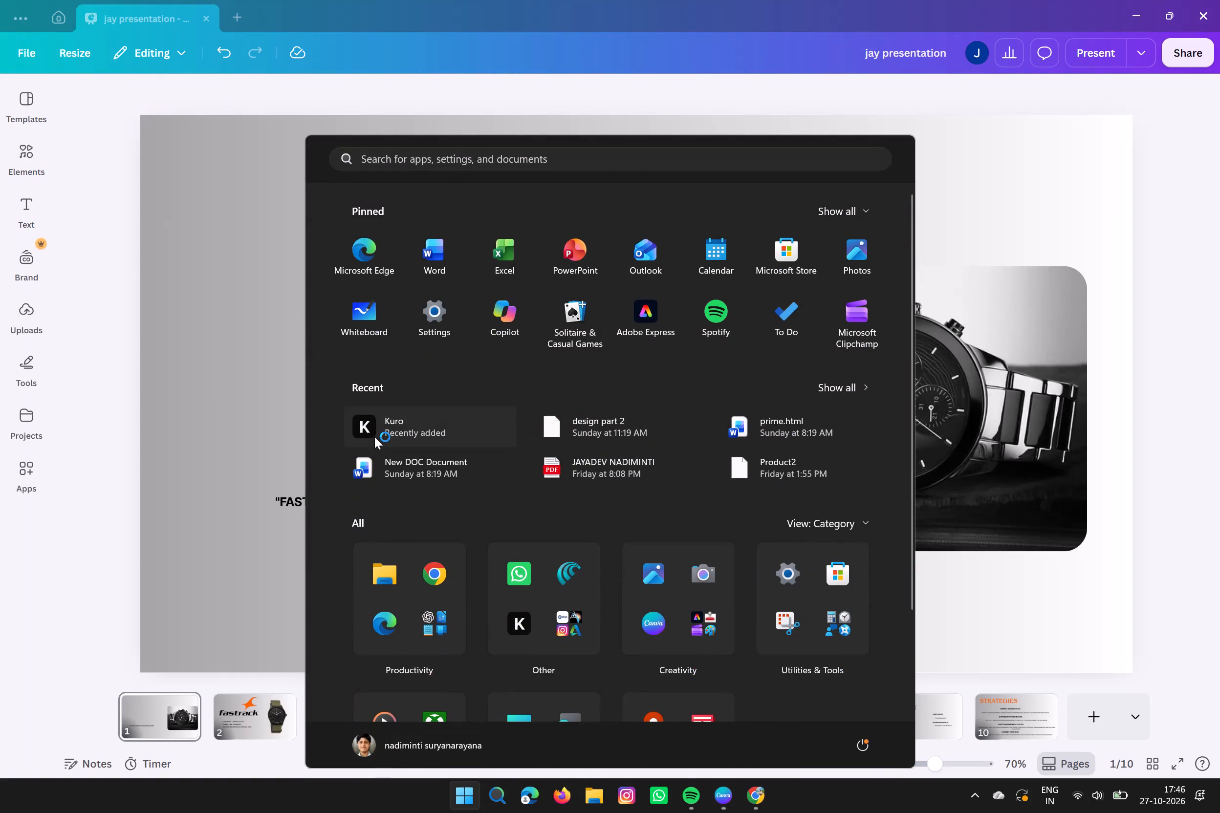
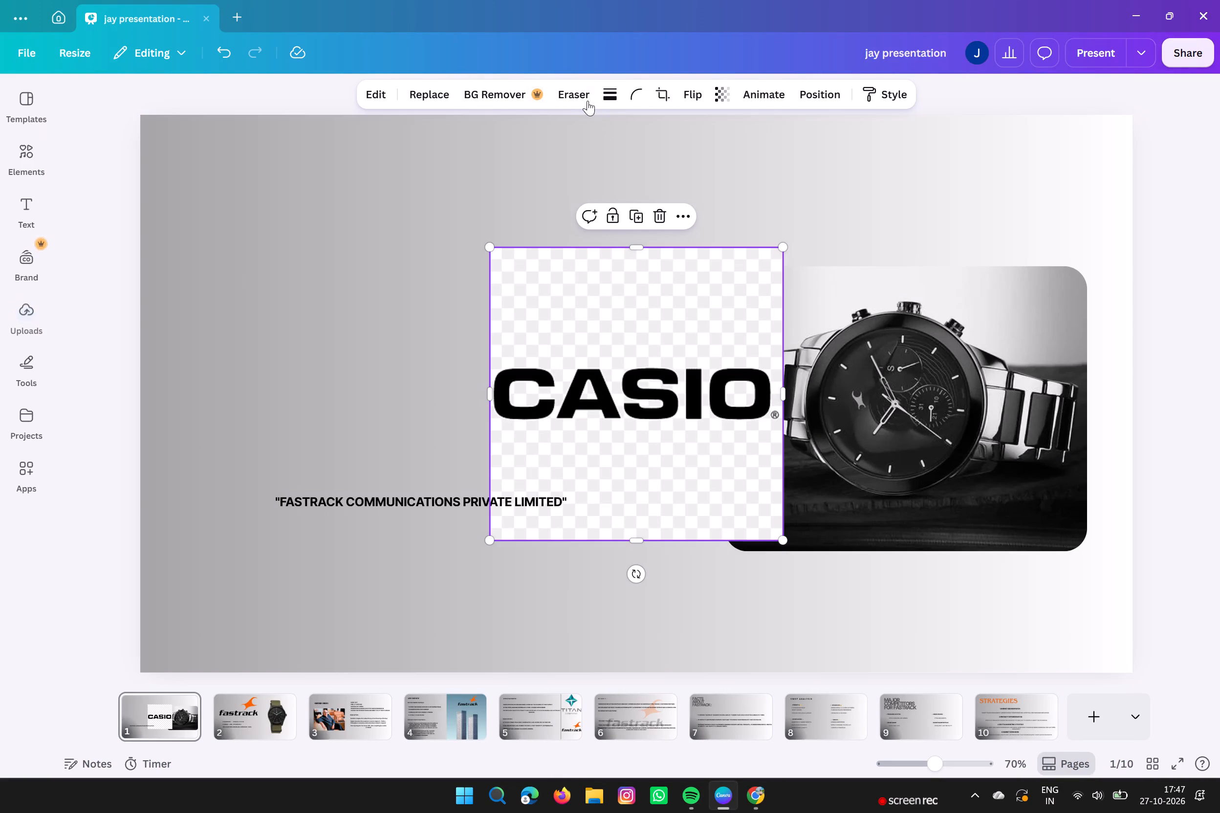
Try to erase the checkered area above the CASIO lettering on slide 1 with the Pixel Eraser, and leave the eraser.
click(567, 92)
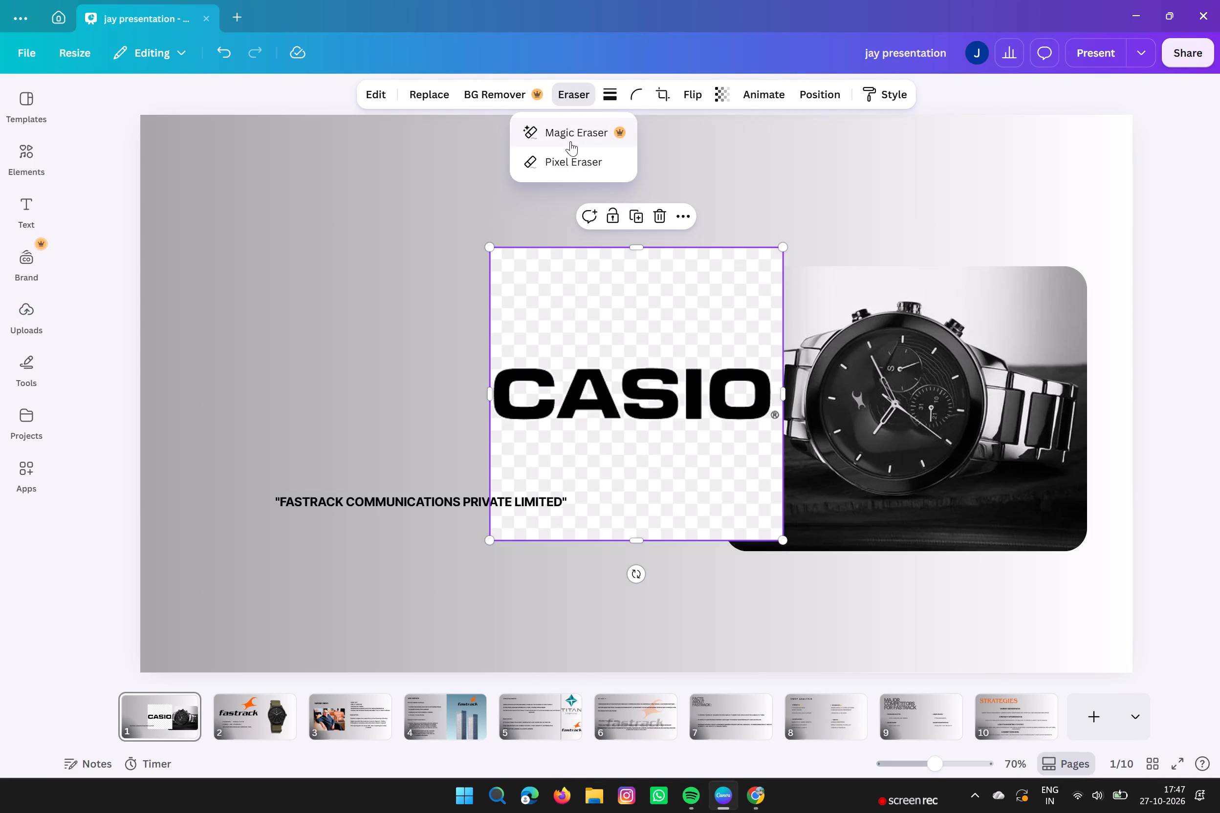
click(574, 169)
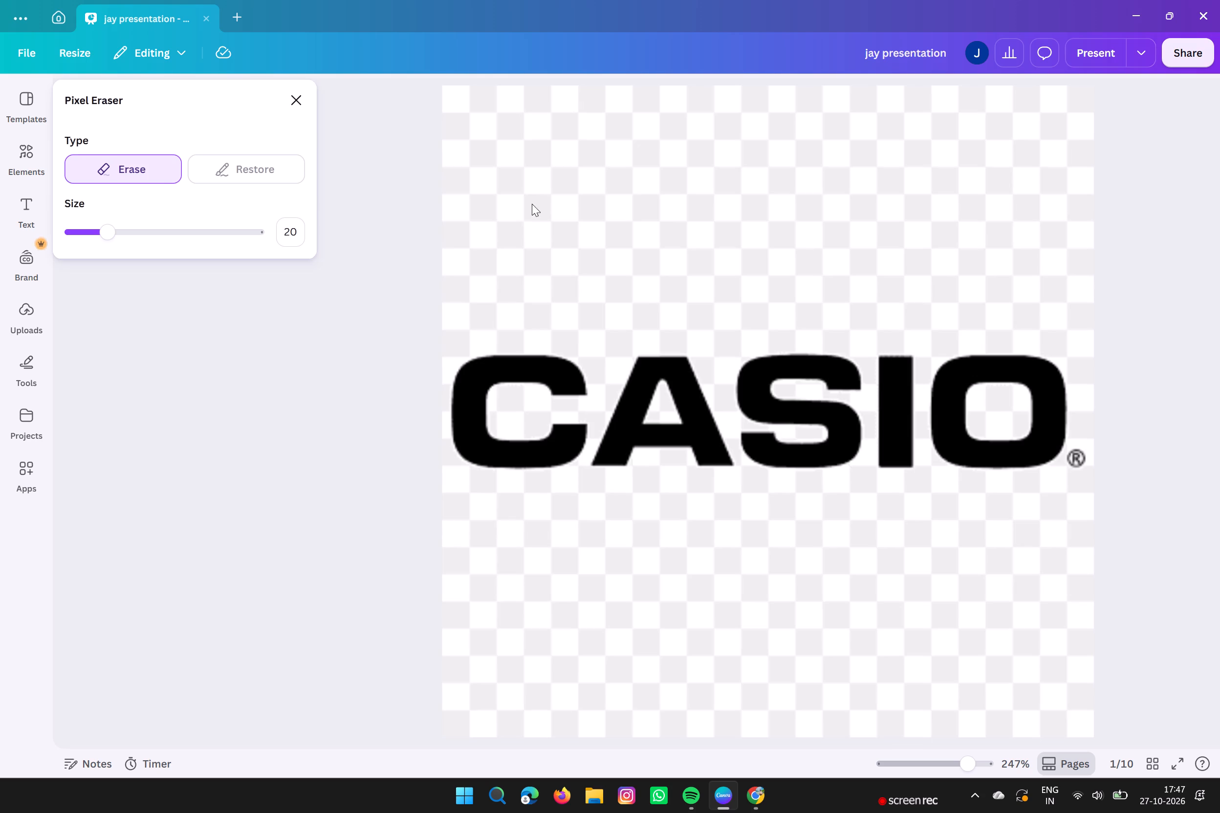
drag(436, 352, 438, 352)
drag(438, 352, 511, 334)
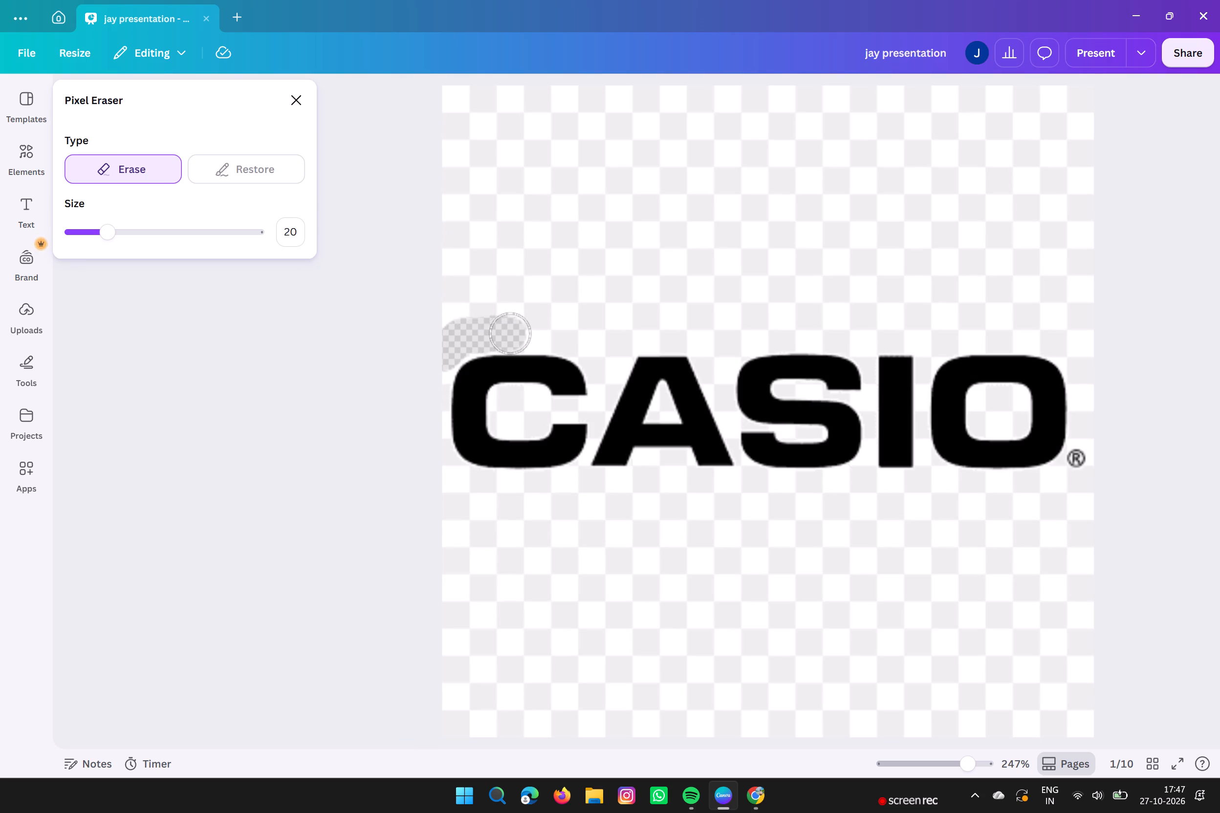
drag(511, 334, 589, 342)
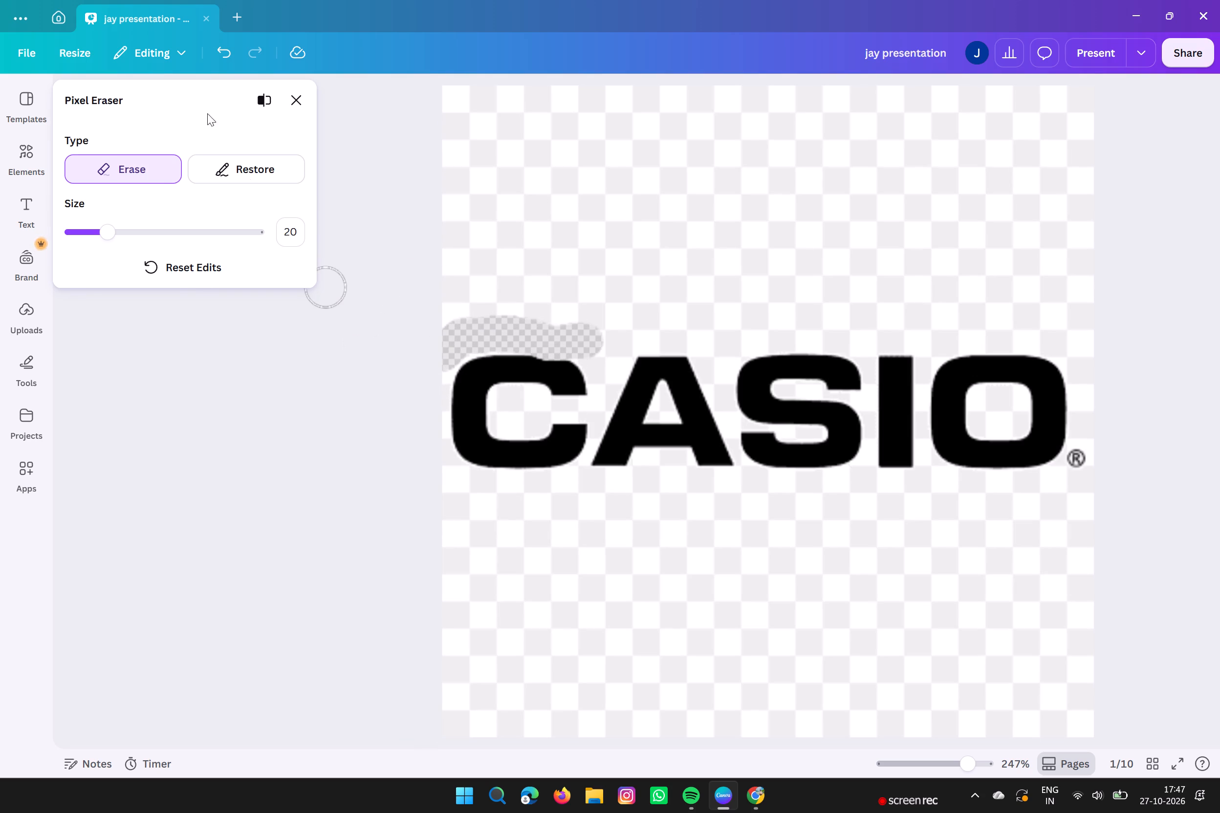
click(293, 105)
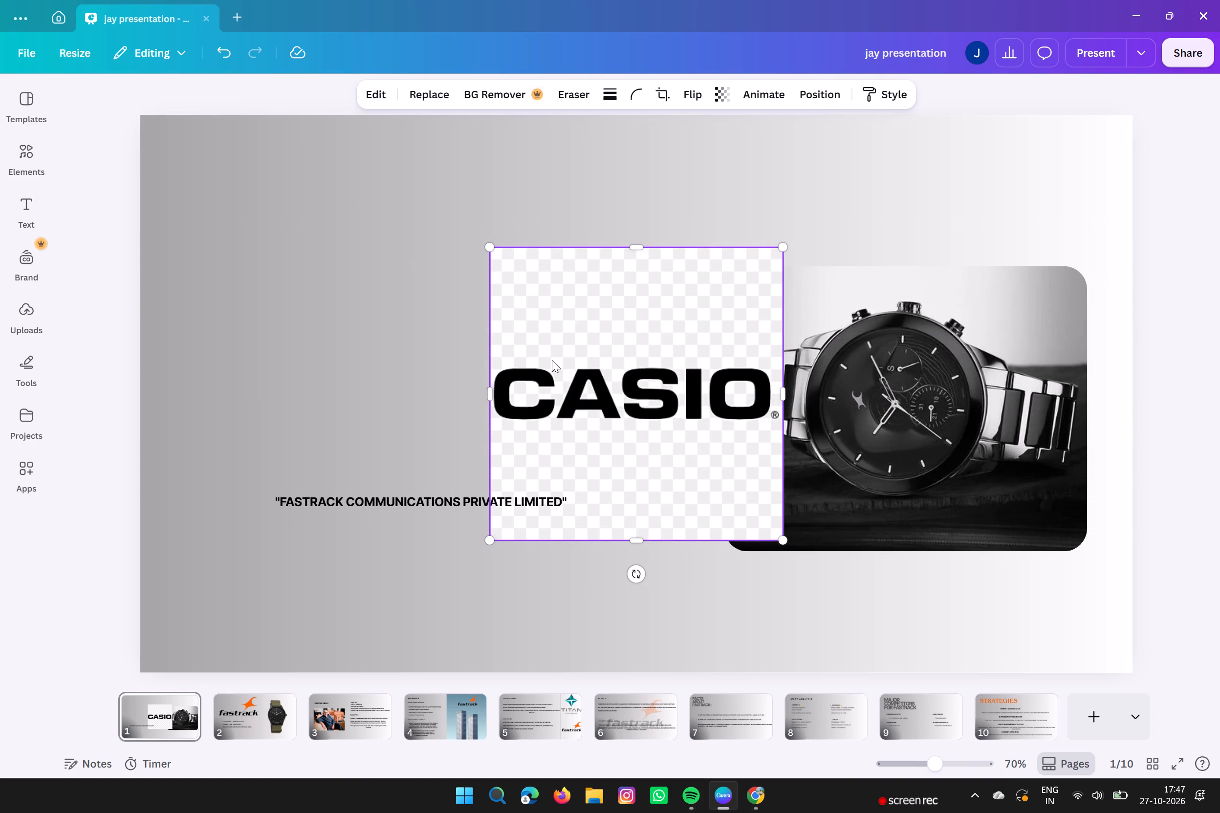
Delete the checkered CASIO logo image from slide 1.
right_click(564, 351)
click(591, 384)
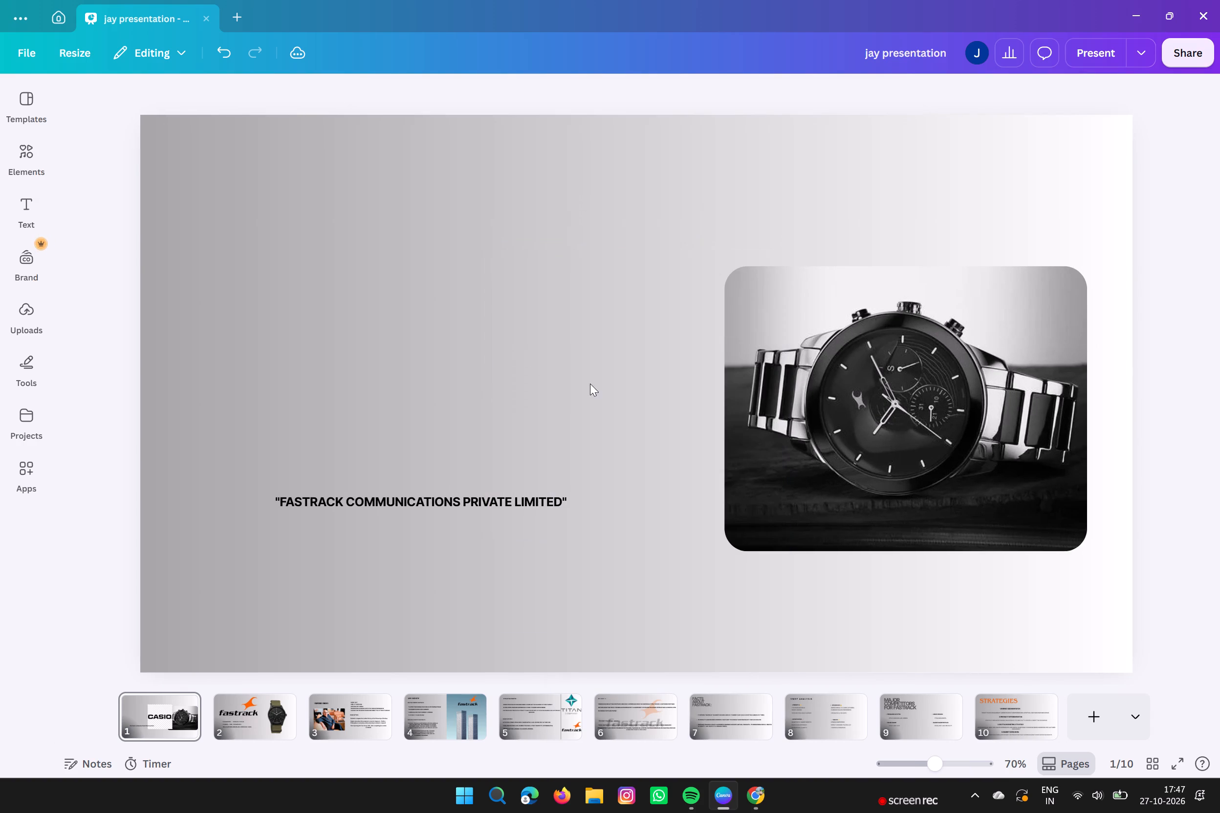
Switch to Chrome and open the full image results for the "casio watch logo png license" search.
click(757, 794)
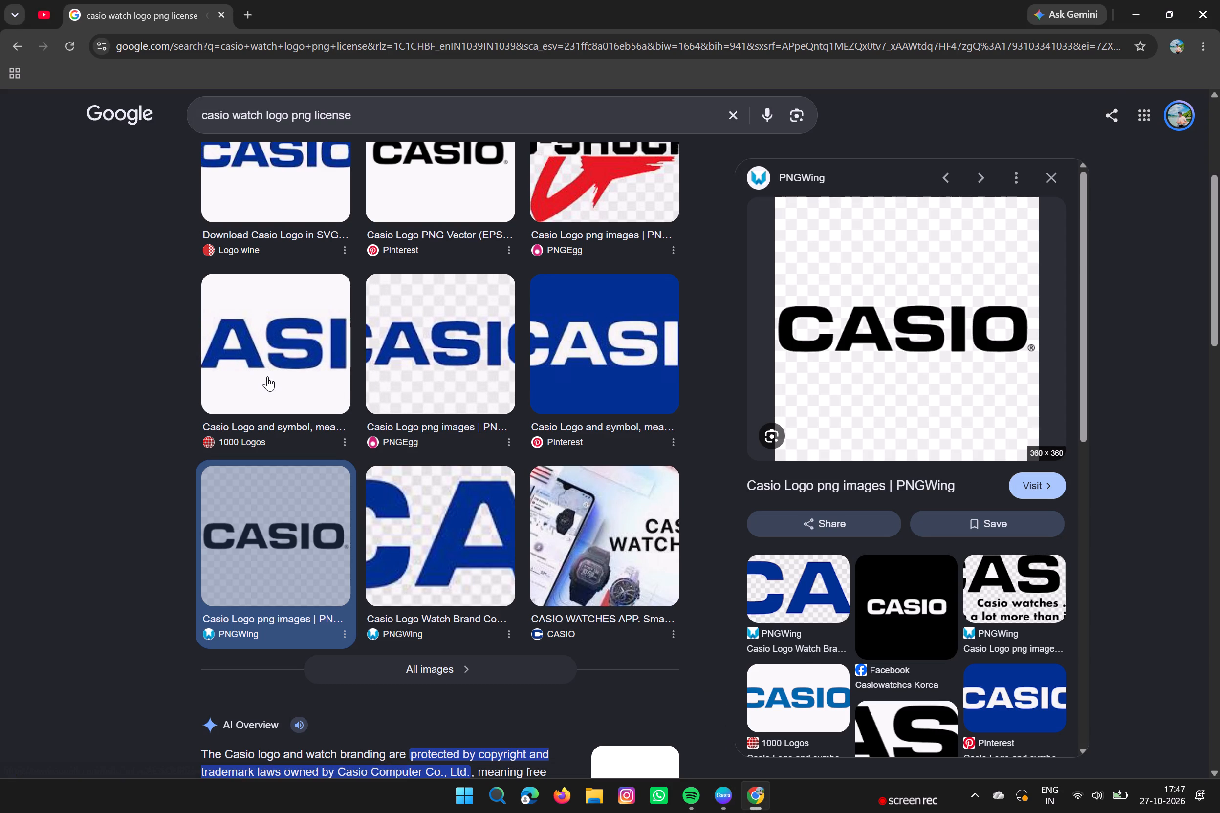
scroll(267, 376, up, 5)
scroll(267, 376, down, 1)
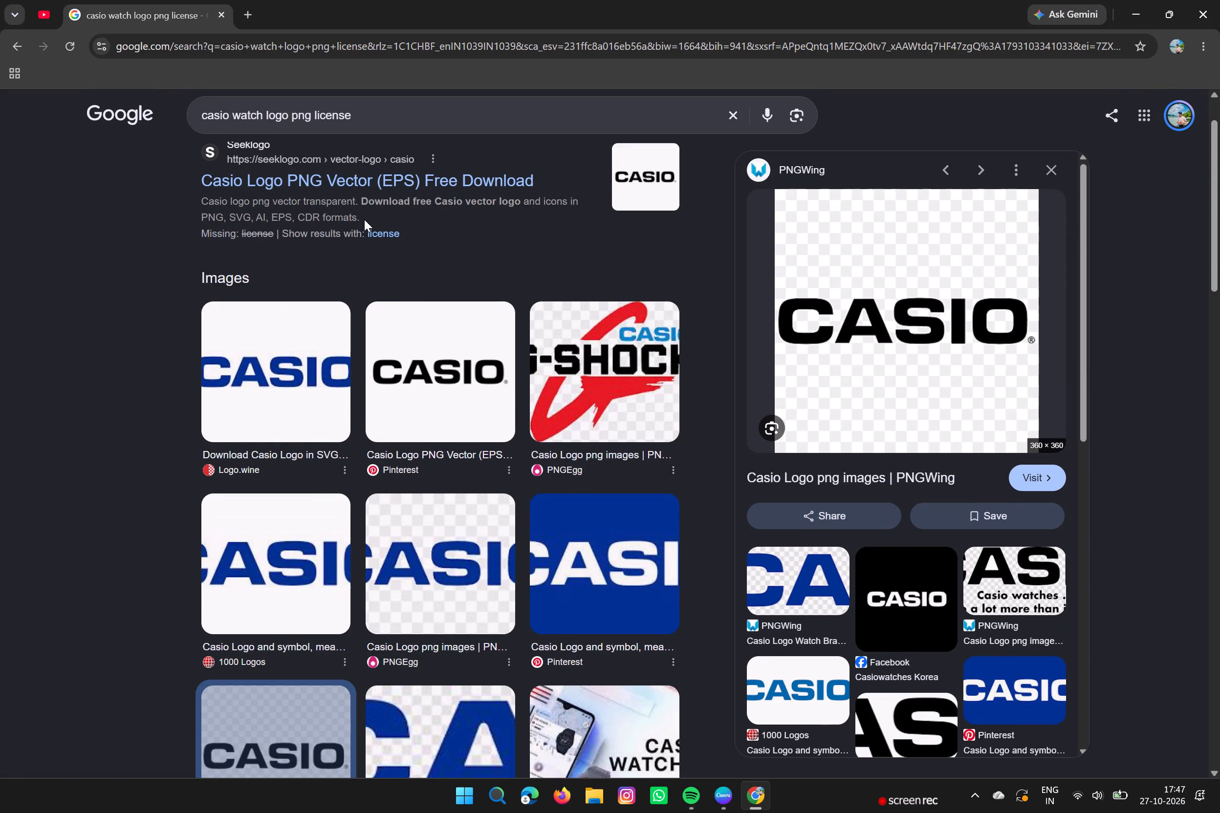
scroll(364, 219, up, 3)
click(311, 163)
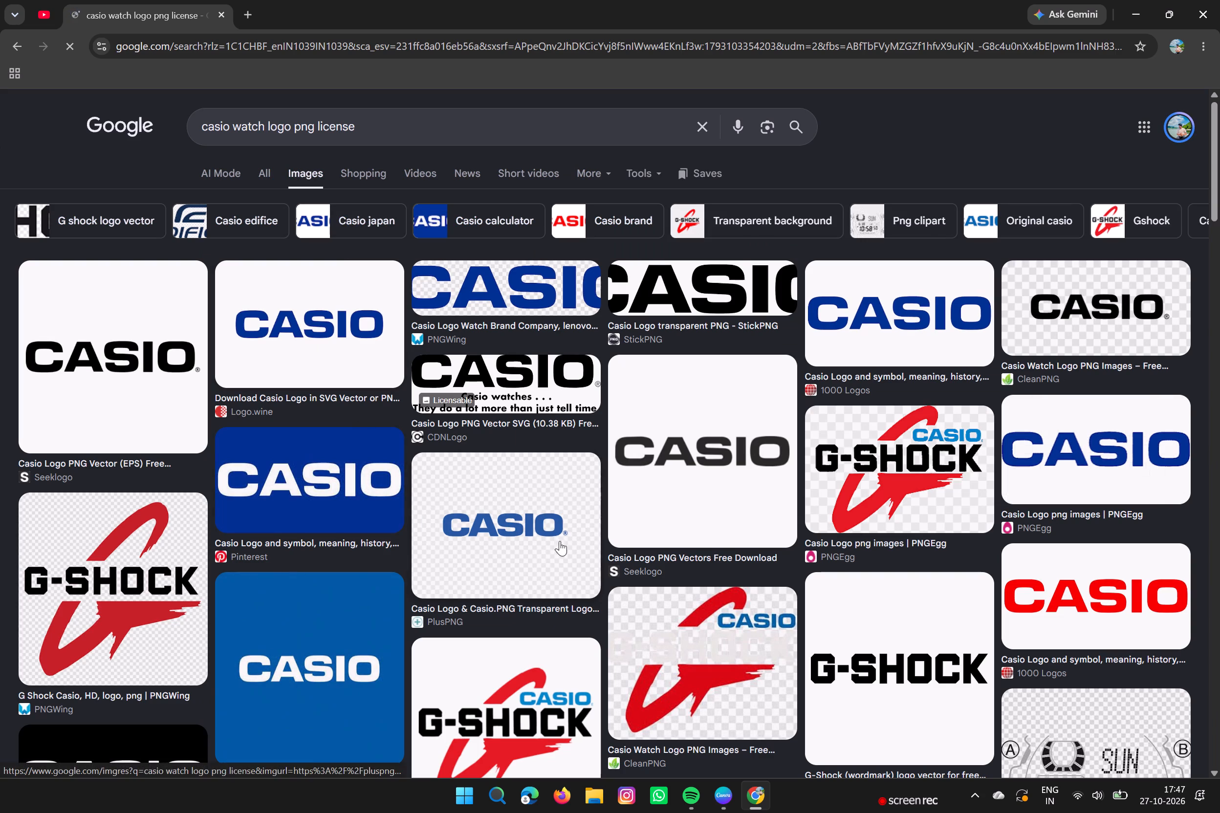
Browse the CASIO logo images and copy the blue CASIO logo image from Logo.wine.
scroll(1011, 620, down, 3)
scroll(1001, 614, up, 1)
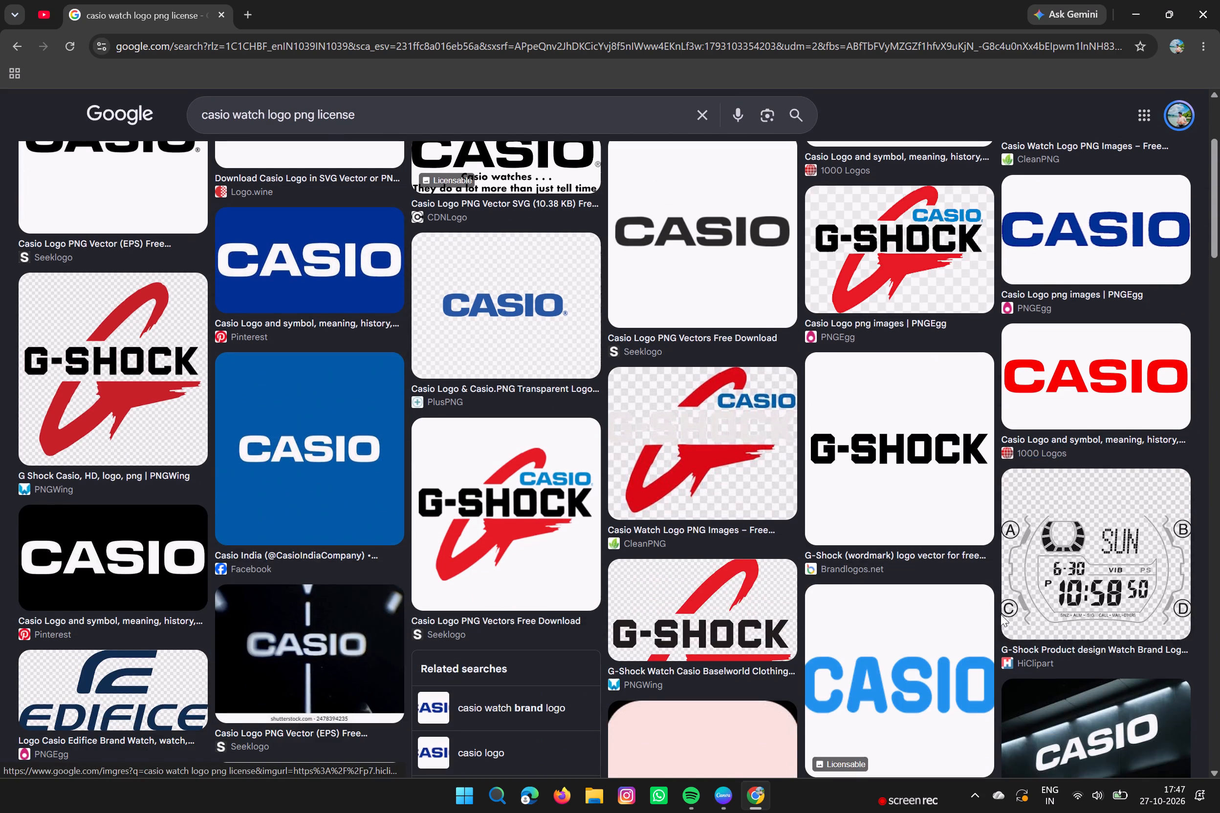
scroll(1001, 614, up, 1)
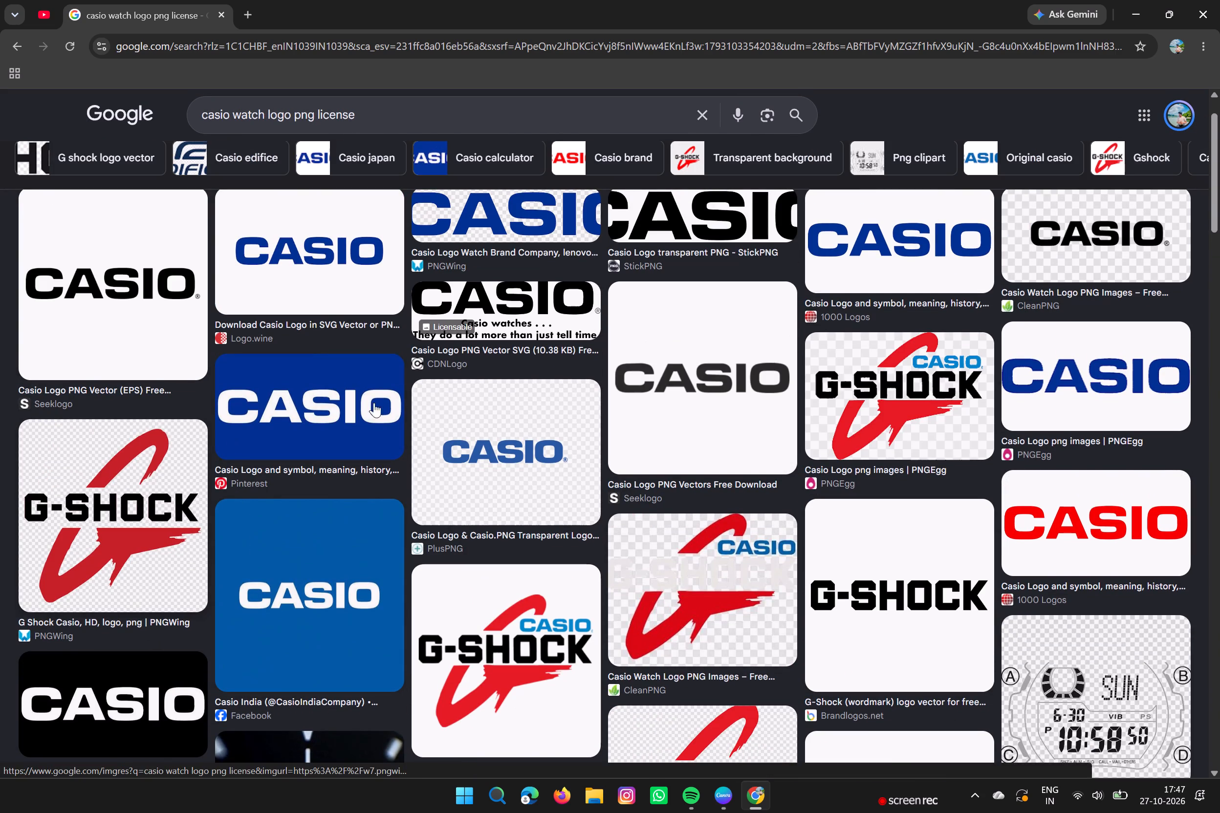
click(1052, 225)
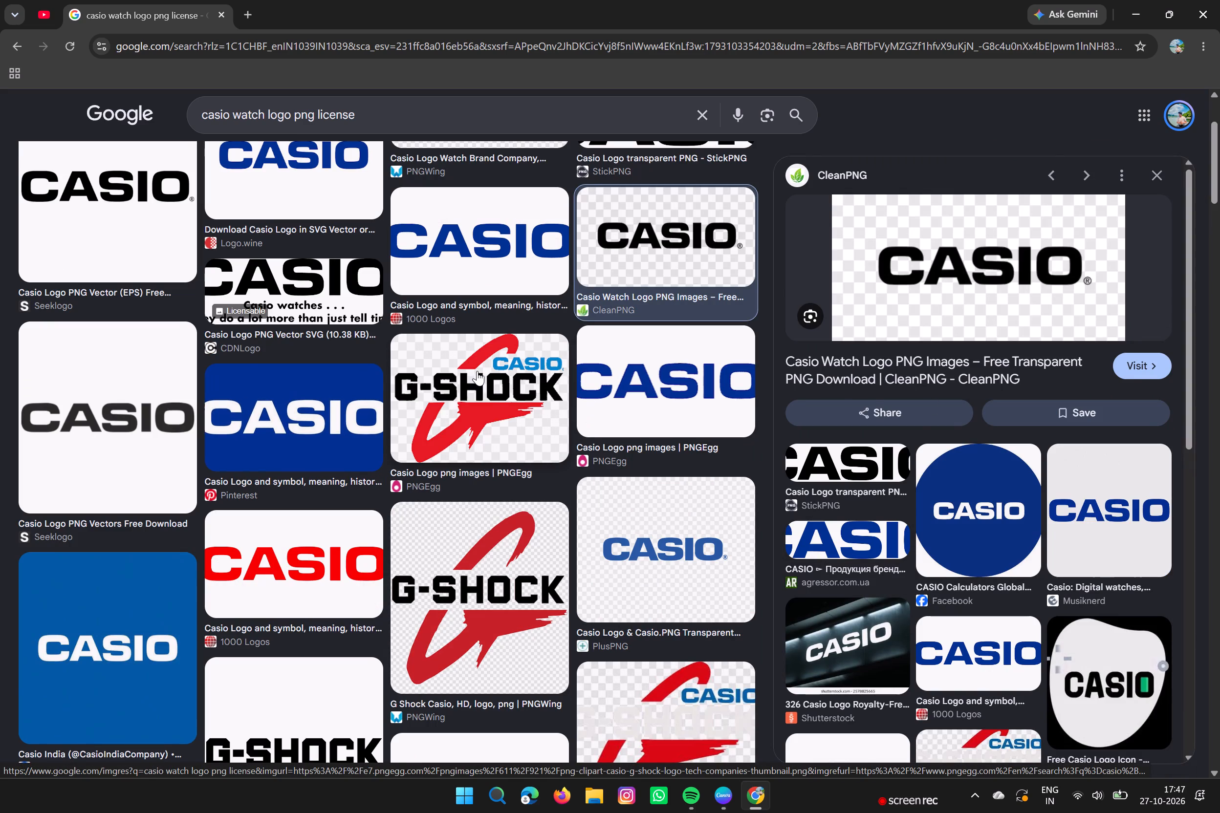
scroll(464, 361, down, 3)
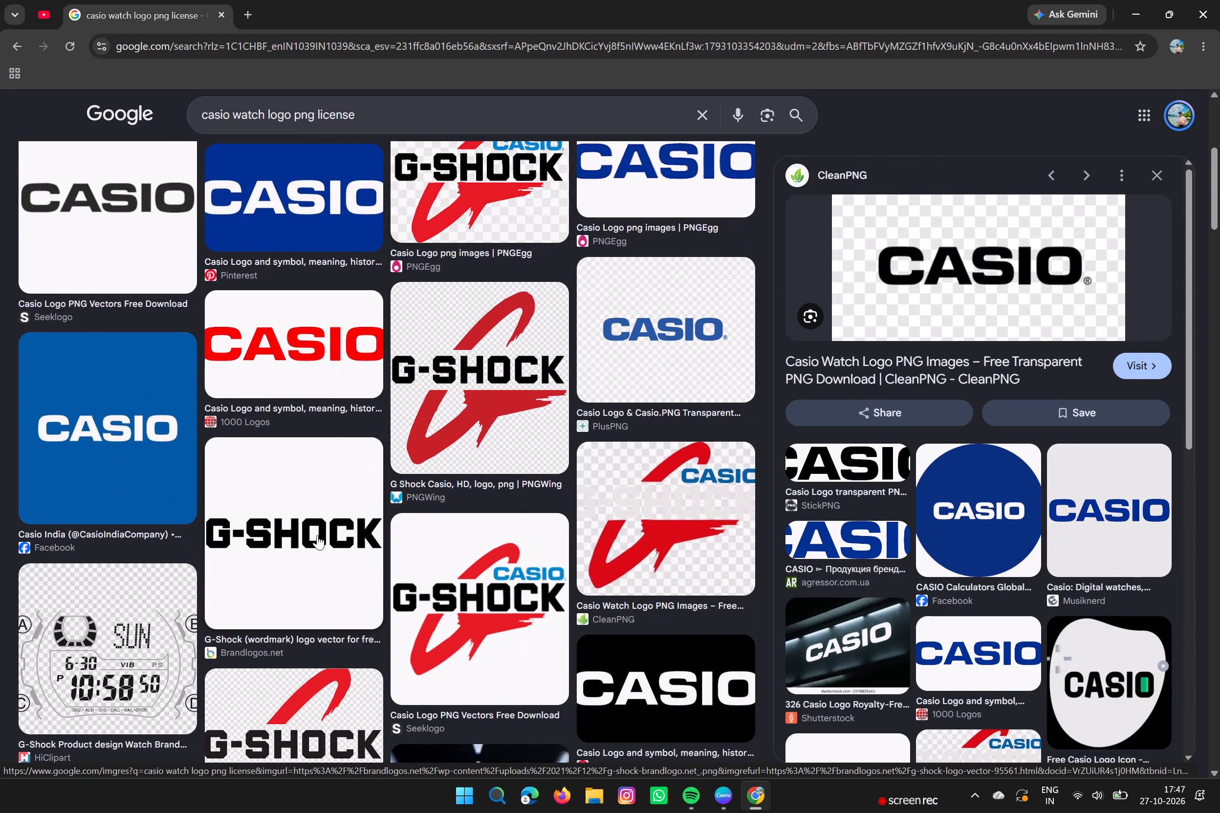
scroll(302, 526, up, 5)
click(283, 305)
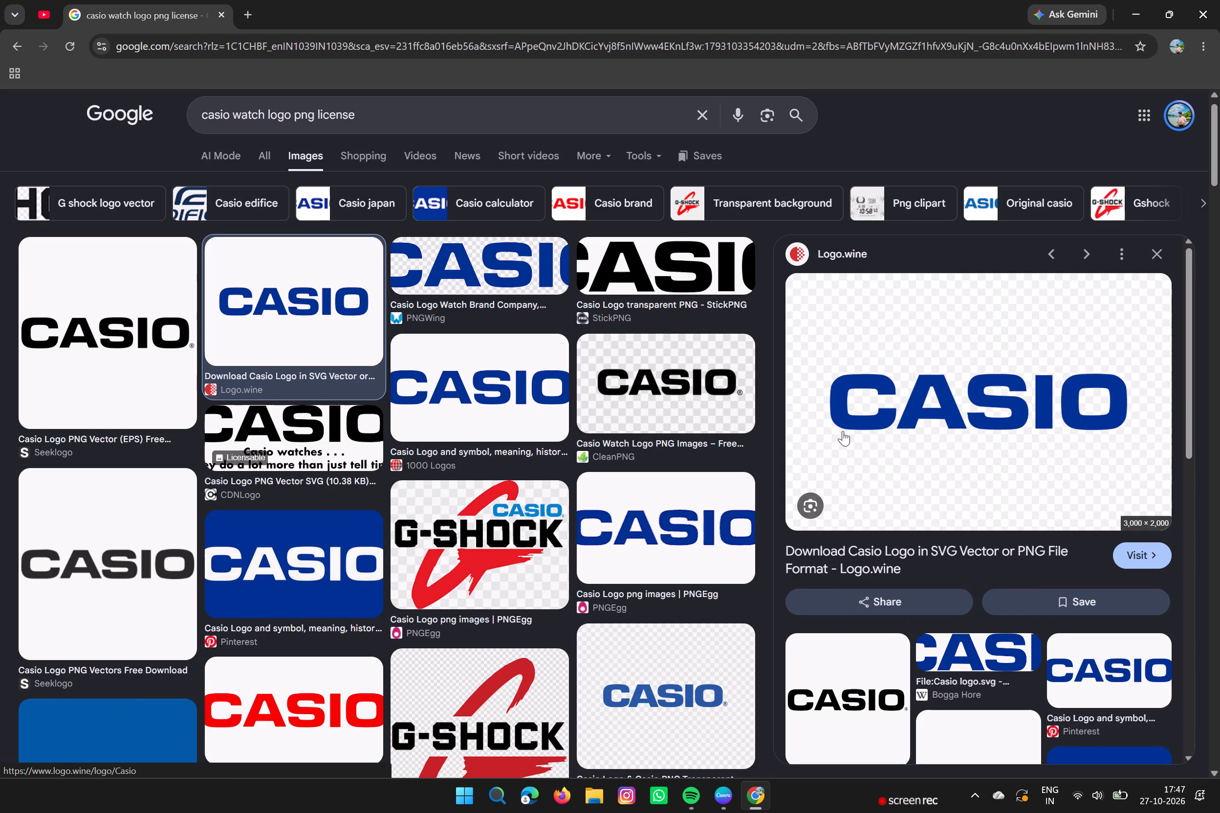
right_click(877, 386)
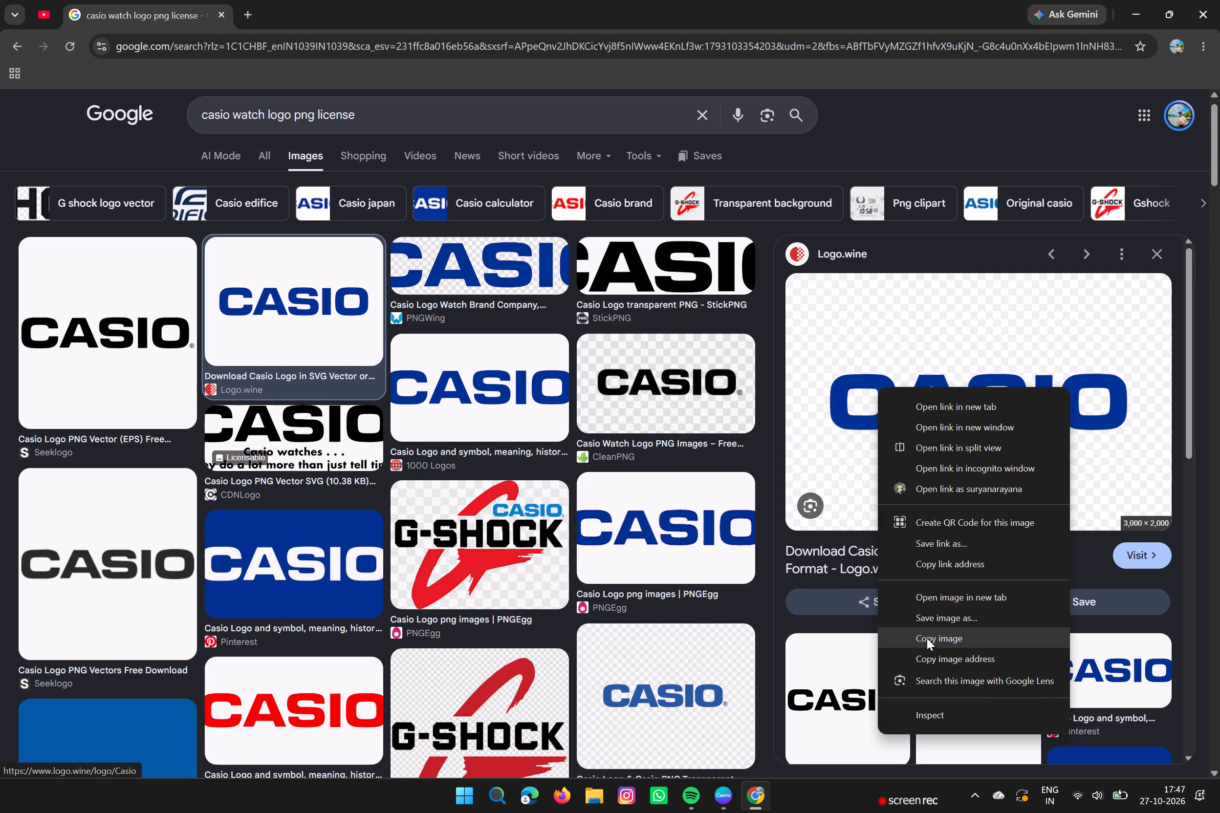
click(930, 641)
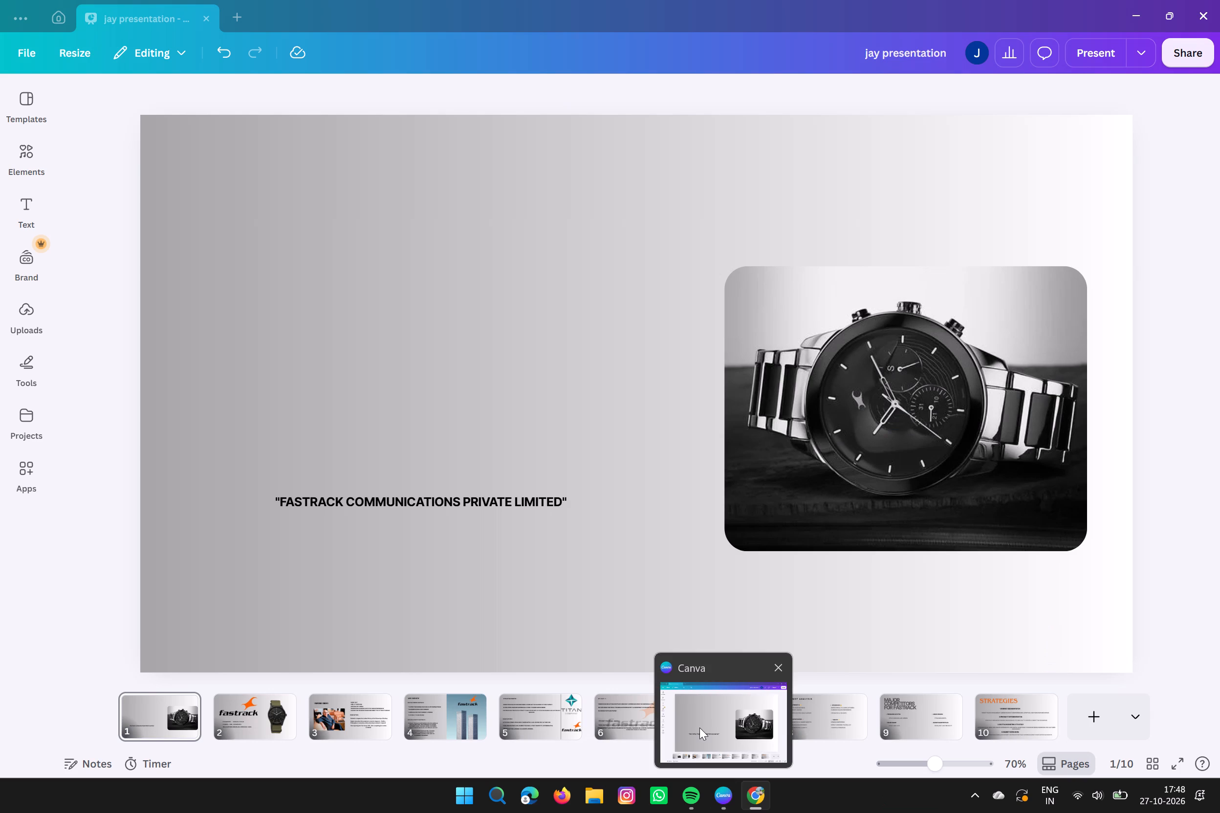
Switch to Canva, paste the blue CASIO logo onto slide 1 and place it just above the company name, beside the watch photo.
click(699, 727)
right_click(369, 382)
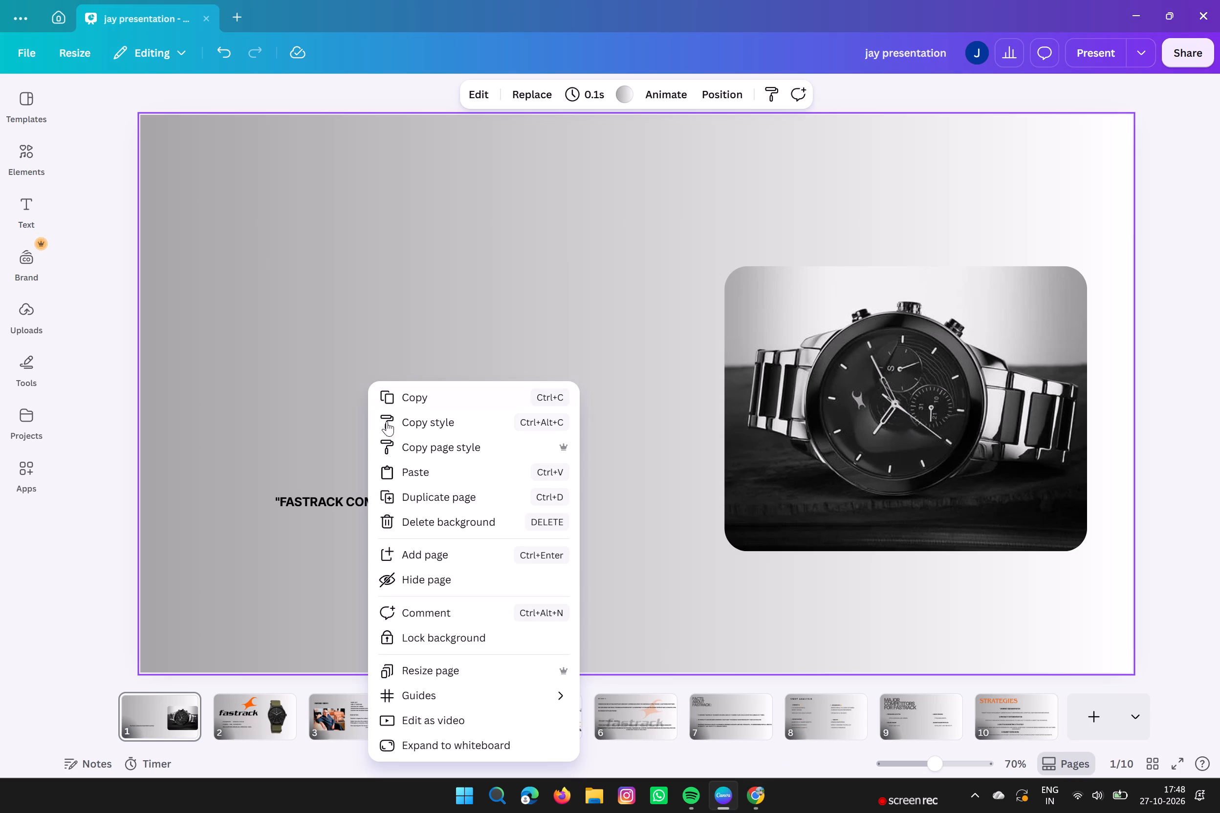
click(404, 469)
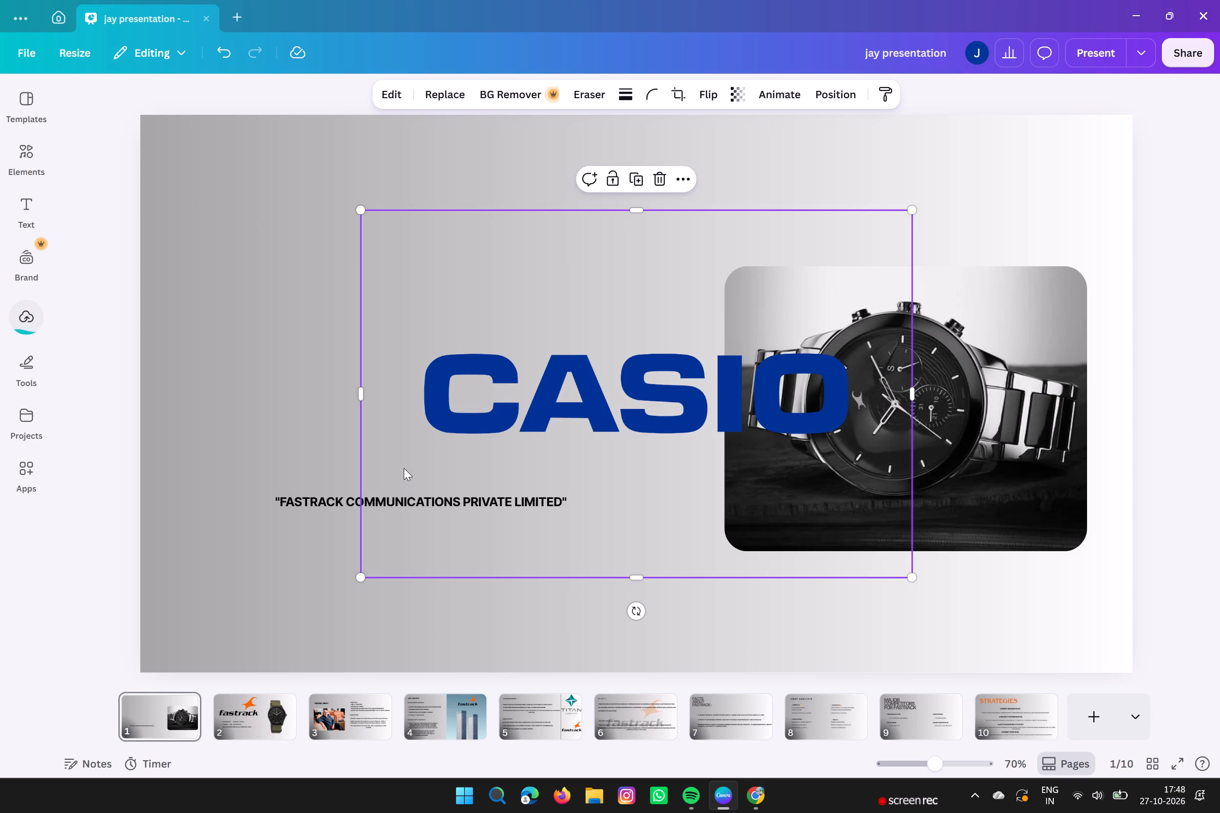
drag(531, 392, 353, 400)
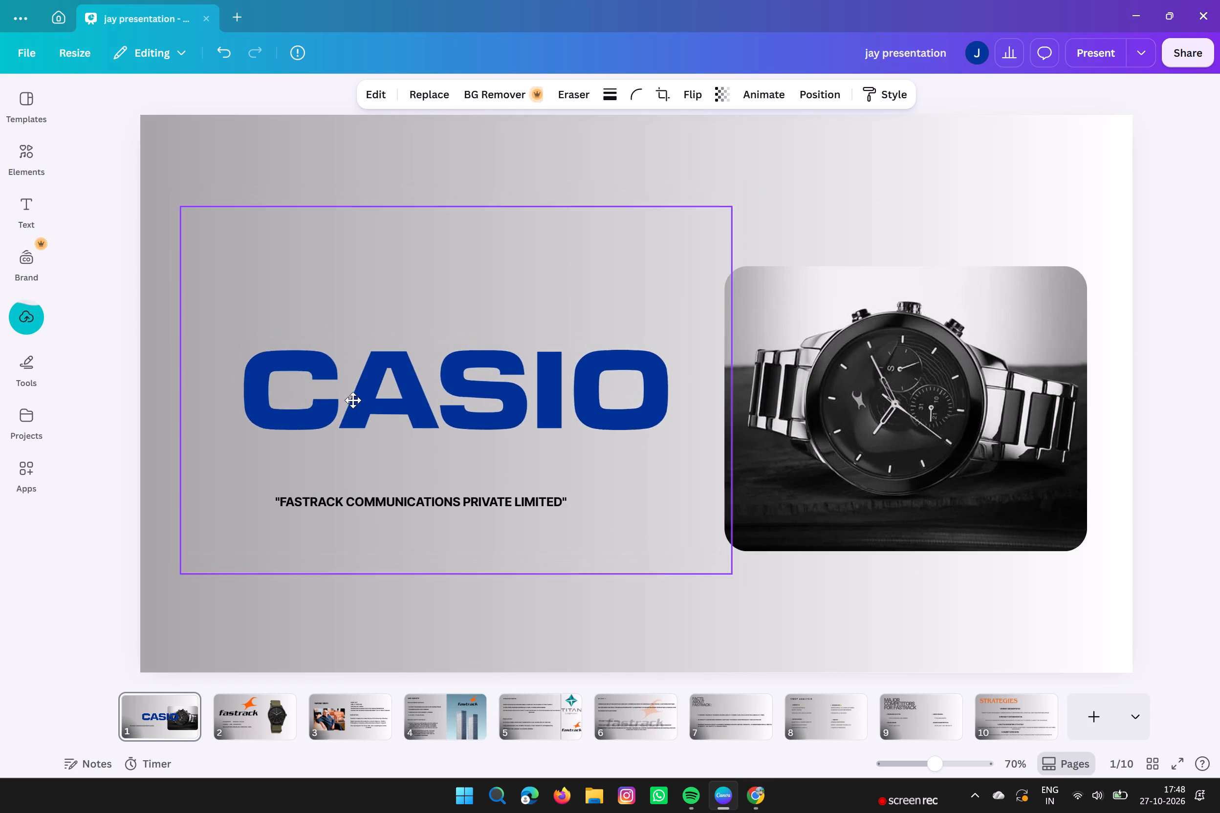
drag(353, 400, 339, 416)
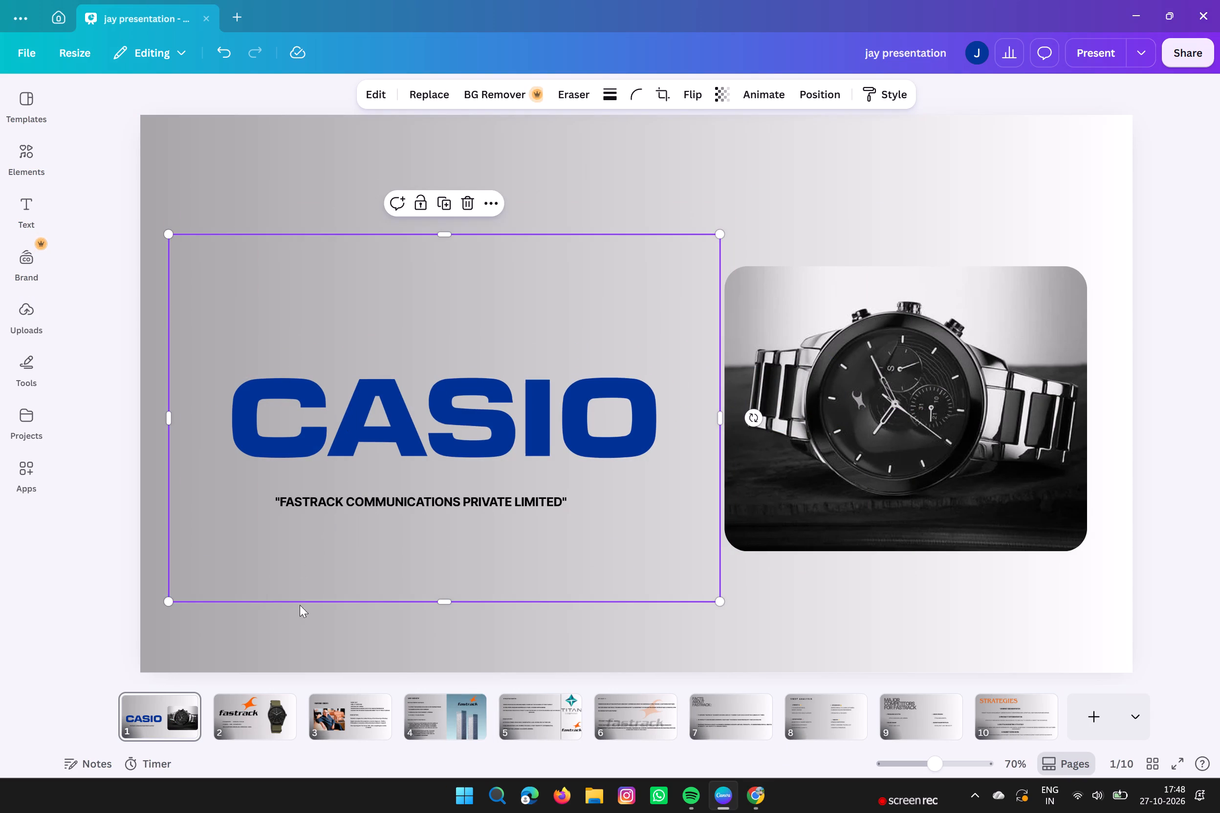
click(297, 632)
click(477, 393)
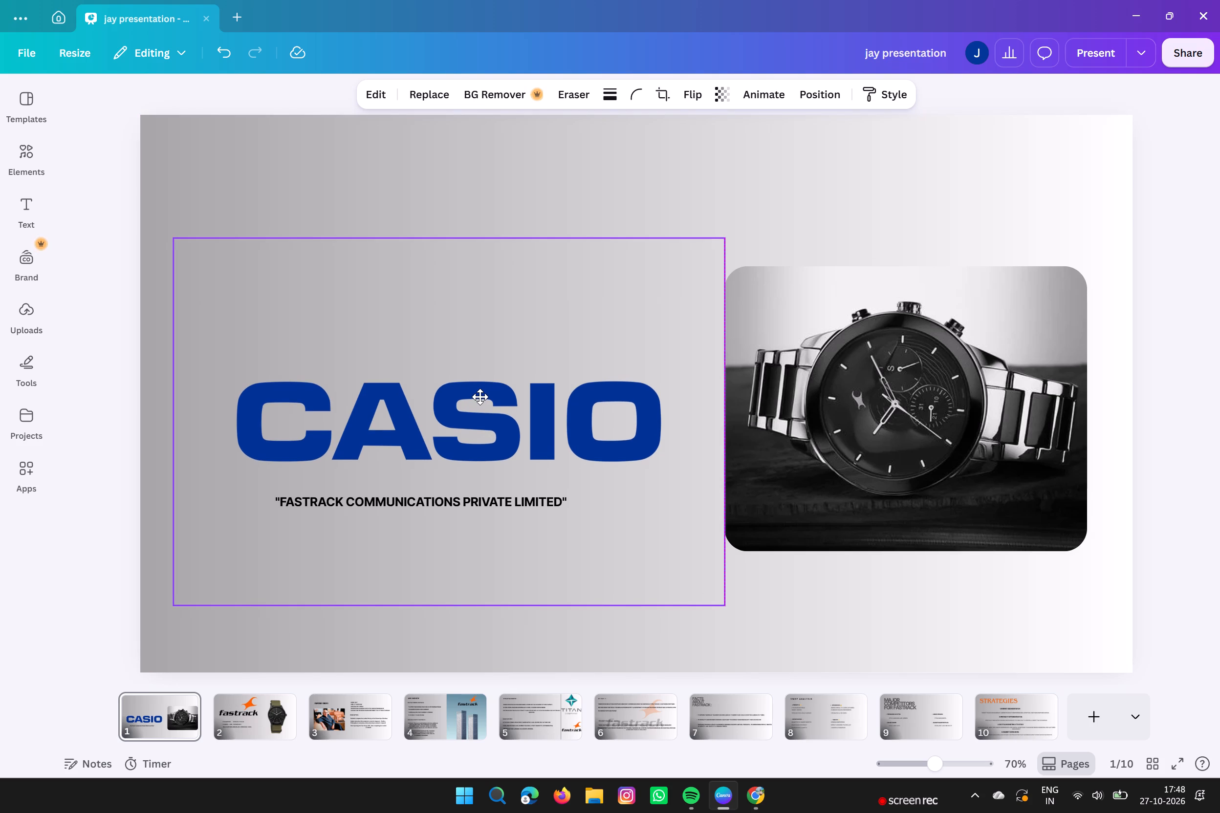
click(349, 157)
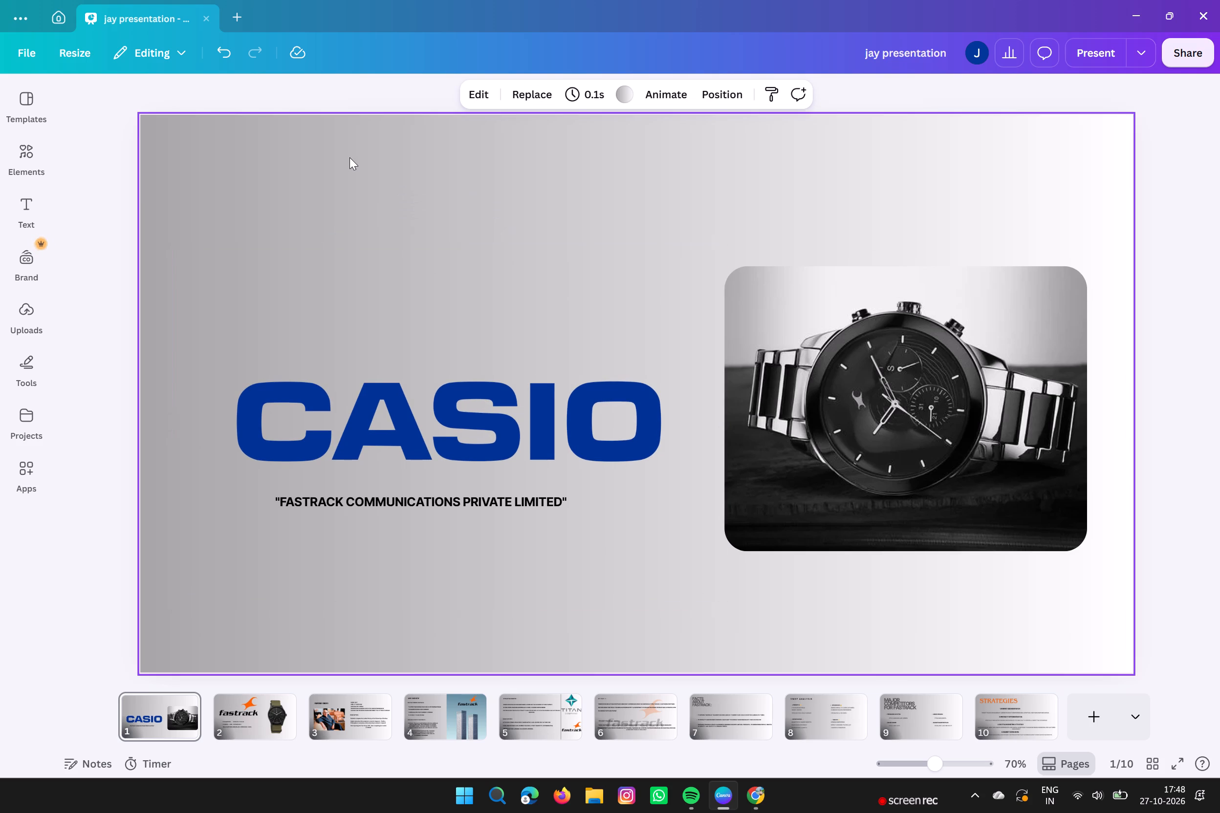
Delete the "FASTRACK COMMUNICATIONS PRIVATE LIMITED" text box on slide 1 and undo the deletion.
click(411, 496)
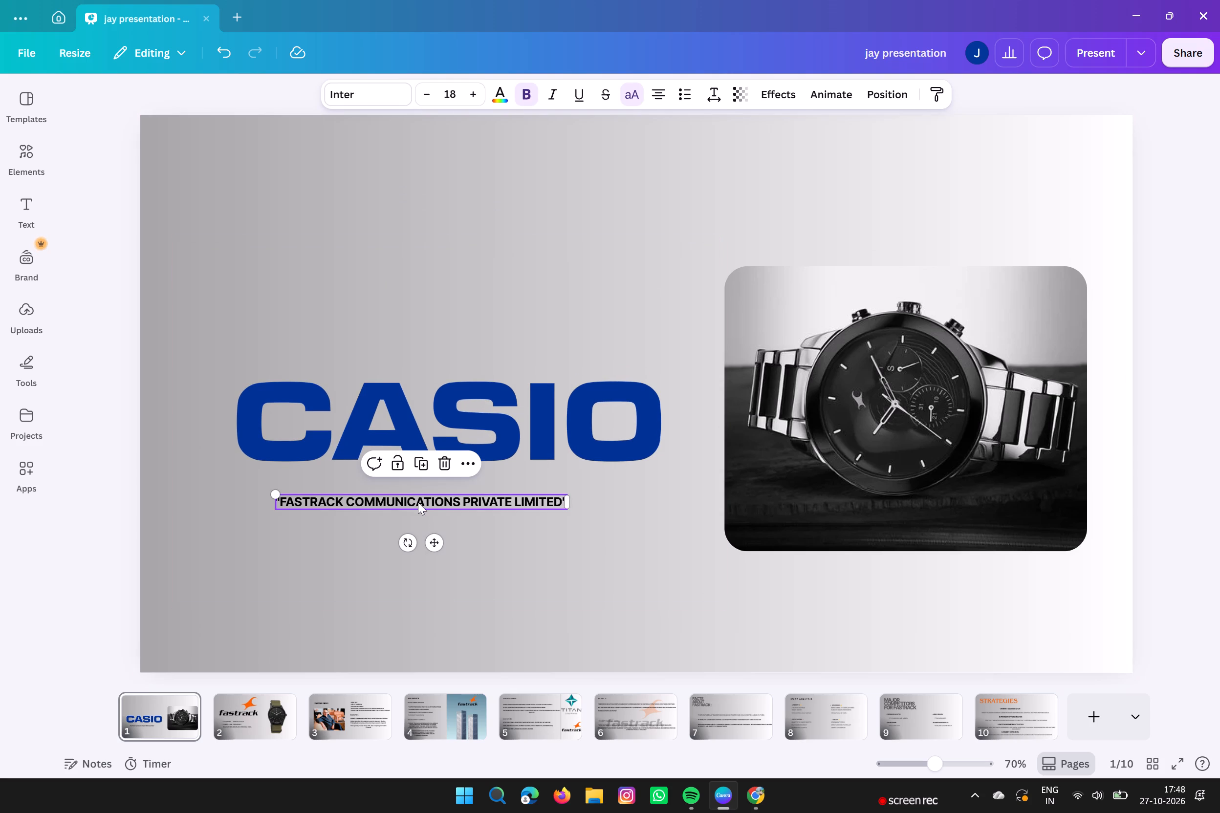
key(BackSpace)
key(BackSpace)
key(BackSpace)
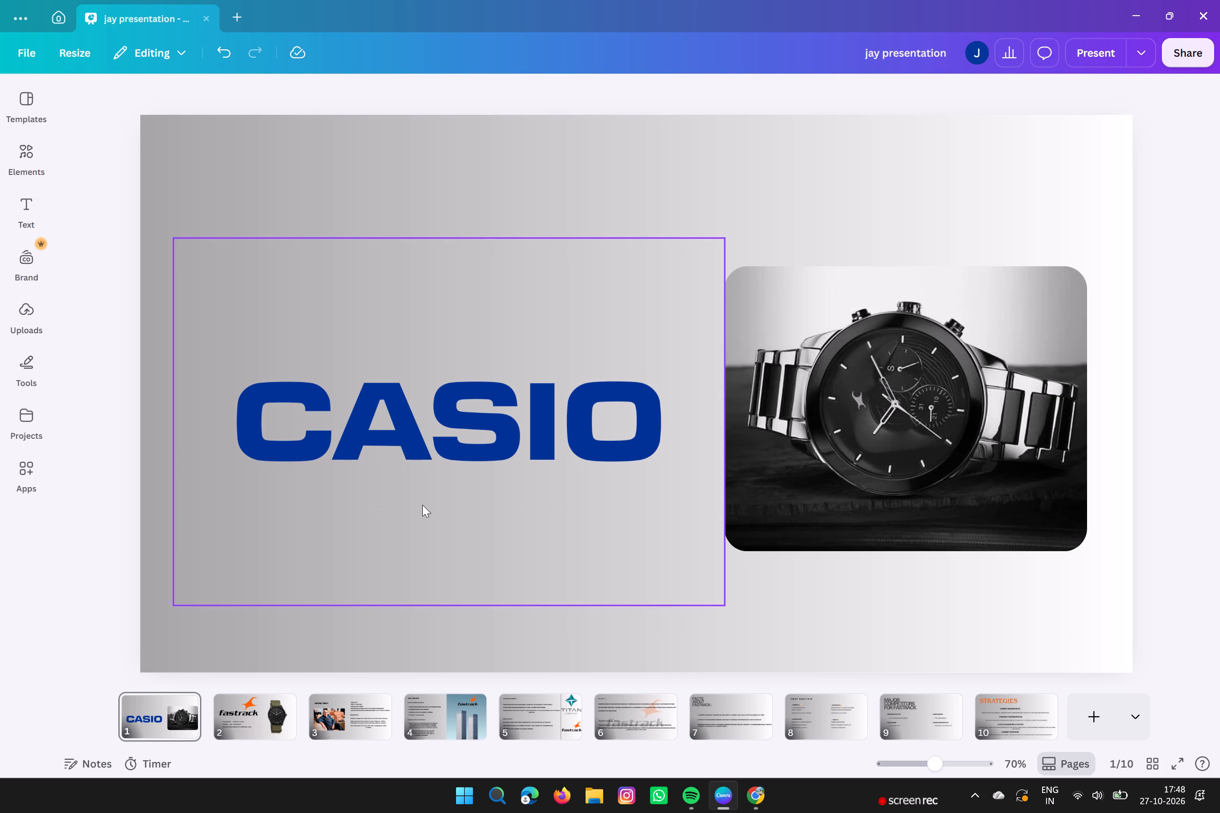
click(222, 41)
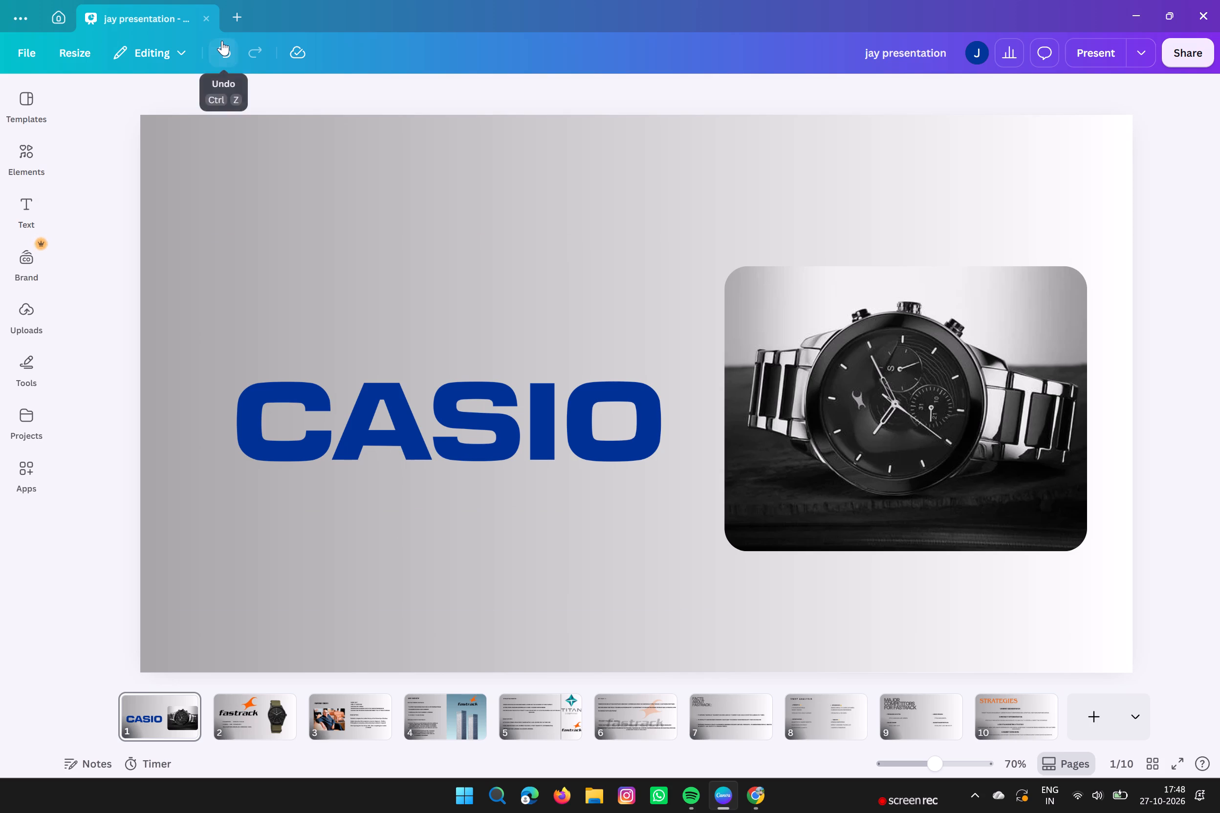
Clear the wording inside the "FASTRACK COMMUNICATIONS PRIVATE LIMITED" text box, keeping the empty box open for editing.
click(287, 506)
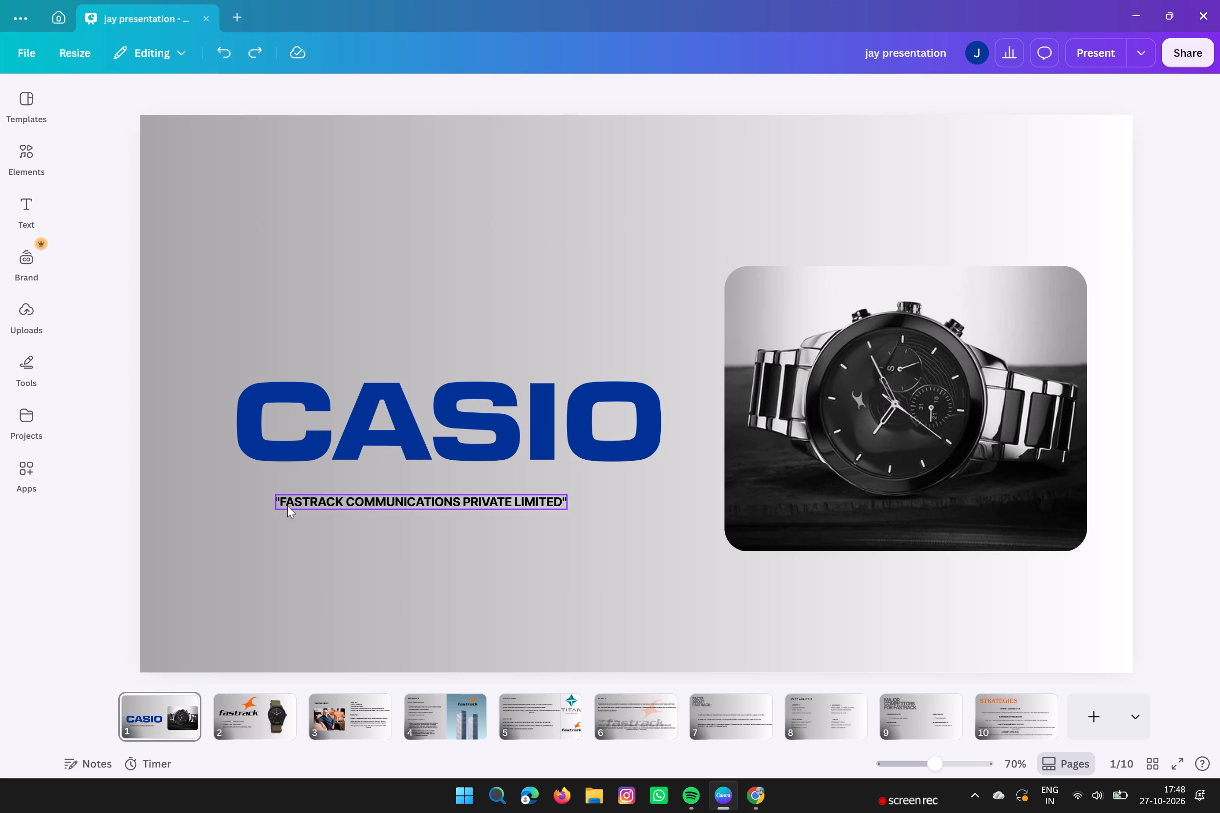
click(286, 503)
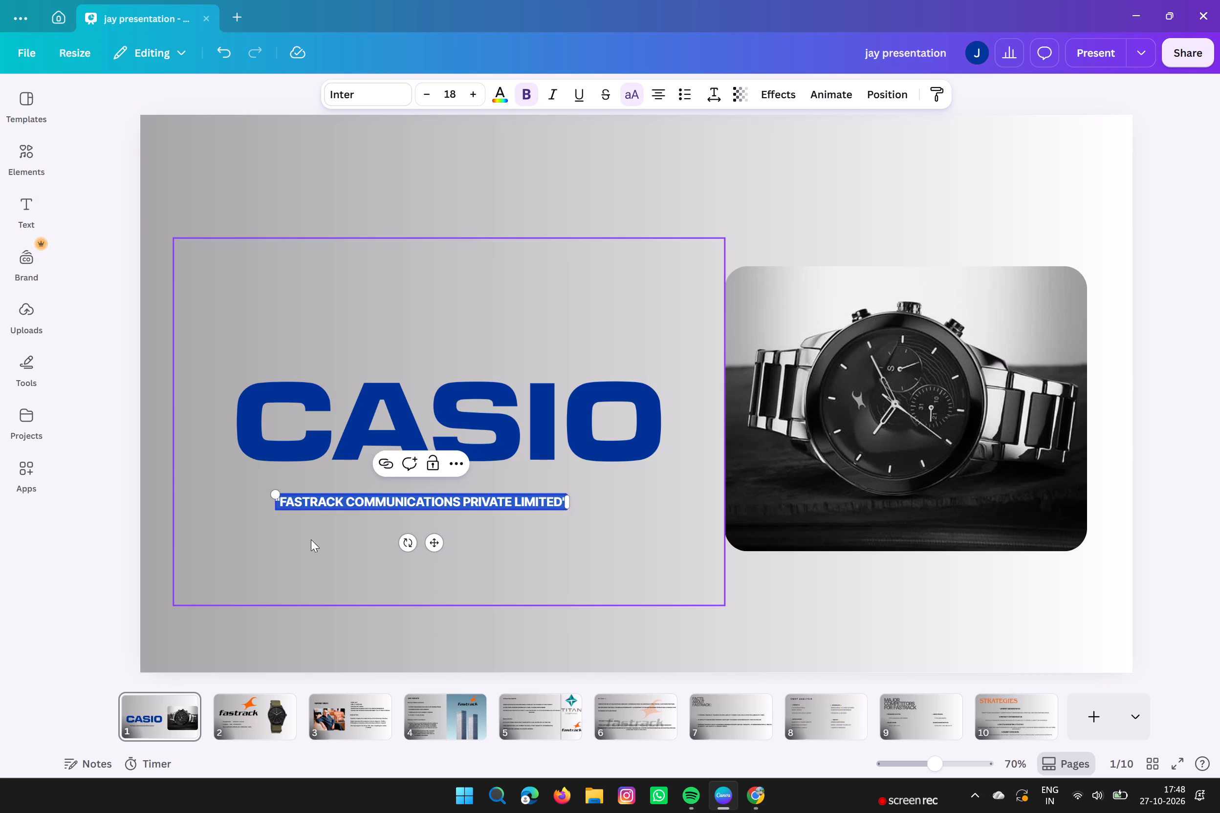
key(BackSpace)
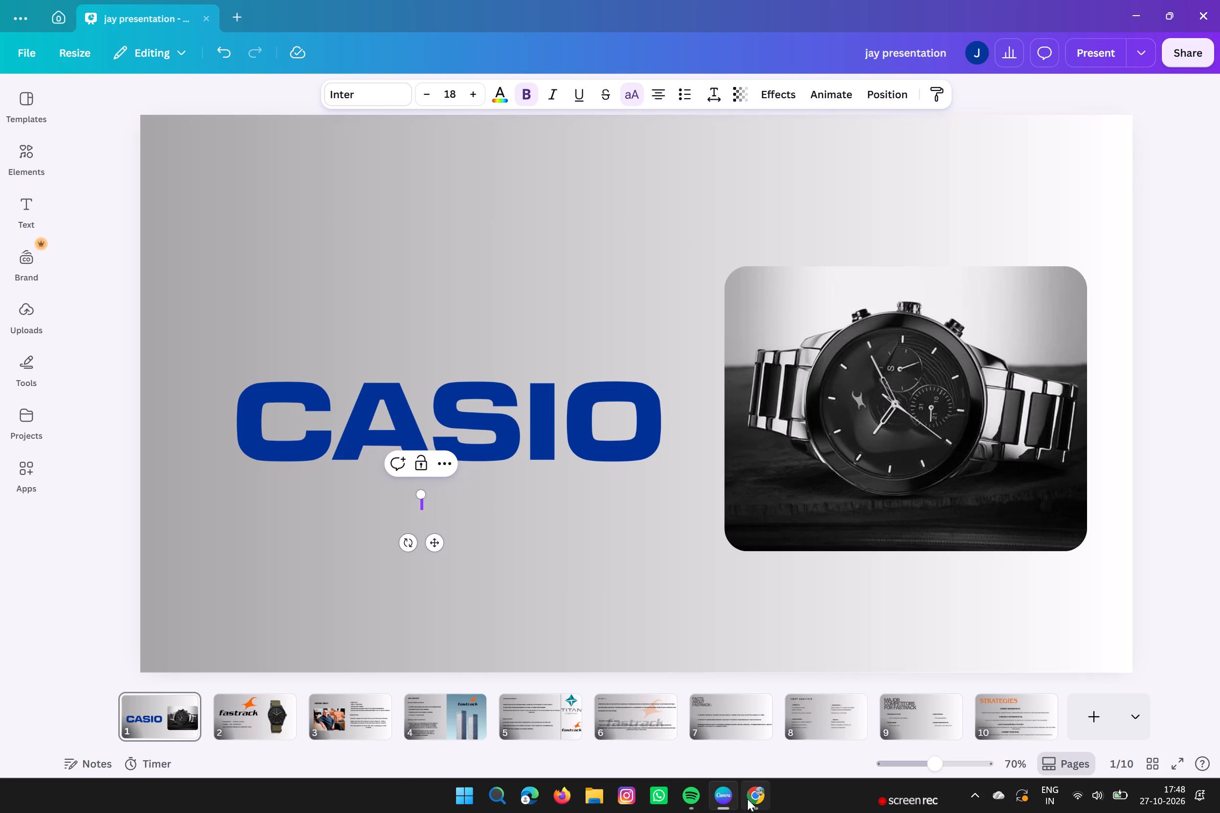
Switch to Chrome, search Google for "caio company" and show all web results instead of images.
click(746, 727)
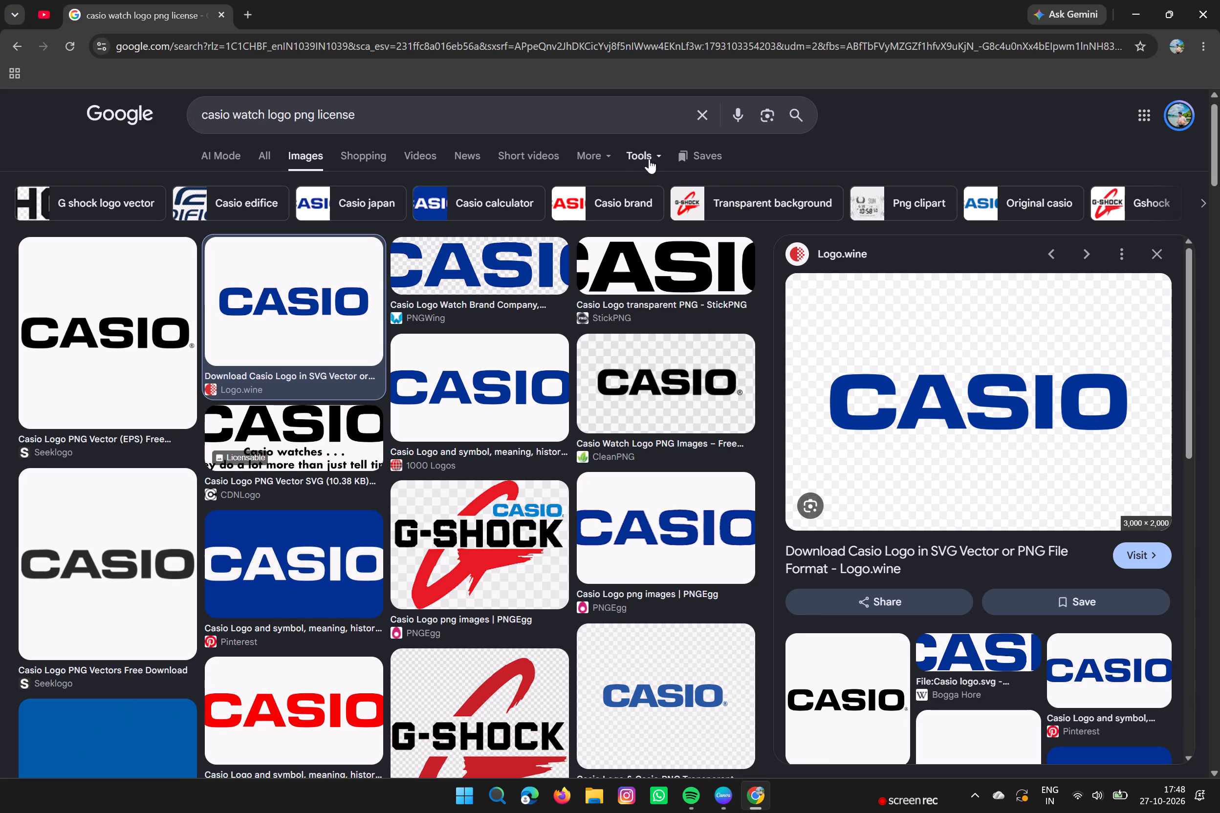
click(702, 117)
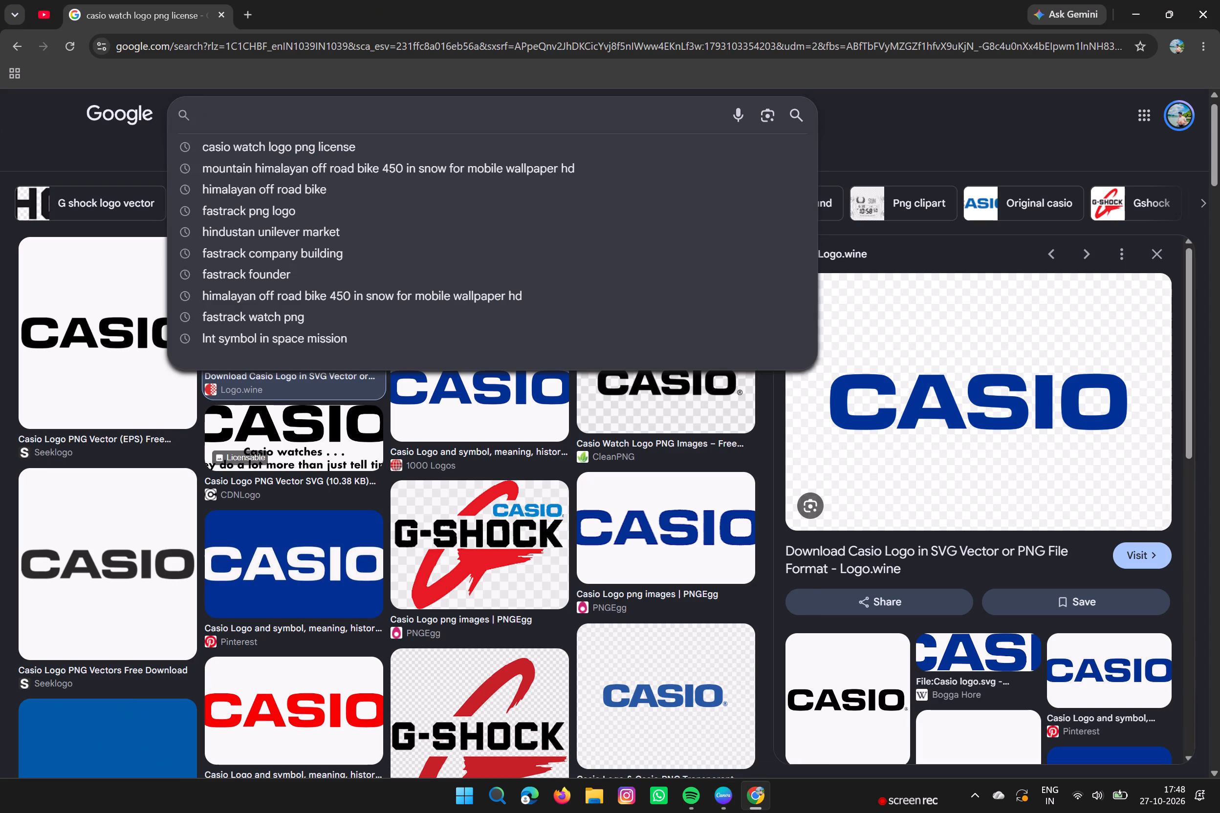
text(caio company)
key(Return)
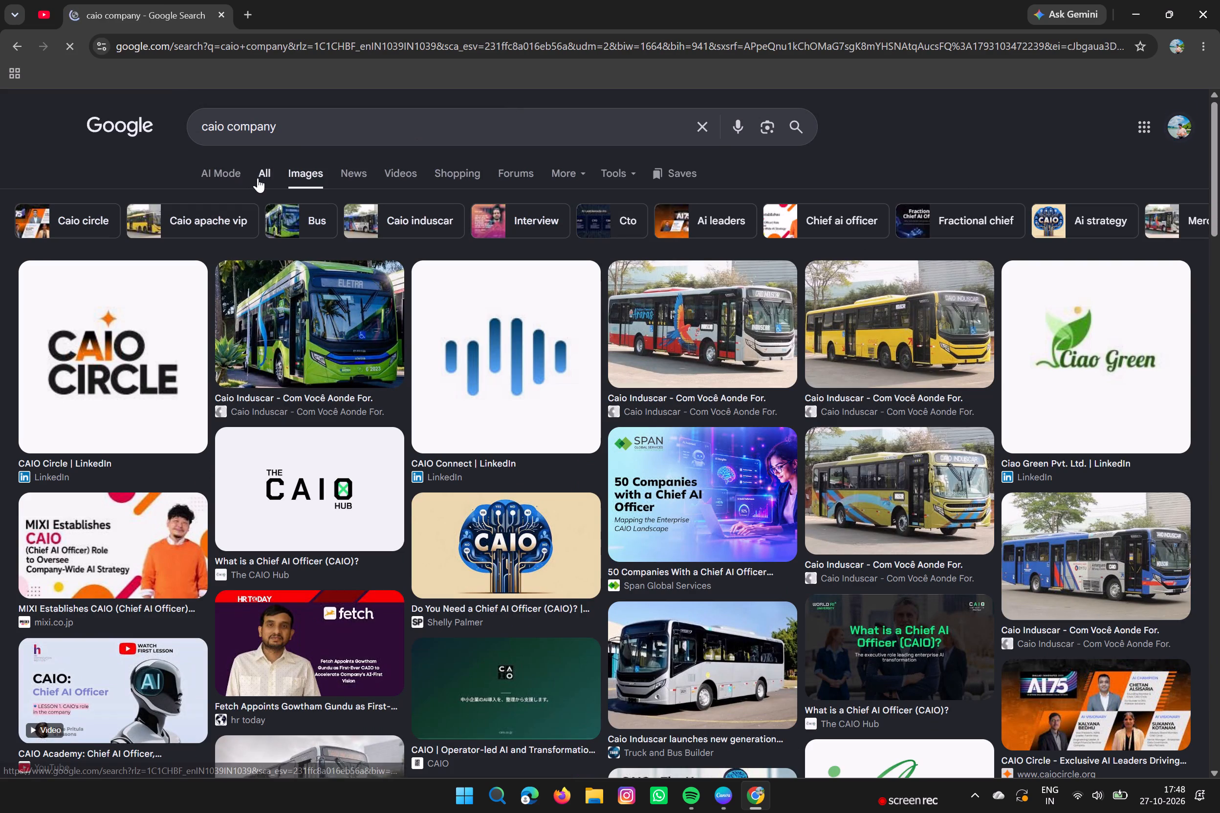
click(258, 178)
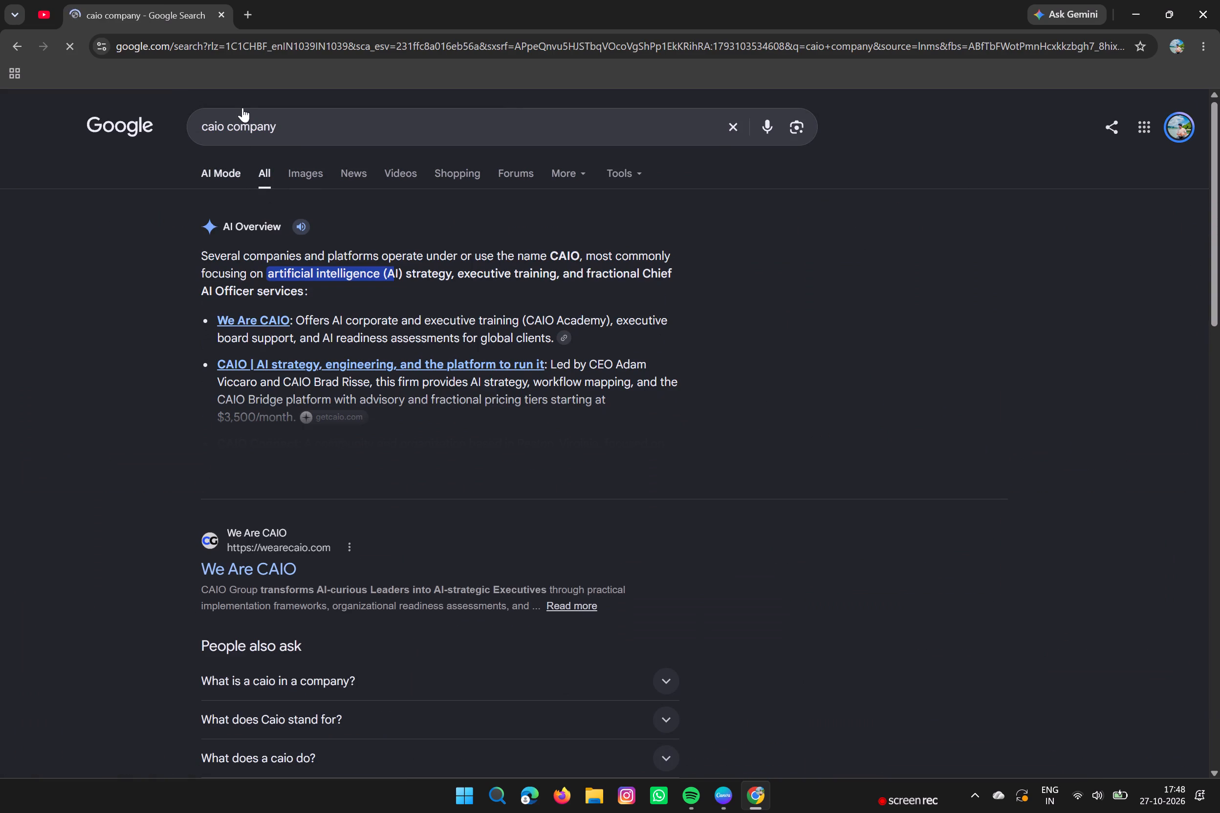
Correct the search query to "casio company" and run the search again.
click(214, 129)
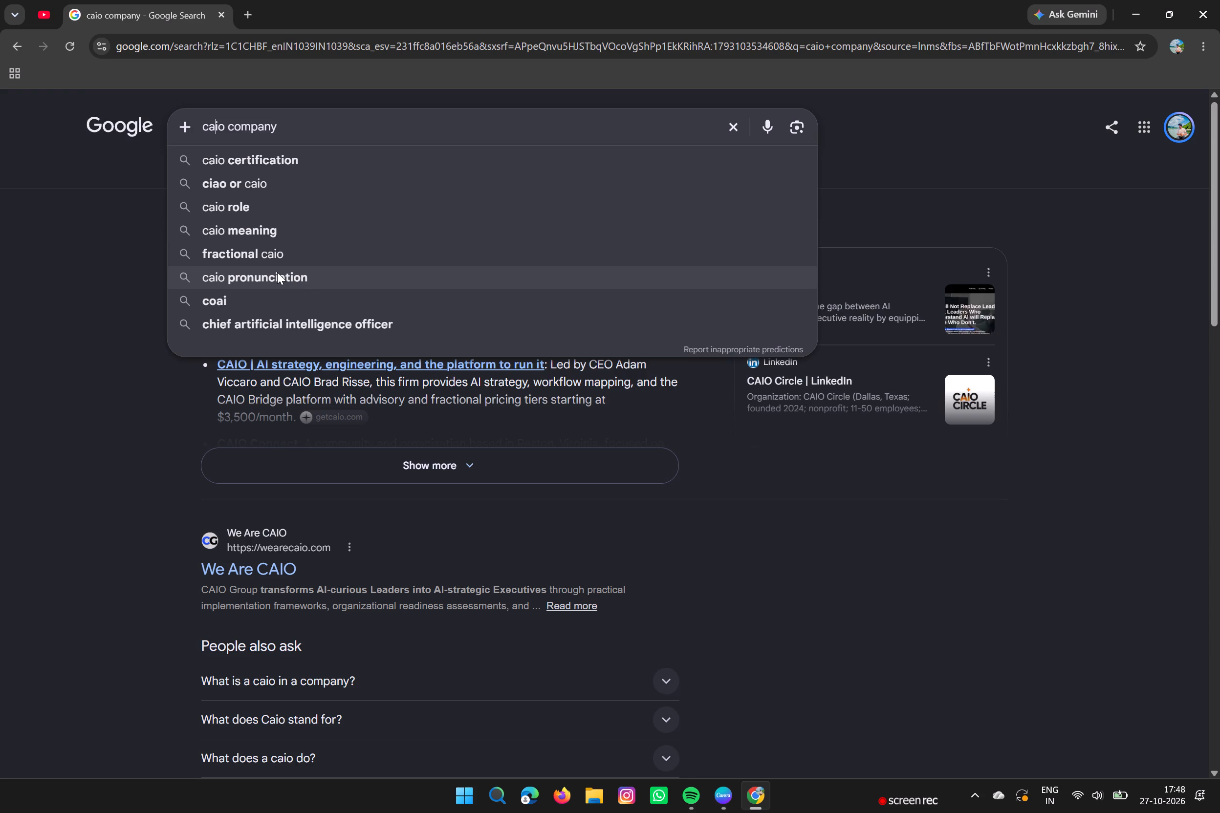
key(s)
key(Return)
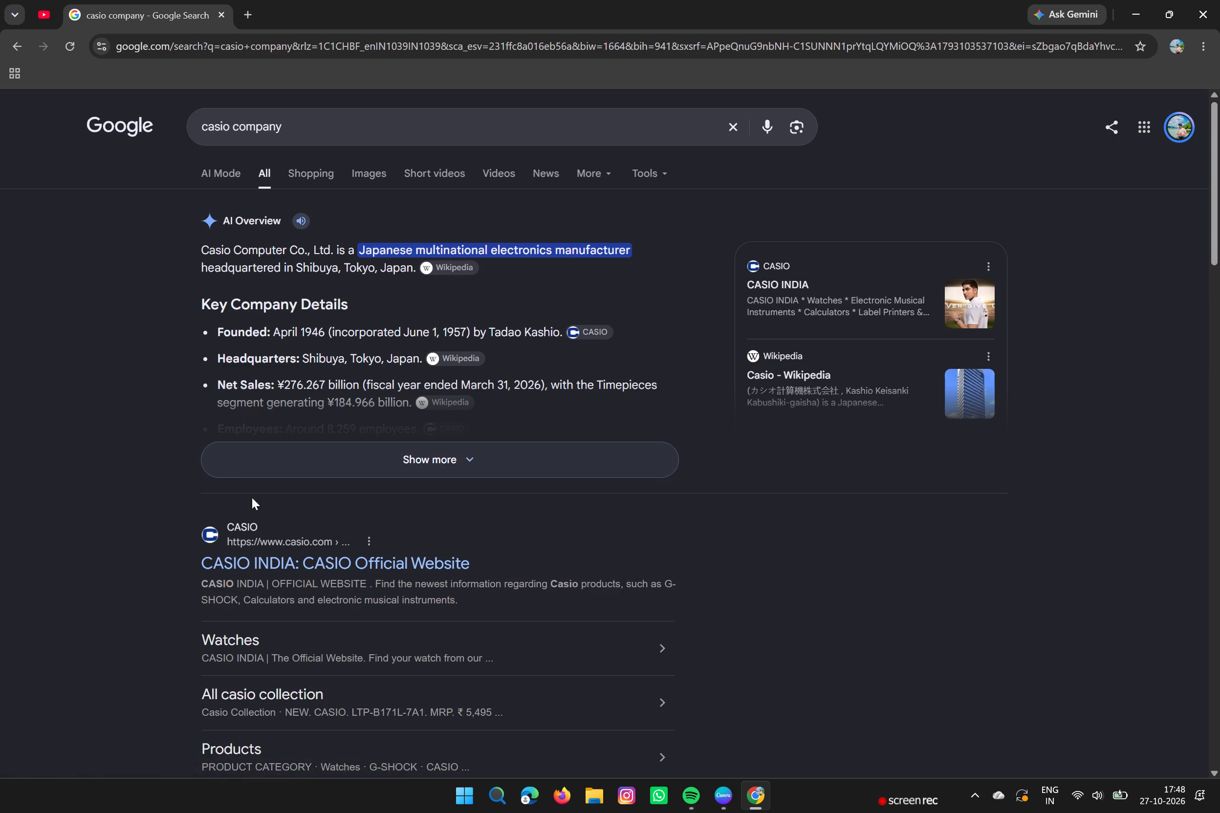
Expand the AI overview for Casio, and search Google for "casio company watch".
click(244, 461)
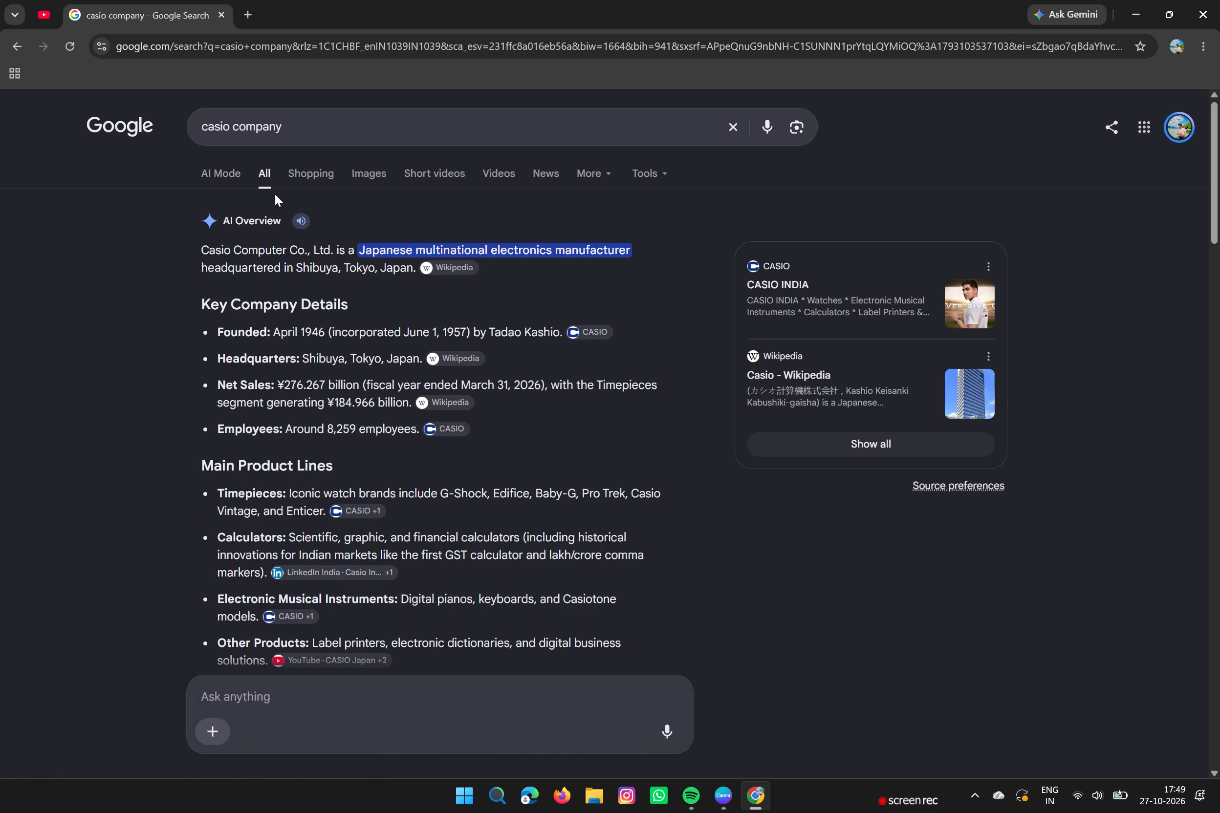
click(231, 123)
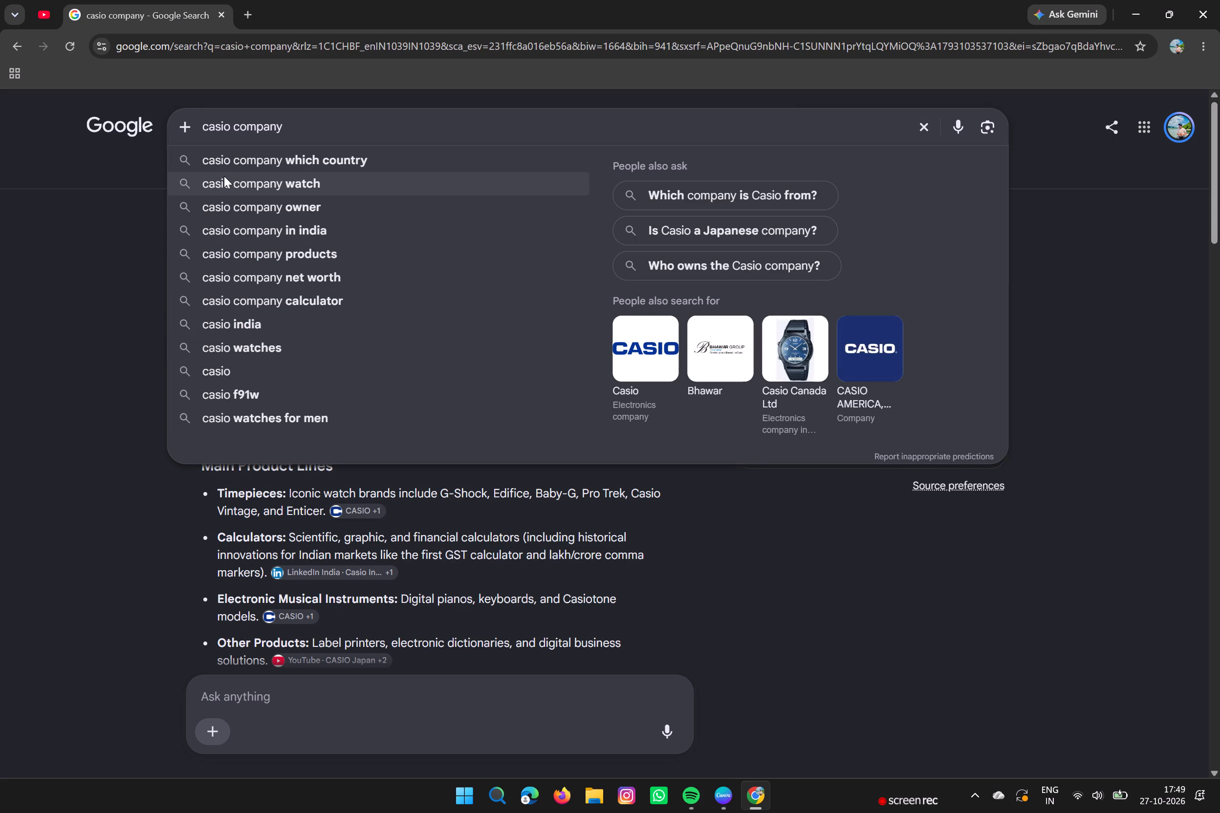
click(225, 173)
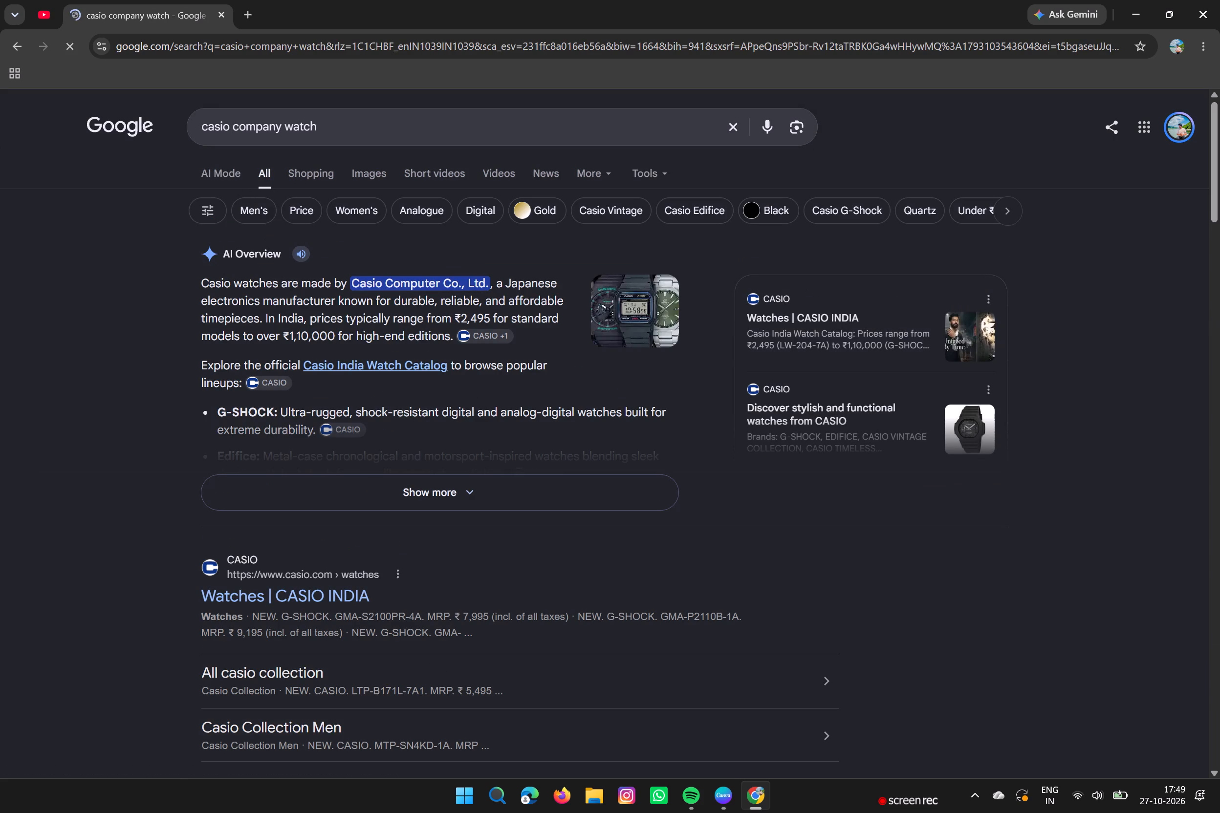
Copy "Casio Computer Co., Ltd." from the AI overview and paste it into the empty text box on slide 1 in Canva.
drag(348, 279, 400, 278)
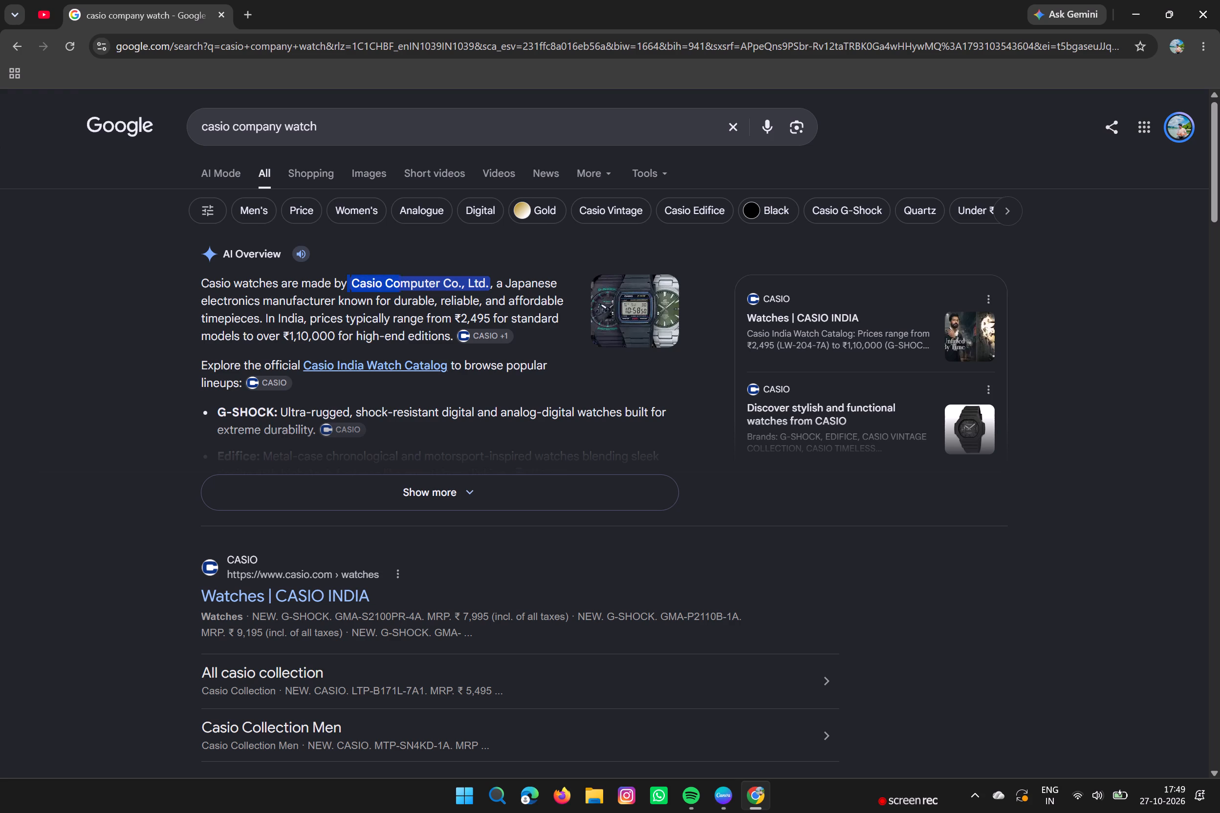
drag(400, 278, 490, 284)
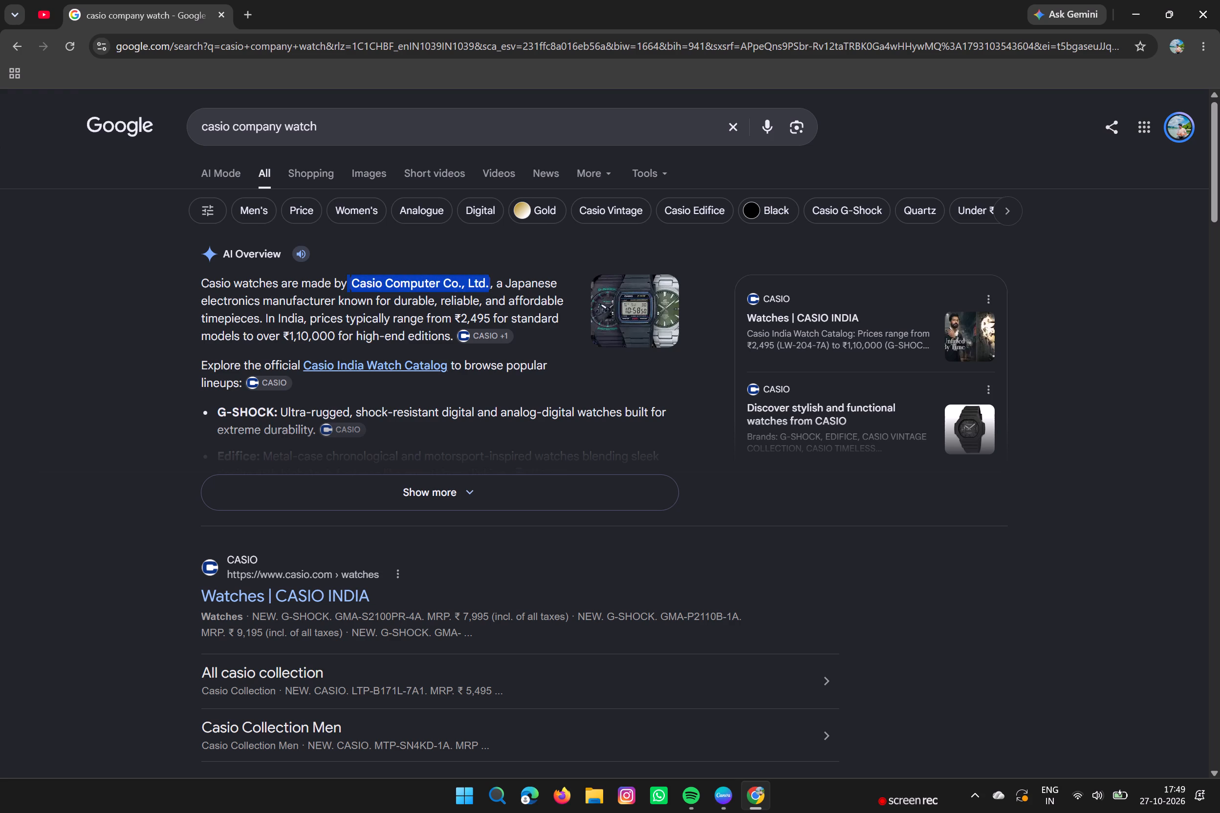
key(ctrl+c)
click(723, 799)
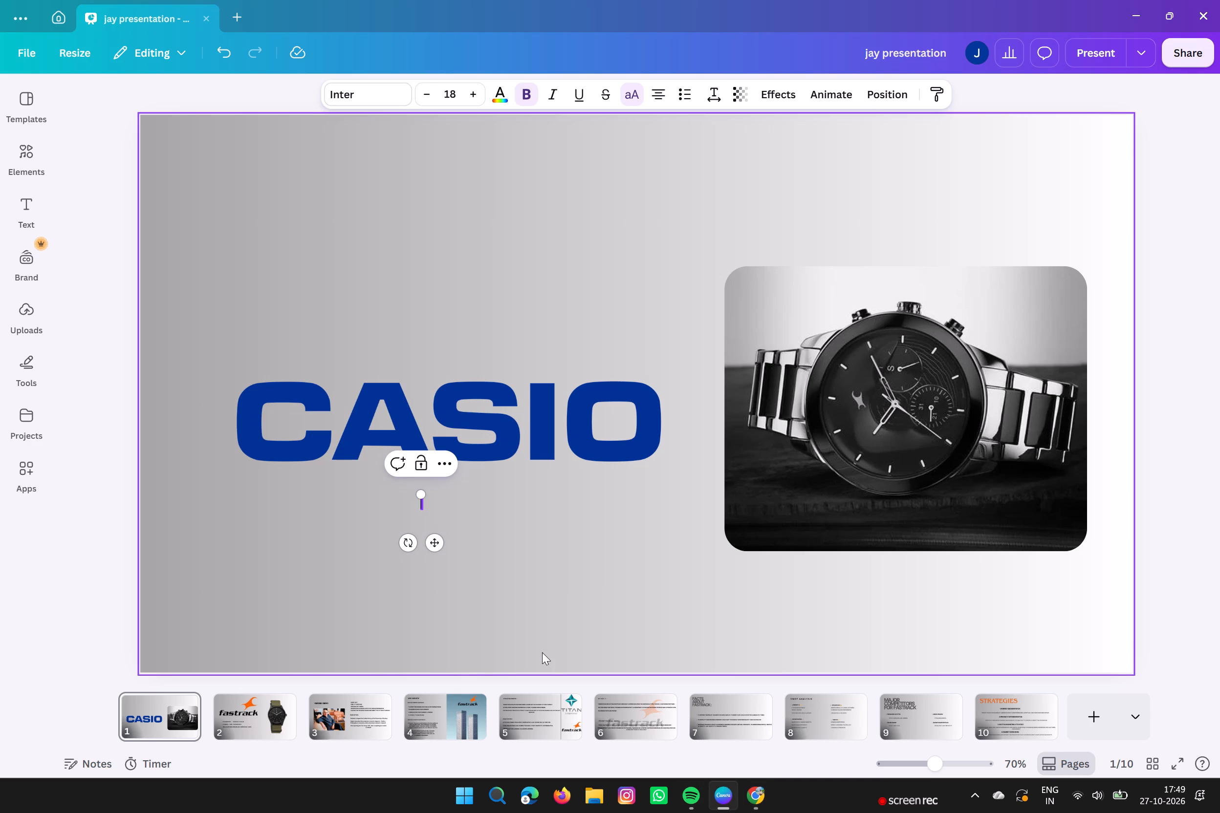
key(ctrl+v)
click(533, 602)
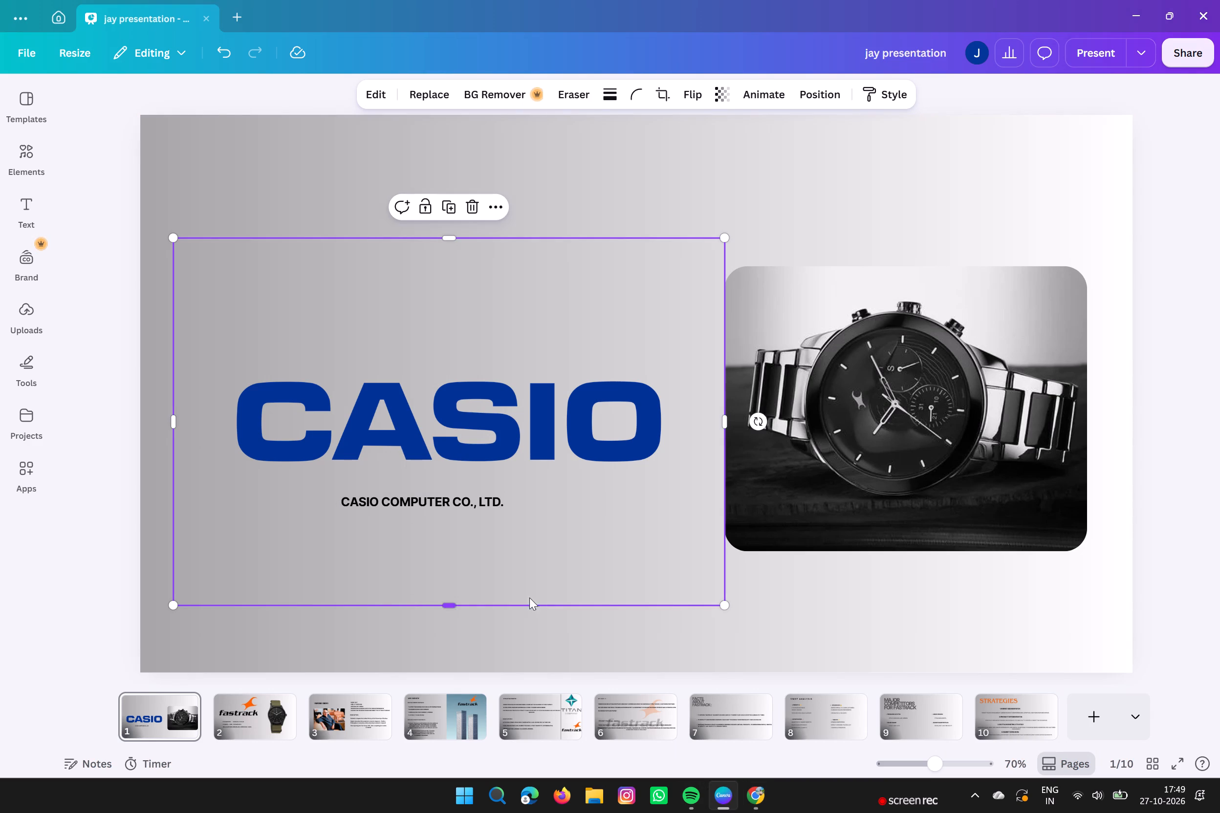
Move the "CASIO COMPUTER CO., LTD." text box slightly up and right, closer beneath the CASIO logo.
click(449, 493)
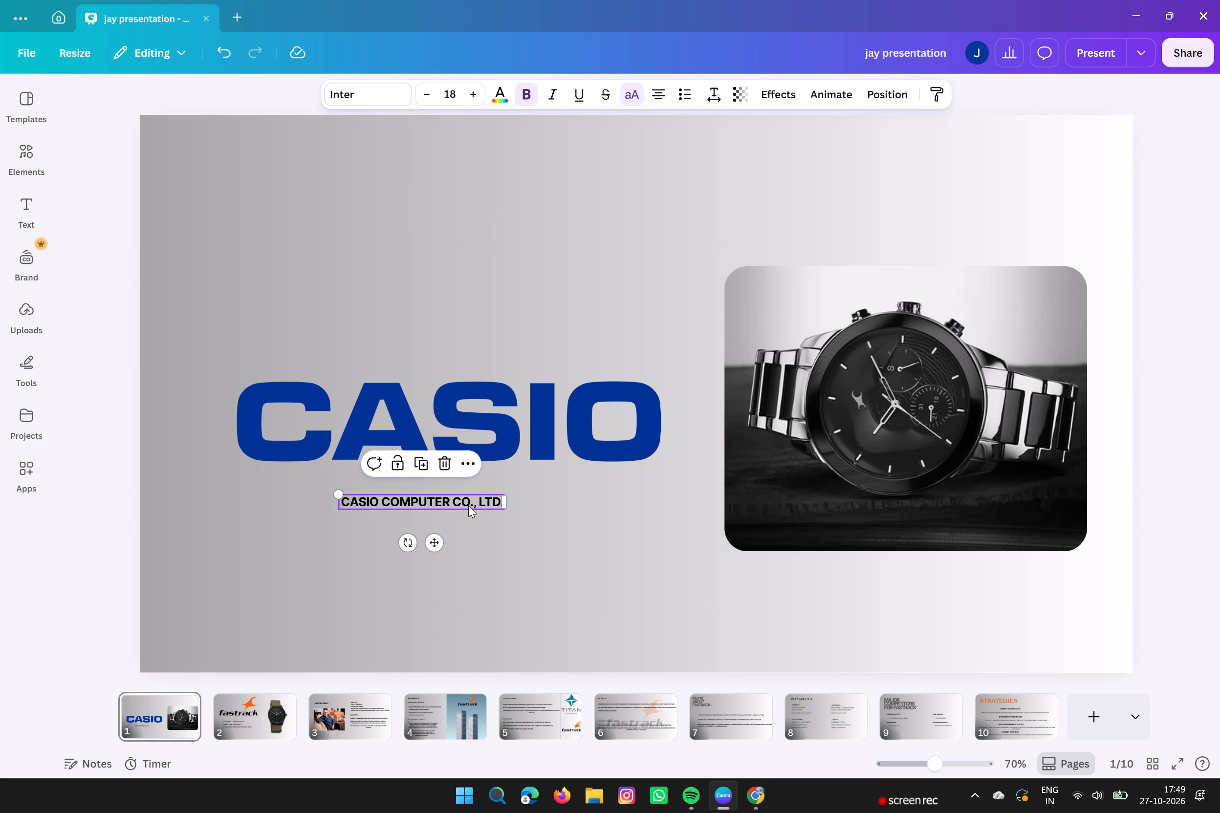
drag(436, 547, 452, 531)
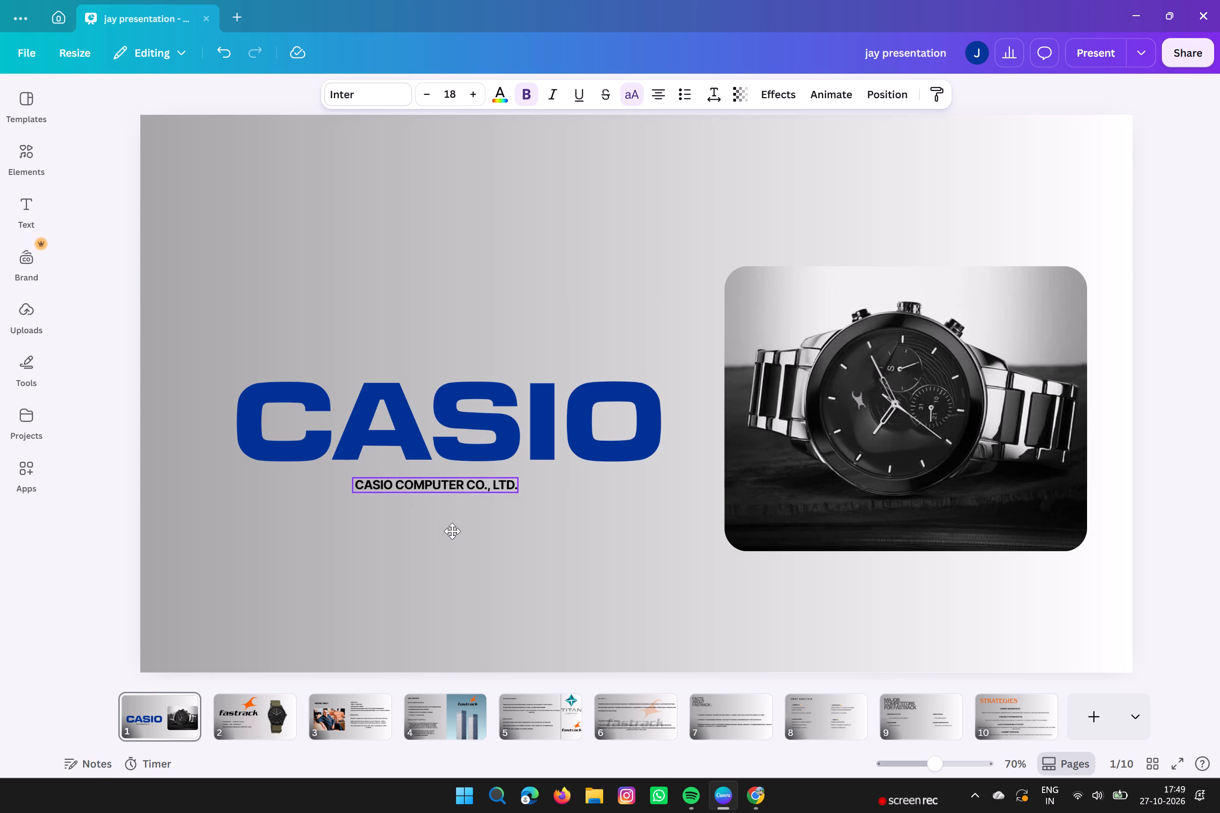
drag(452, 531, 453, 536)
click(506, 620)
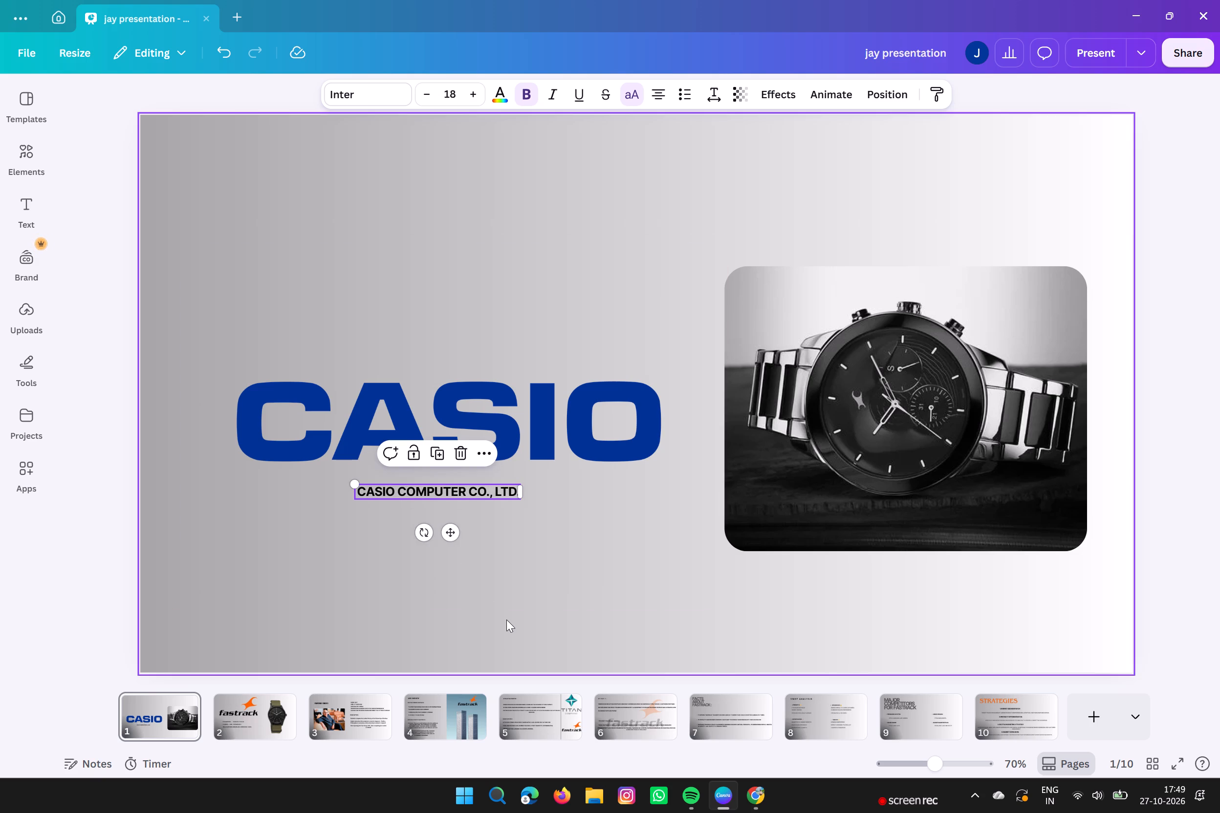
Delete the black-and-white Fastrack watch photo from slide 1.
right_click(971, 507)
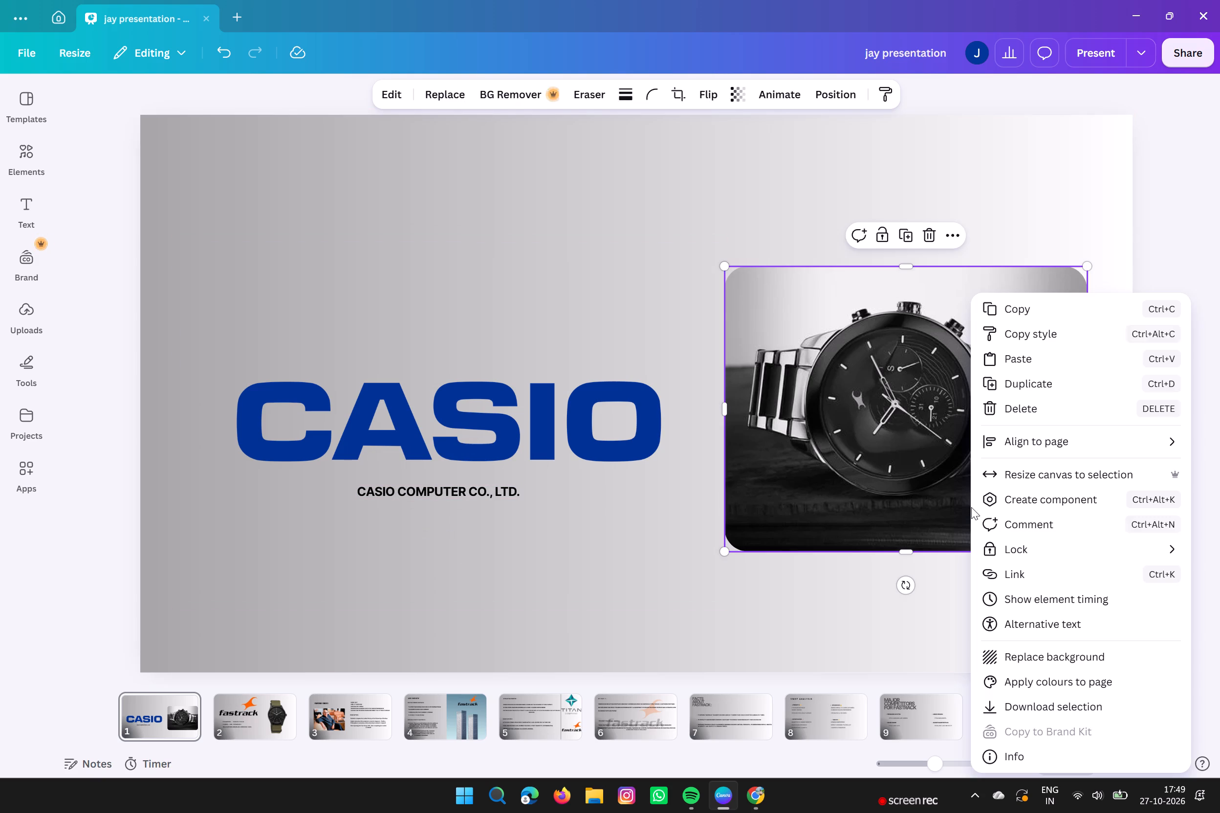
click(928, 236)
click(928, 236)
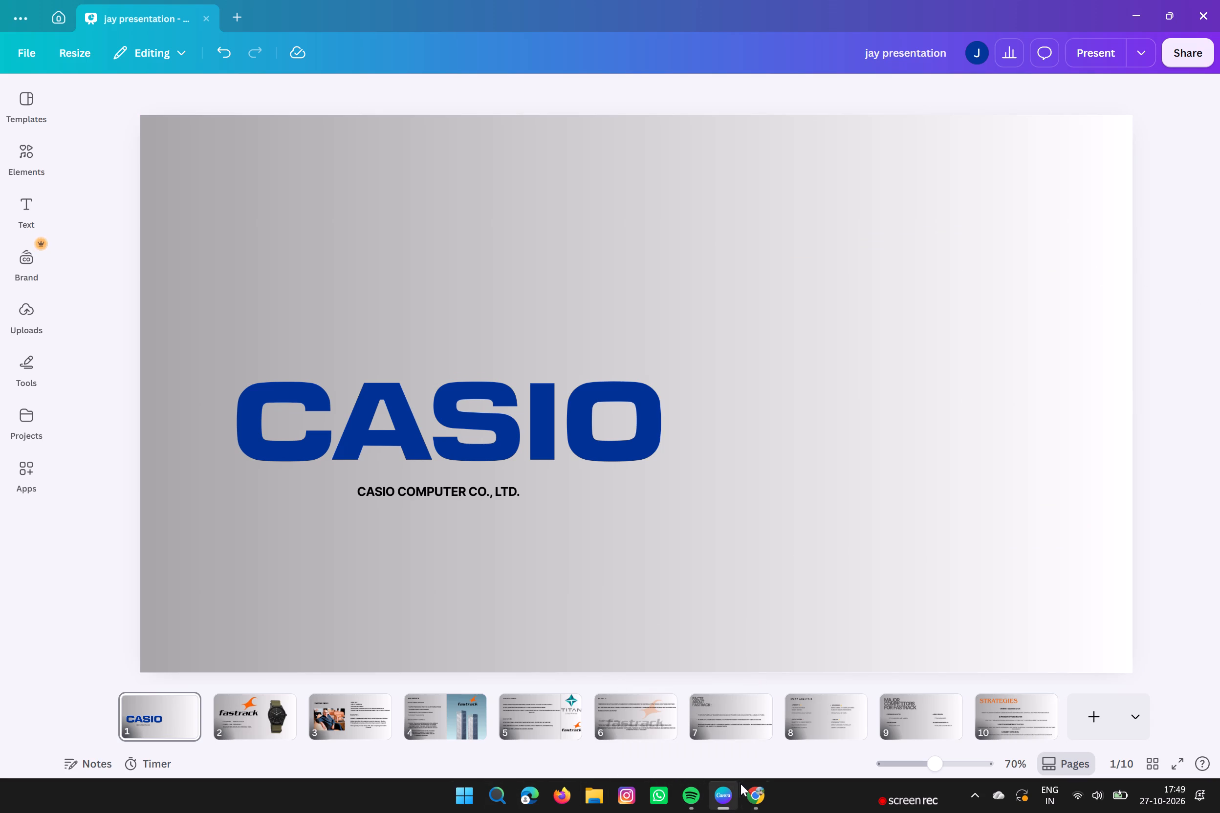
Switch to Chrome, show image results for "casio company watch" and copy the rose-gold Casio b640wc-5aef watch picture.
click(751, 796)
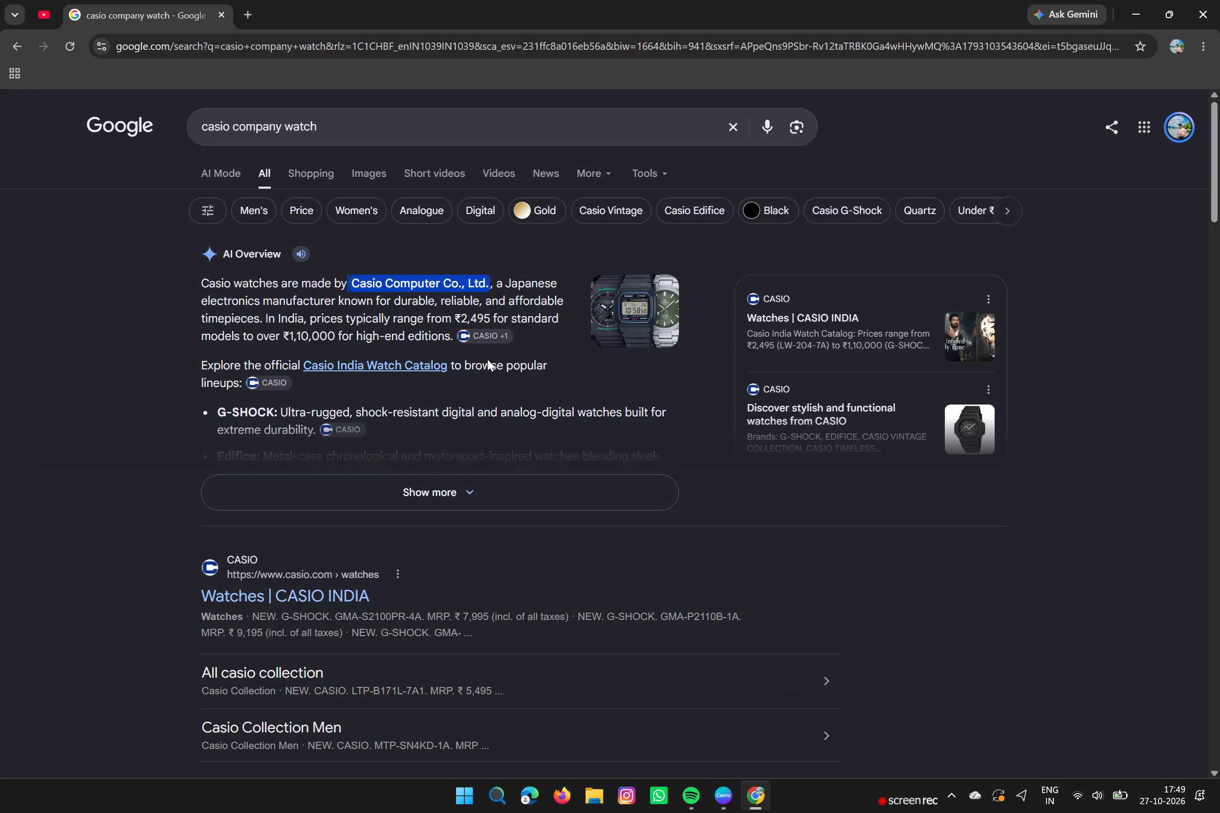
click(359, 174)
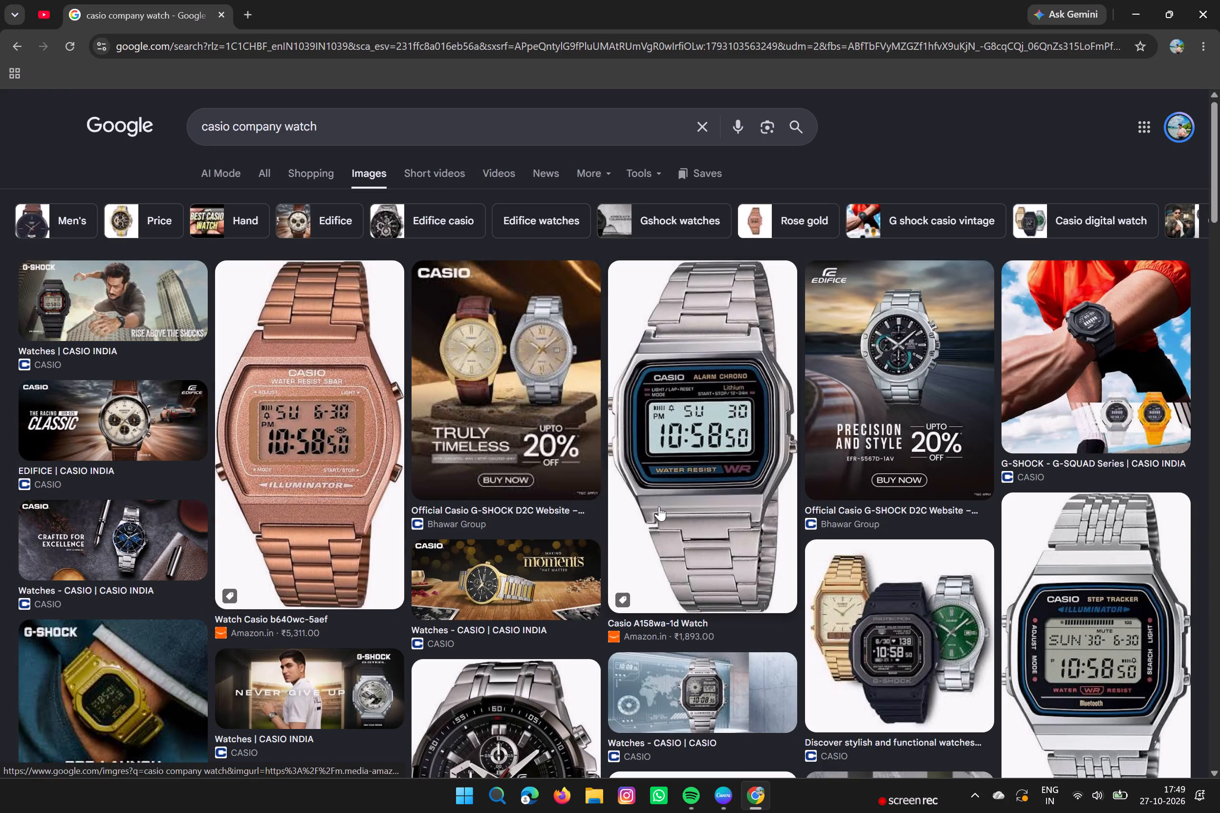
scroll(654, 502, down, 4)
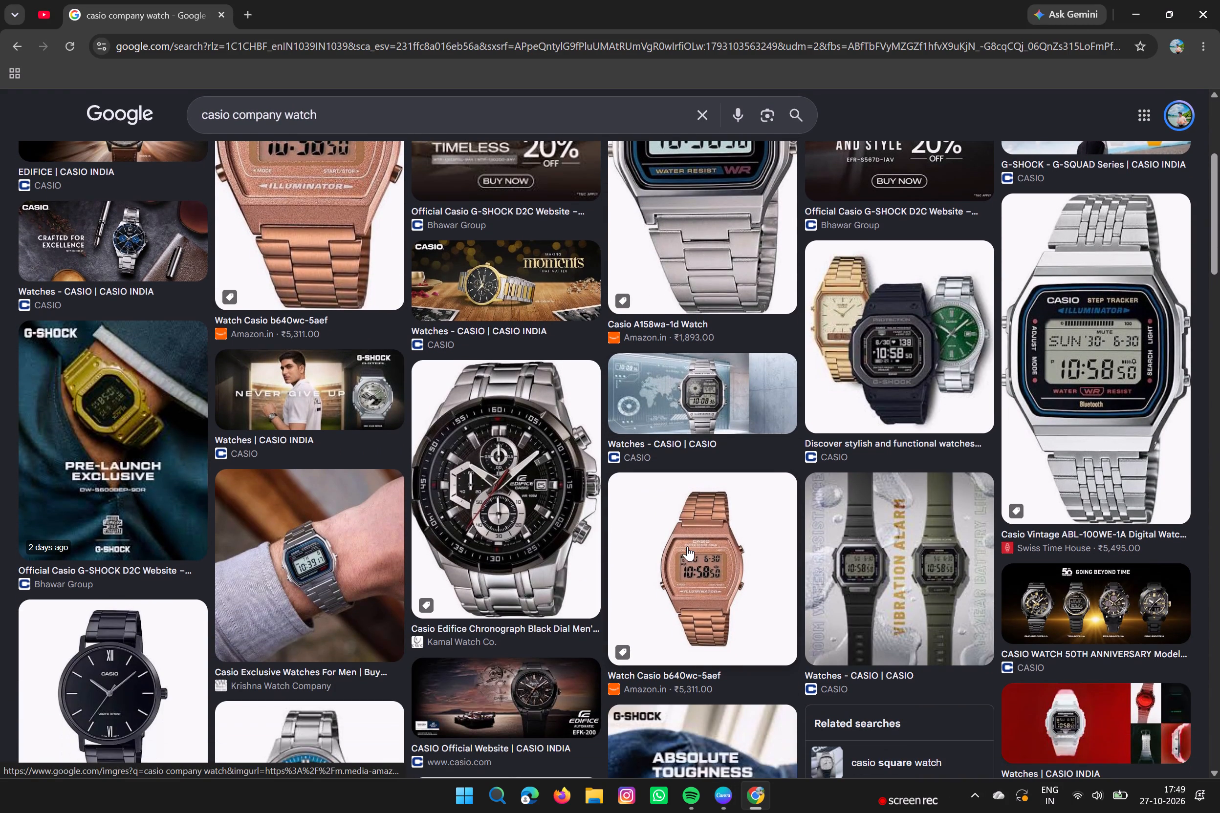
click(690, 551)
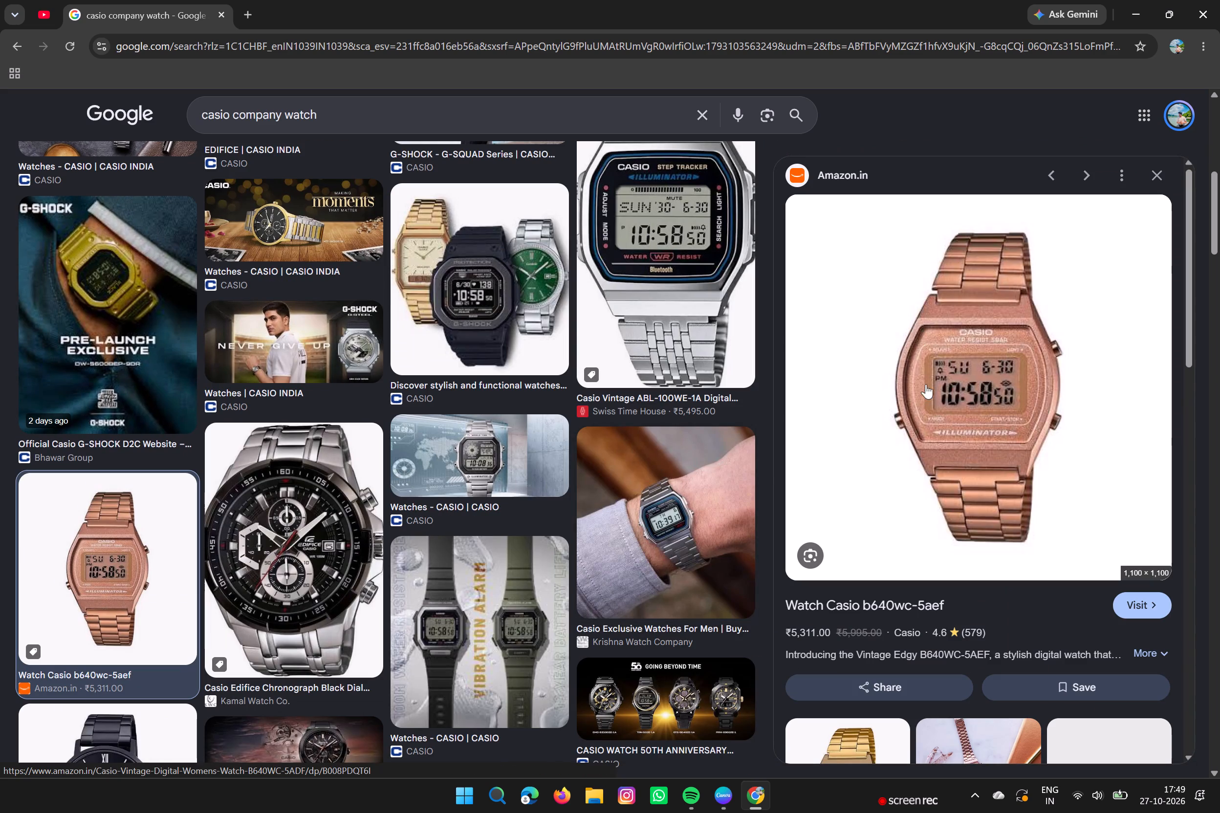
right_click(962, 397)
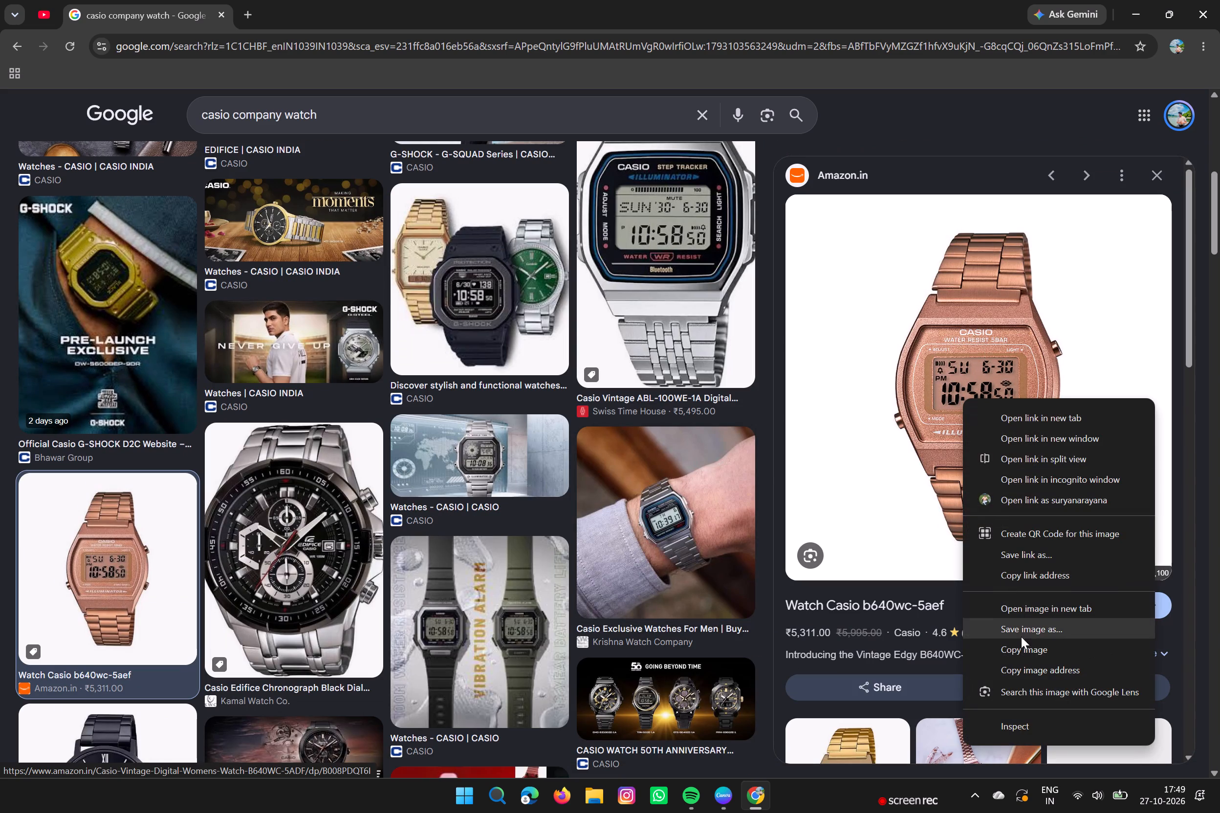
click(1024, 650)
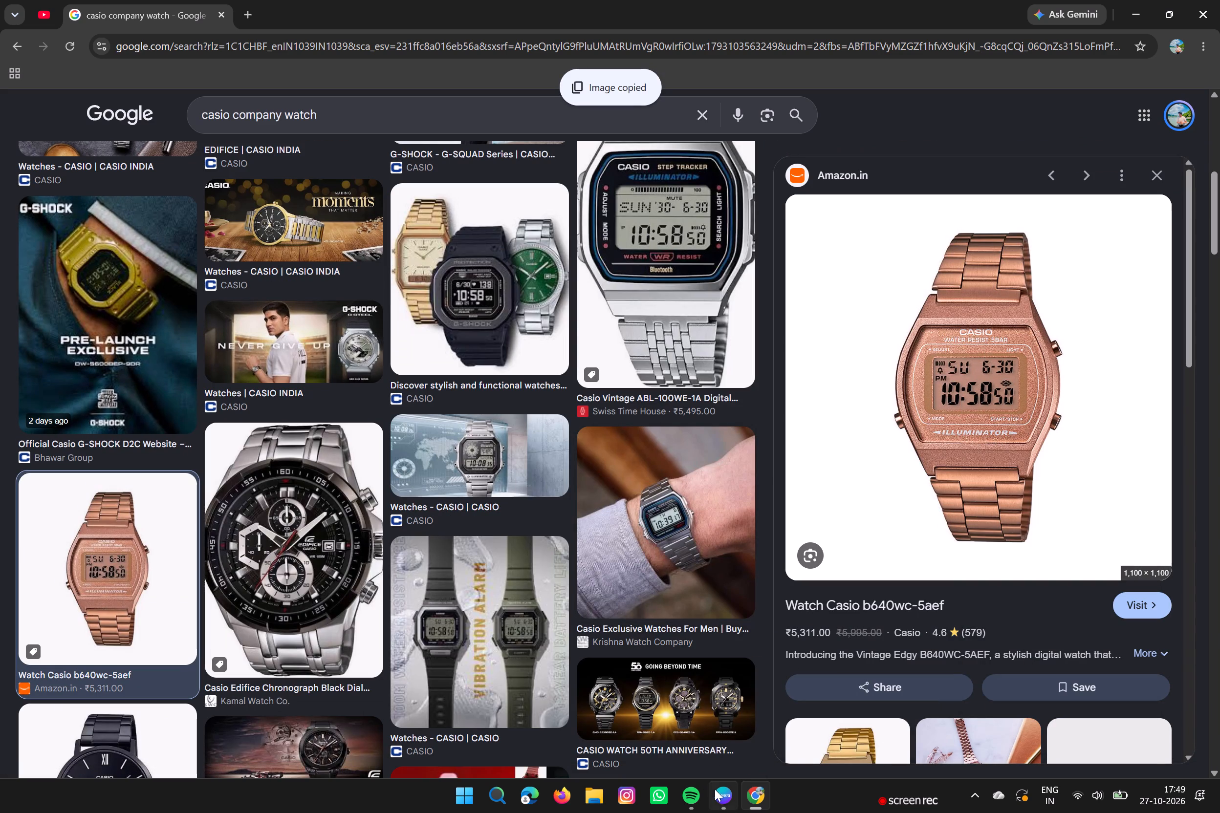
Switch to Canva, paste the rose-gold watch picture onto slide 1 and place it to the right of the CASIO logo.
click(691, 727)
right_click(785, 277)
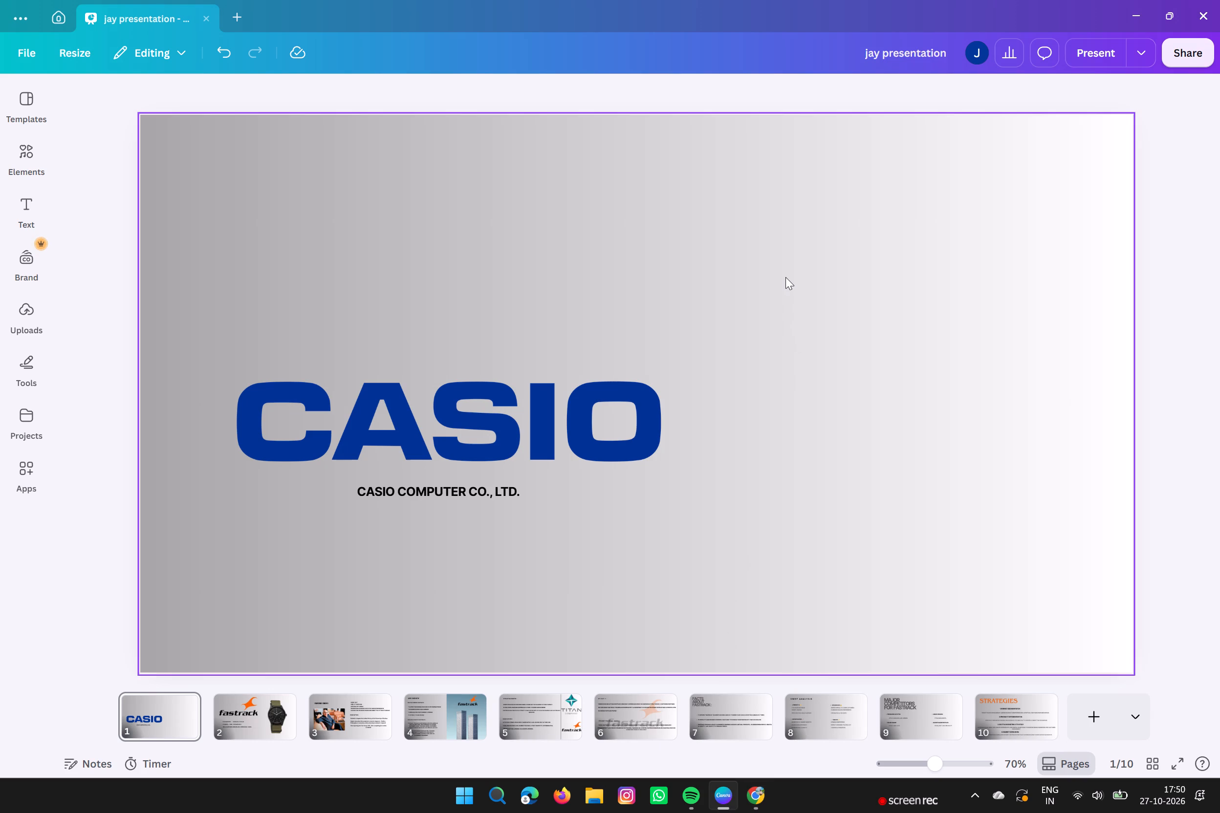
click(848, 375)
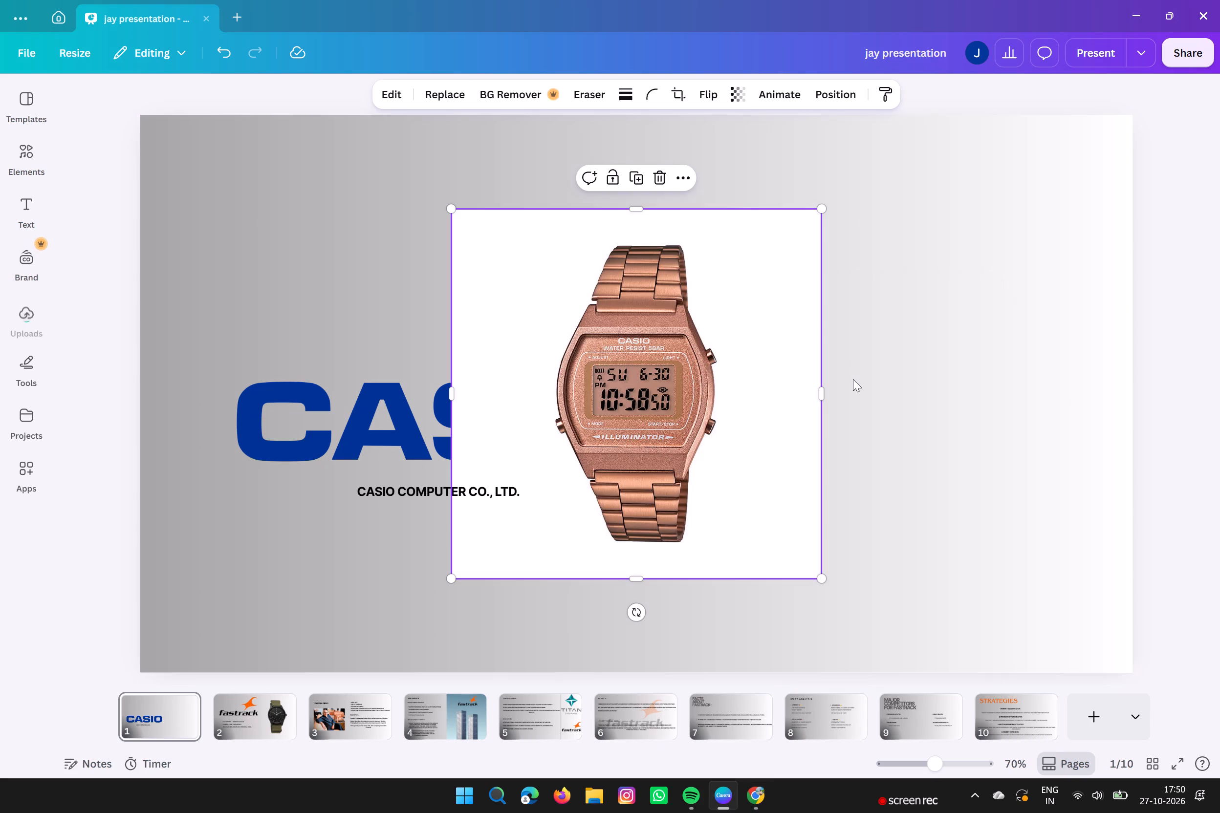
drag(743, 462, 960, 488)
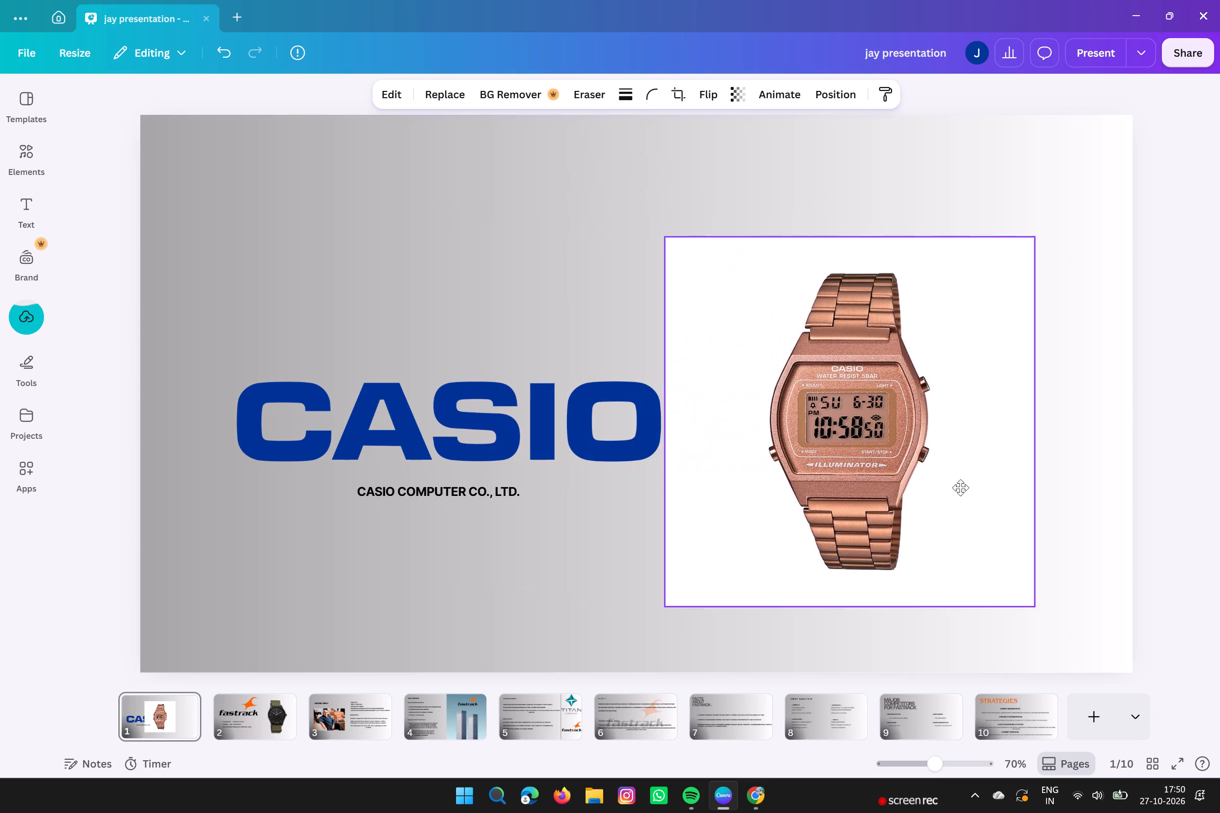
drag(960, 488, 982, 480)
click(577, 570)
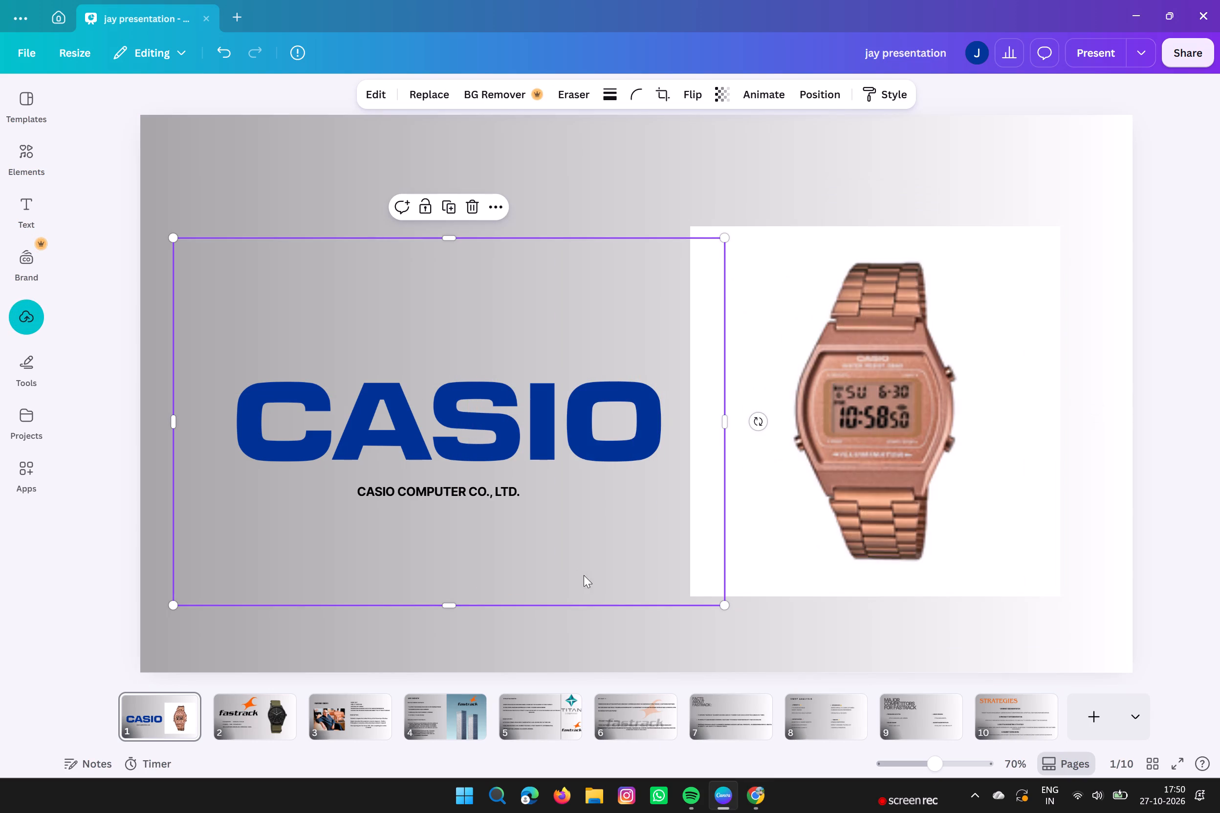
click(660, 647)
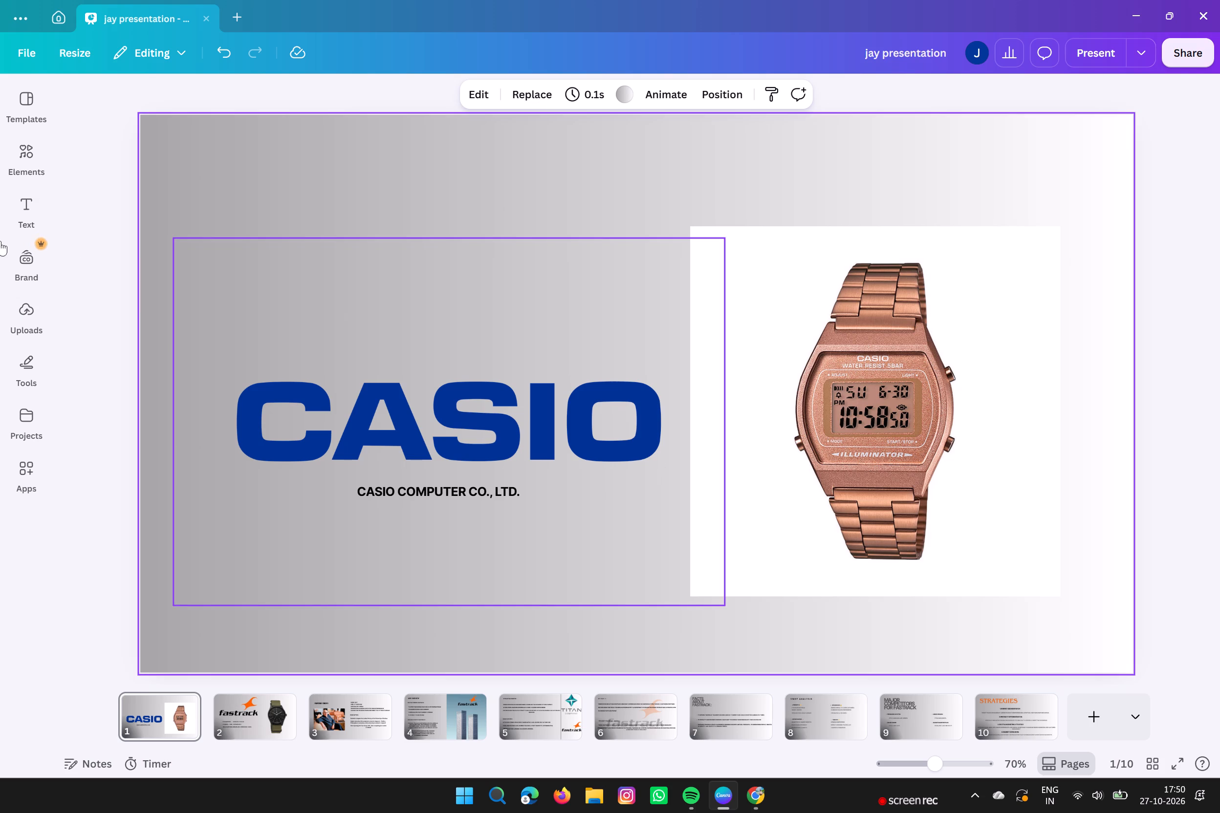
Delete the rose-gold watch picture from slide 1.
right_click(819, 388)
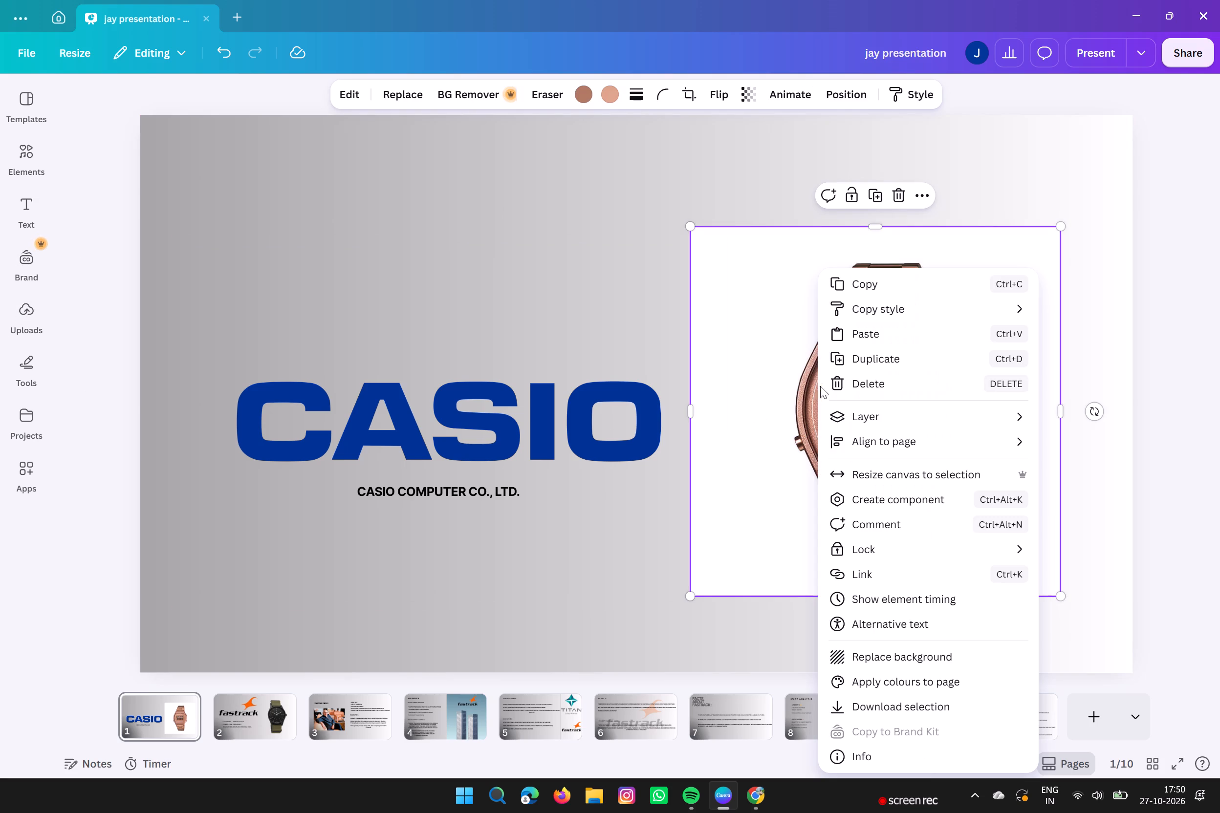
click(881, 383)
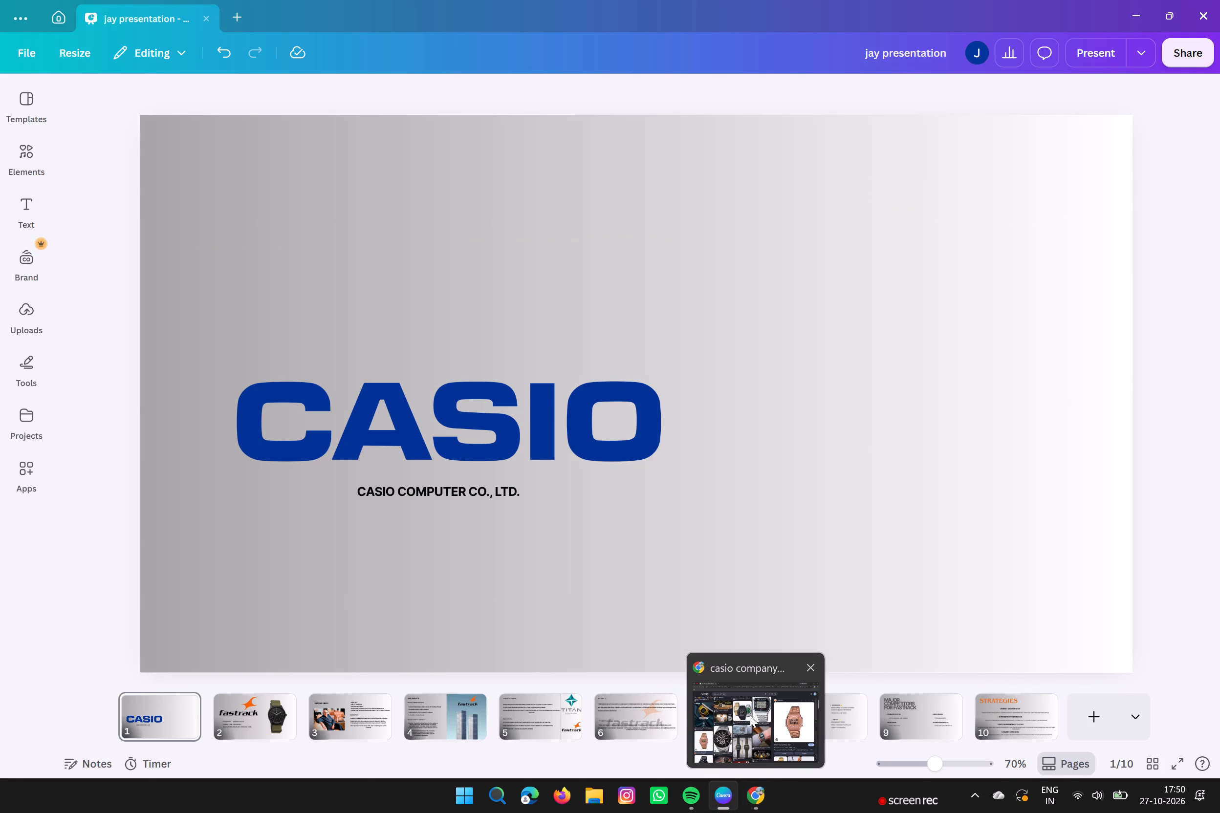
Switch to Chrome and search Google Images for "casio company watch png".
click(750, 714)
scroll(527, 449, down, 4)
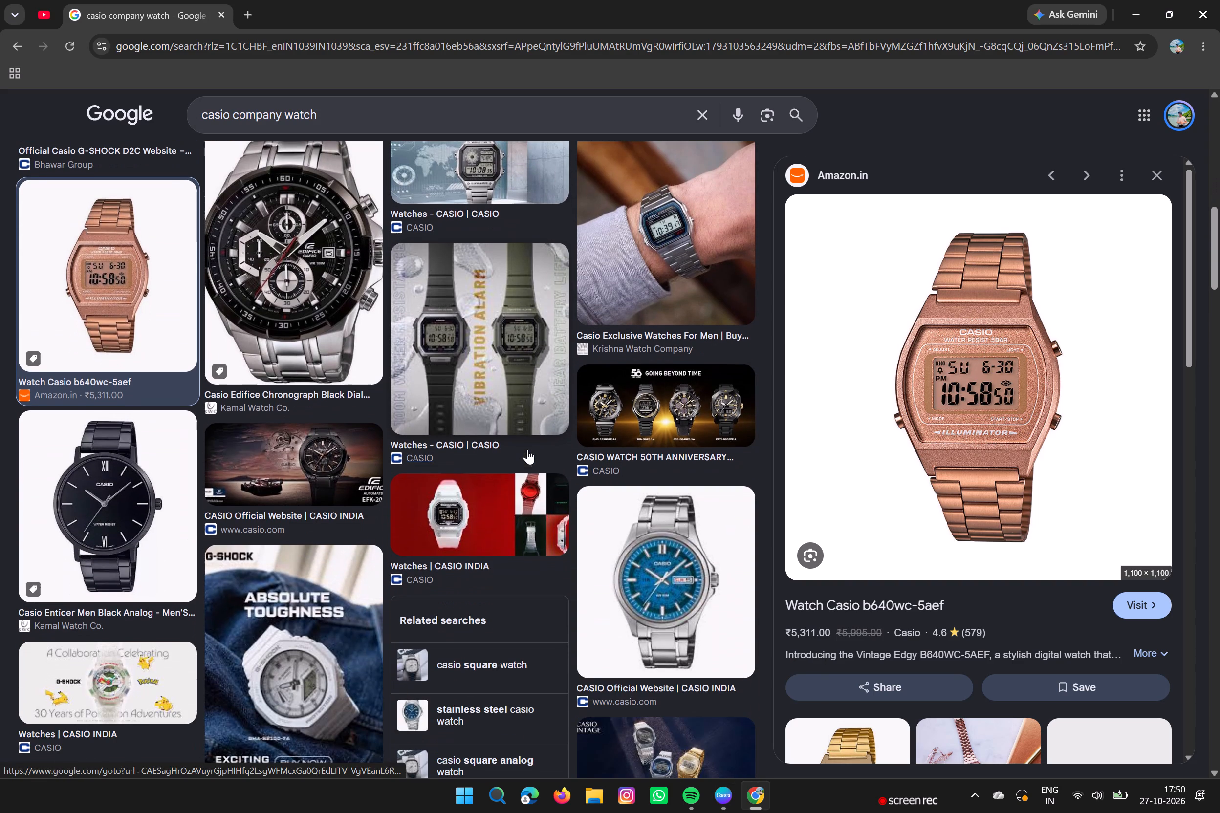
click(344, 122)
key(space)
text(p)
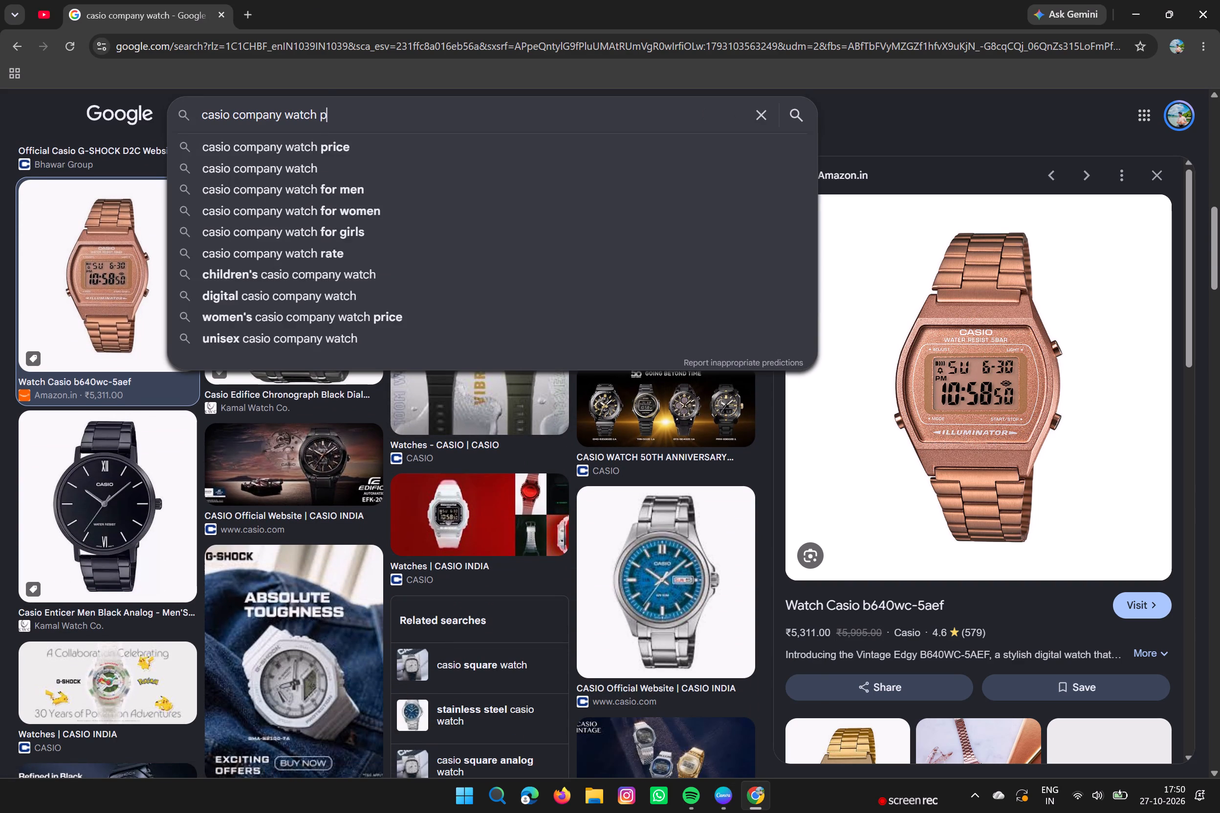
key(BackSpace)
text(png)
key(Return)
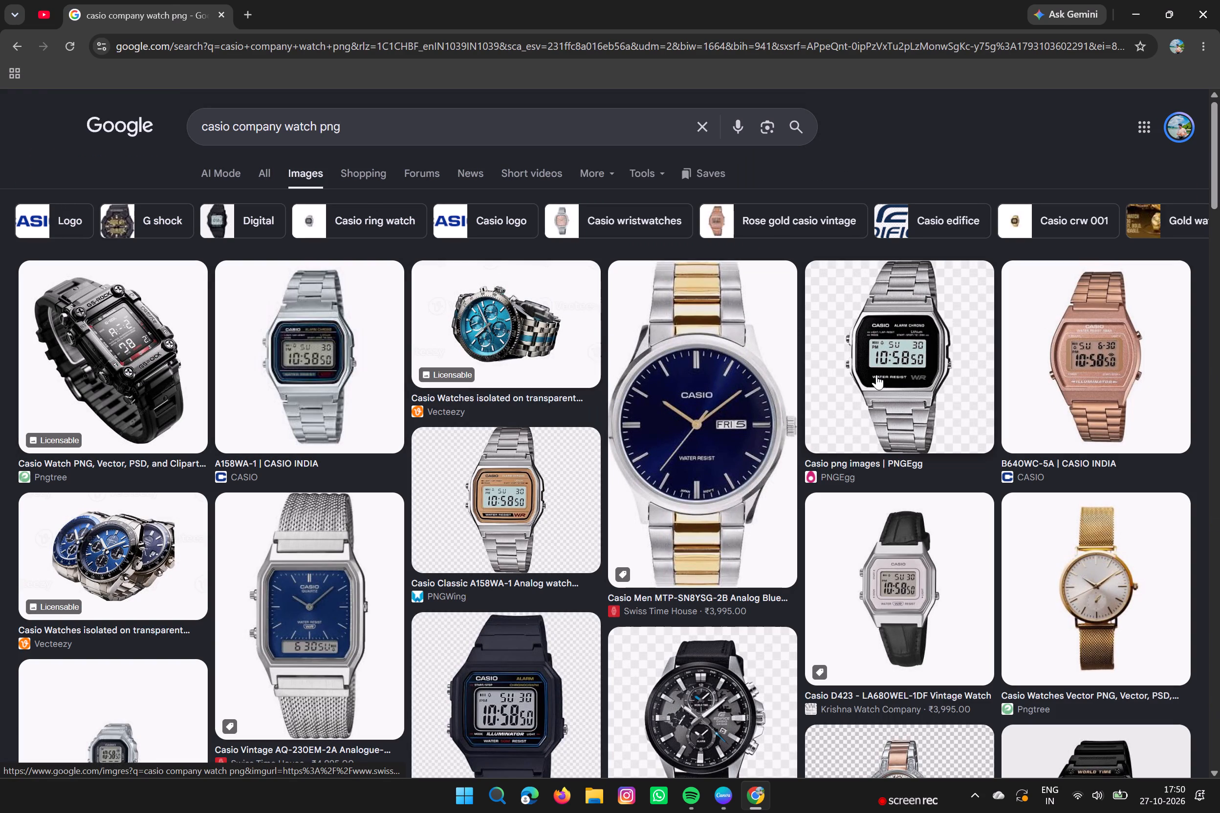
Look through the "casio company watch png" image results for a watch picture suited to slide 1.
scroll(894, 378, down, 2)
scroll(707, 467, down, 2)
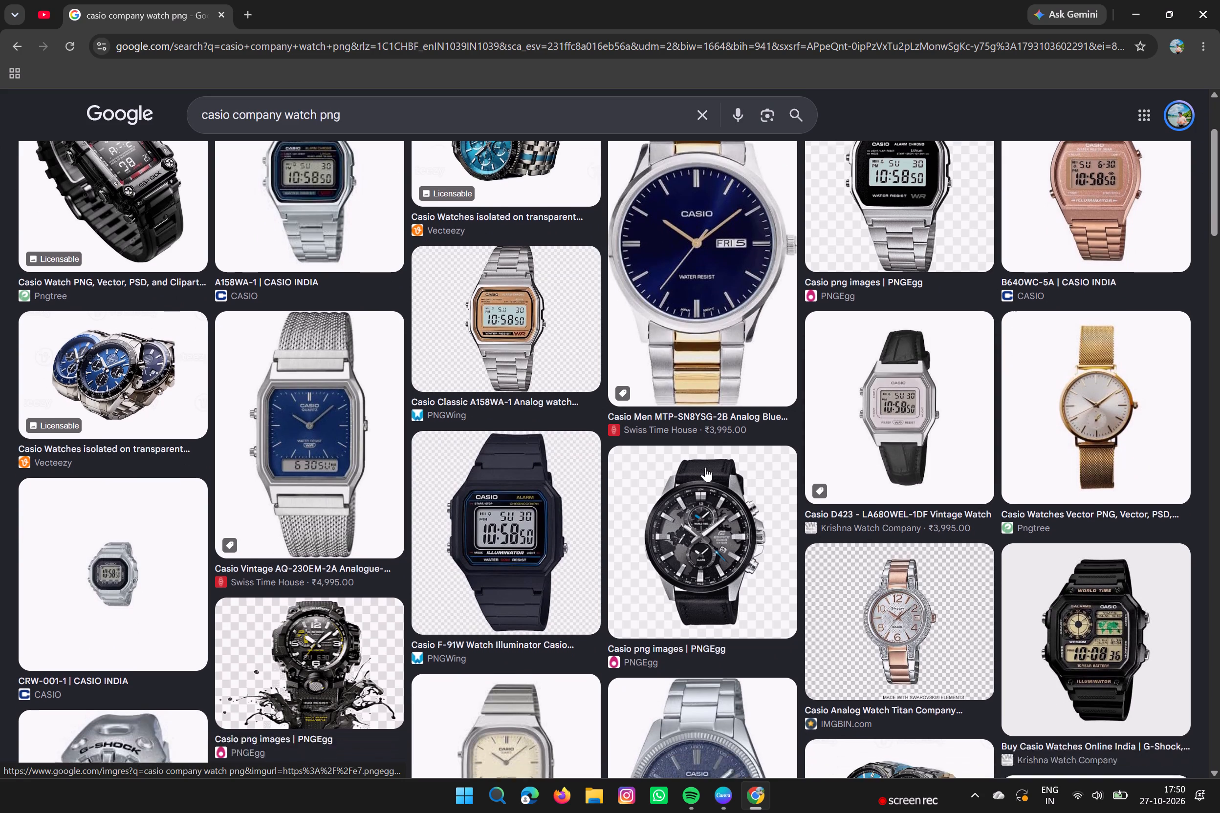
scroll(705, 467, down, 5)
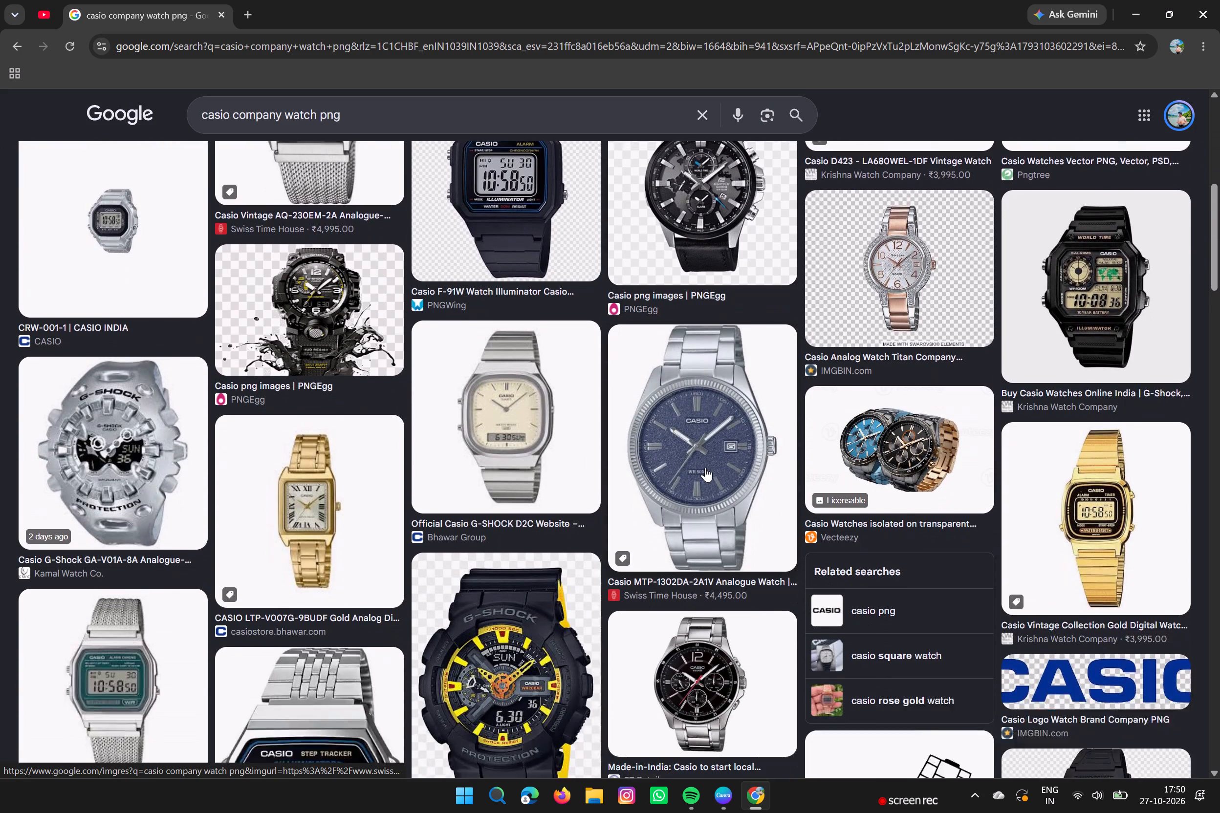
scroll(705, 467, down, 6)
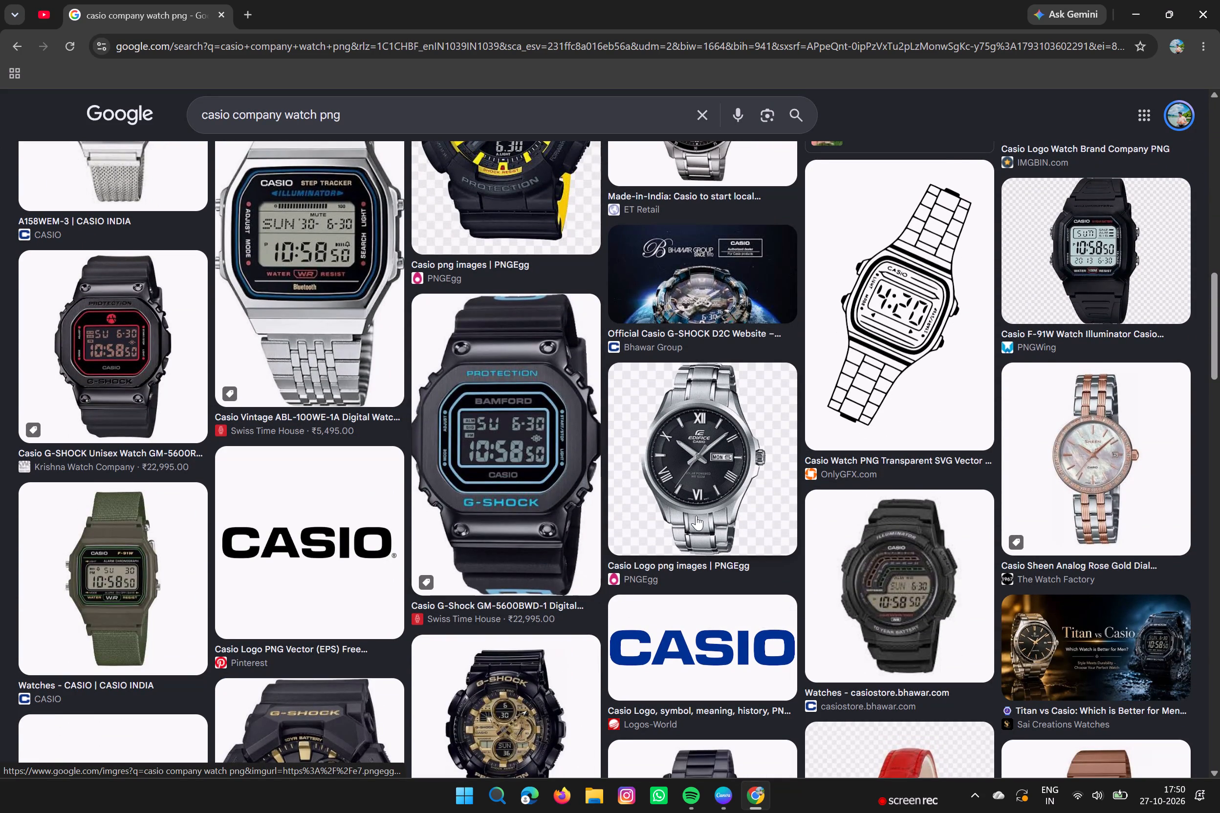
scroll(746, 479, down, 6)
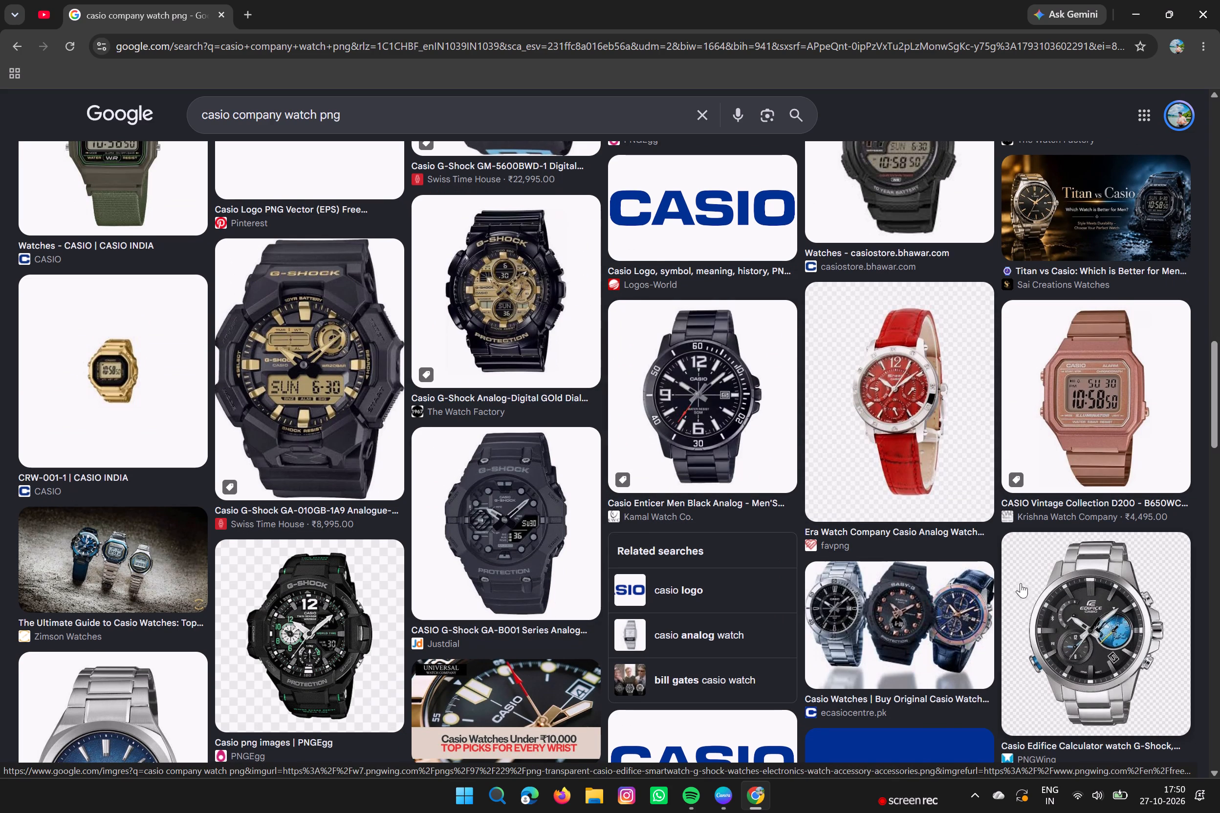
scroll(1008, 570, down, 2)
scroll(283, 567, down, 3)
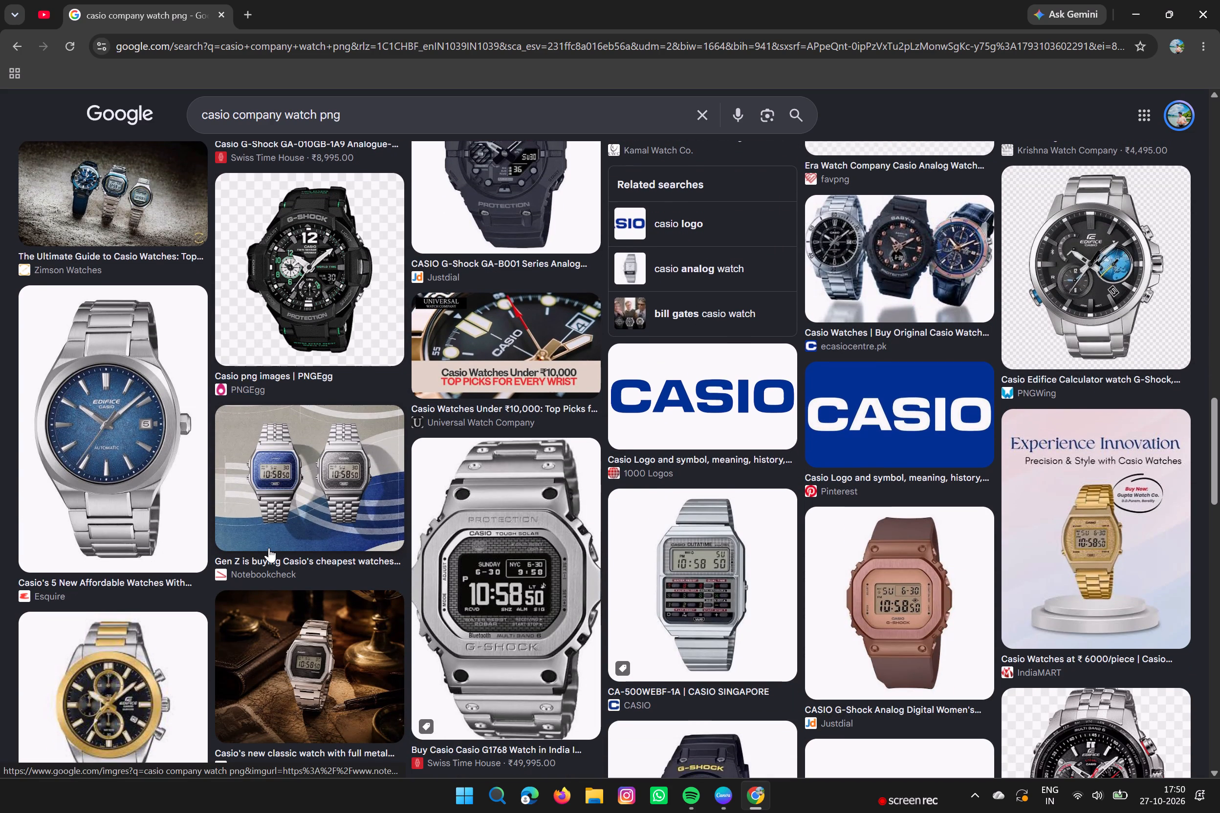
scroll(268, 548, up, 4)
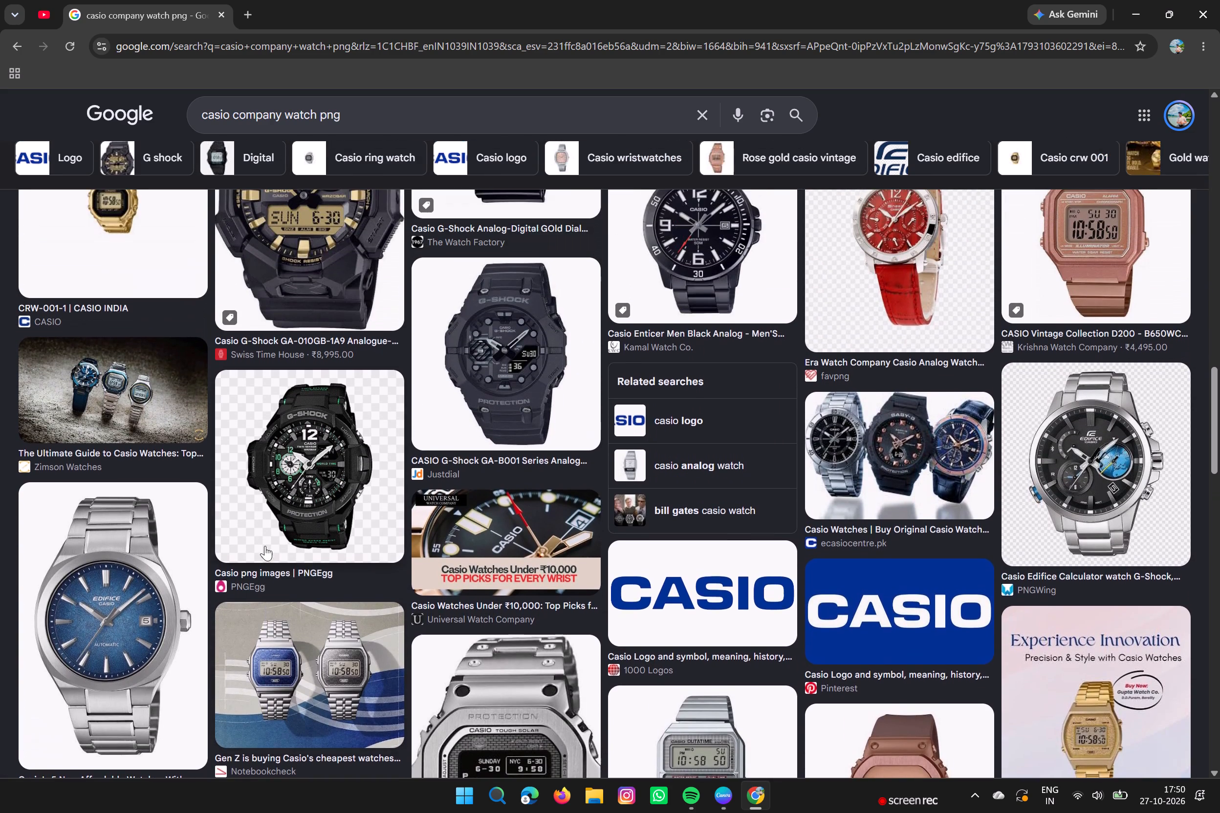
scroll(265, 546, up, 2)
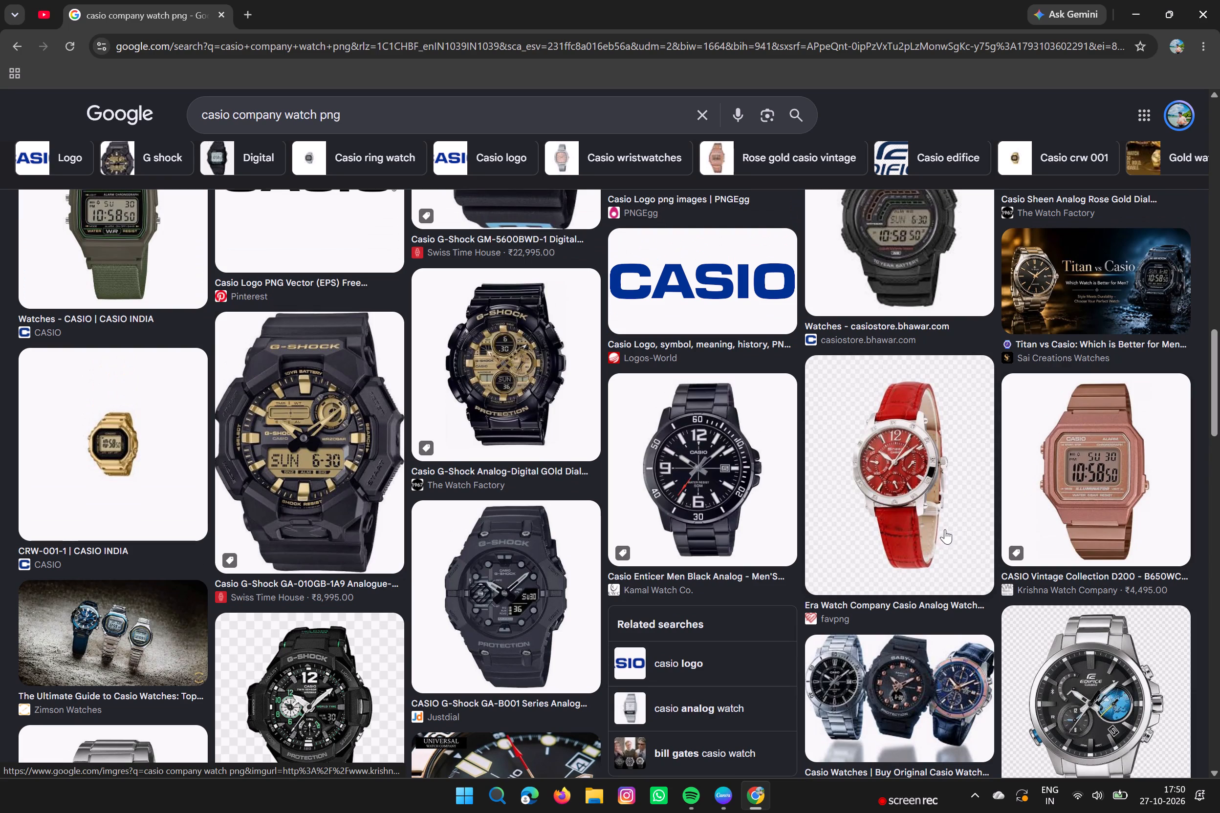
Examine the red Era watch, green-dial MTP-SN2KL-3A and gold MTP-B190GL-7BVEF pictures and their related images.
click(922, 486)
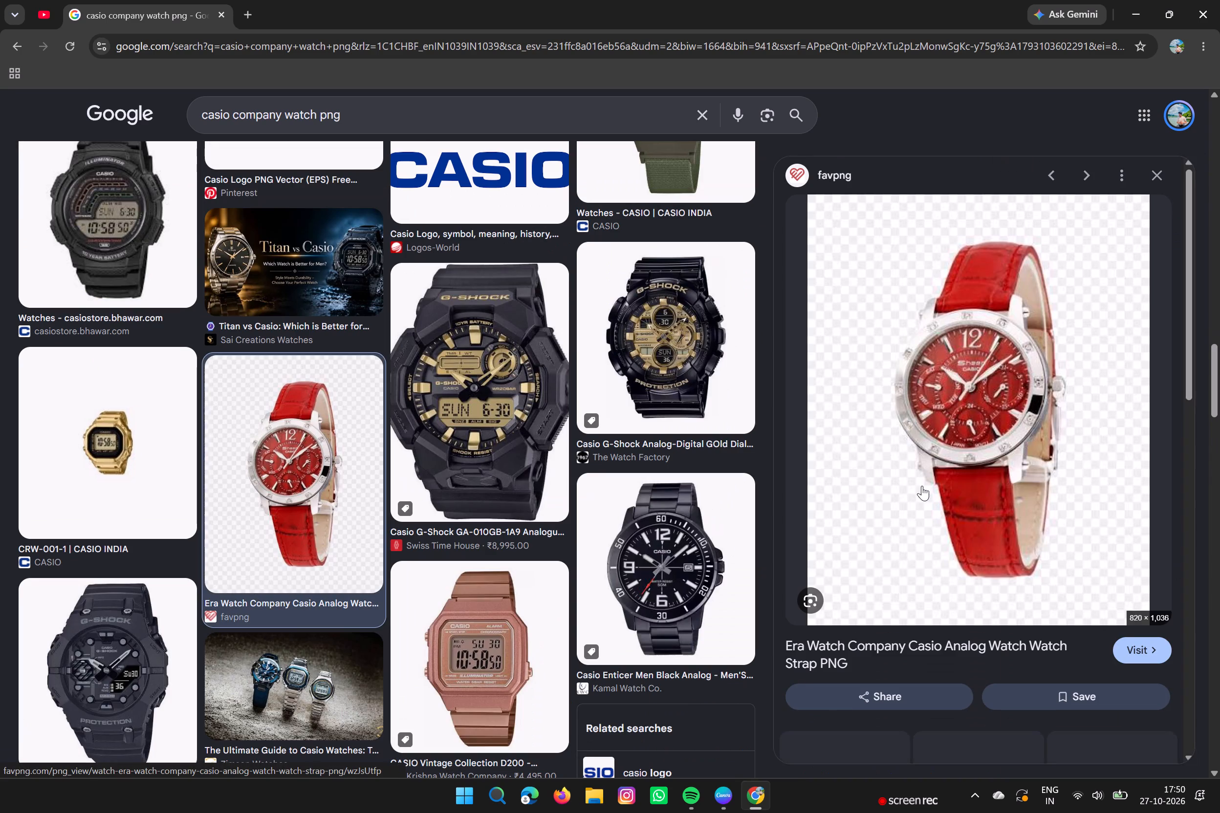
scroll(917, 531, down, 3)
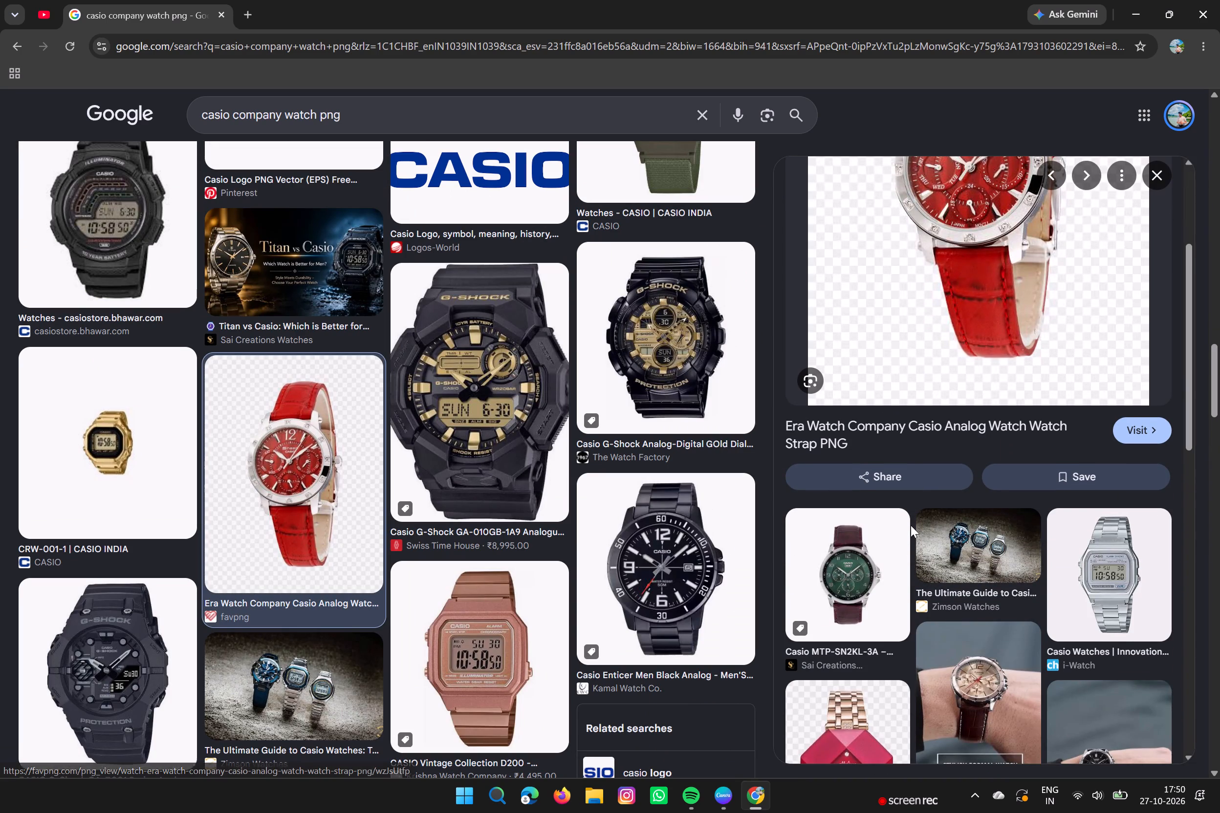
scroll(911, 525, down, 2)
click(834, 443)
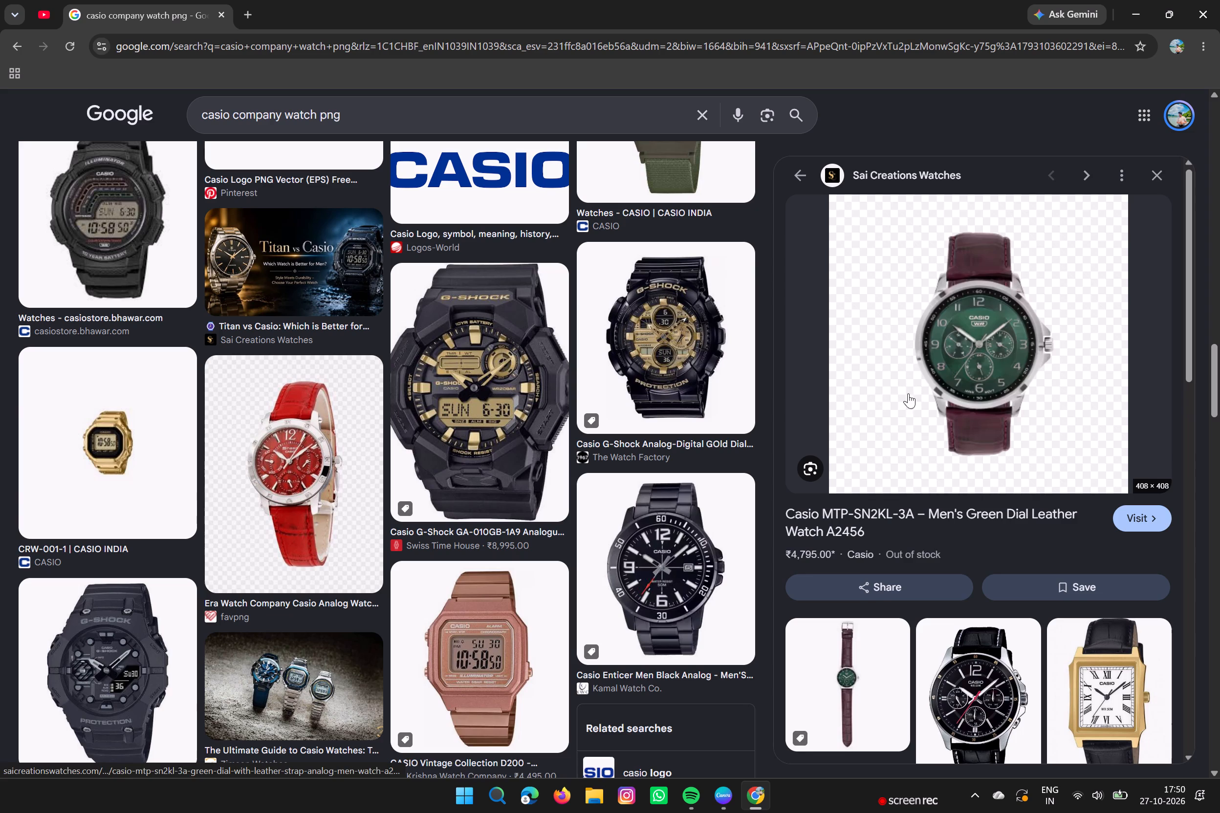
scroll(905, 439, down, 3)
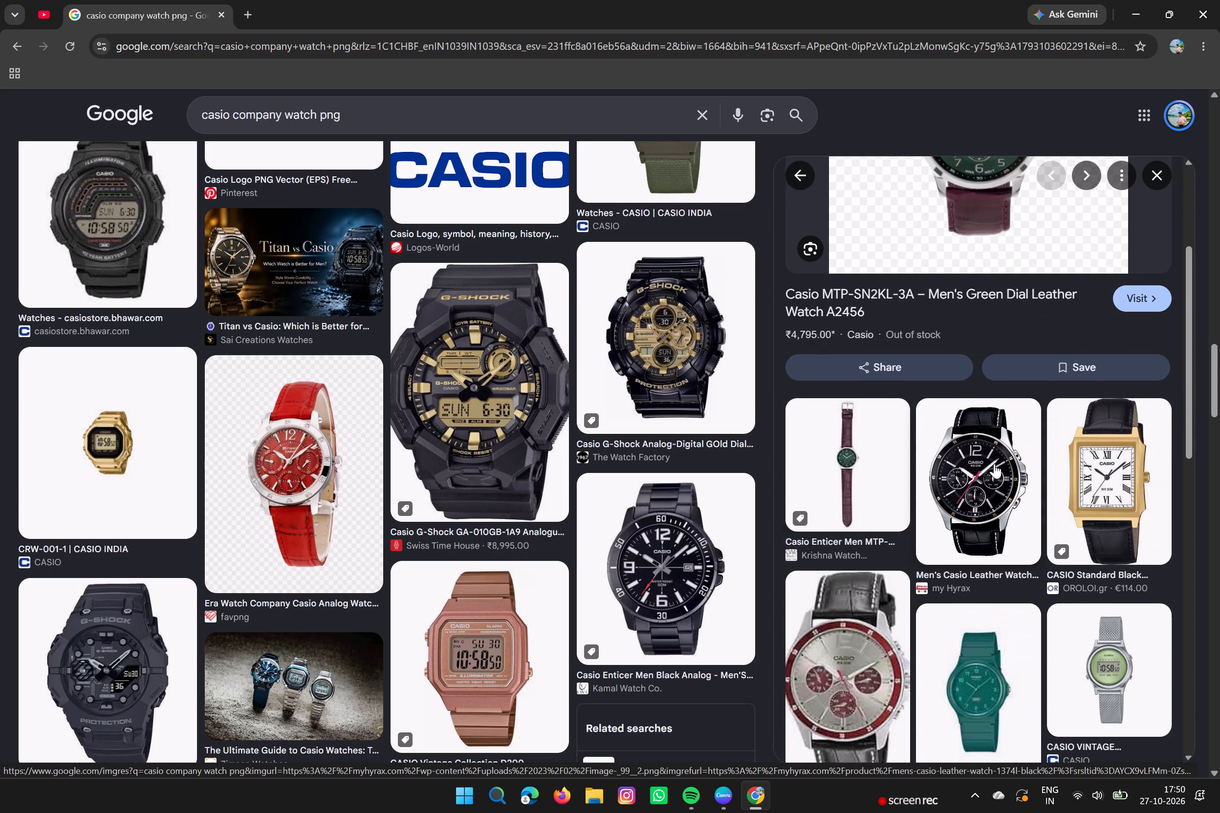
click(1098, 492)
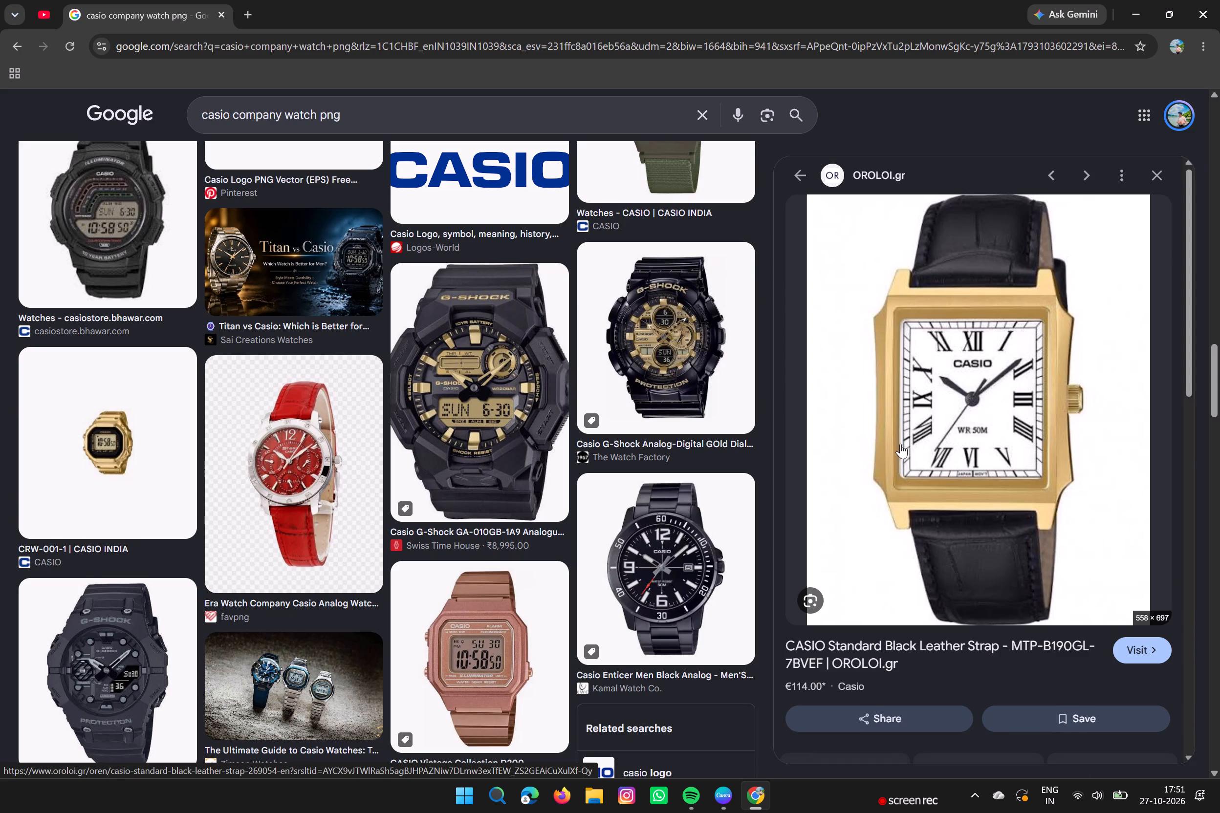
scroll(909, 437, down, 4)
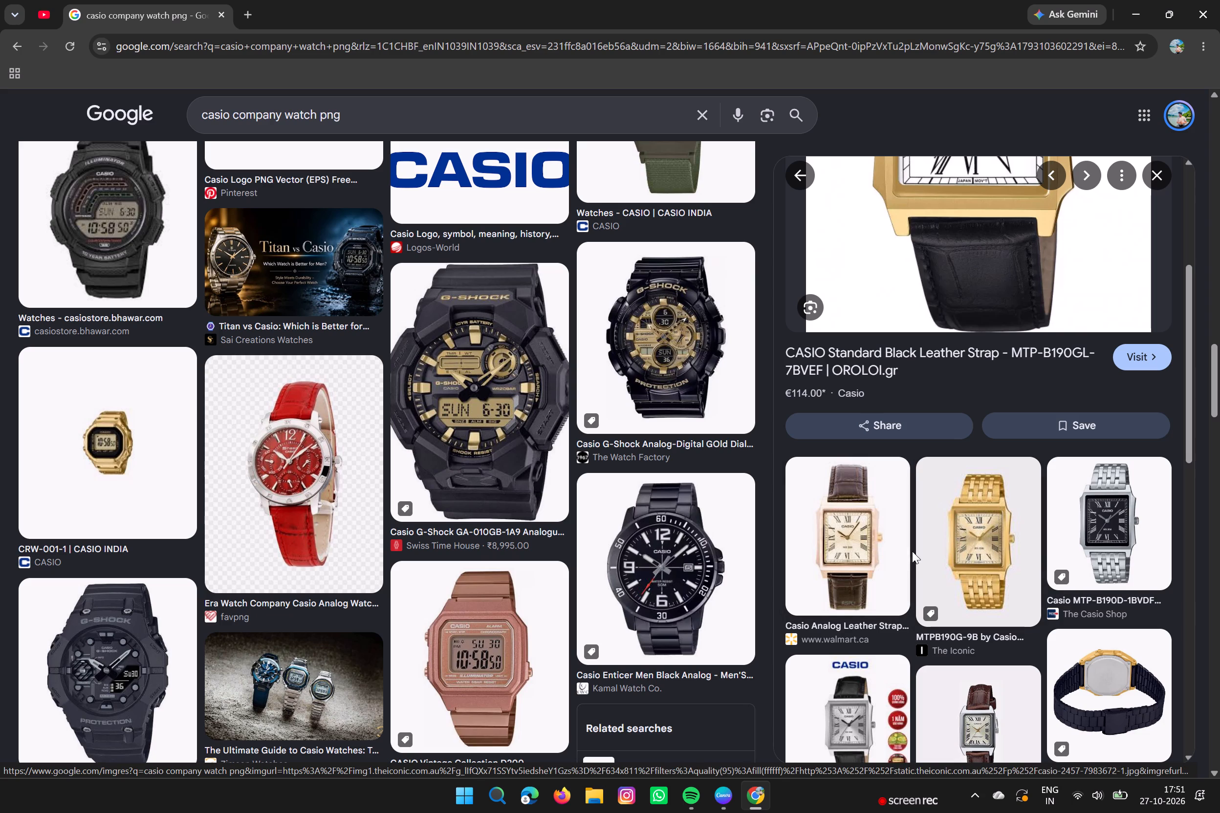
scroll(863, 539, down, 4)
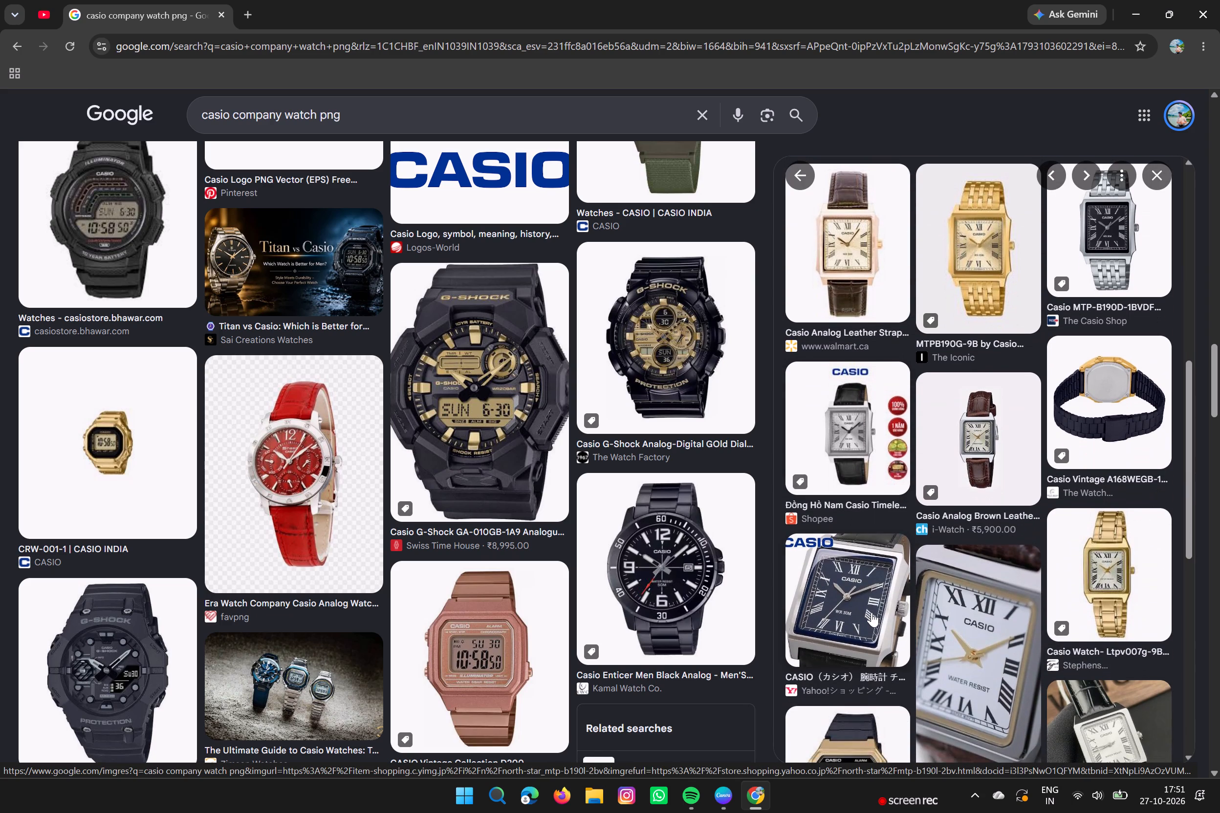
scroll(870, 587, down, 4)
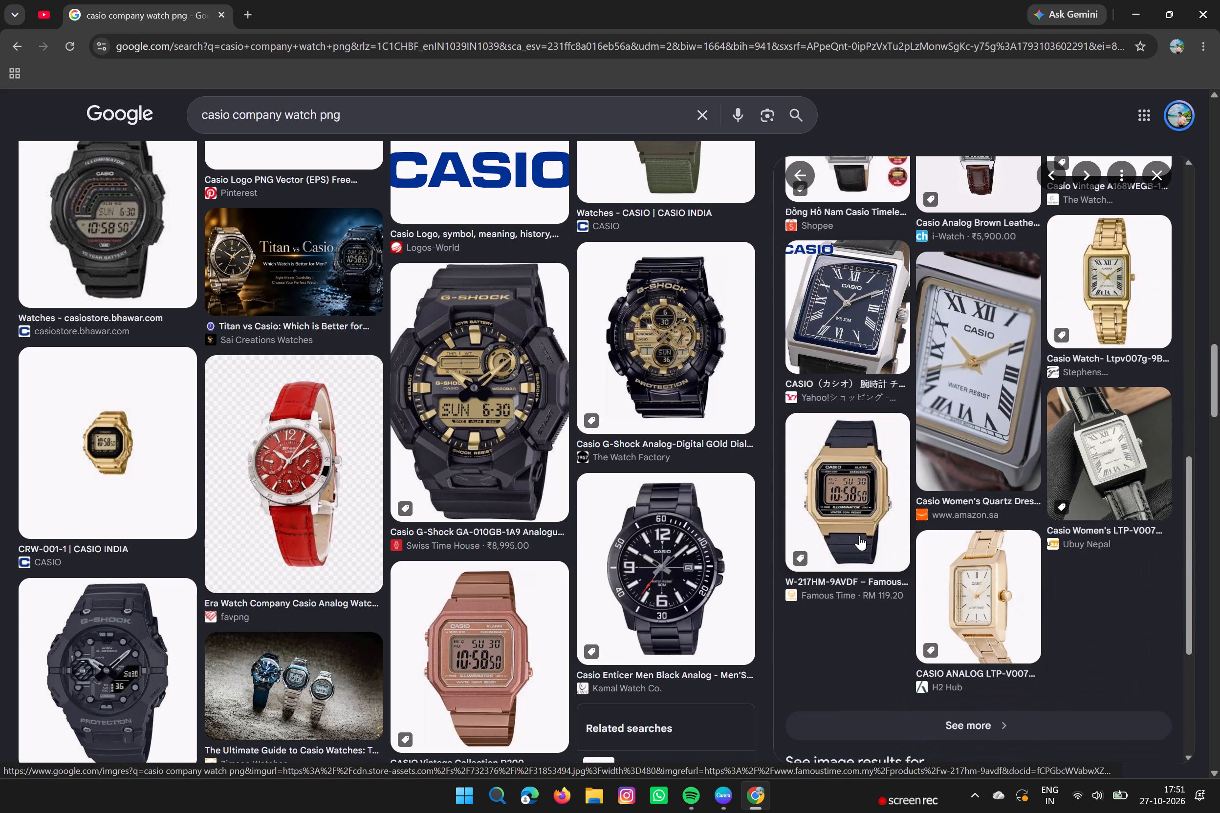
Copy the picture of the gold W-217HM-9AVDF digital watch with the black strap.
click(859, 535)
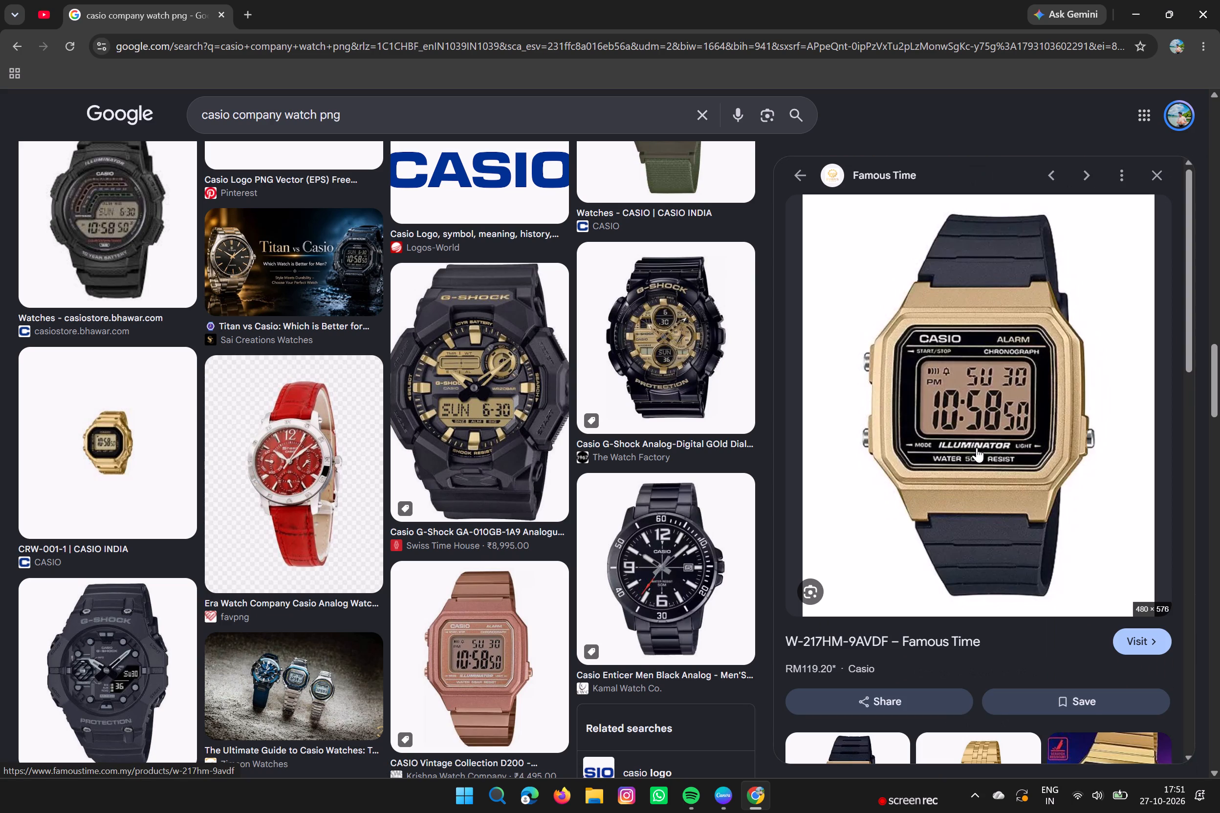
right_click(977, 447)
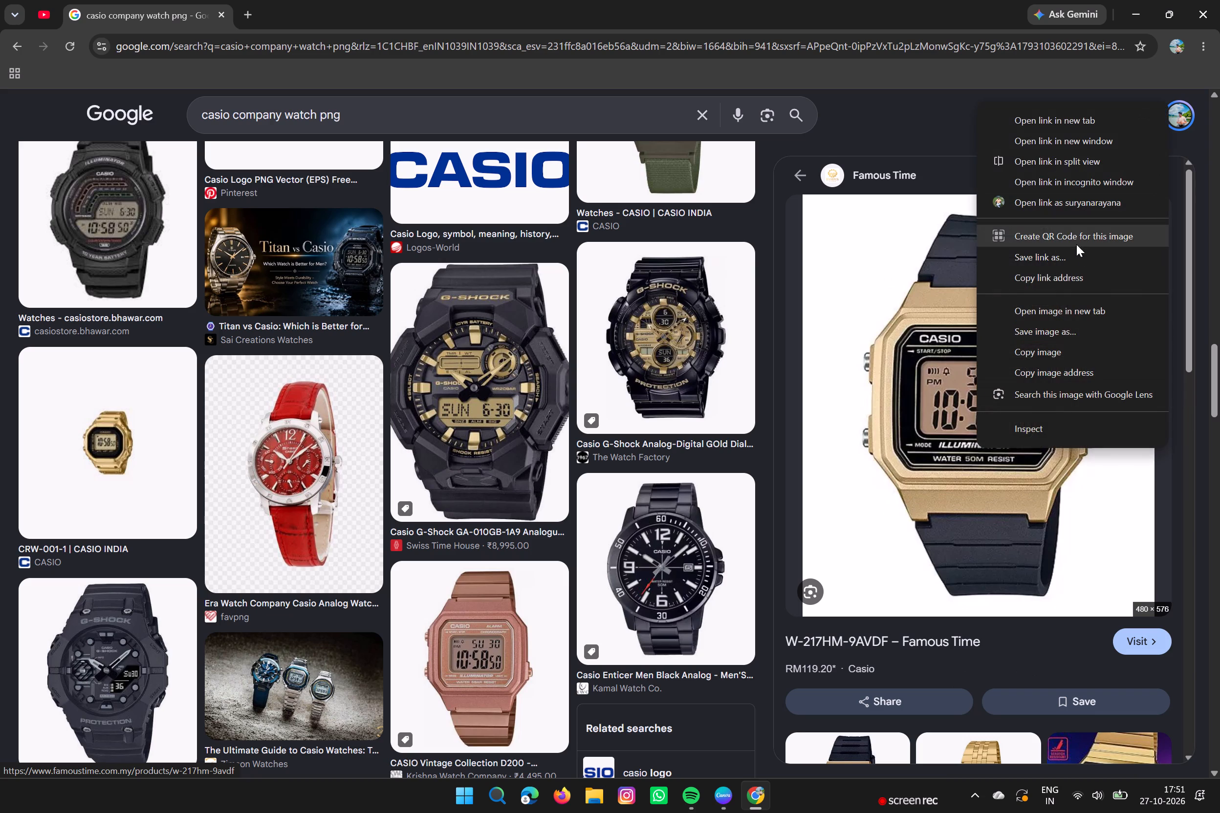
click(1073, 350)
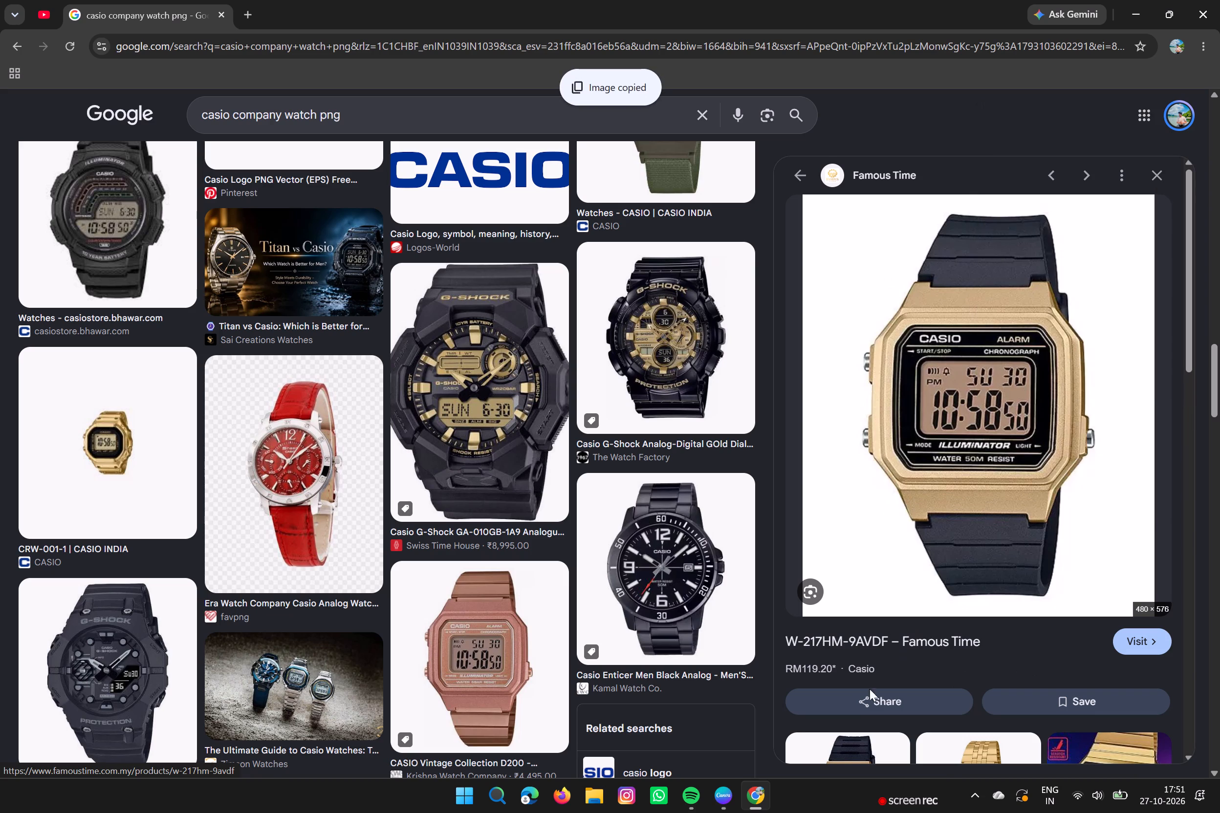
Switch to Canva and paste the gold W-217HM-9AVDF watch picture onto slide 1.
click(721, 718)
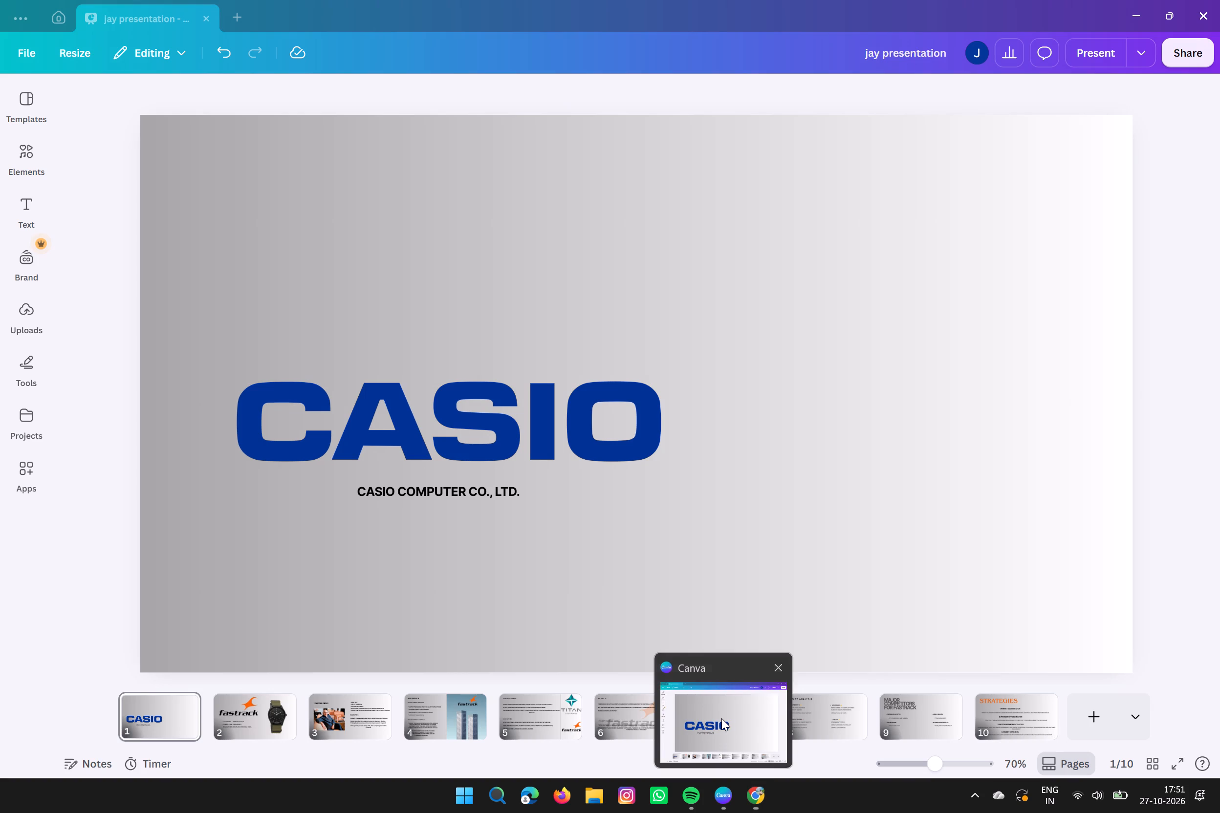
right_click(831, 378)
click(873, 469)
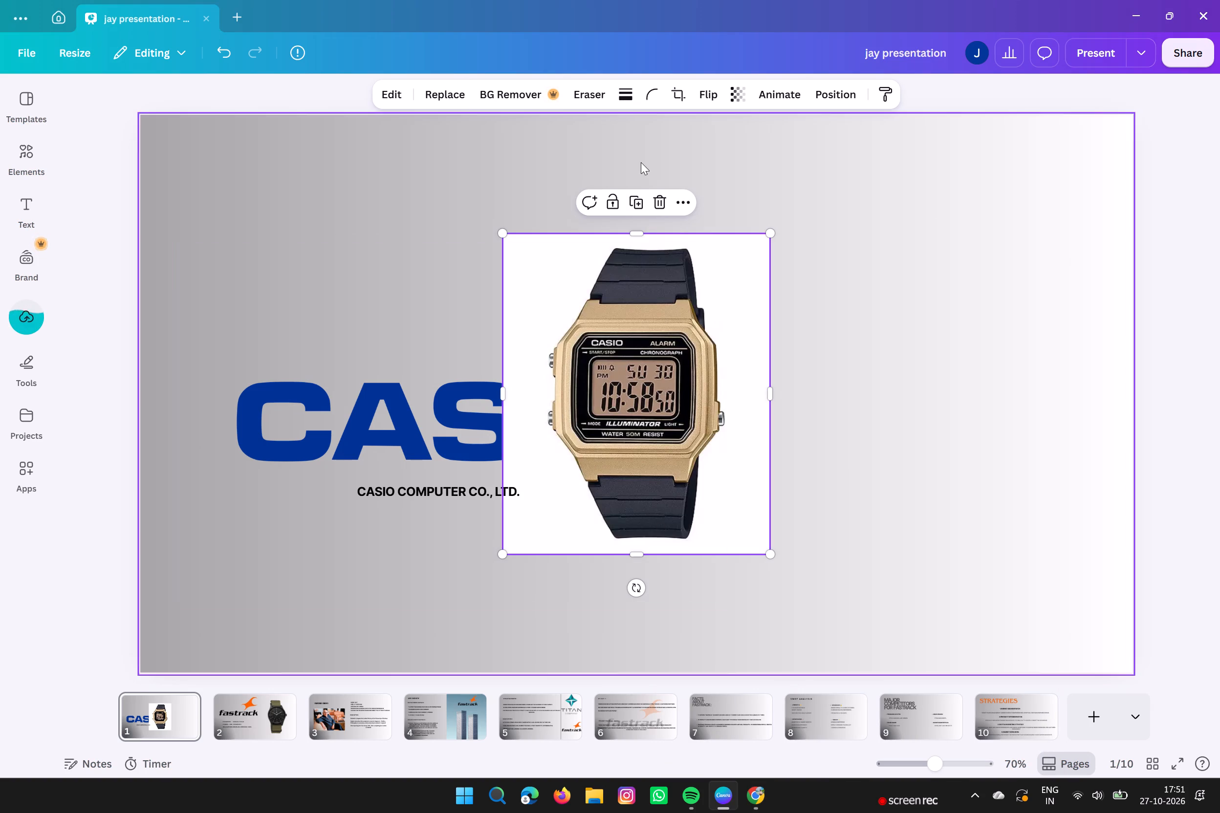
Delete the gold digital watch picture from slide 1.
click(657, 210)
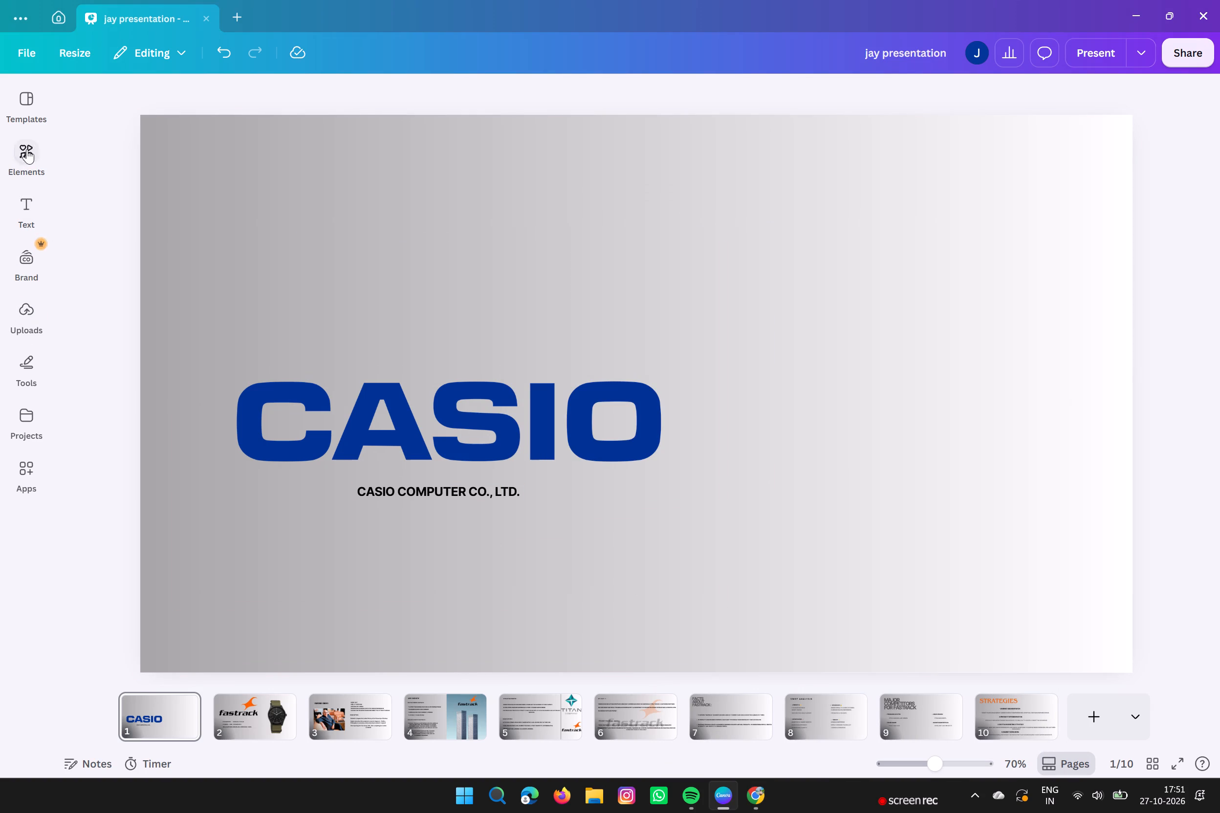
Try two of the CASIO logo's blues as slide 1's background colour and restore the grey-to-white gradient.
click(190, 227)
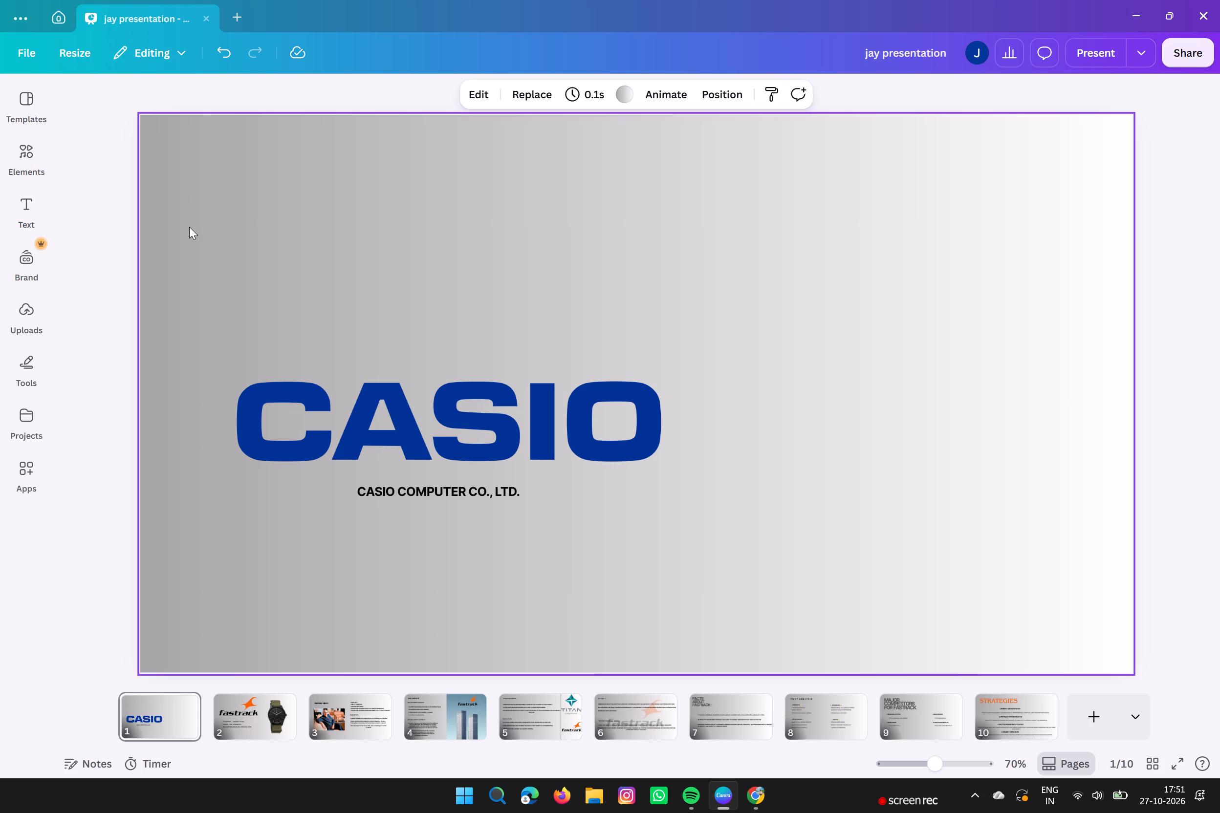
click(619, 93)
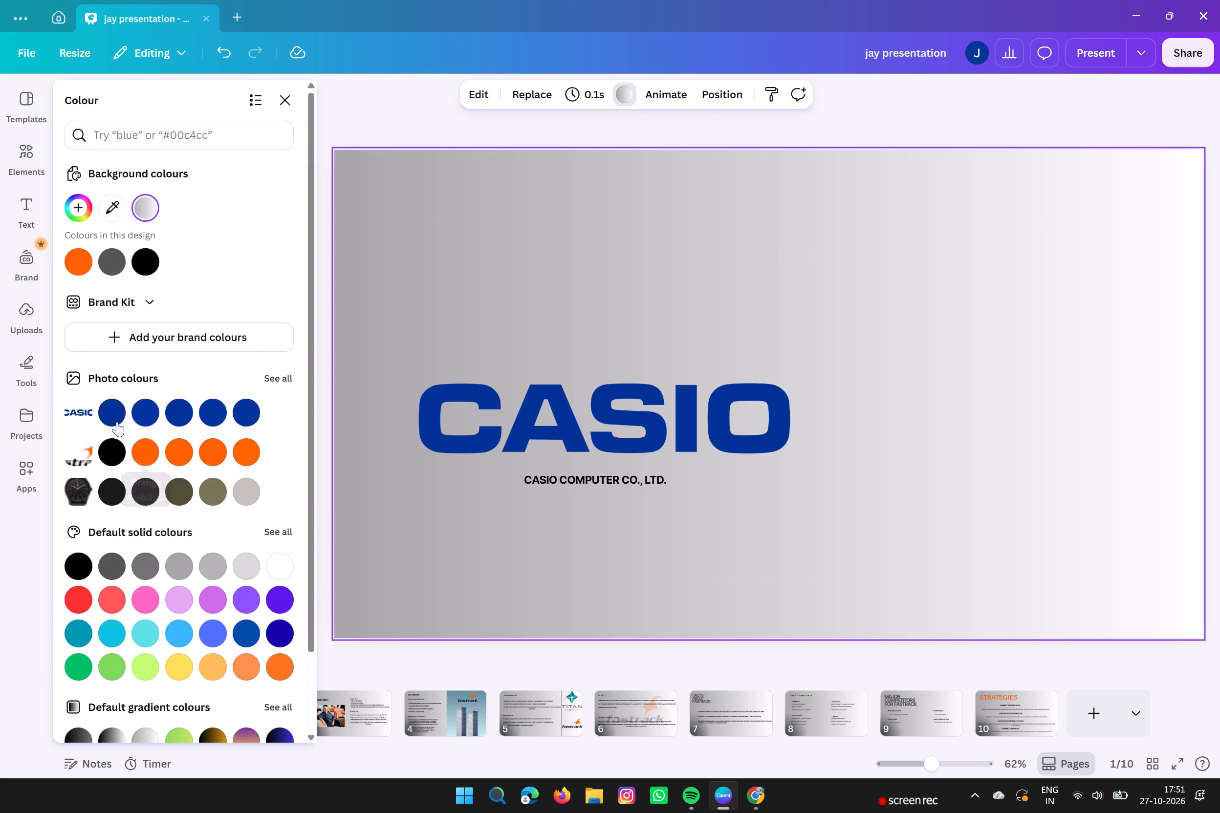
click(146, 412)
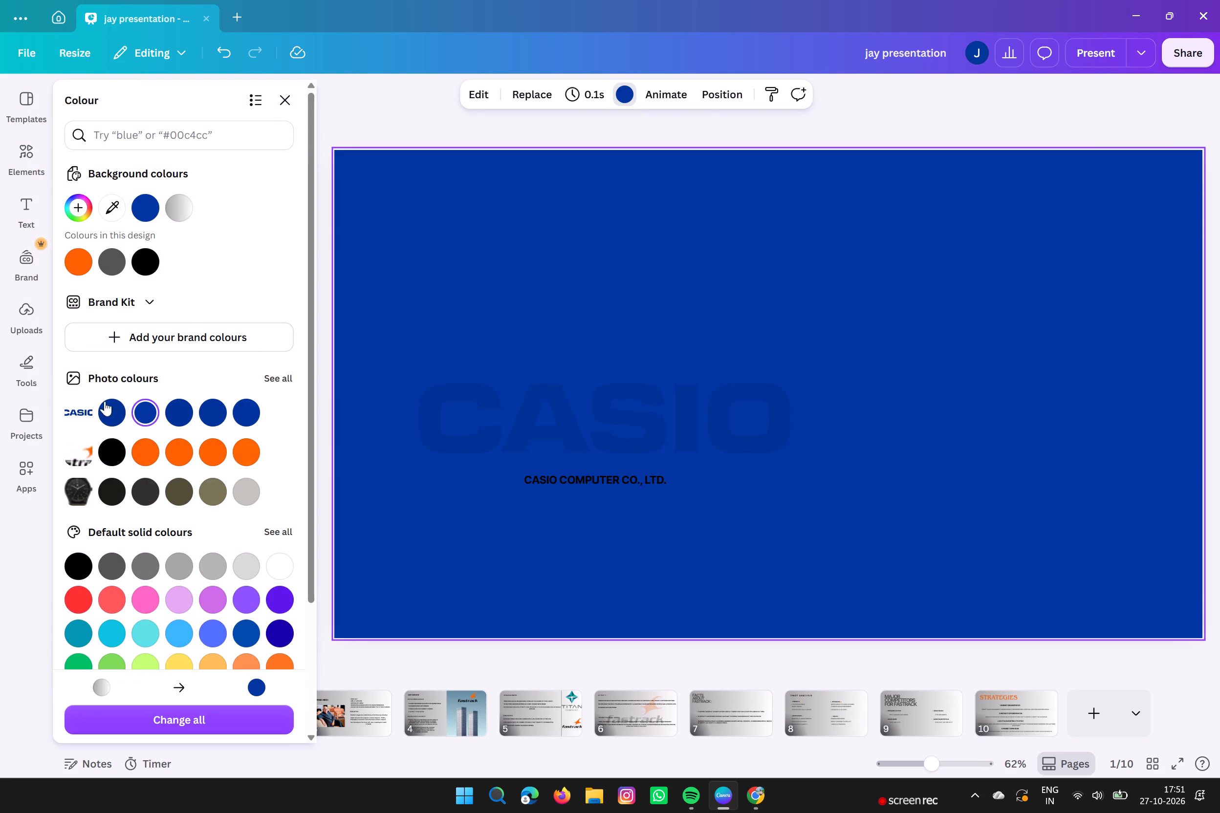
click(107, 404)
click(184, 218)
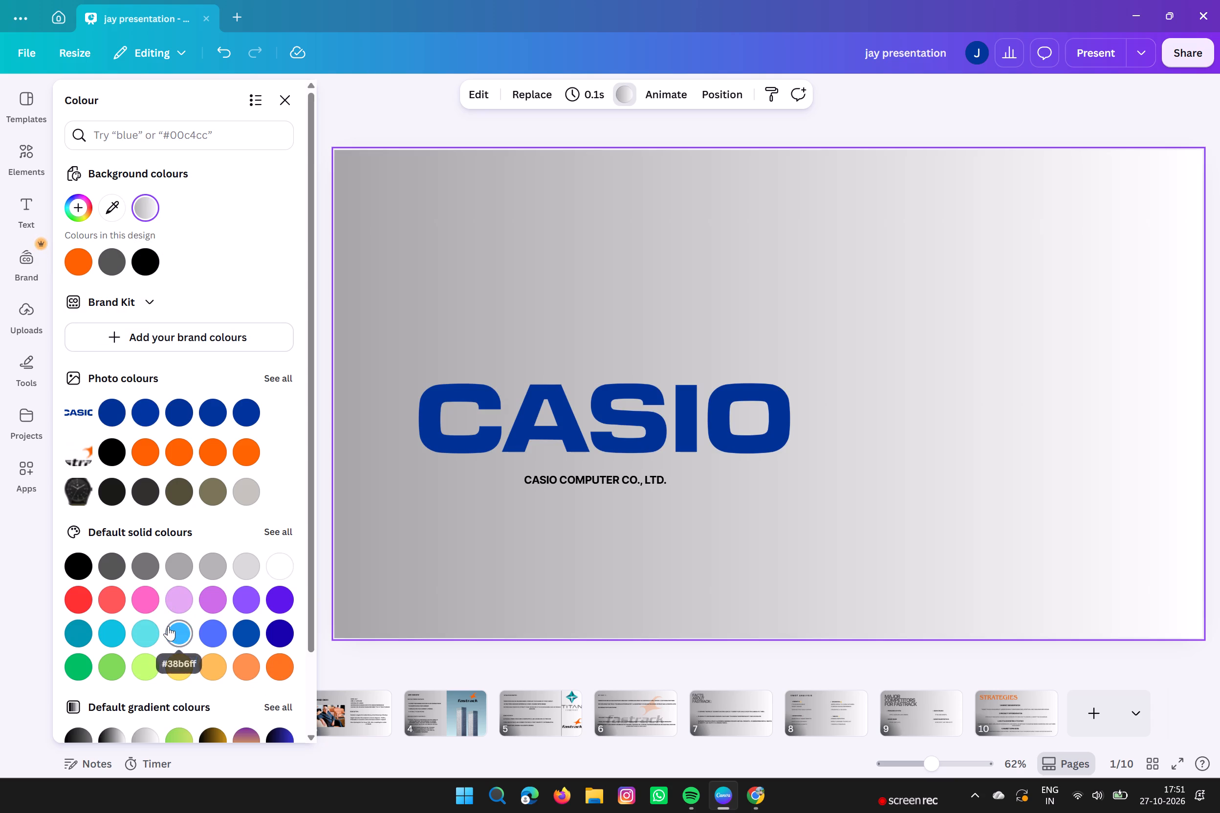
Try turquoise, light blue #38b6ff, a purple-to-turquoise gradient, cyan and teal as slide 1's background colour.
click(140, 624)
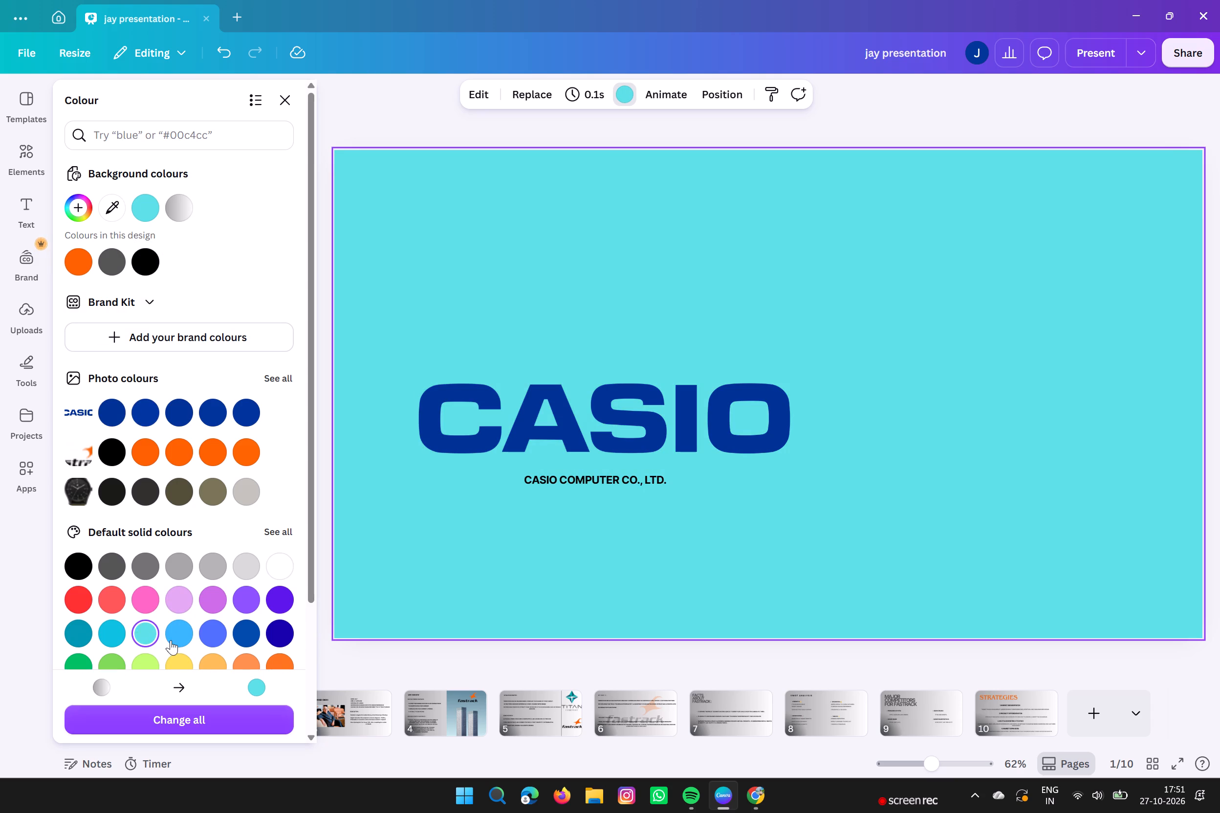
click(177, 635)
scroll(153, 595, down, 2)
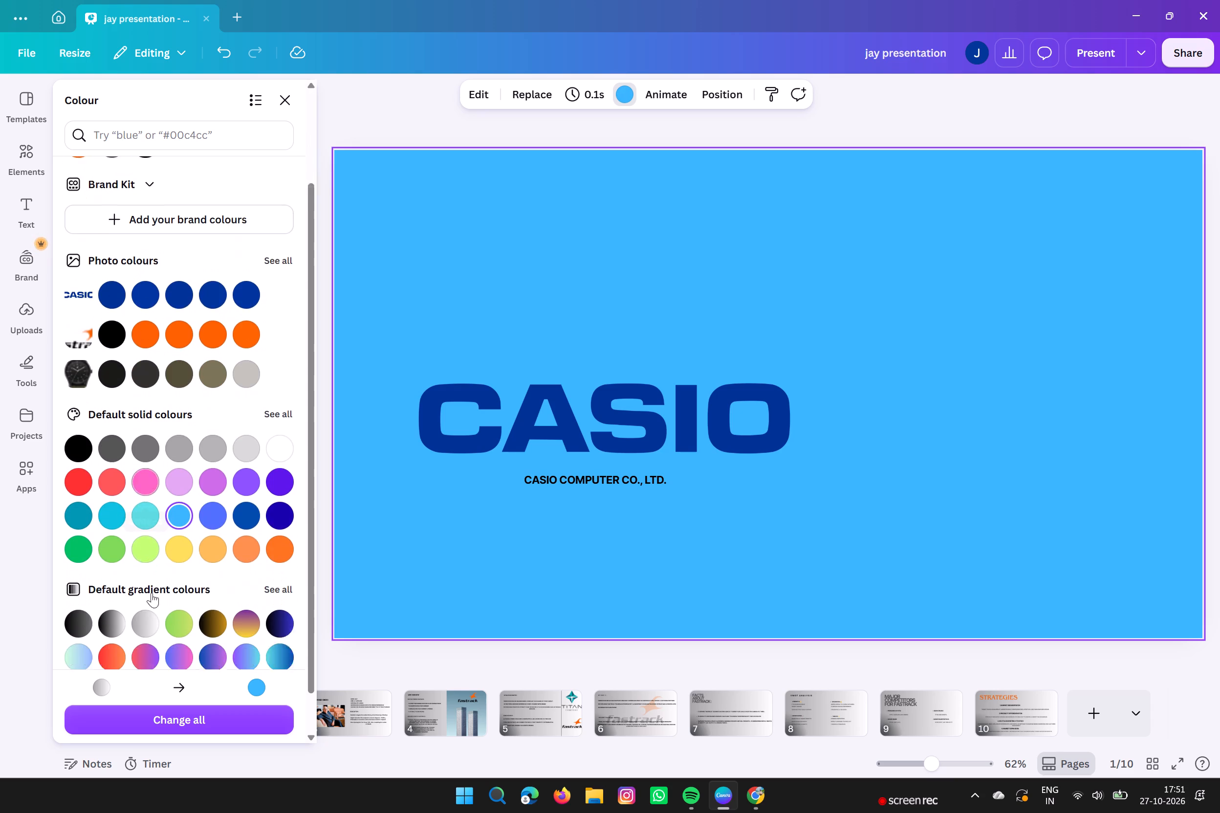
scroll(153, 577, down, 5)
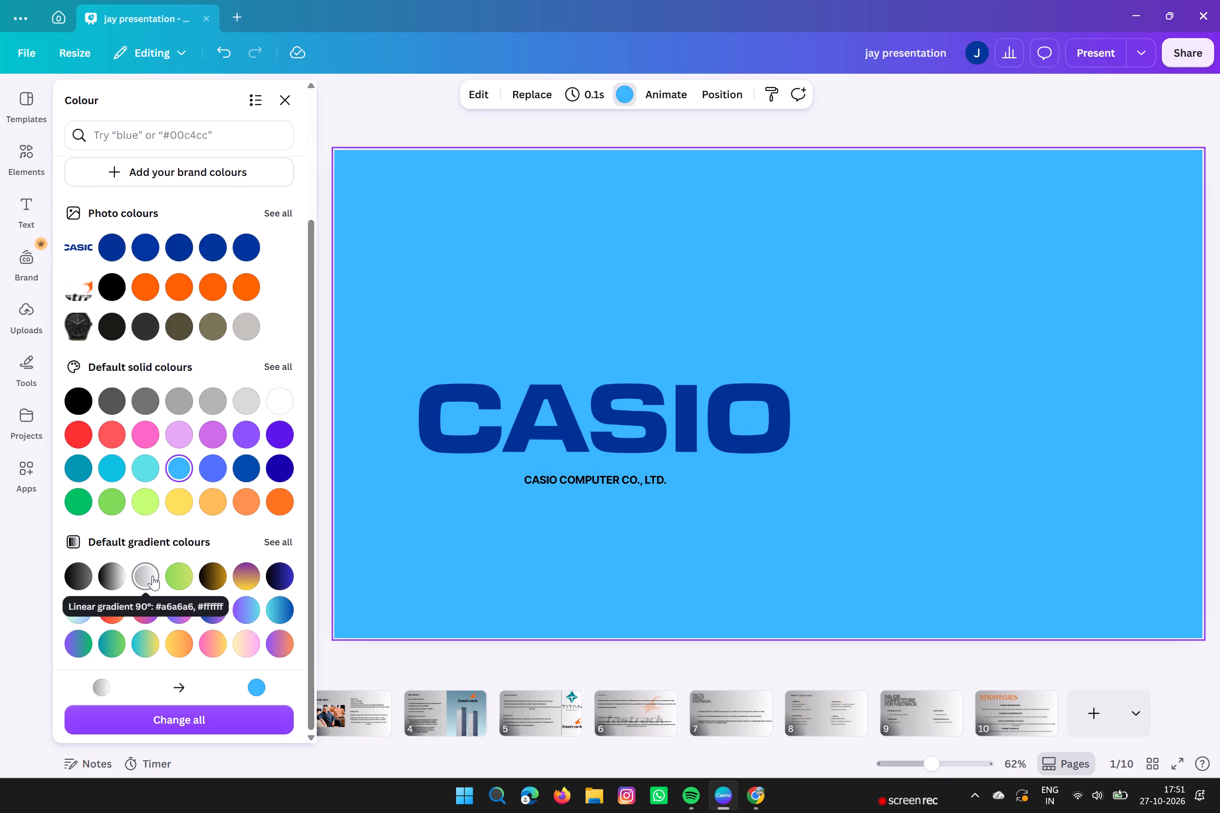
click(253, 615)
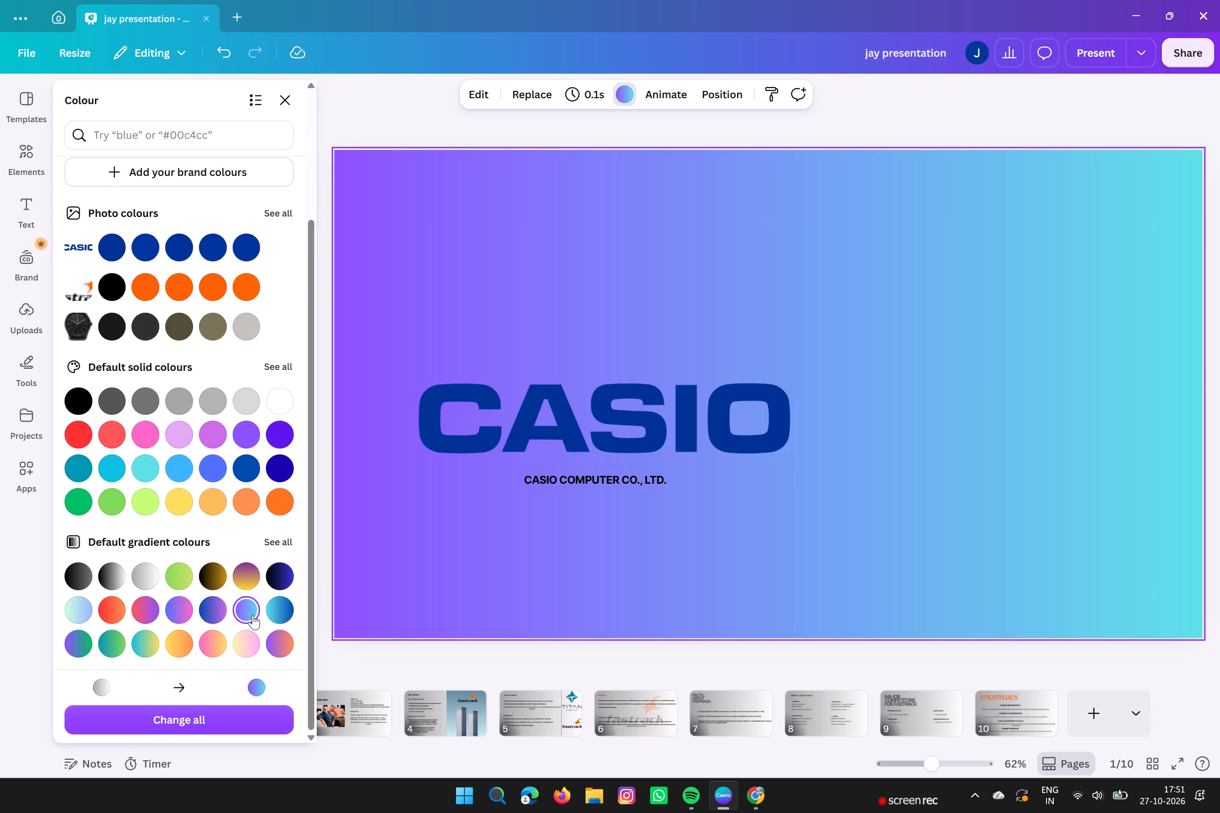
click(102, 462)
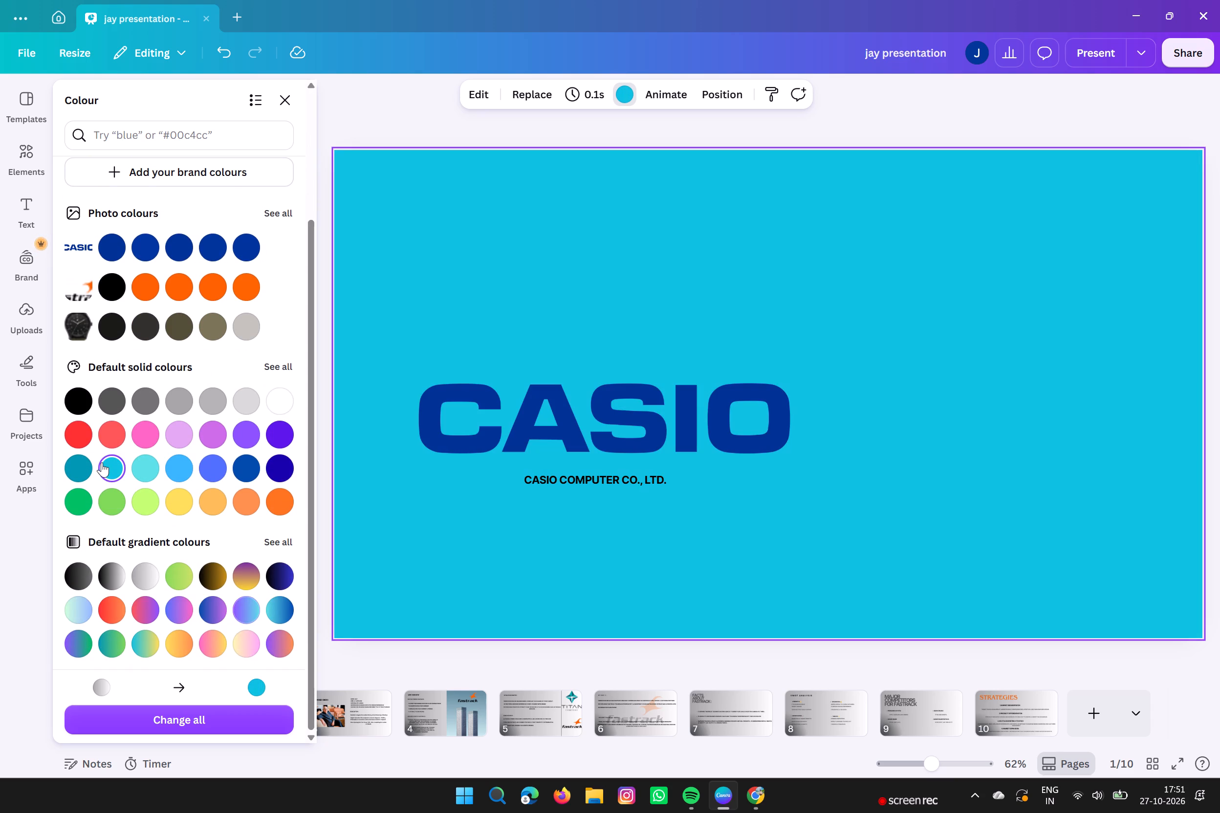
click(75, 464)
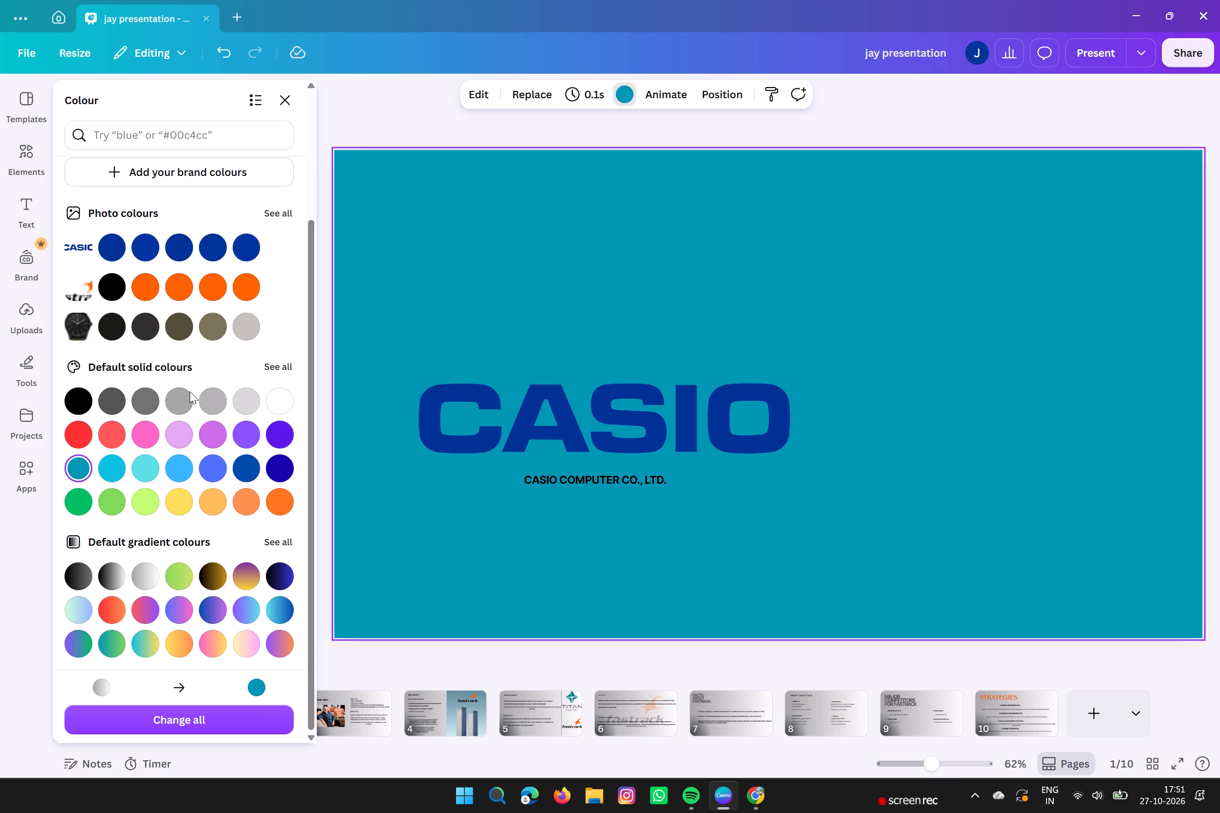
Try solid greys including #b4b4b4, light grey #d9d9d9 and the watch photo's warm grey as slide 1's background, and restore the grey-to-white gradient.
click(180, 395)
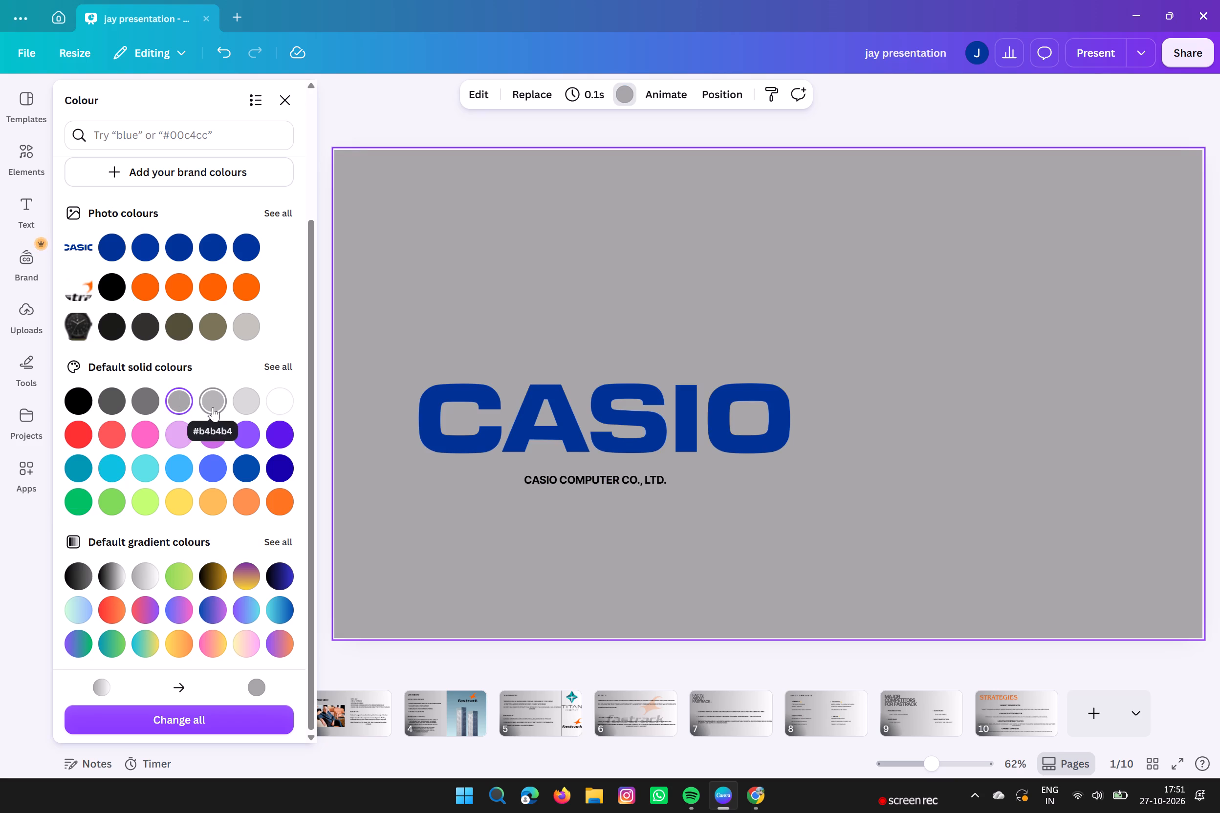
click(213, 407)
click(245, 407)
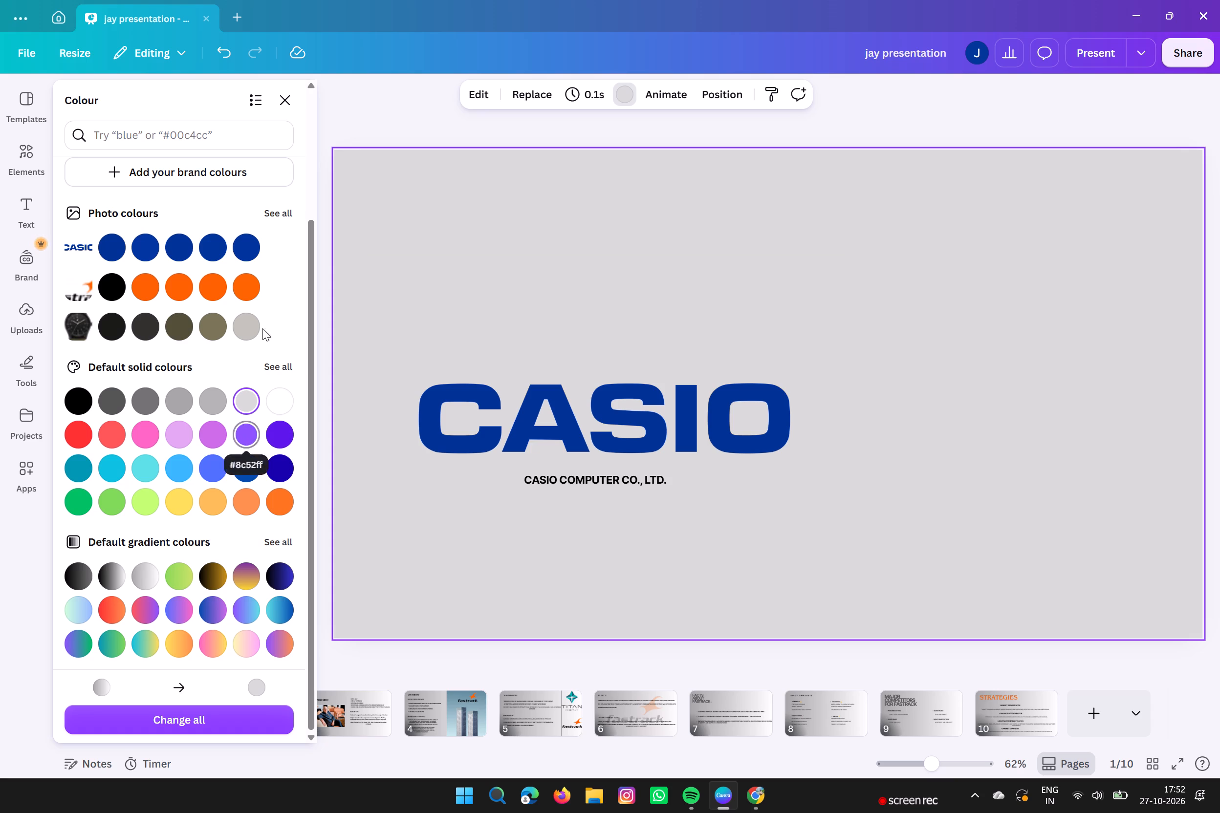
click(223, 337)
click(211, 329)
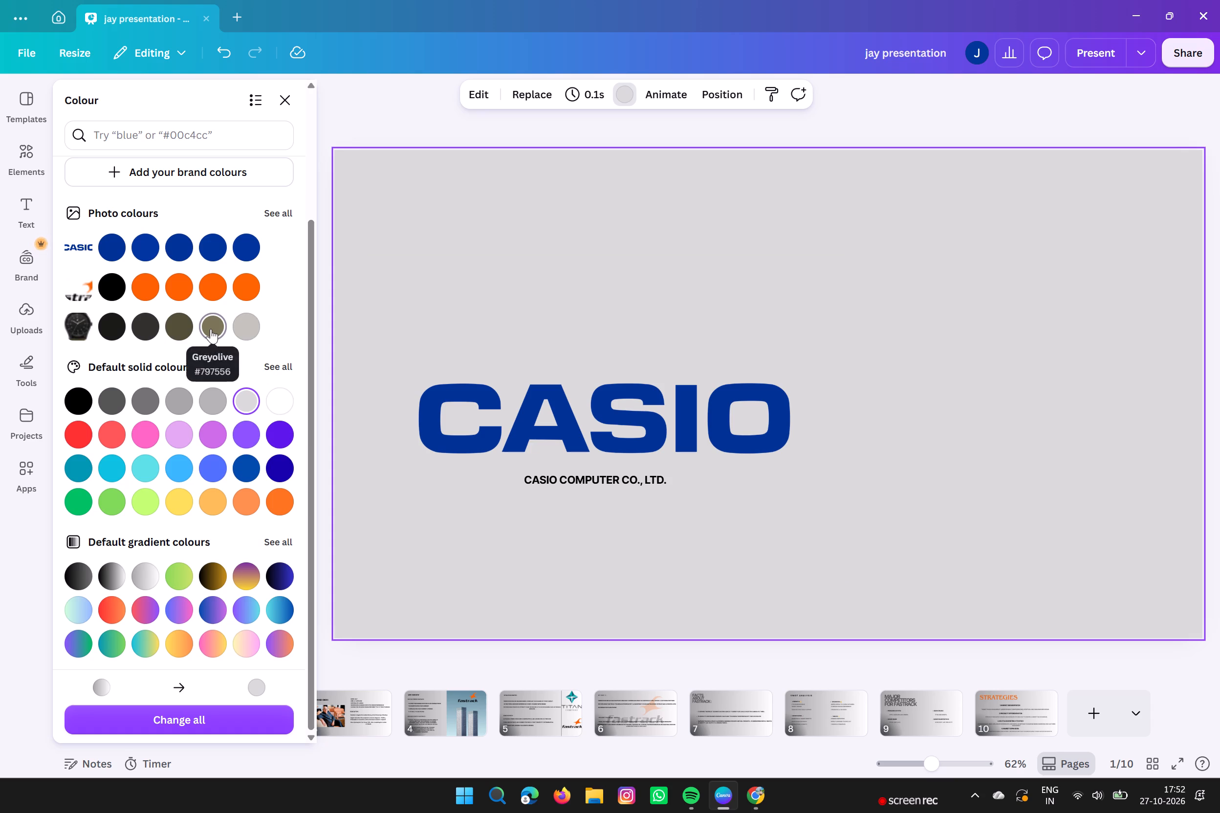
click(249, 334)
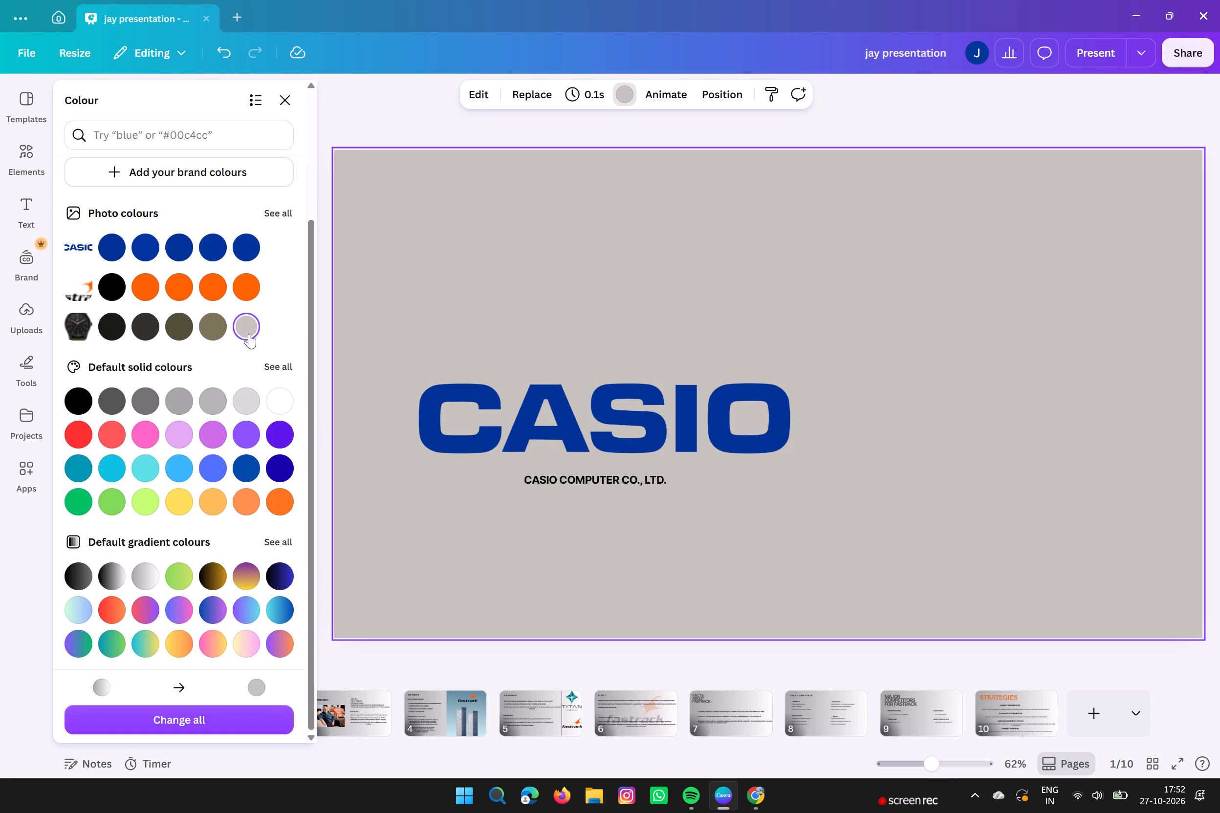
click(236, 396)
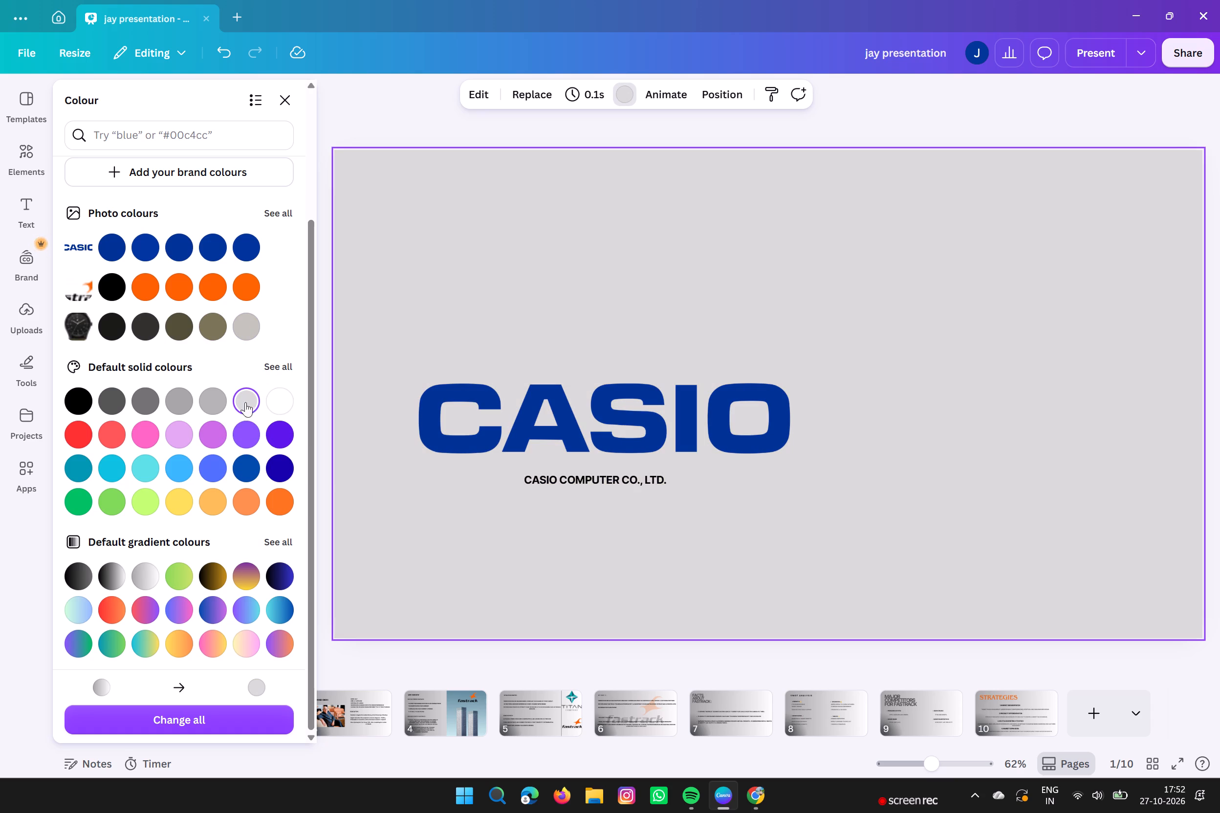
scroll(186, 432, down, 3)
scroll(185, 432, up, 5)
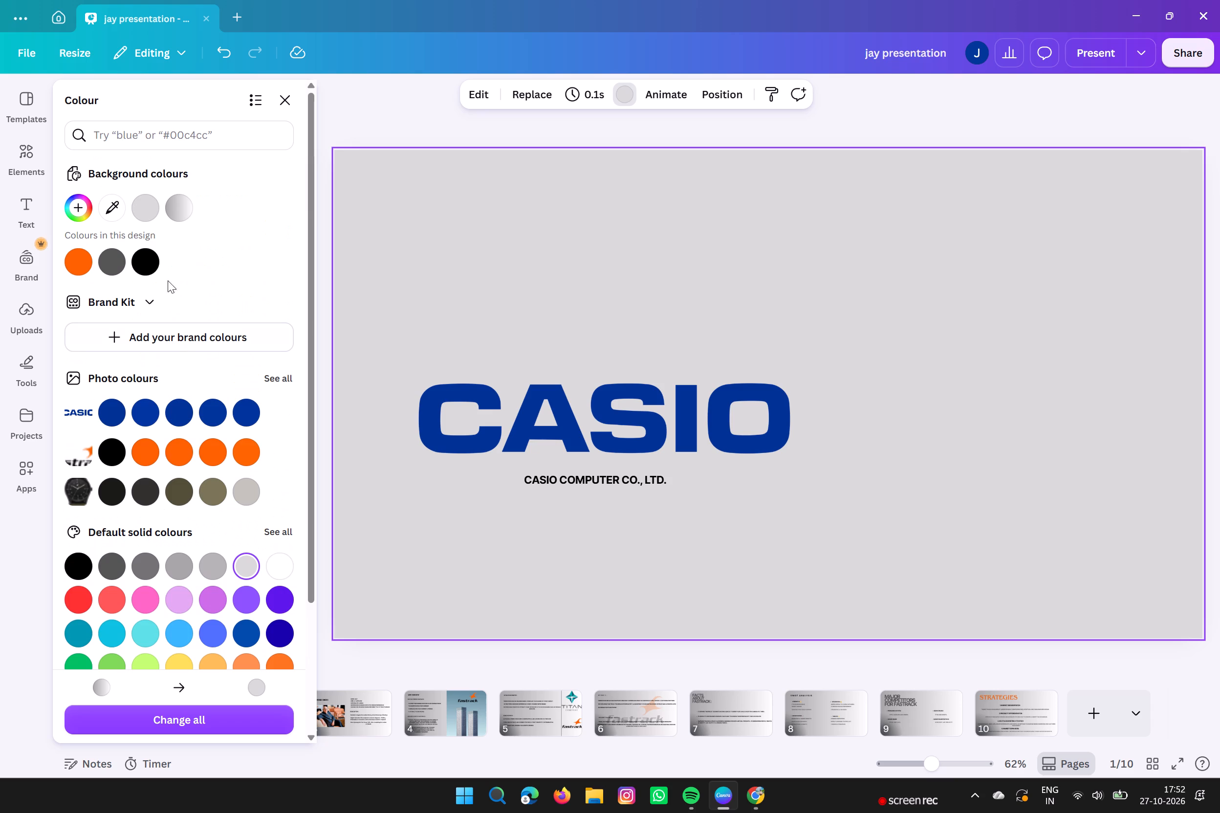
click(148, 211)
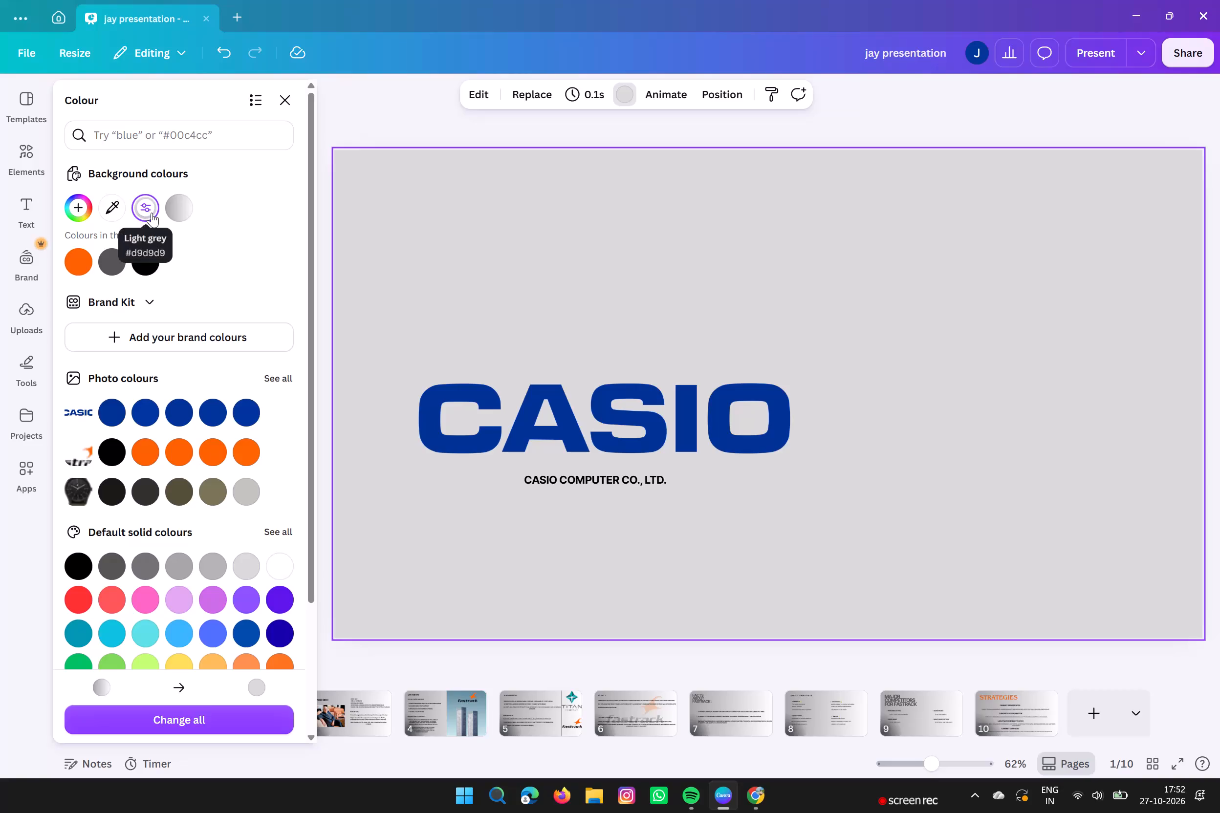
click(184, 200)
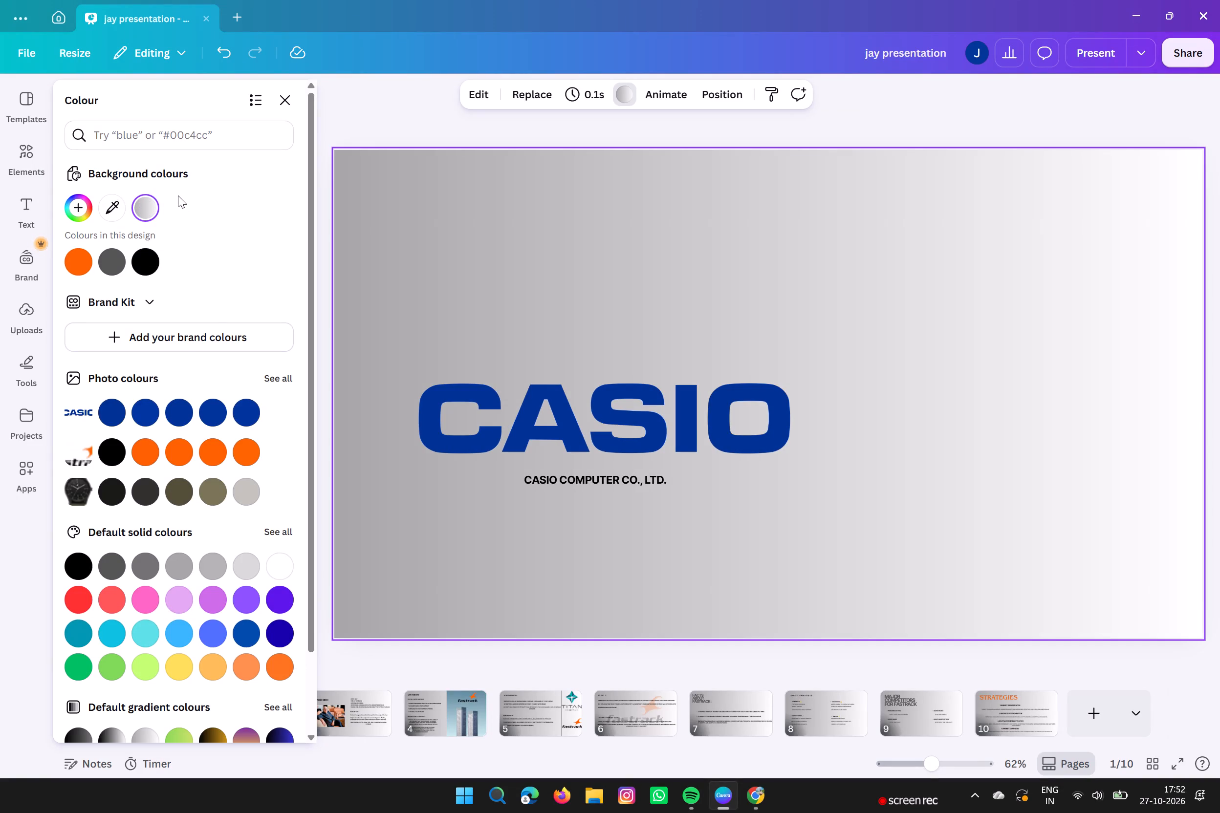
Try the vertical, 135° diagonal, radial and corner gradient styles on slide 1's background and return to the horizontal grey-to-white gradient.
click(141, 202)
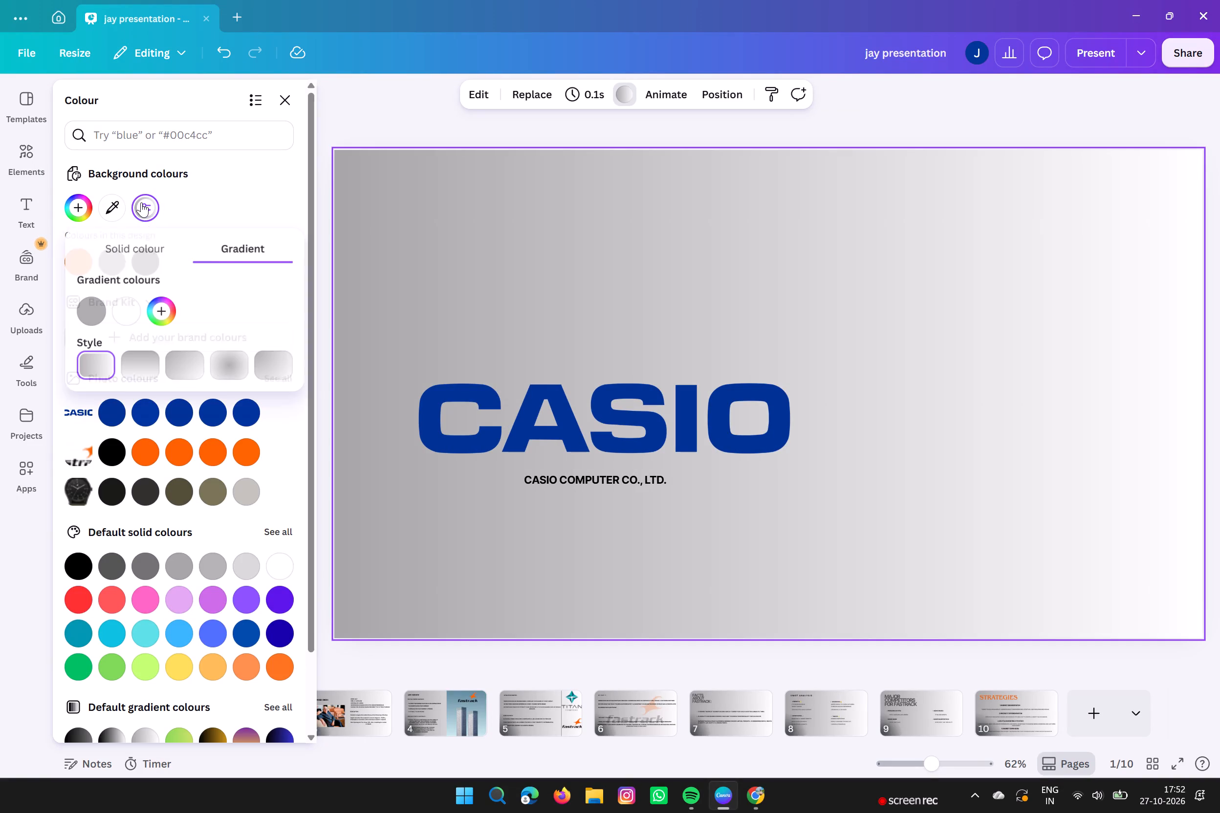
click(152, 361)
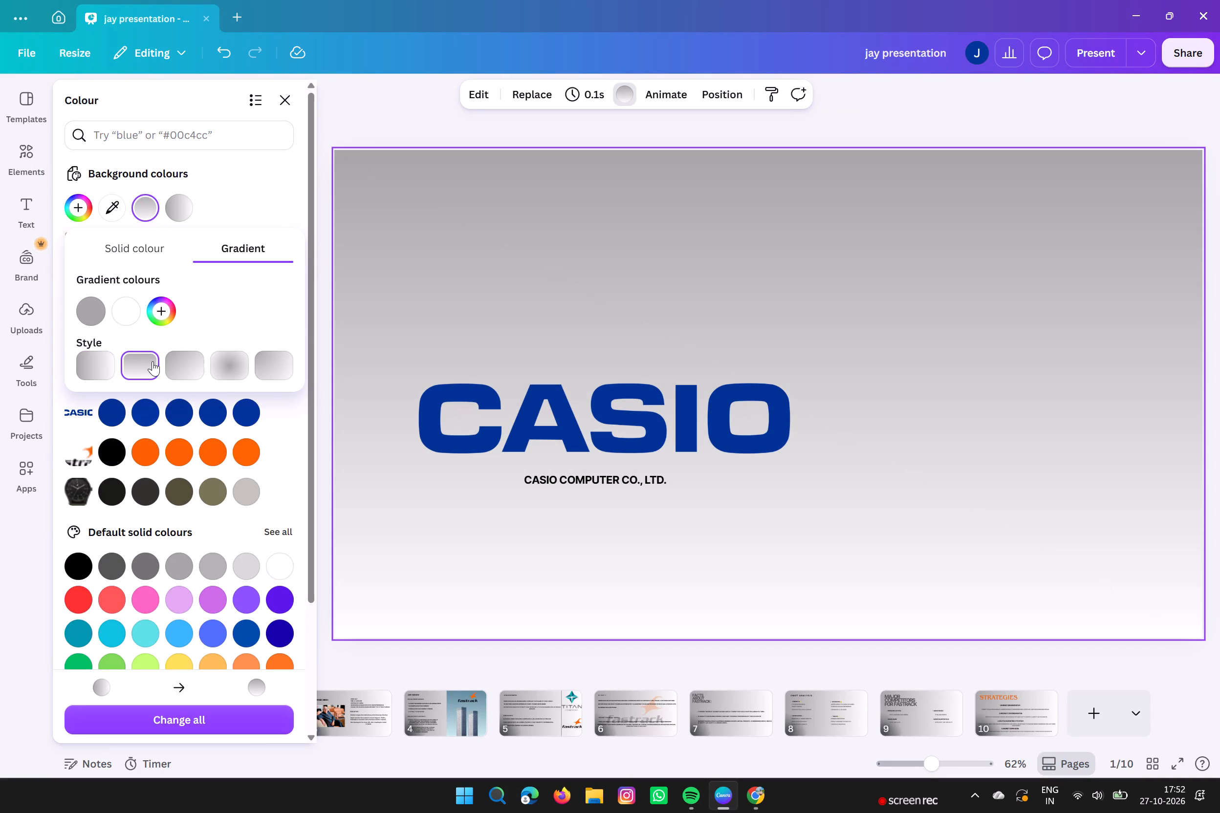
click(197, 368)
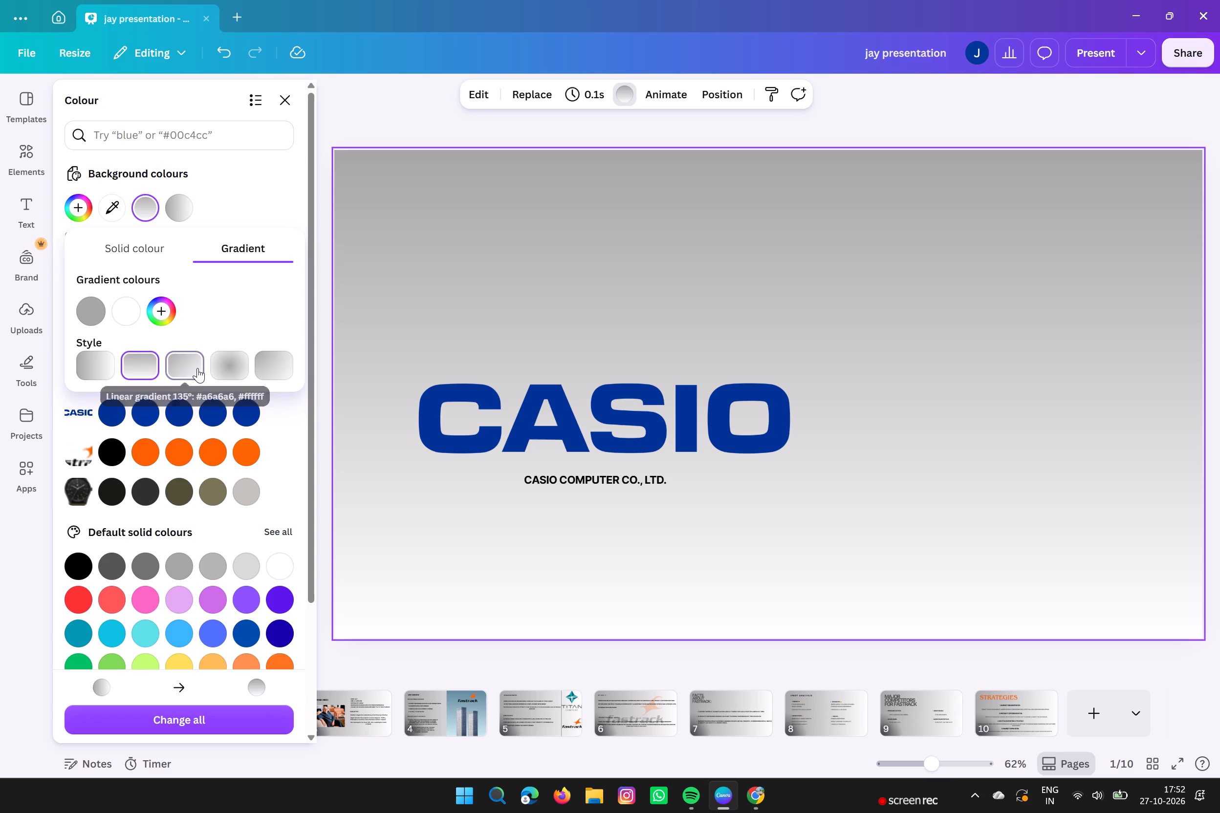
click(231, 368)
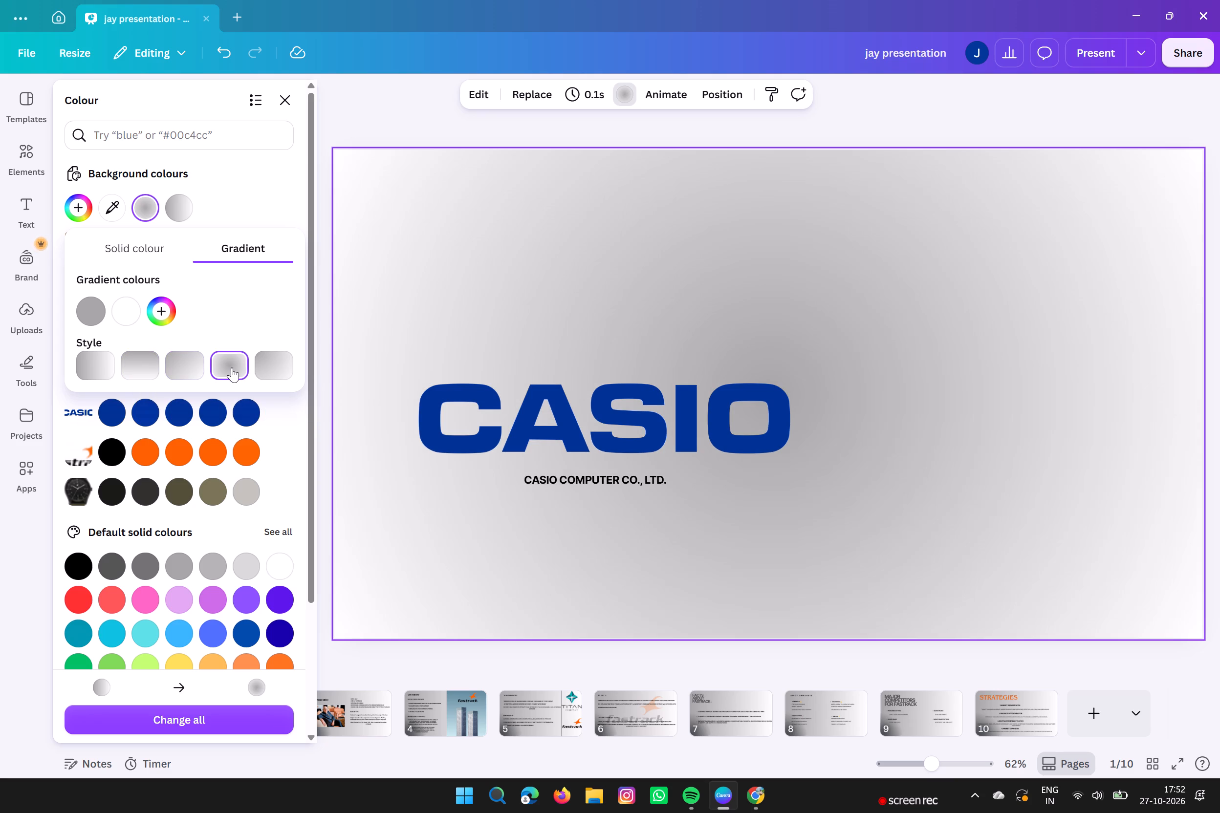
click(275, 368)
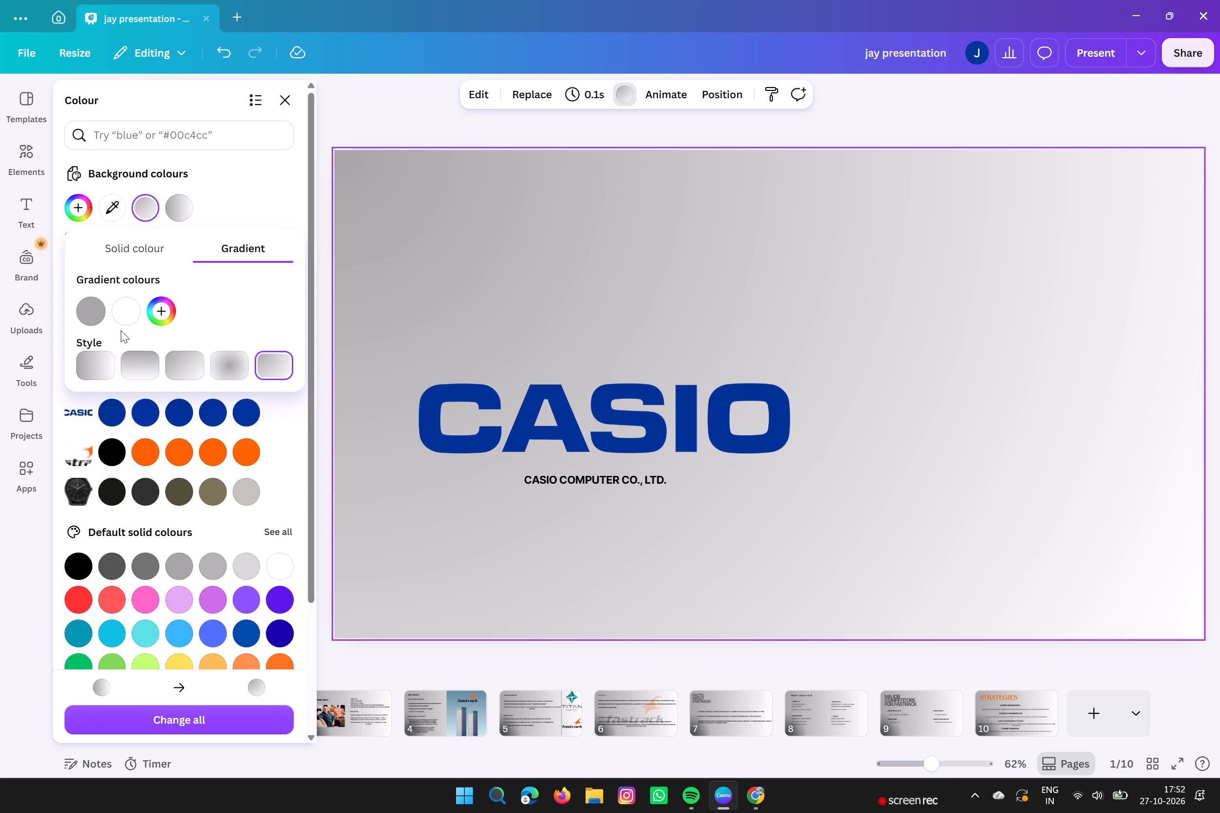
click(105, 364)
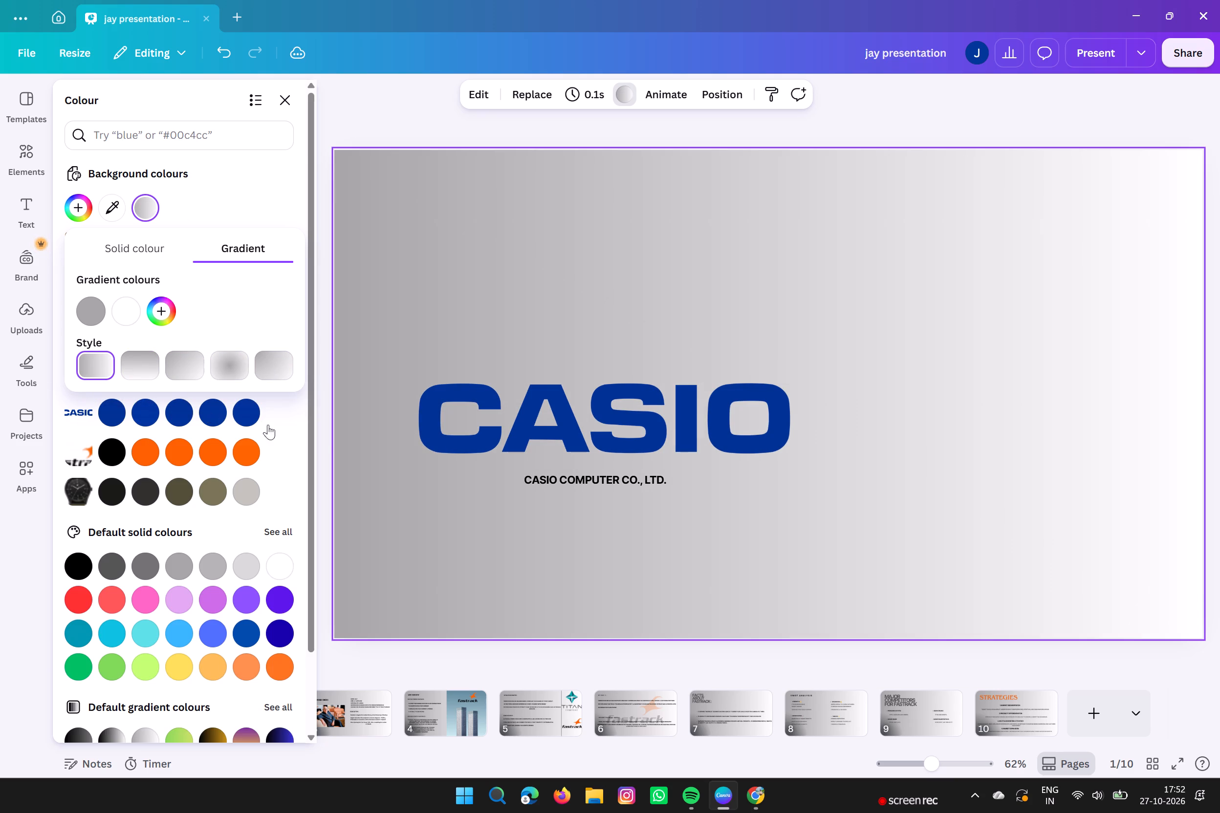
Move the CASIO logo up and towards the left side of slide 1.
drag(505, 416, 490, 404)
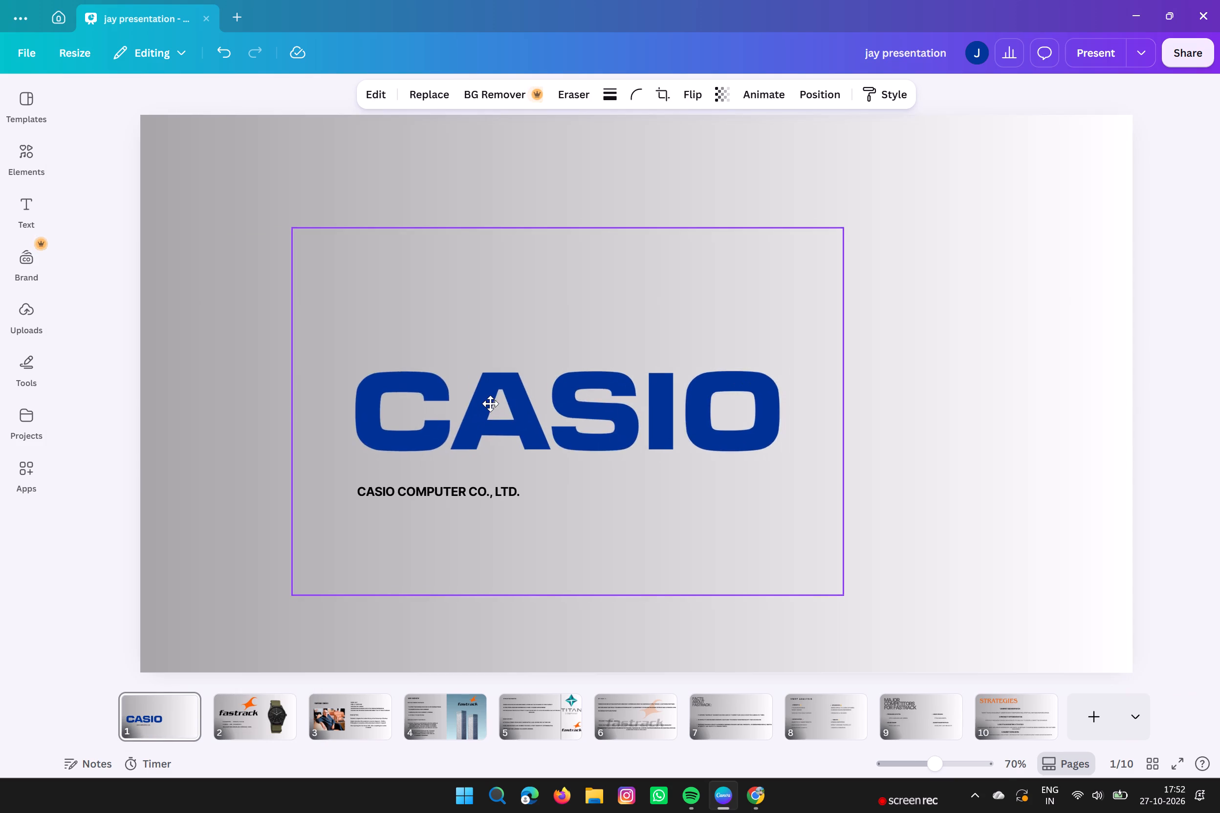
drag(490, 404, 398, 374)
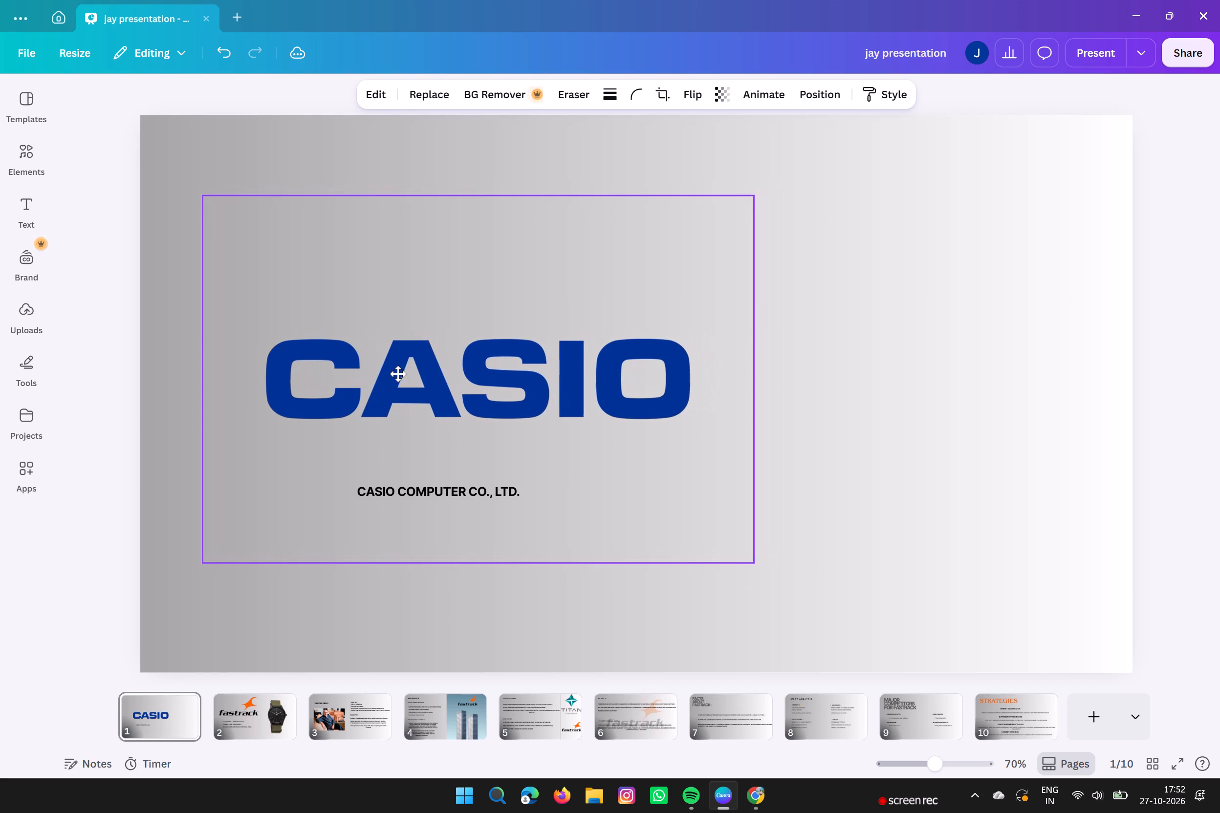
drag(398, 374, 400, 374)
click(819, 398)
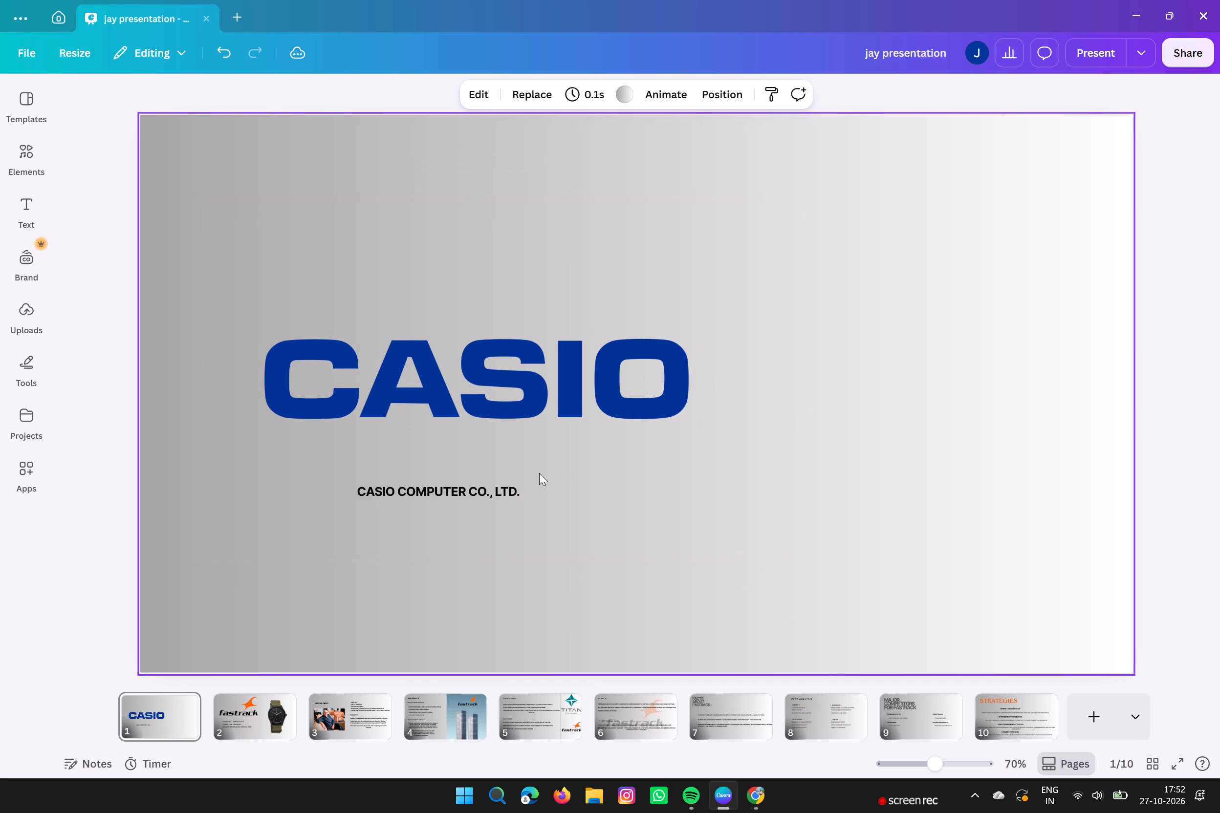
Move the CASIO COMPUTER CO., LTD. text so it sits centred just below the CASIO logo.
drag(394, 489, 423, 471)
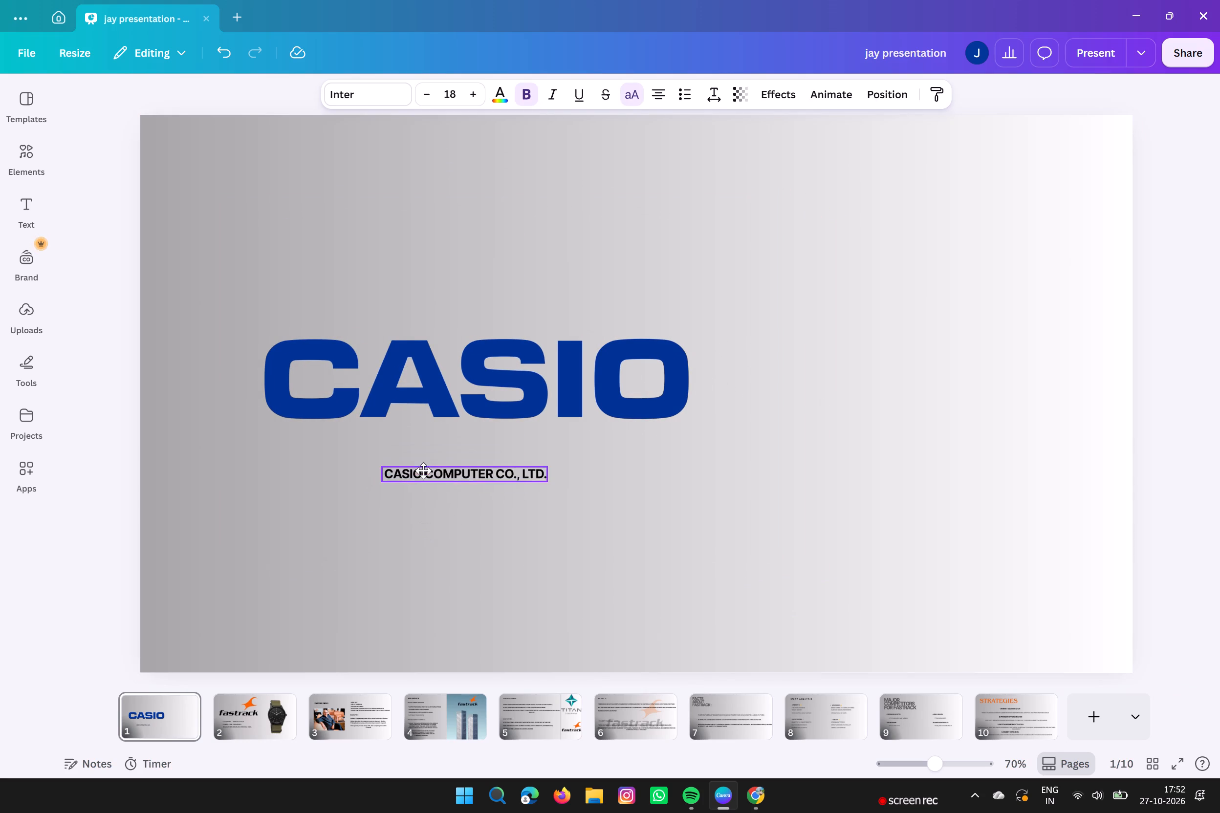
drag(423, 471, 423, 450)
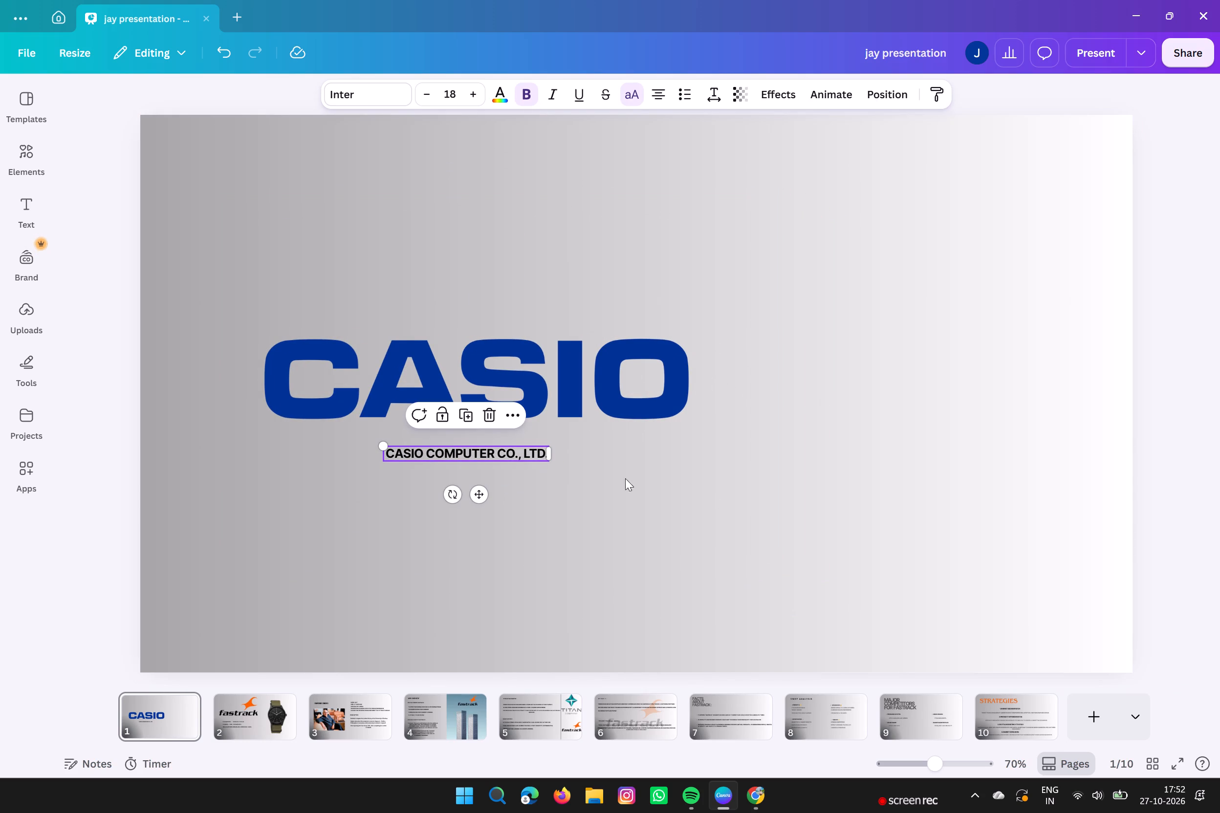
click(820, 483)
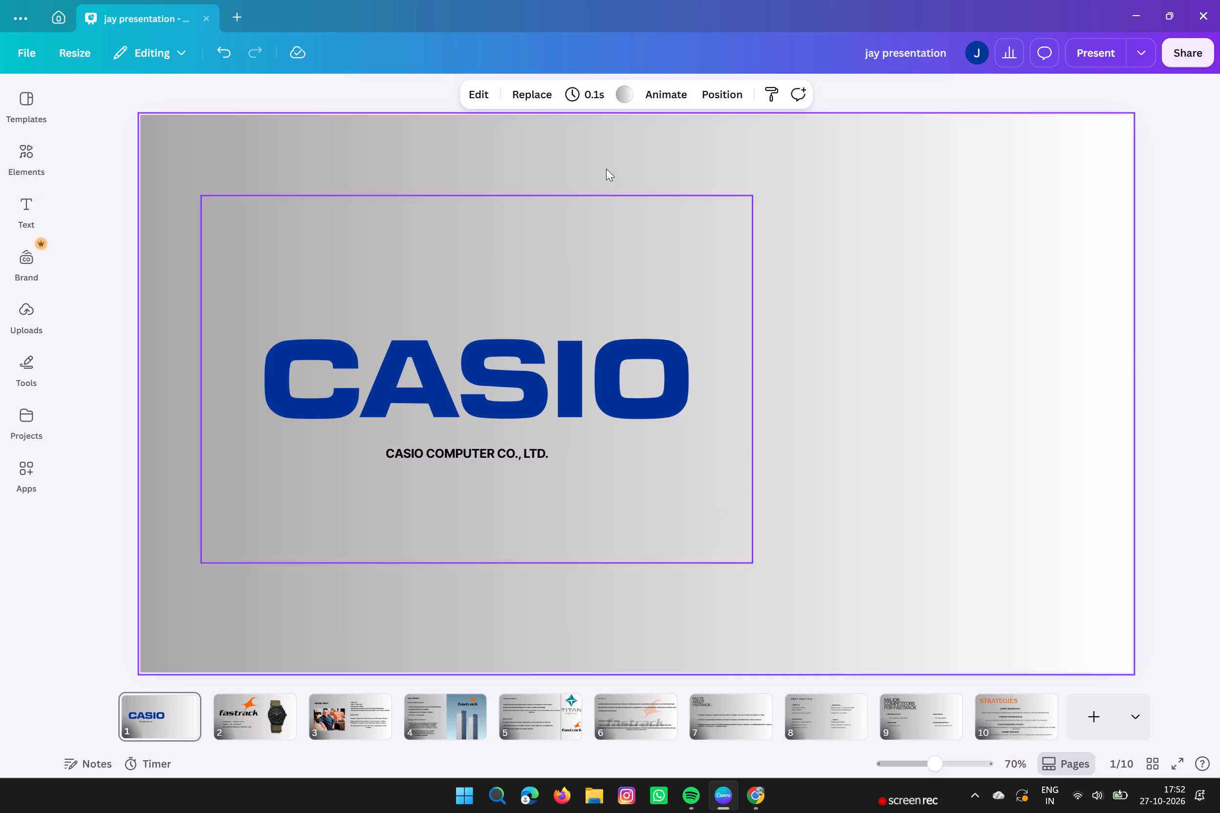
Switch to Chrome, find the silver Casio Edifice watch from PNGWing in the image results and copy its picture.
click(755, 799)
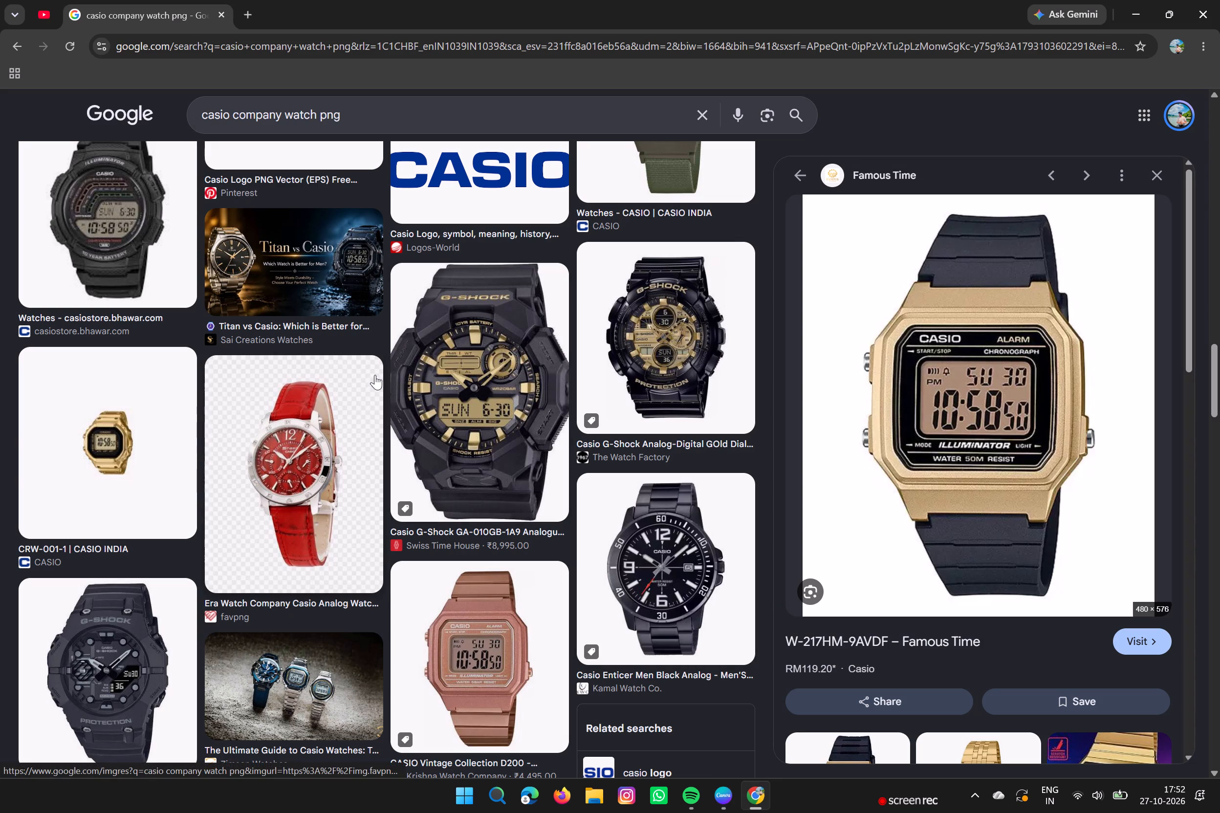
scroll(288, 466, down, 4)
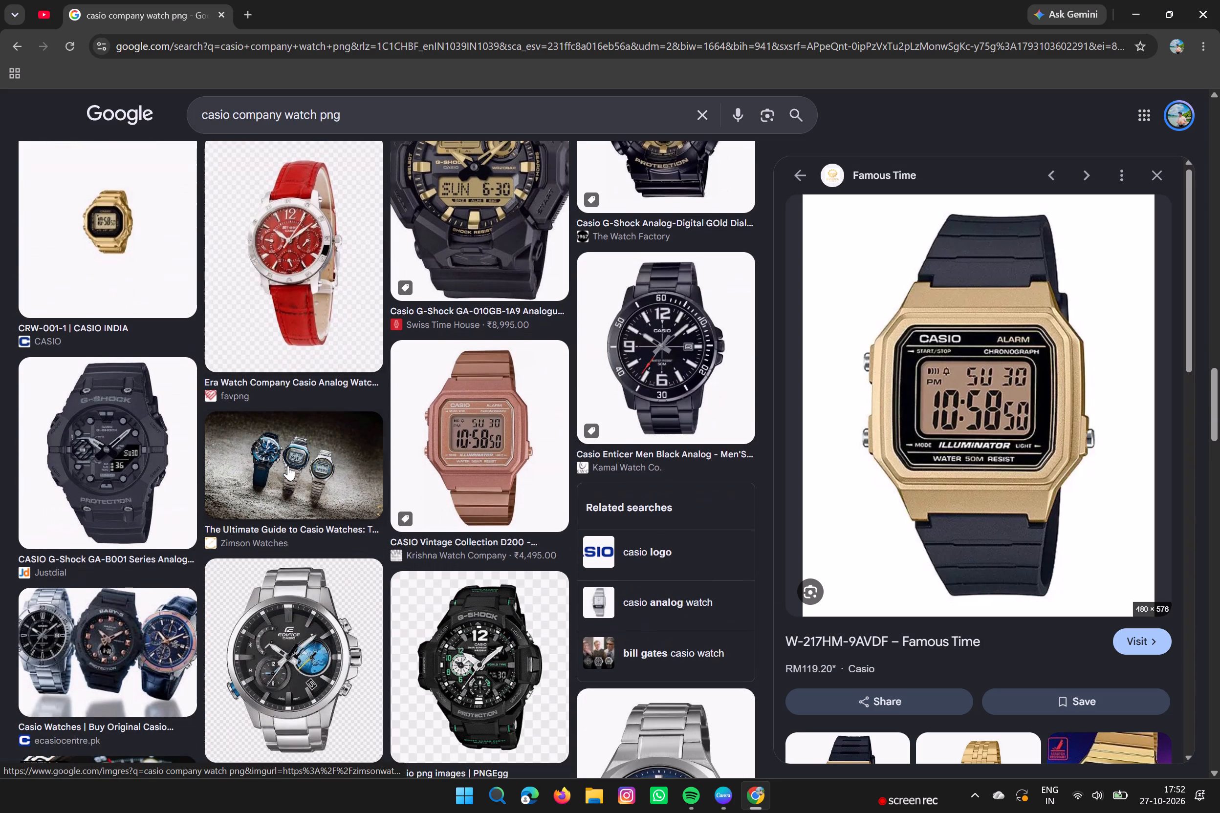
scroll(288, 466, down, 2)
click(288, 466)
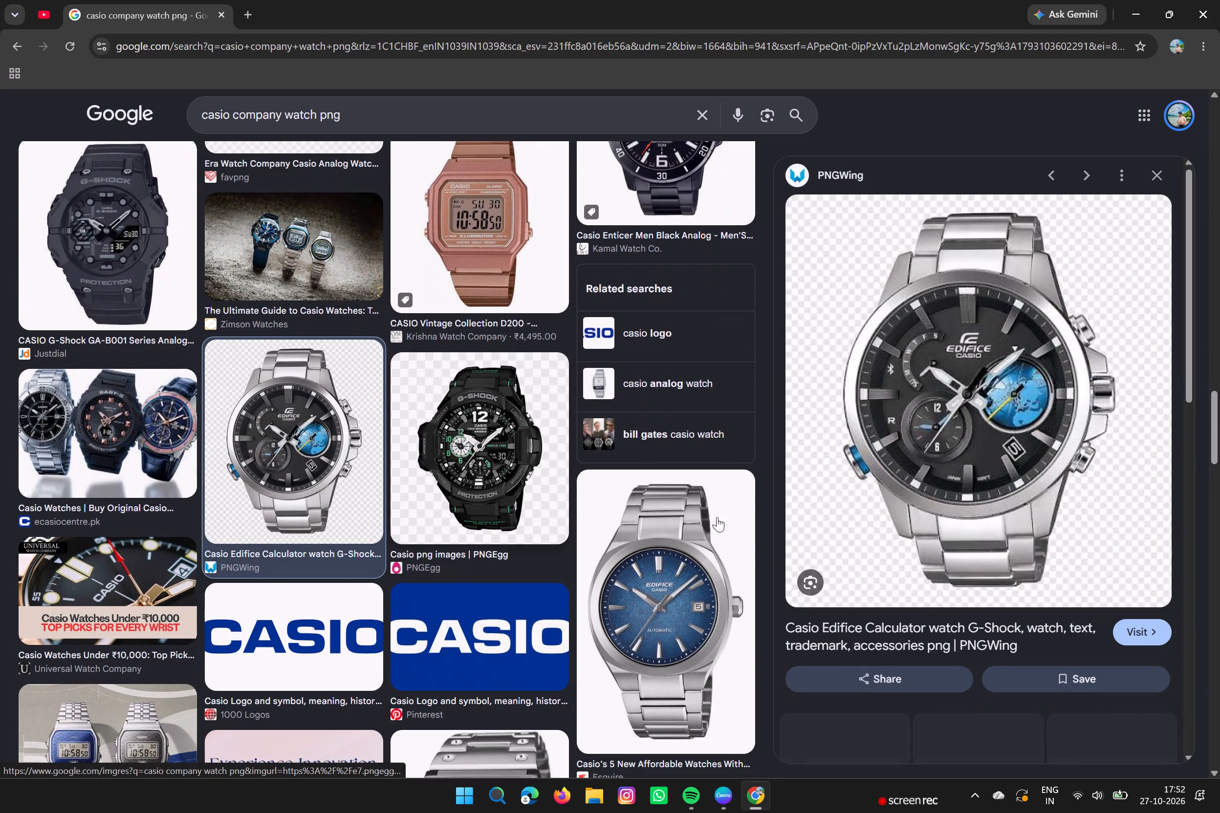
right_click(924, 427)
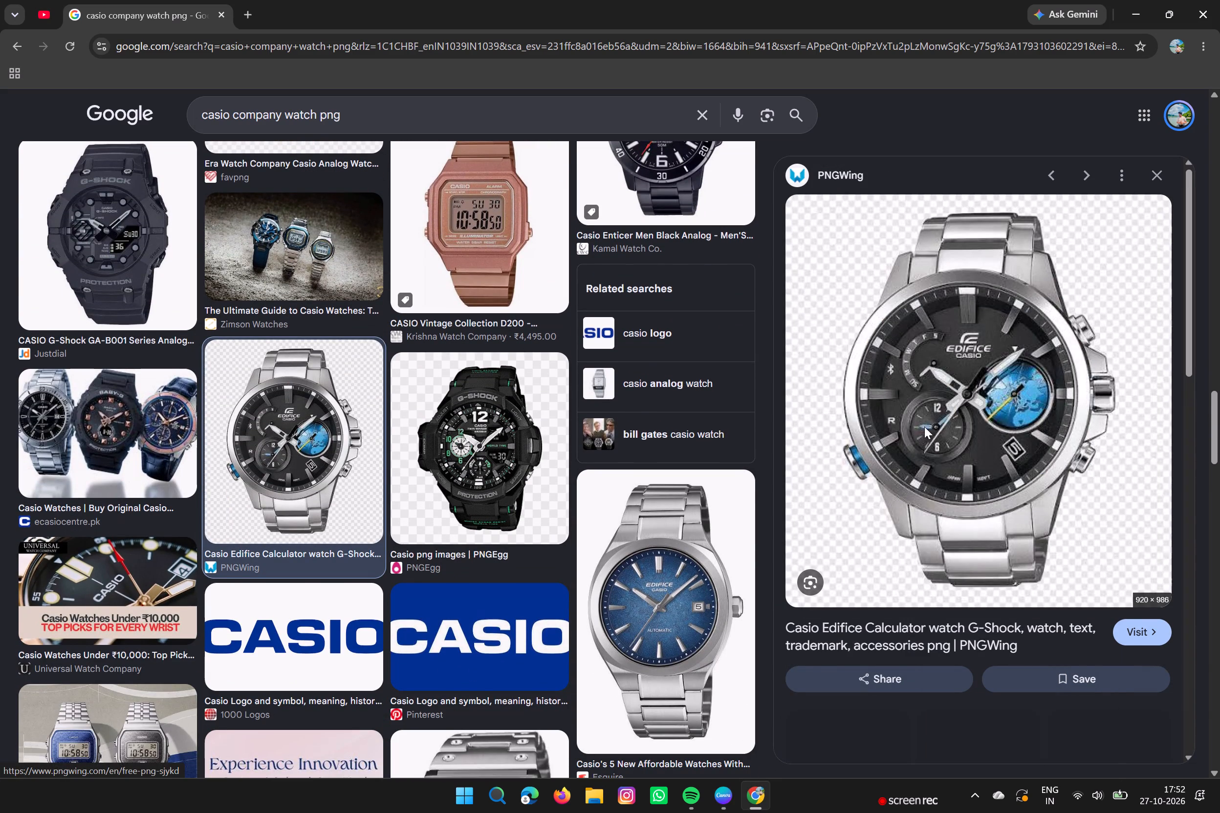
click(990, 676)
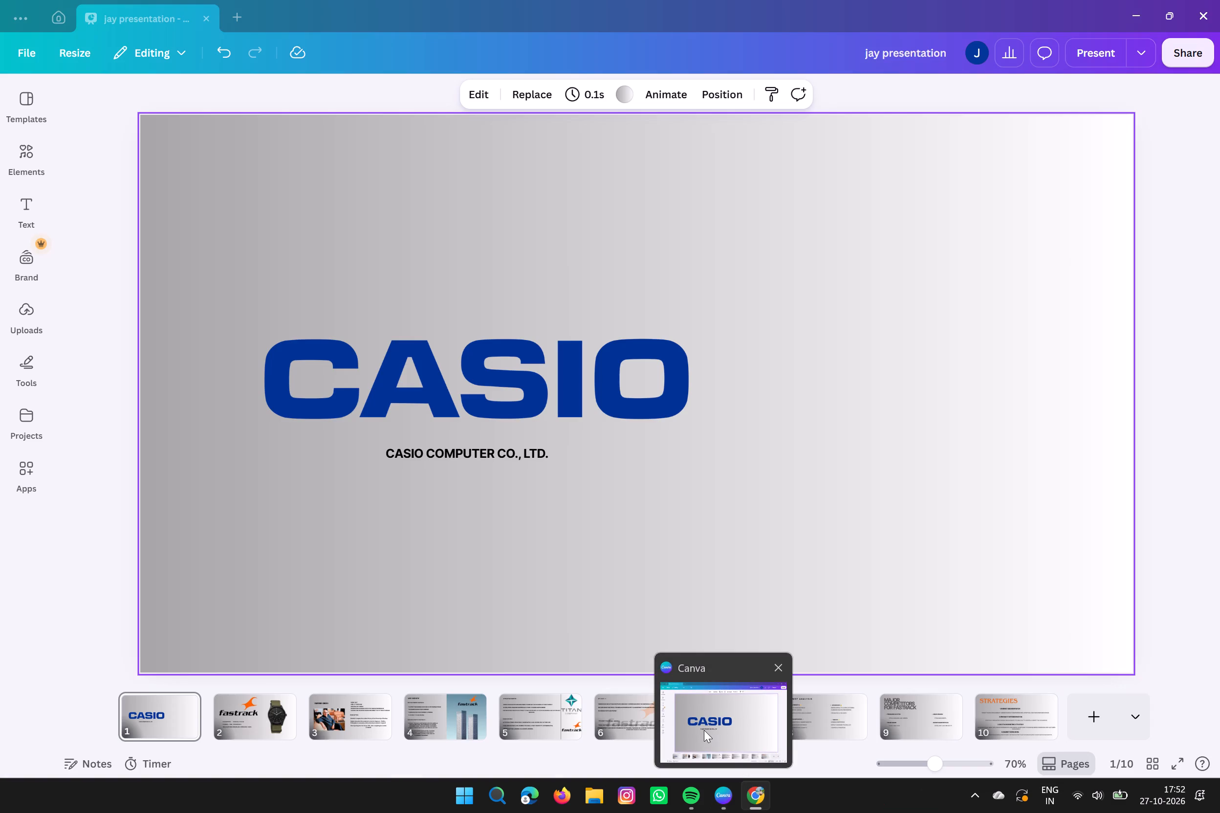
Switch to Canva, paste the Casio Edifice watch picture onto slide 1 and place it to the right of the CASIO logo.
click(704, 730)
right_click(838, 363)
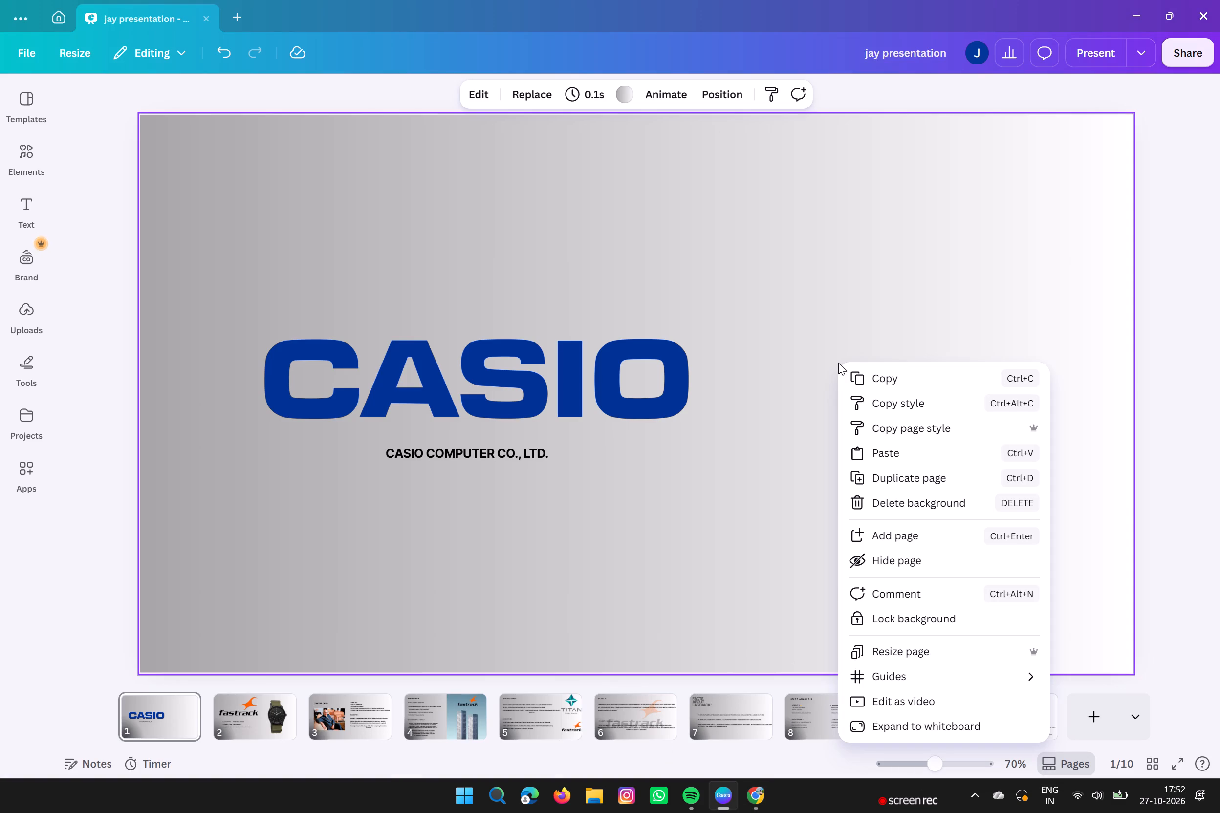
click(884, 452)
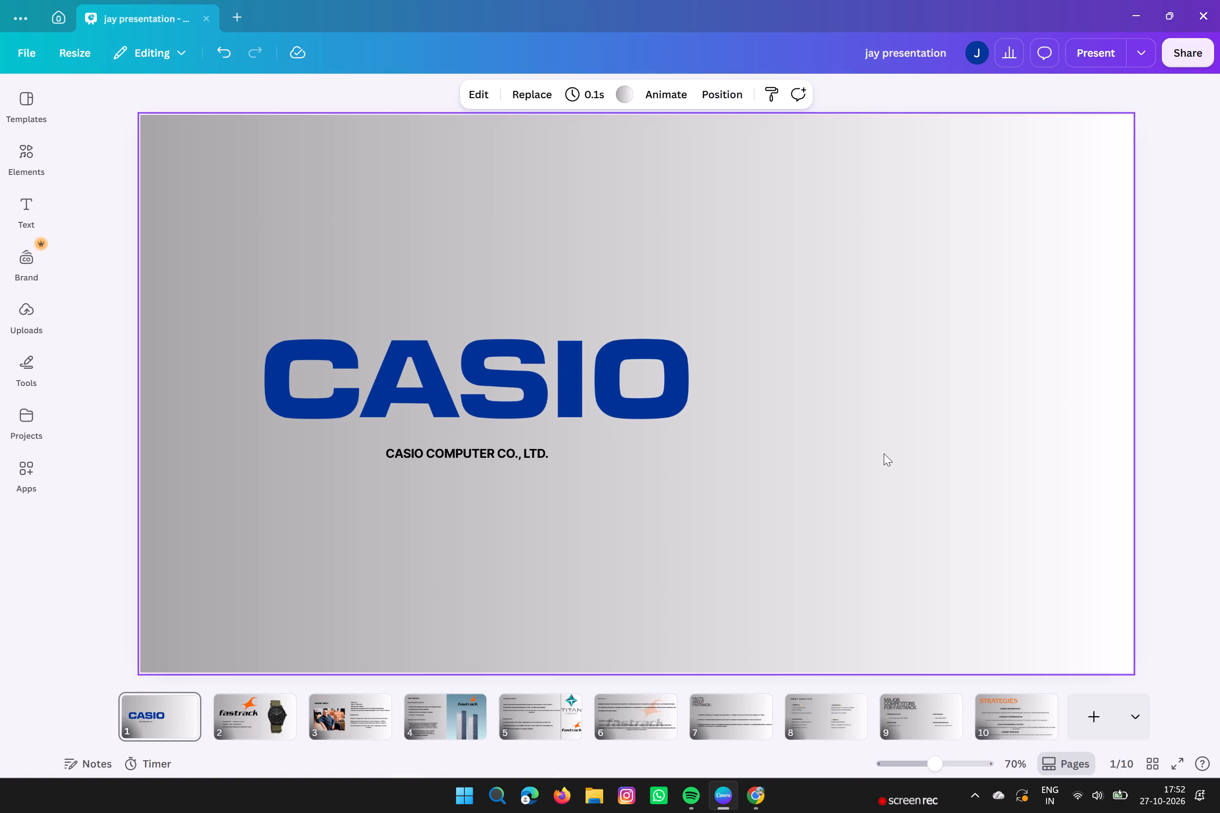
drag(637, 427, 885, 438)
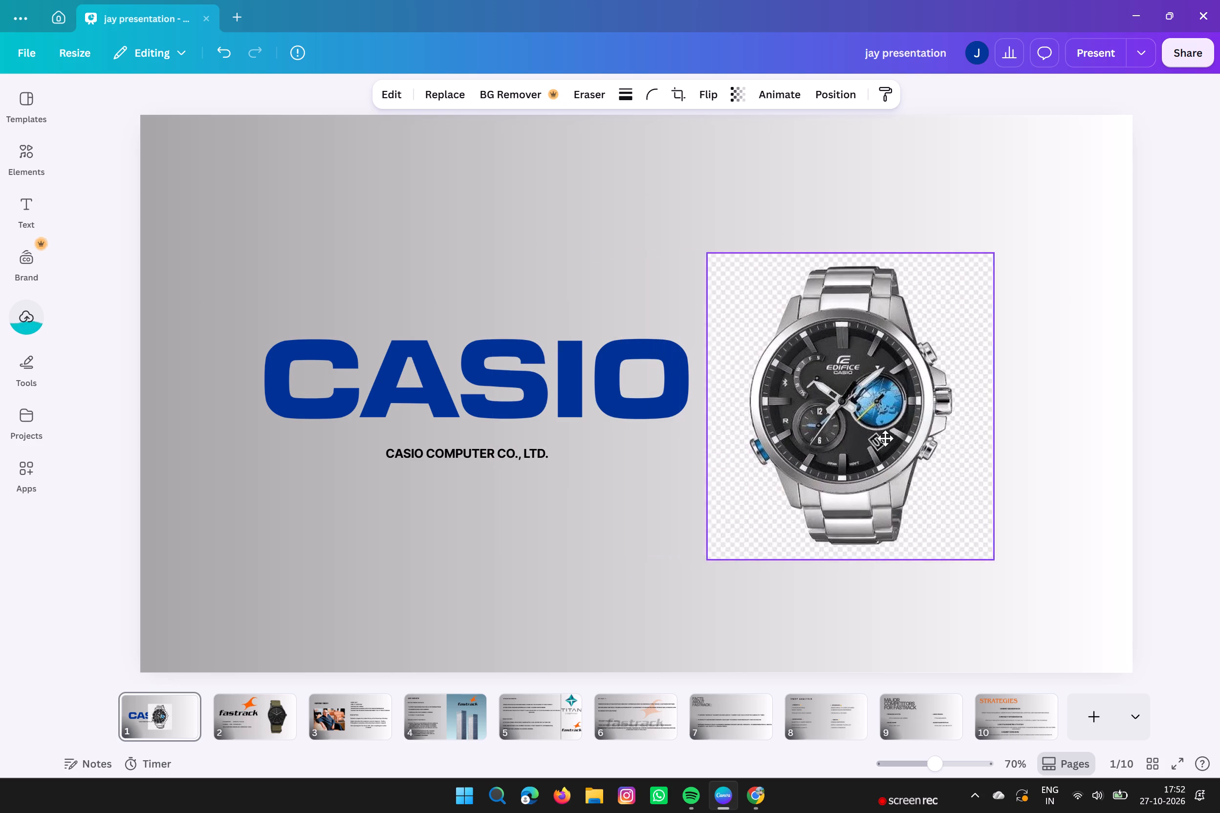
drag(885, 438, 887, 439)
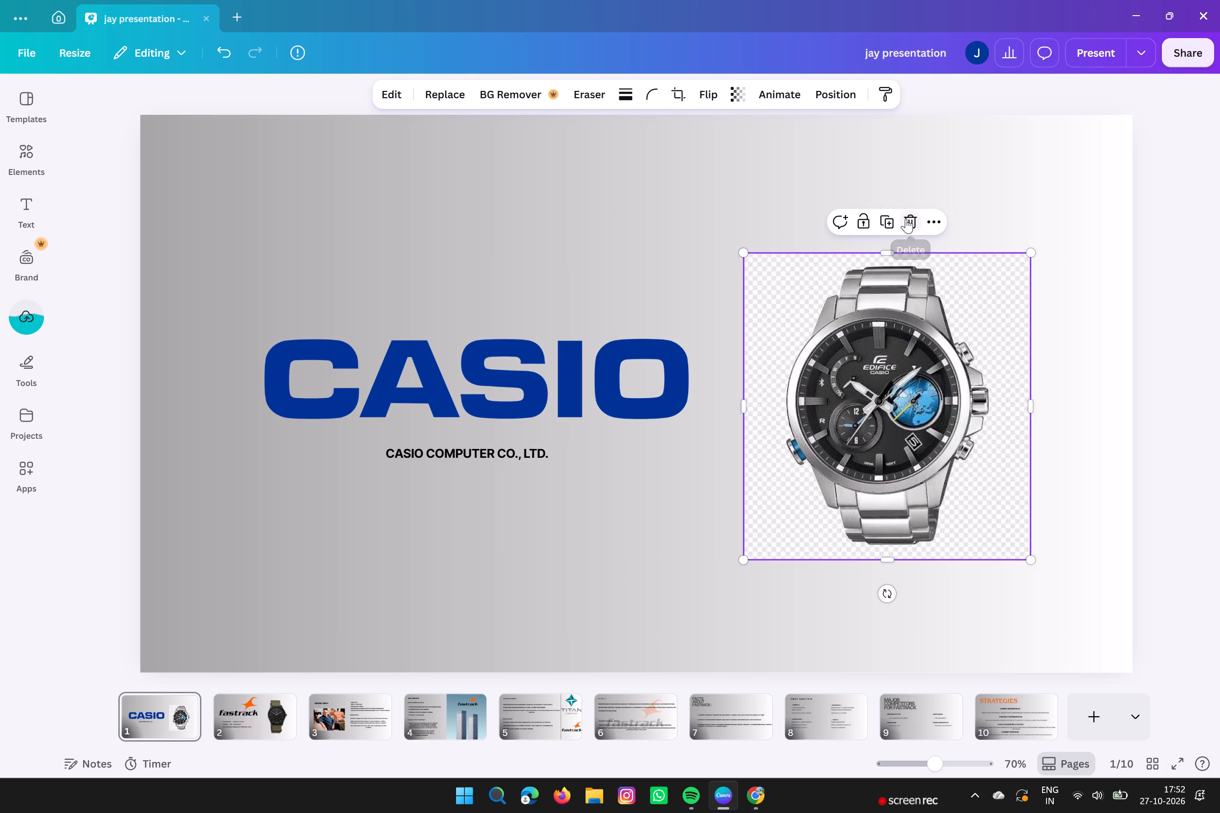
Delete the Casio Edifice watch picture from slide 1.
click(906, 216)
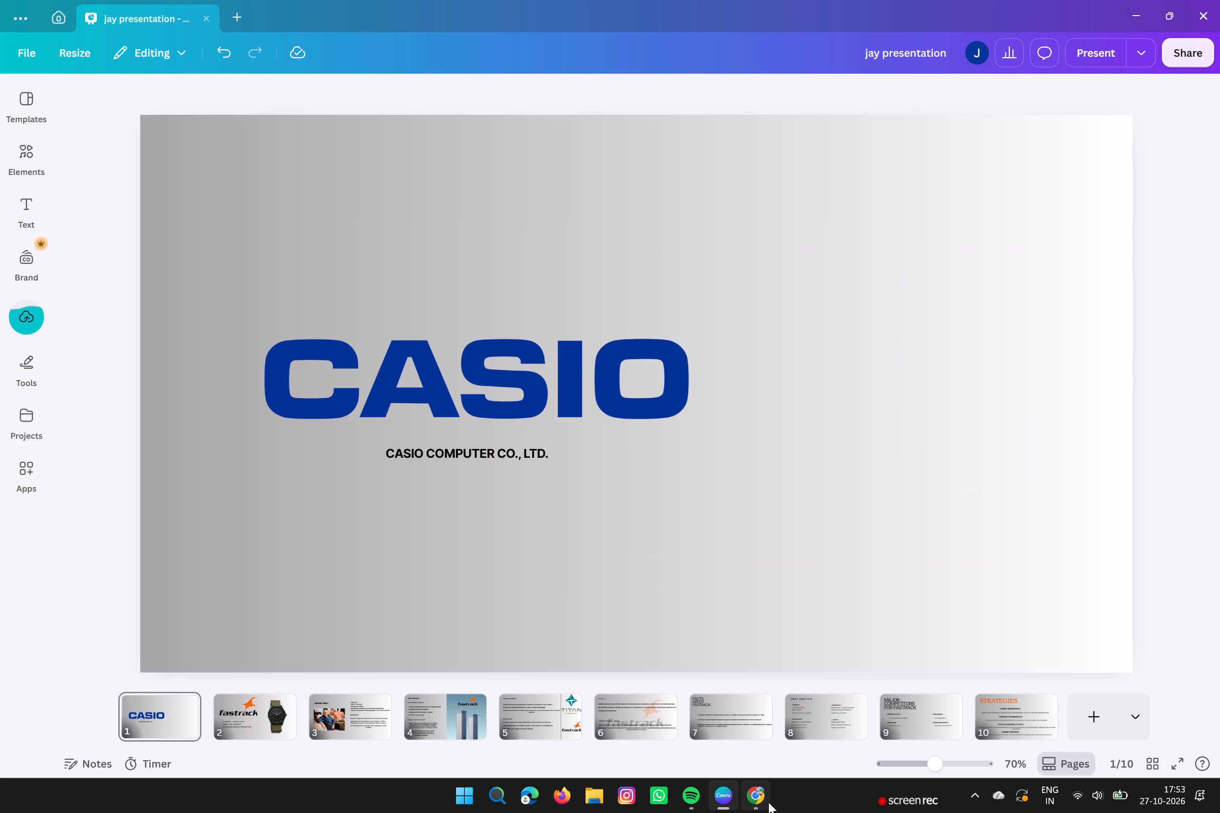
Switch to Chrome, find the gold Casio F-91W watch from PNGWing in the image results and open its source page.
click(762, 801)
scroll(584, 506, down, 6)
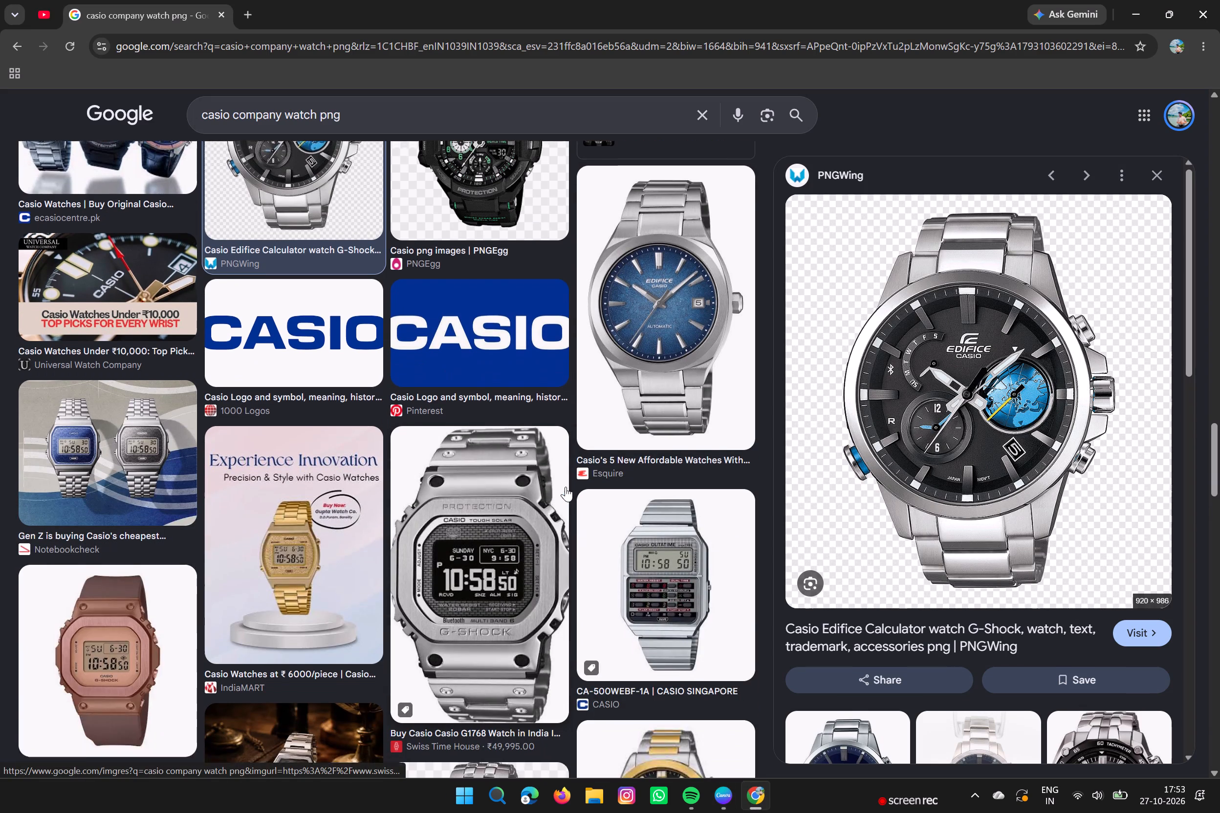
scroll(460, 504, down, 2)
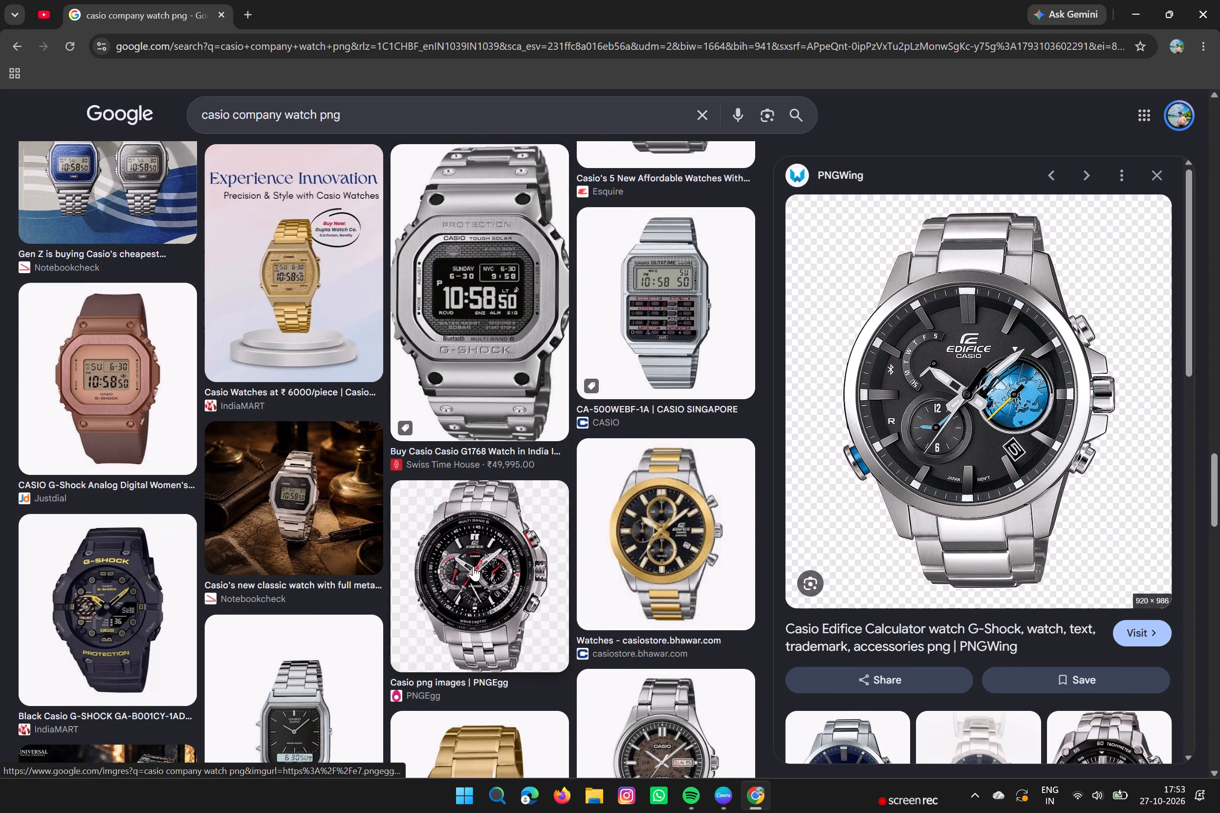
scroll(473, 566, down, 8)
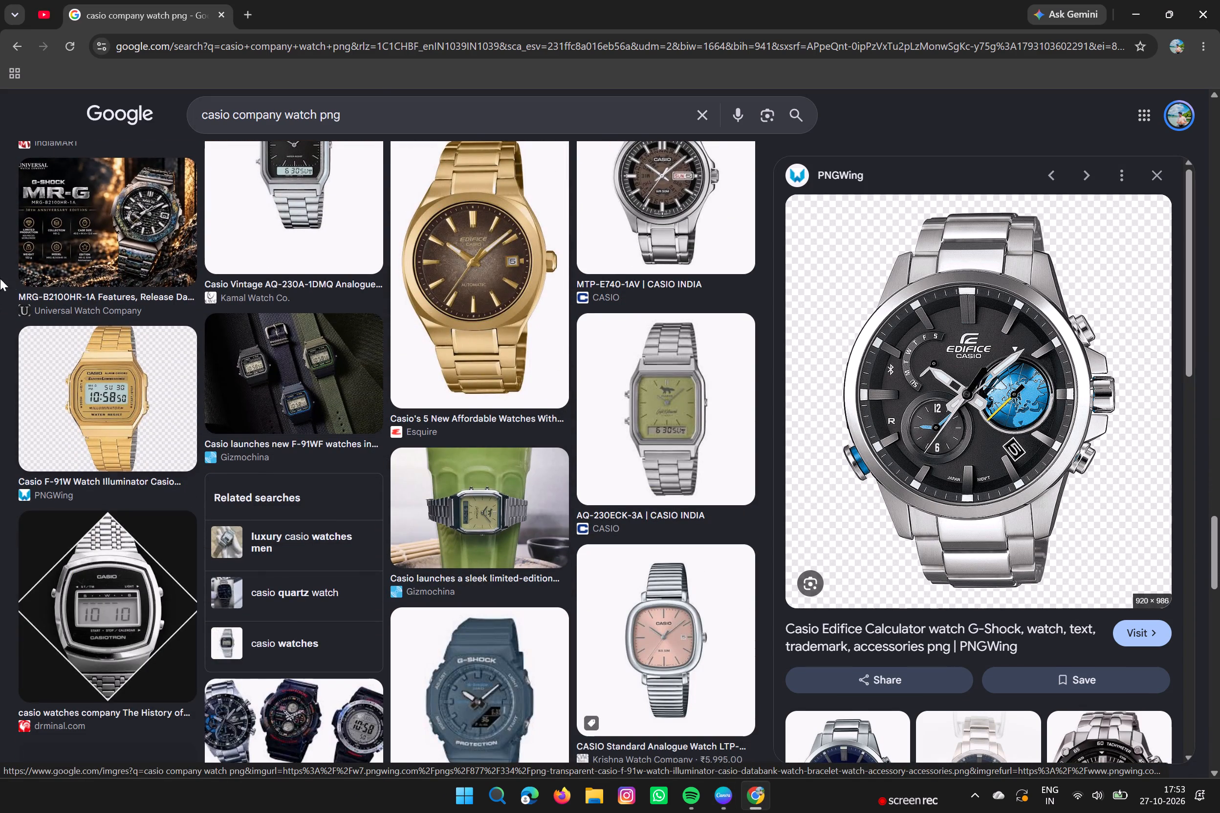
click(123, 375)
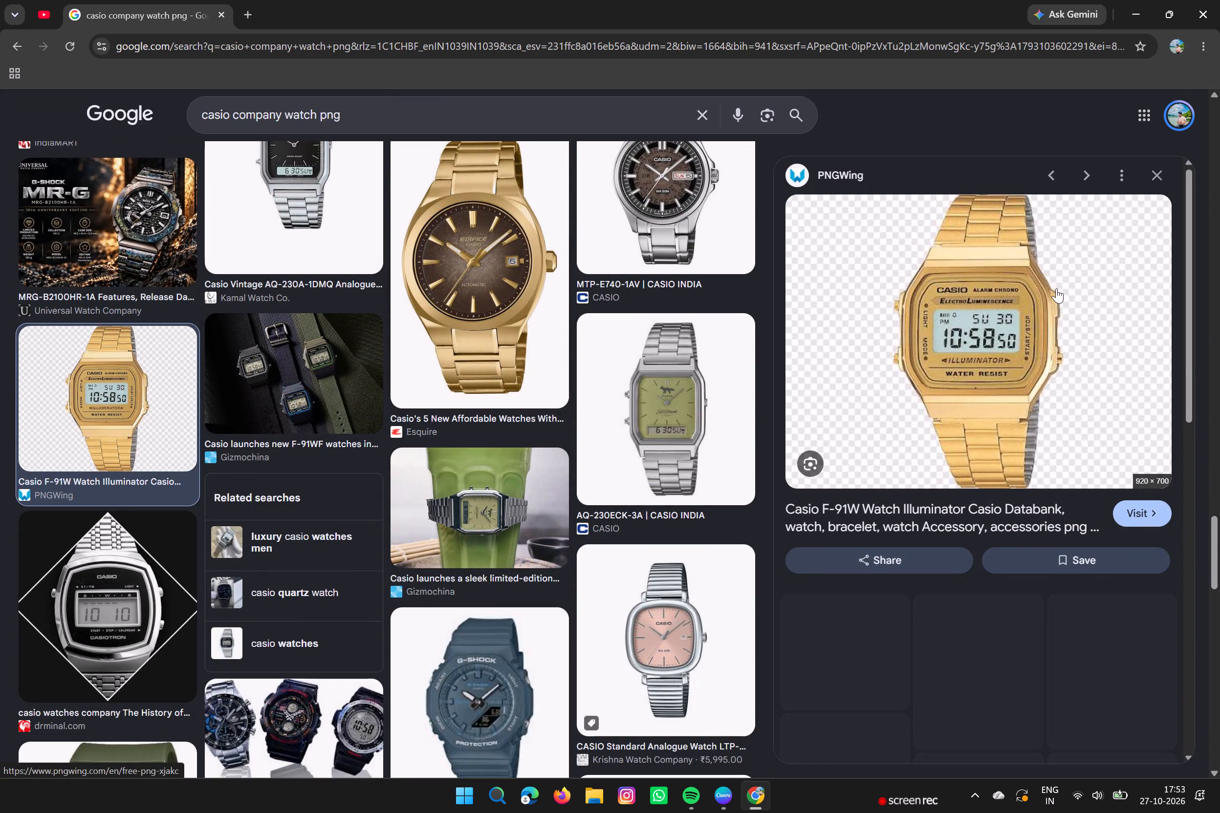
click(1000, 322)
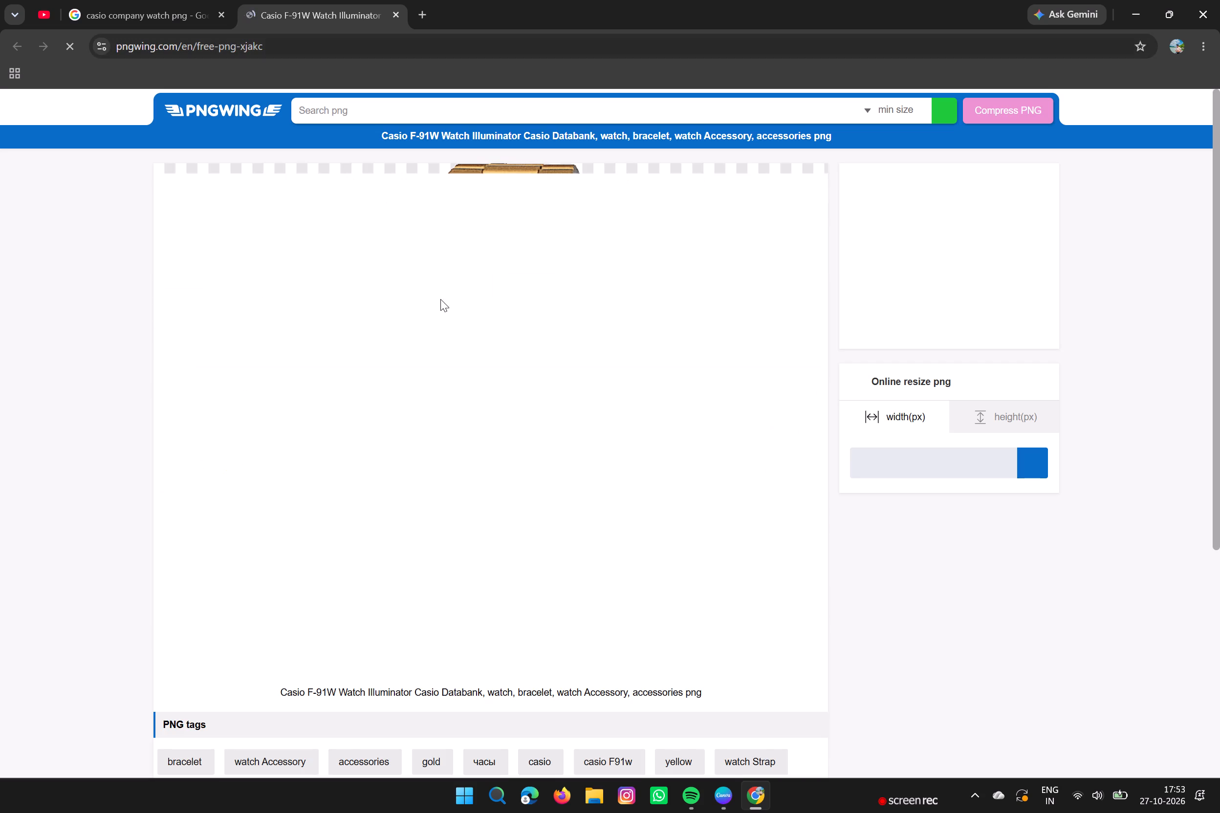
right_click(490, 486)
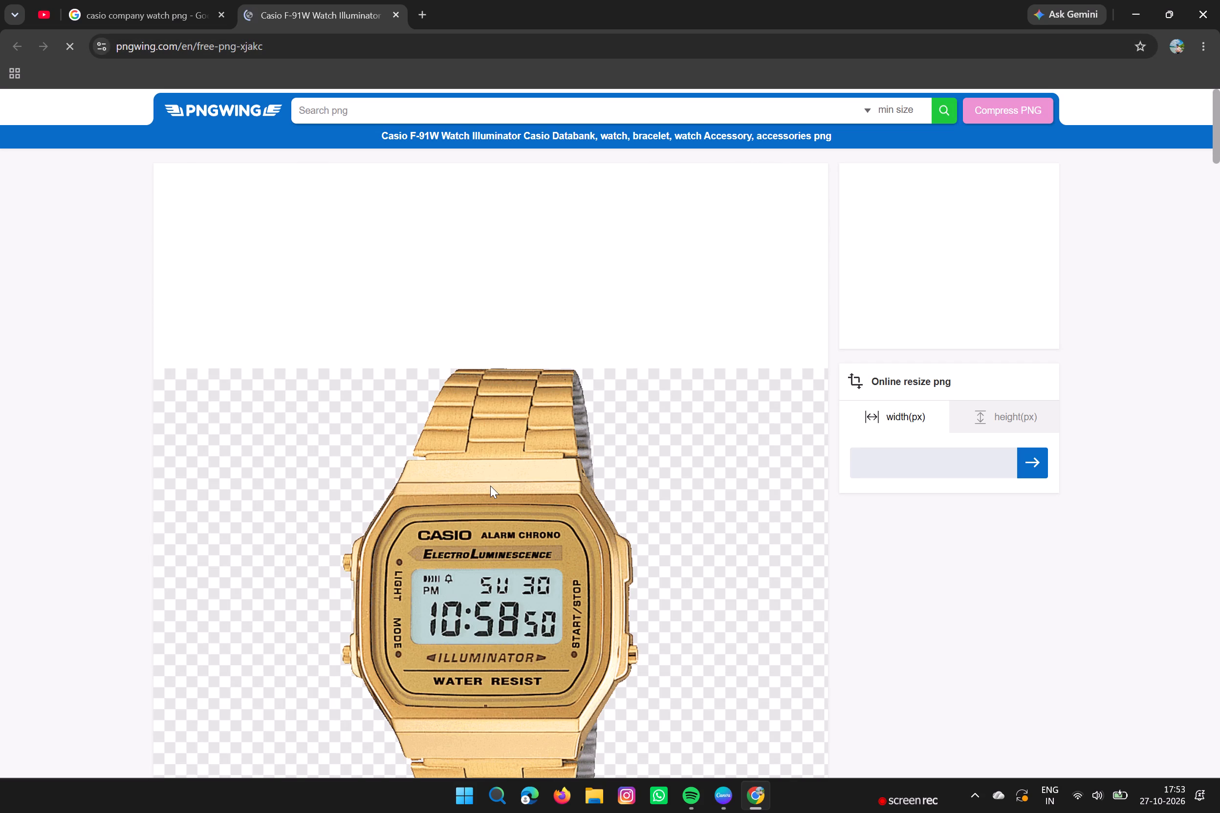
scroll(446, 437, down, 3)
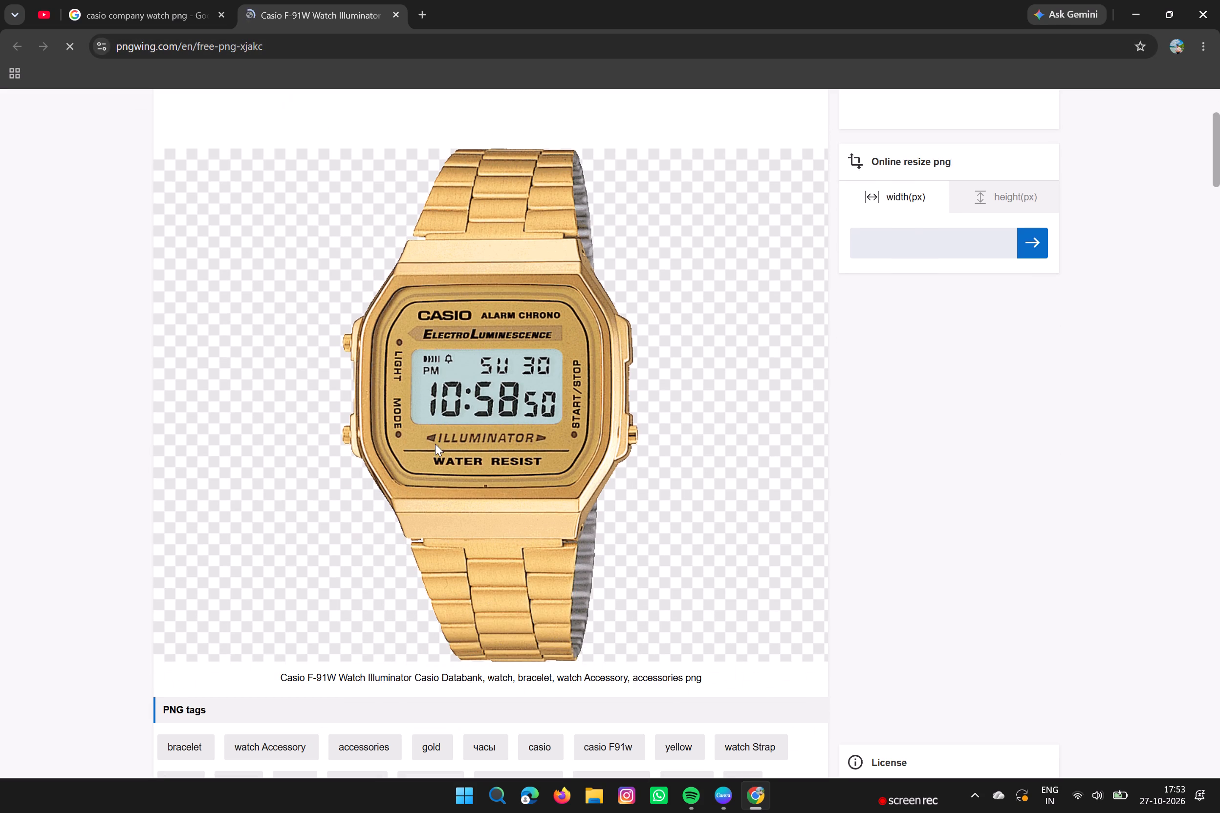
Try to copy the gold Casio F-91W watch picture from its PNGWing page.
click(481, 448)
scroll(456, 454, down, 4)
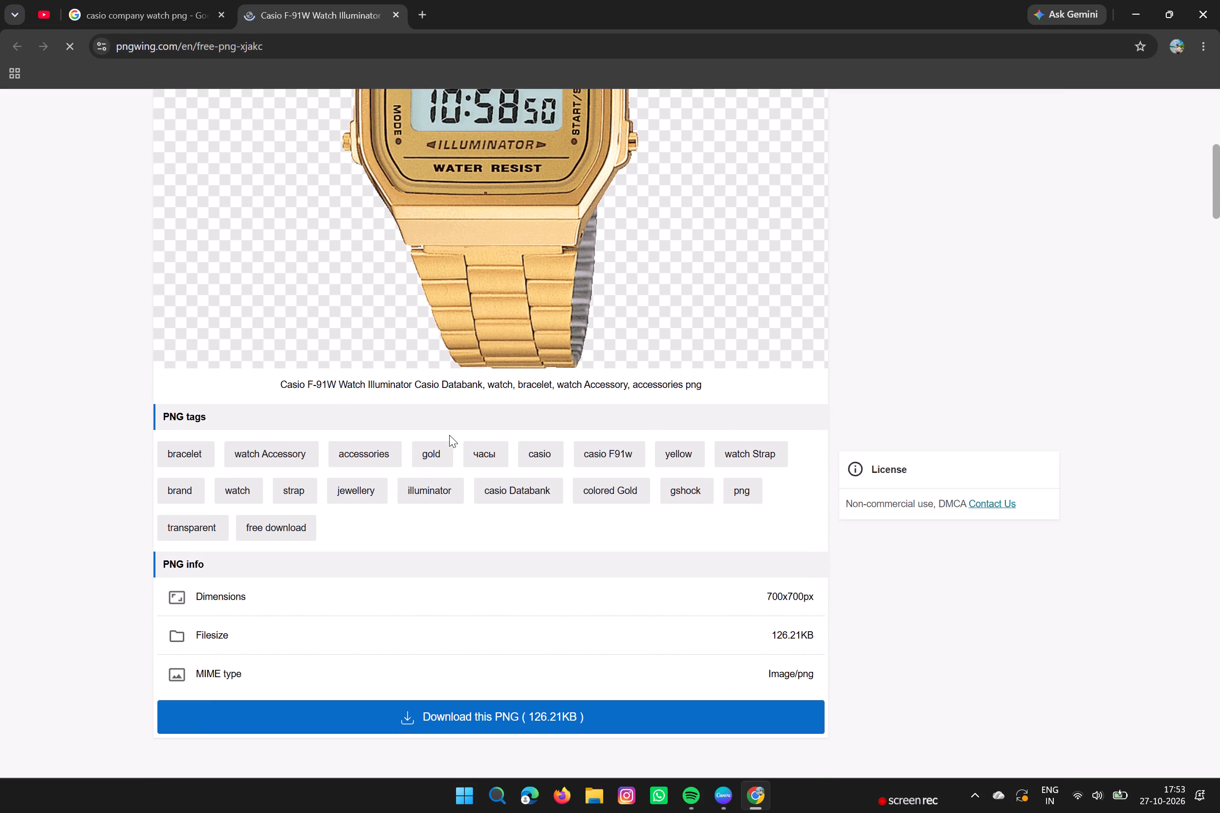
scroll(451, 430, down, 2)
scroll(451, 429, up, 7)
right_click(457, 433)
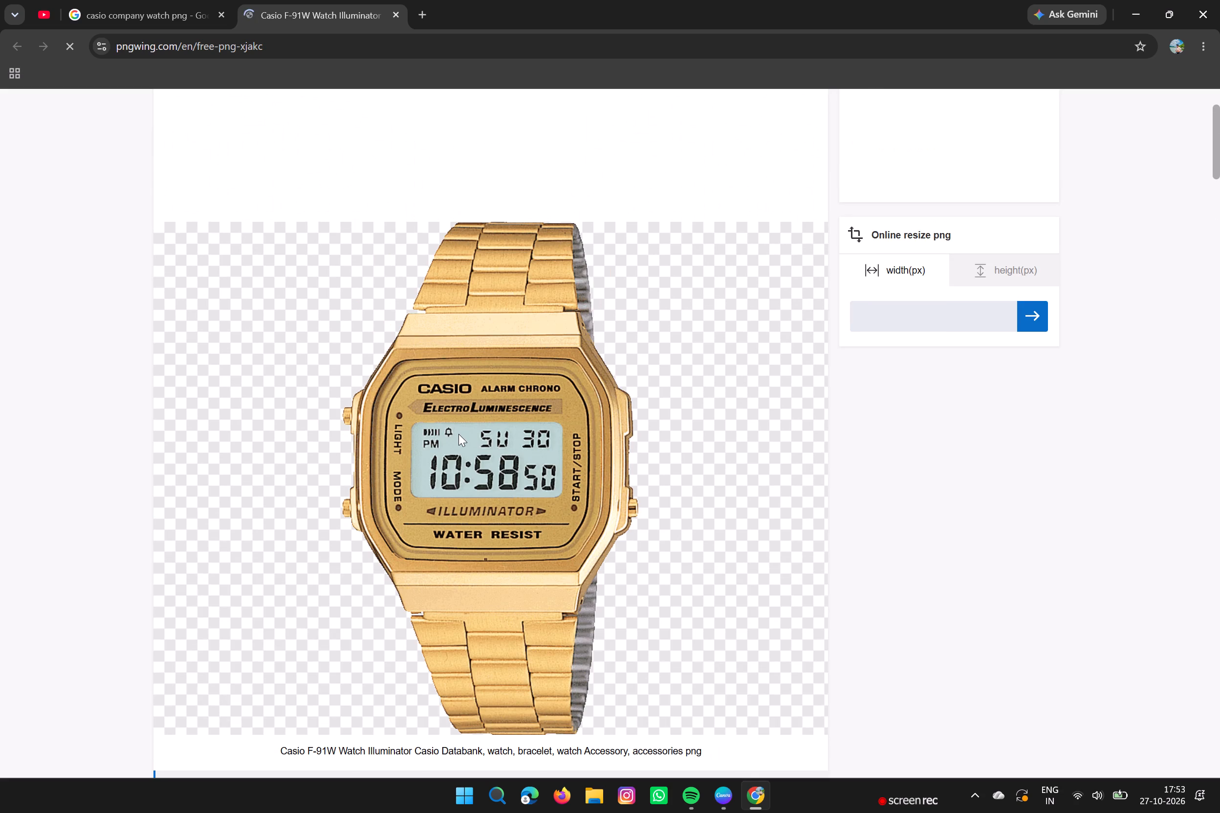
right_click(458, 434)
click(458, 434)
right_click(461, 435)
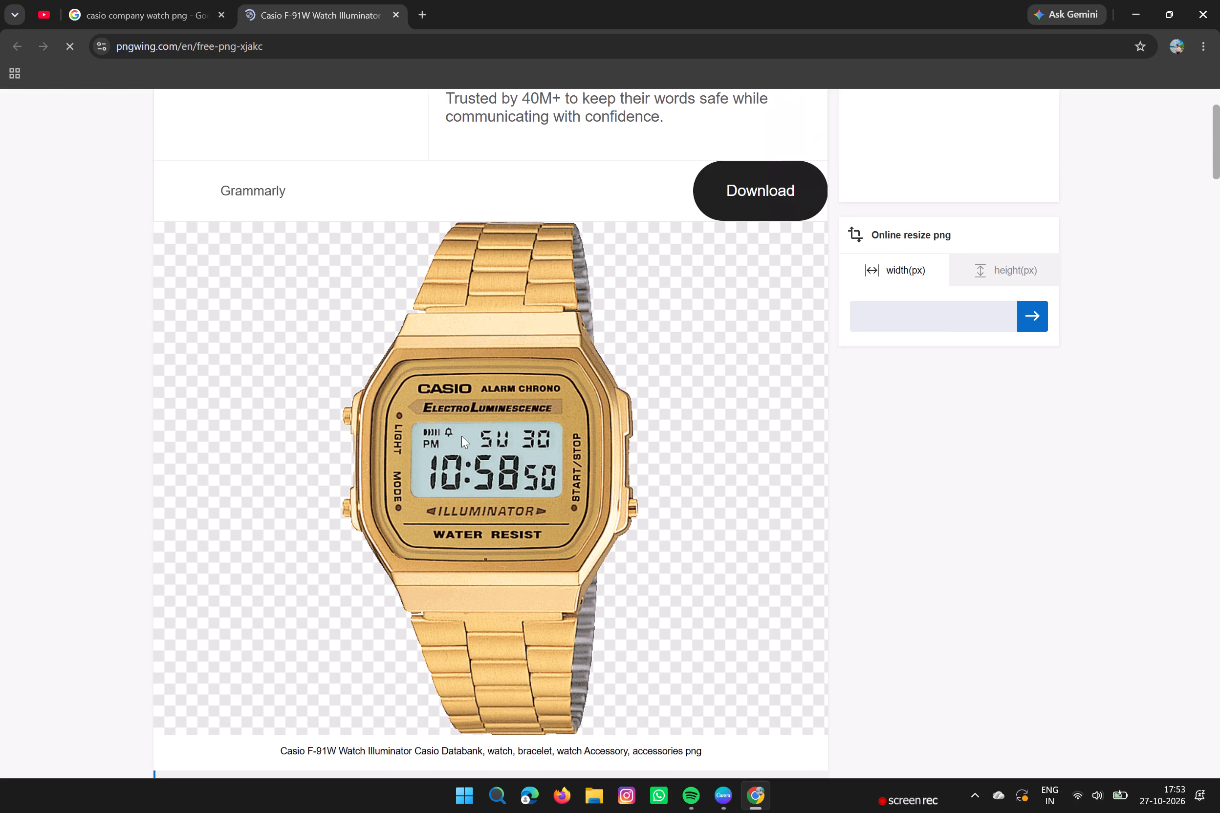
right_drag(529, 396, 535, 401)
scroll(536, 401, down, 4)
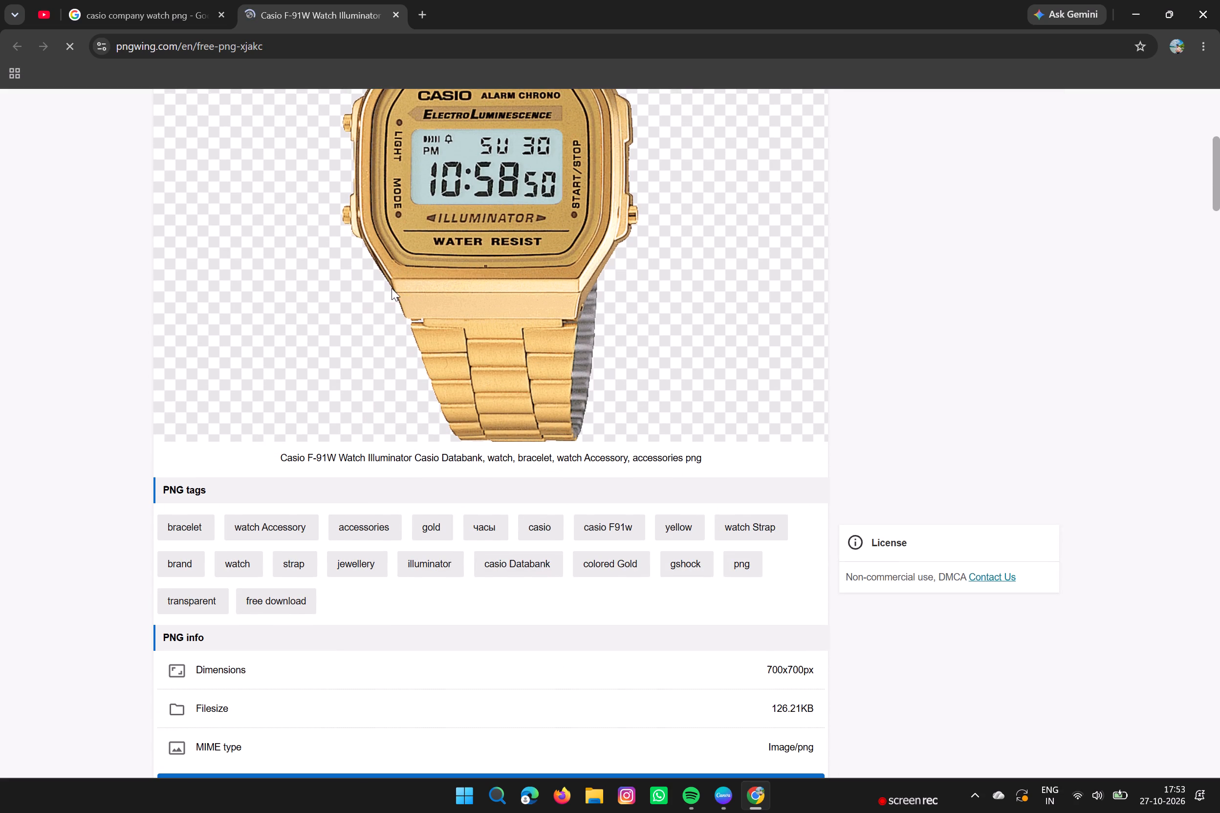
Turn the computer's Wi-Fi off and on again, and connect to the network Jay.
click(1075, 802)
click(1014, 525)
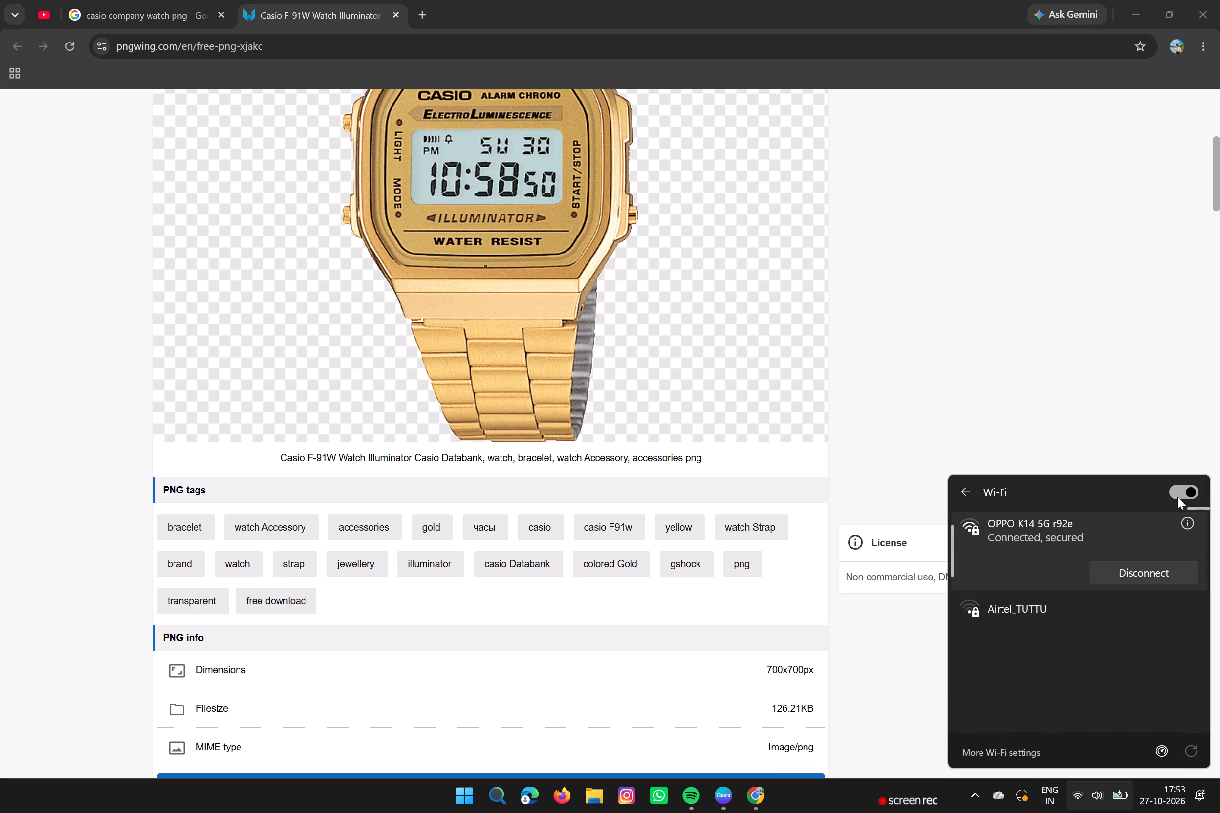
click(1177, 496)
click(1183, 488)
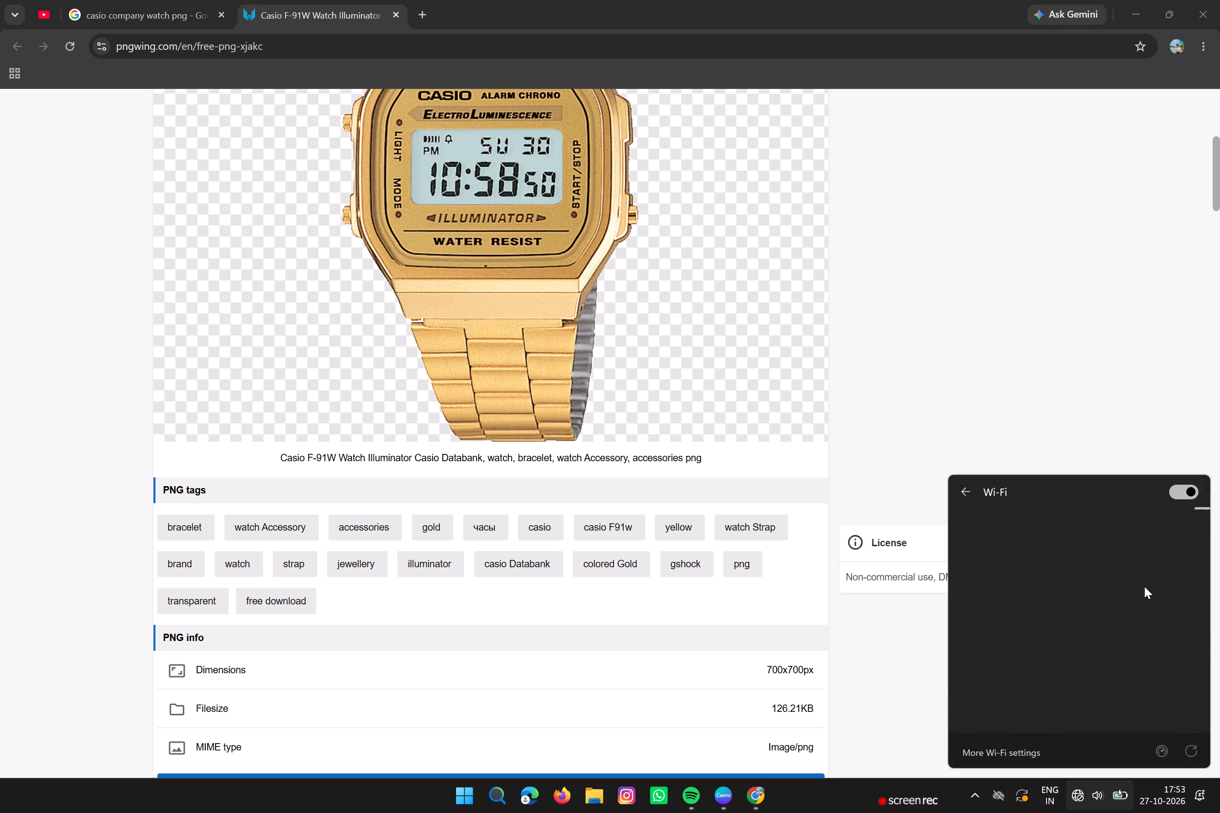
click(1077, 538)
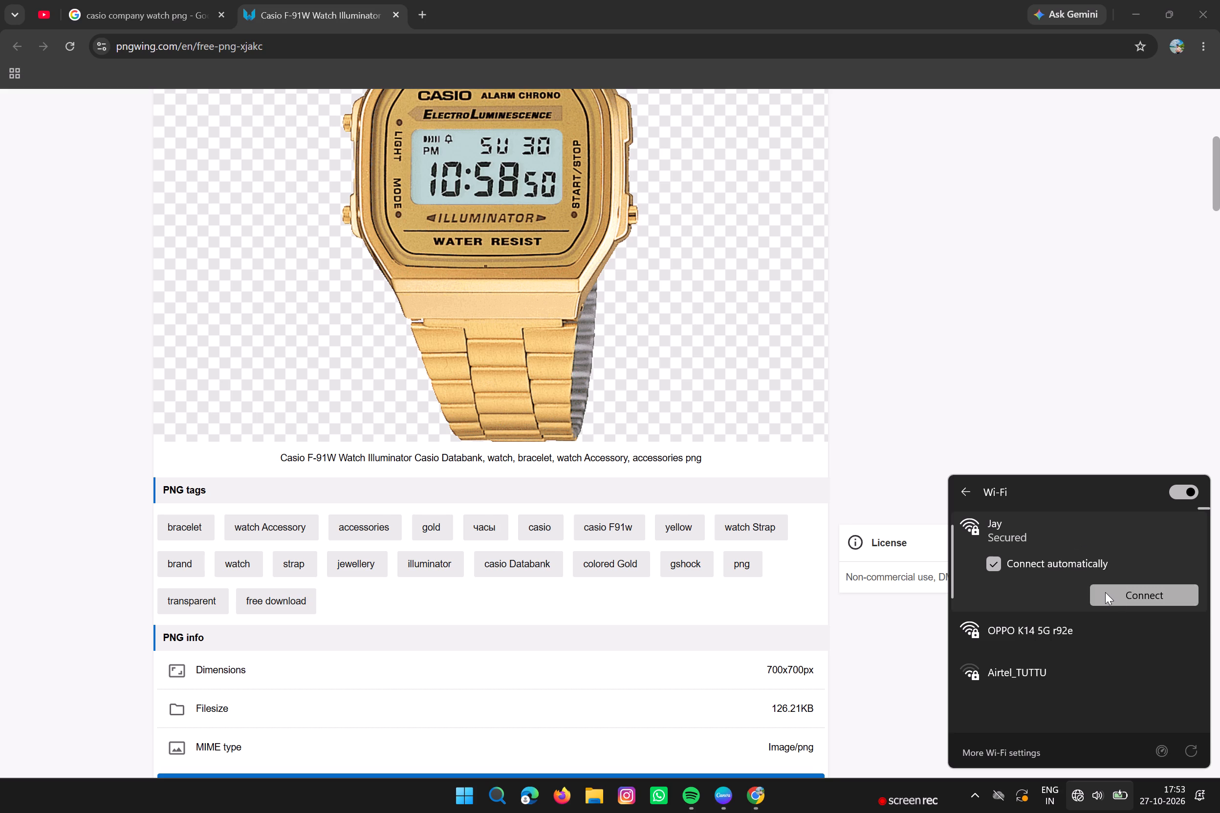
click(1105, 592)
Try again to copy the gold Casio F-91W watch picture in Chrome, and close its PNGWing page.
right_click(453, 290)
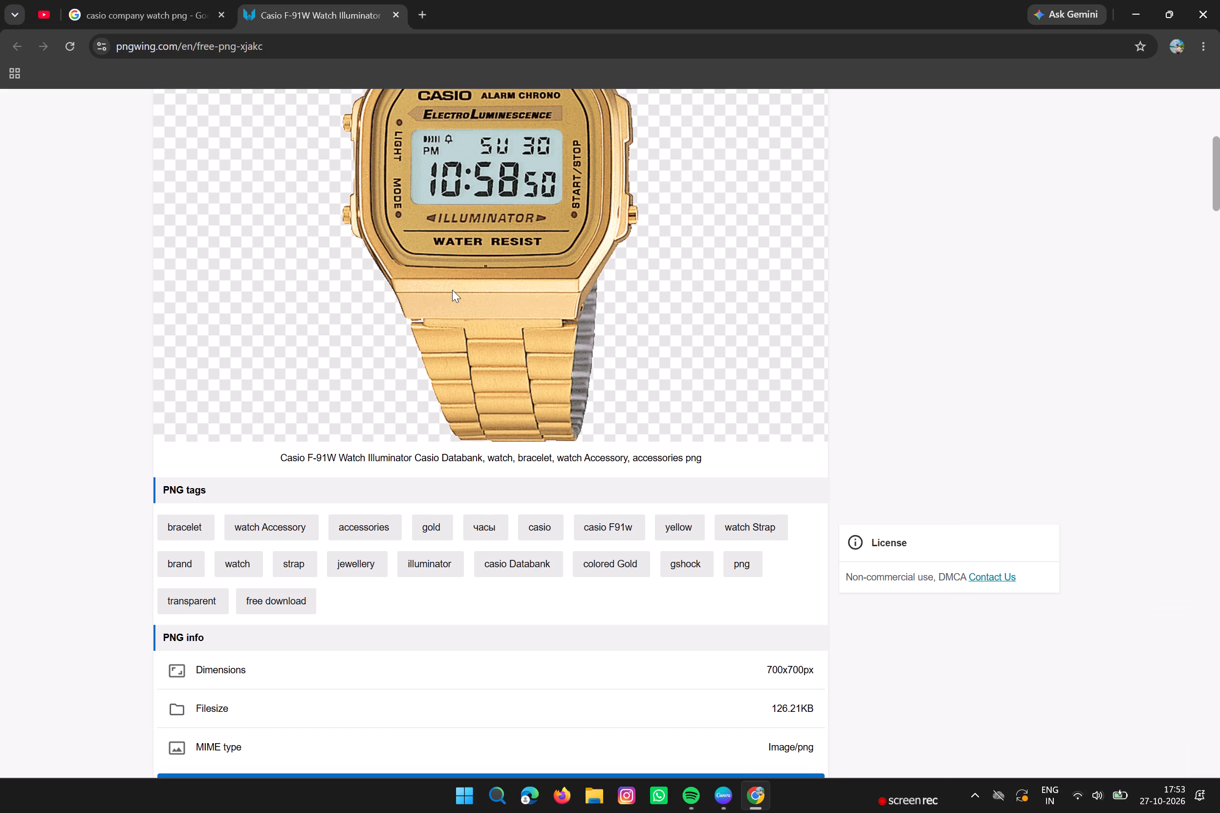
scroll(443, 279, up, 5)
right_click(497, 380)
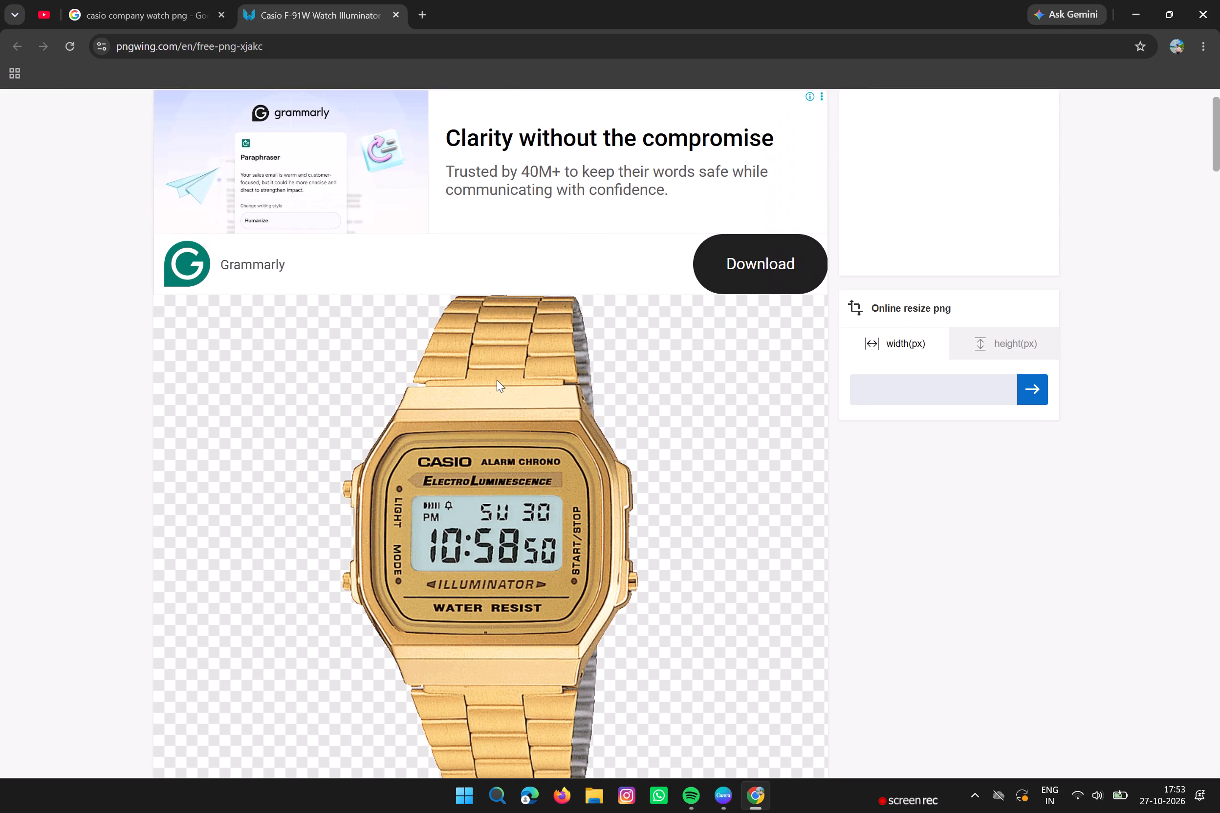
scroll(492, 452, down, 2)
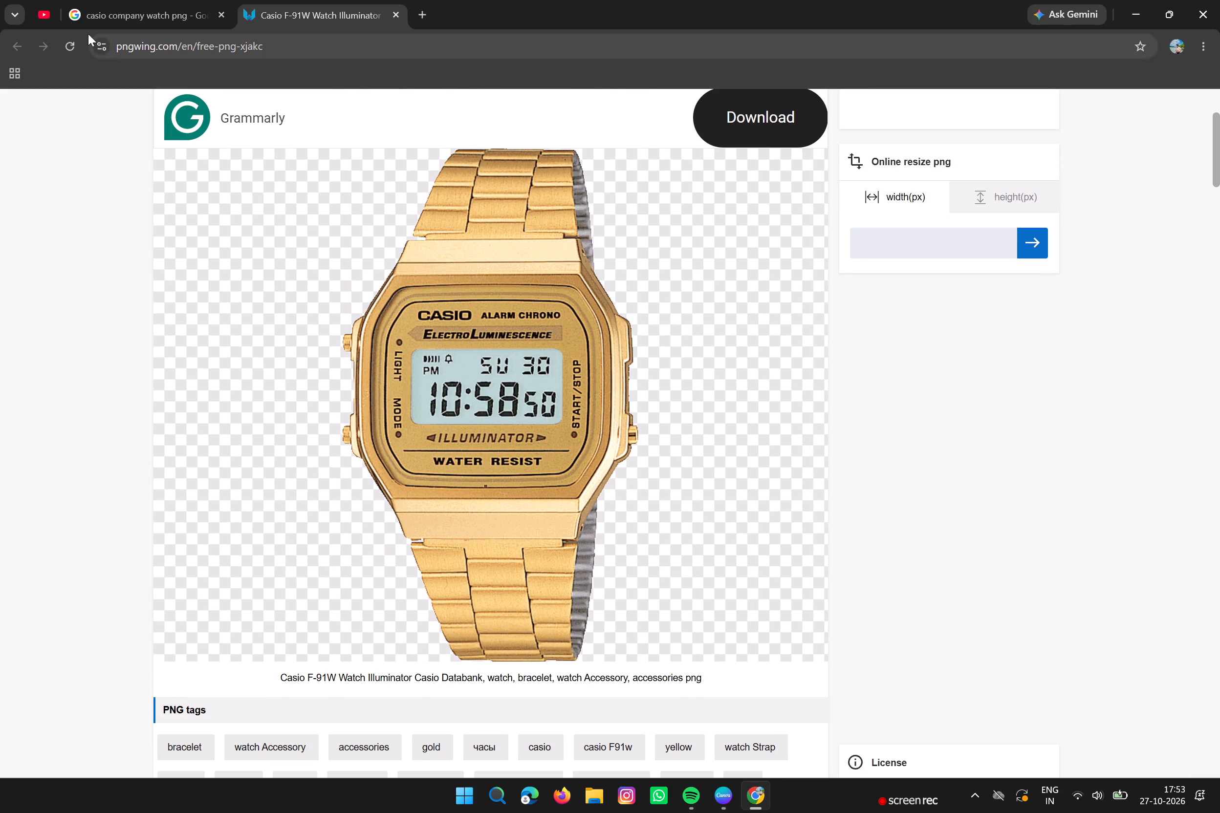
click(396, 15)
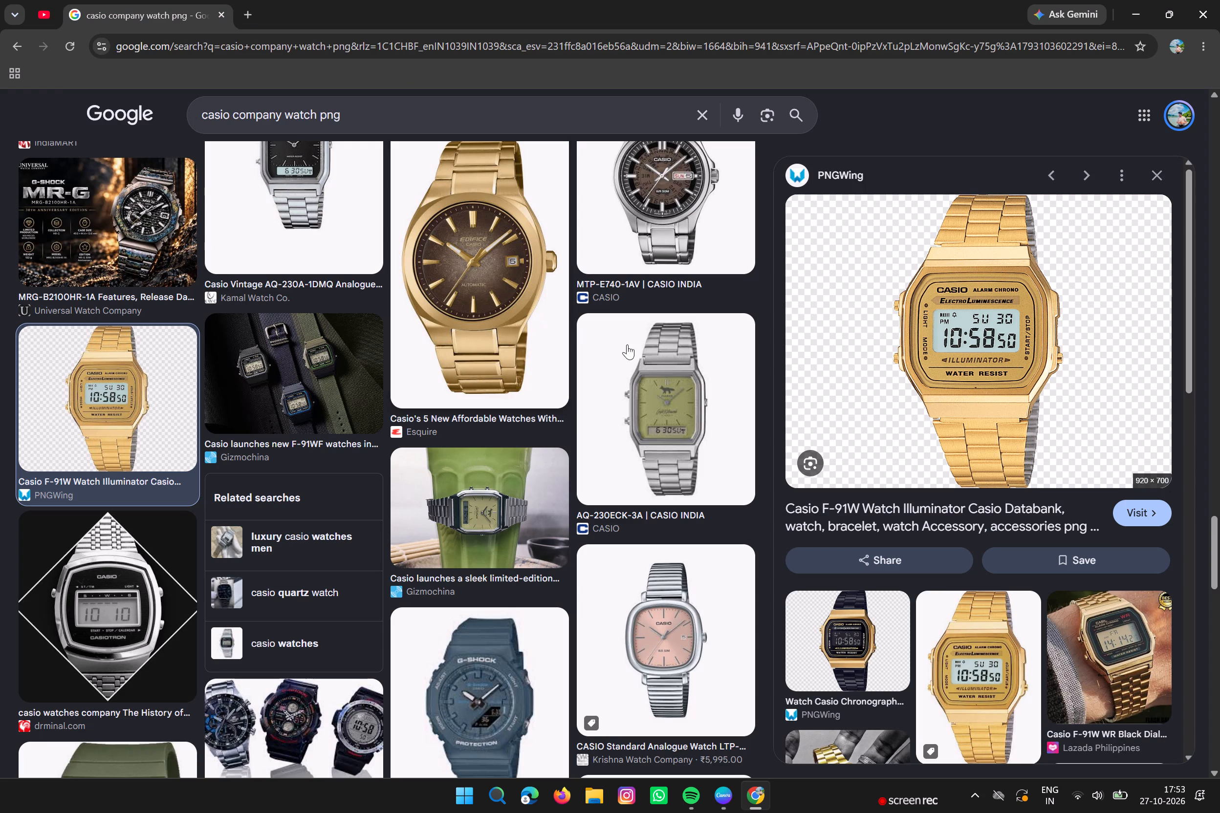
Open the black-and-gold Casio Chronograph watch from PNGWing among the related images and copy its picture.
scroll(1088, 445, down, 1)
scroll(1046, 423, down, 2)
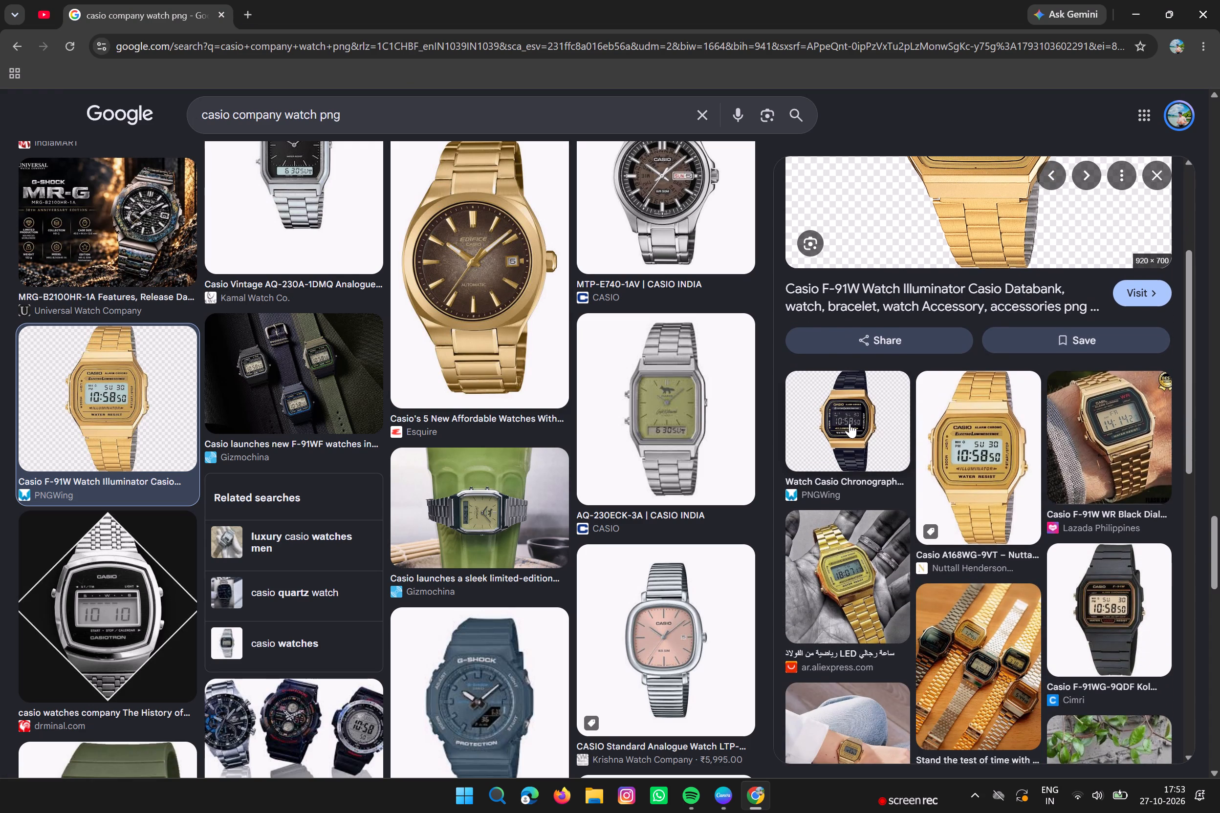
click(847, 421)
right_click(981, 341)
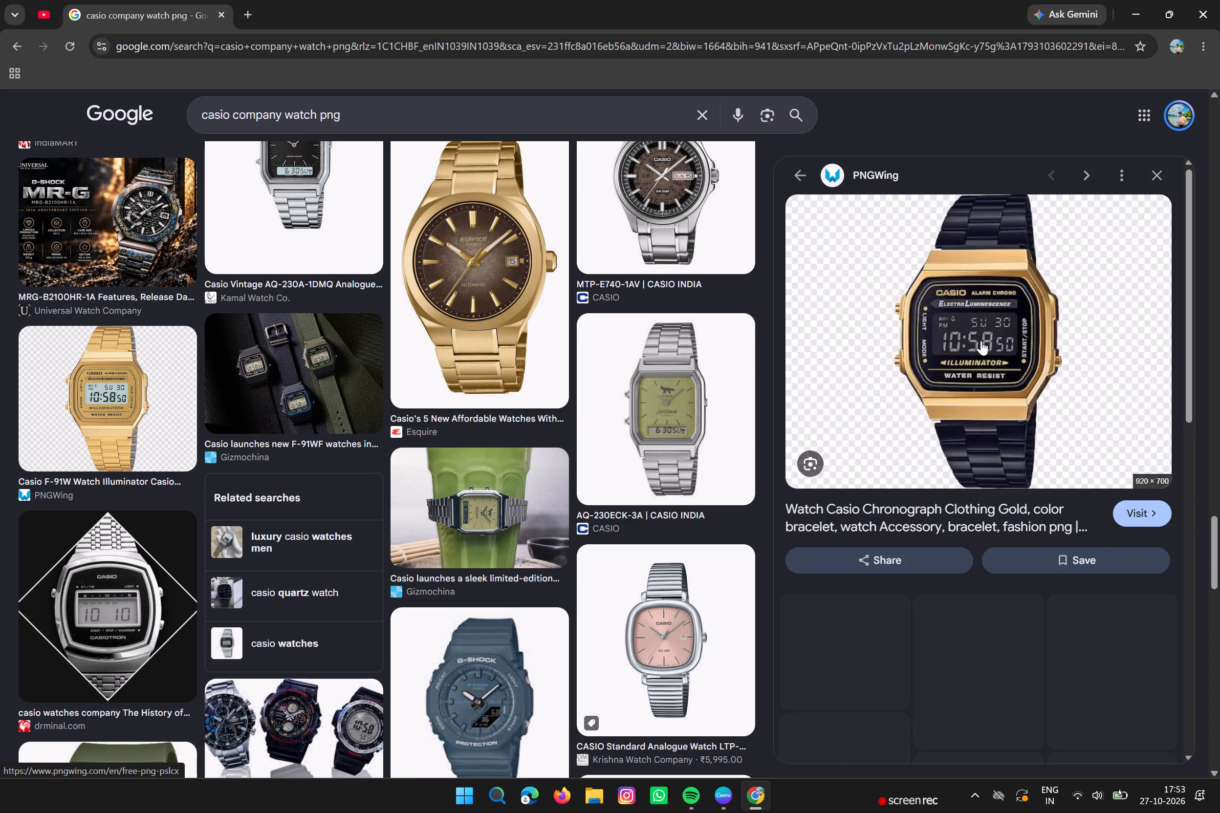
click(1069, 588)
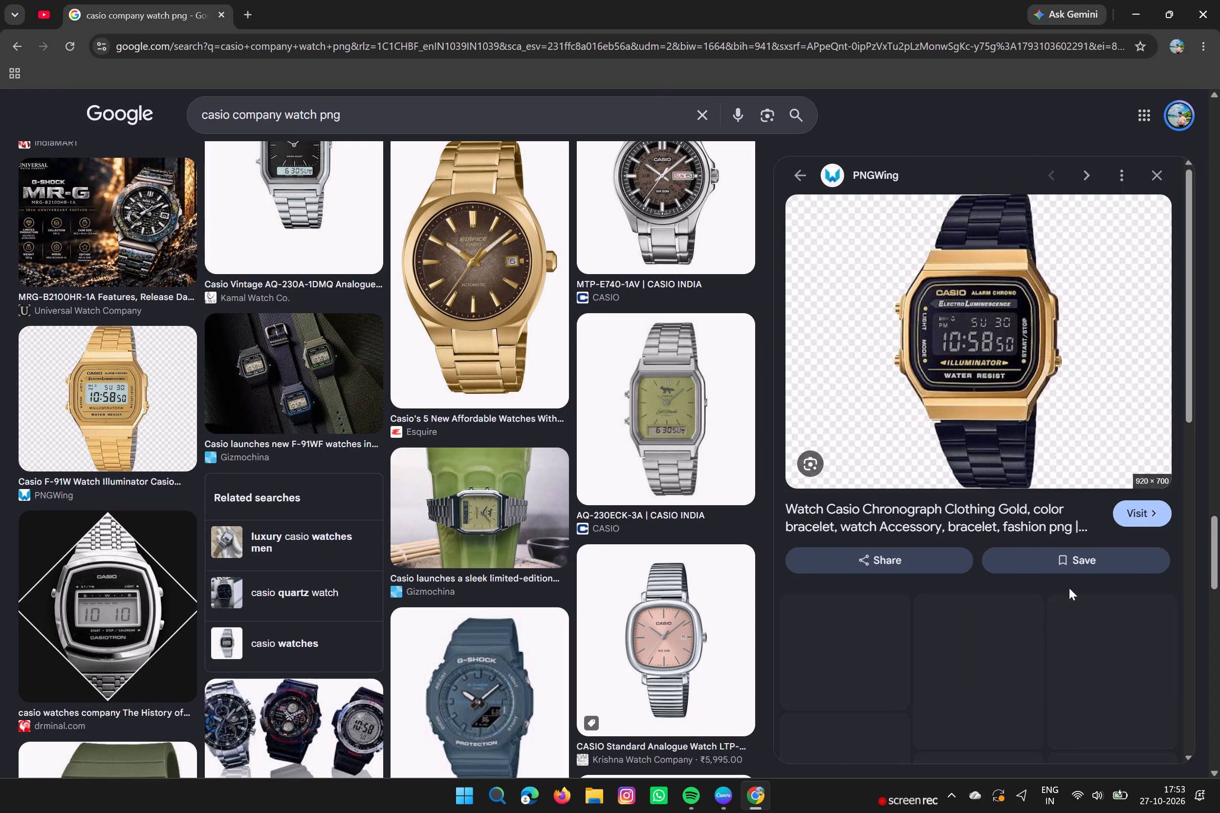
Switch to Canva and paste the black-and-gold Casio watch picture onto slide 1.
click(716, 795)
right_click(851, 443)
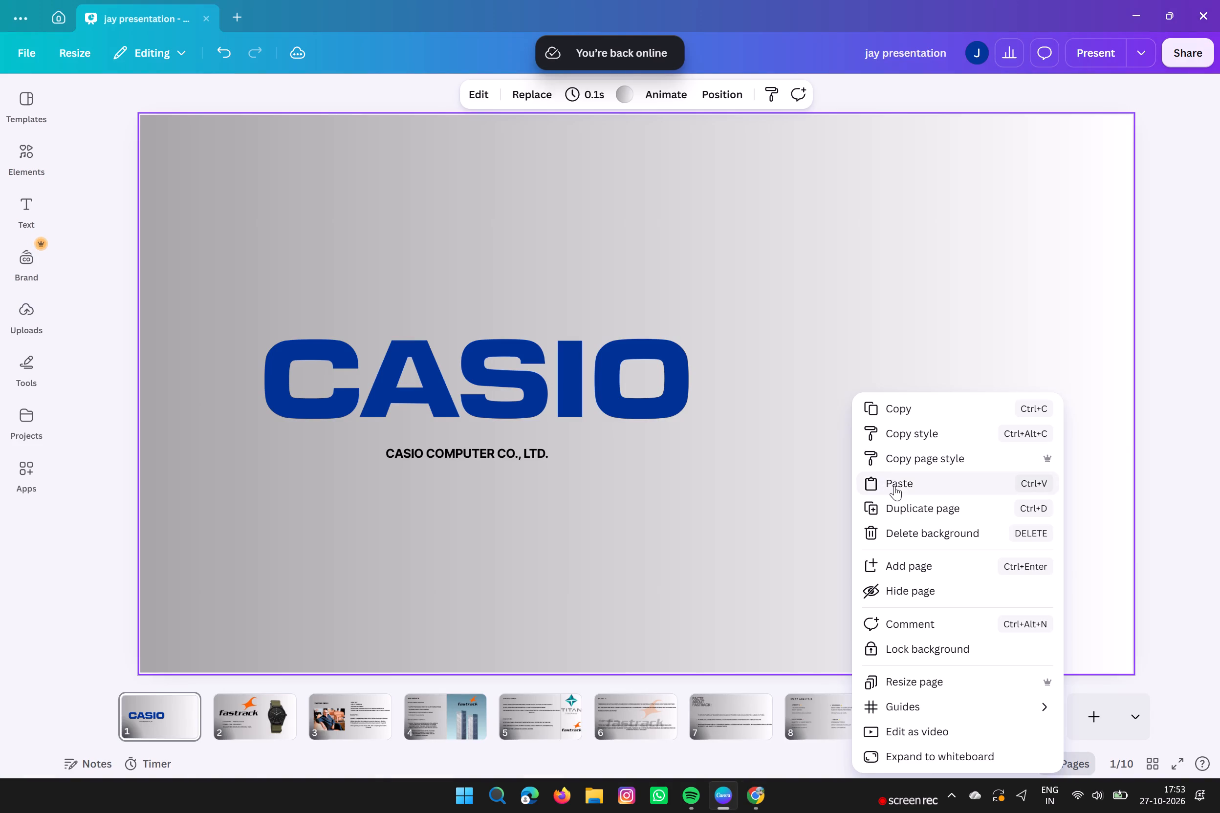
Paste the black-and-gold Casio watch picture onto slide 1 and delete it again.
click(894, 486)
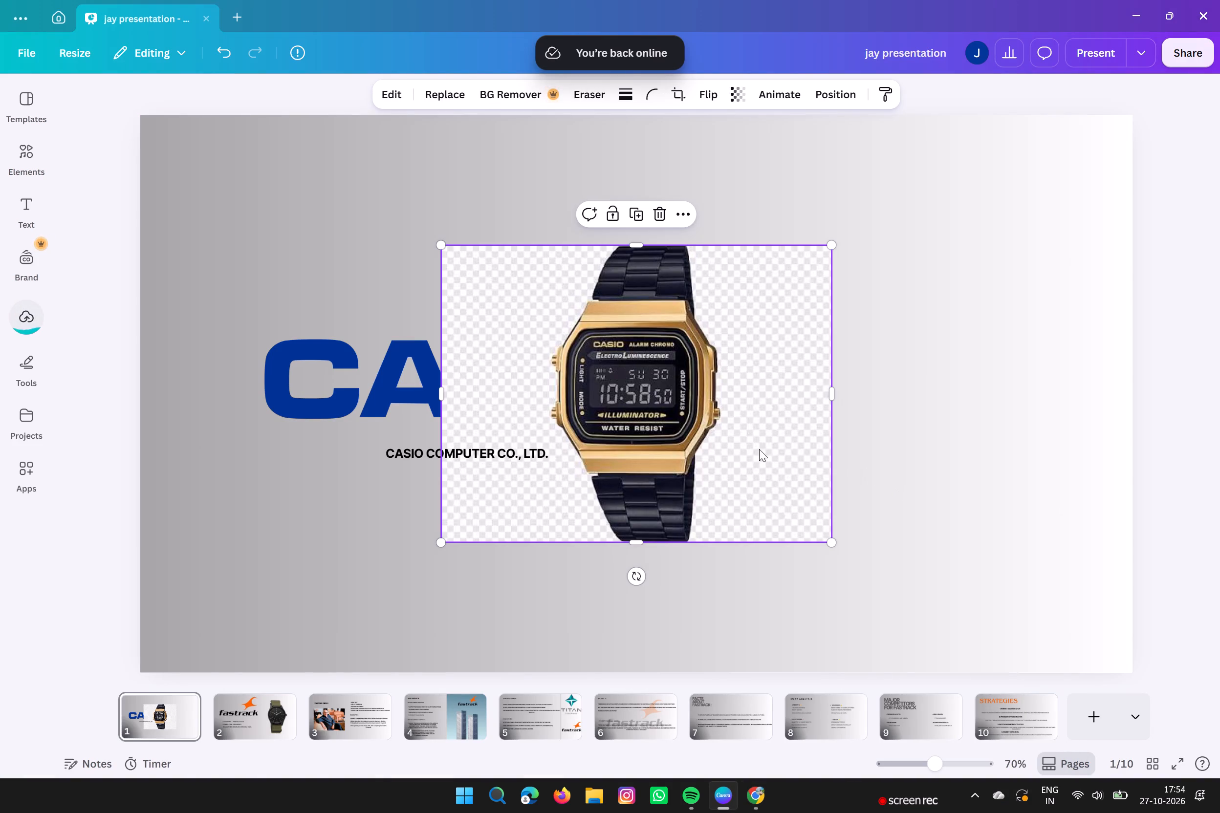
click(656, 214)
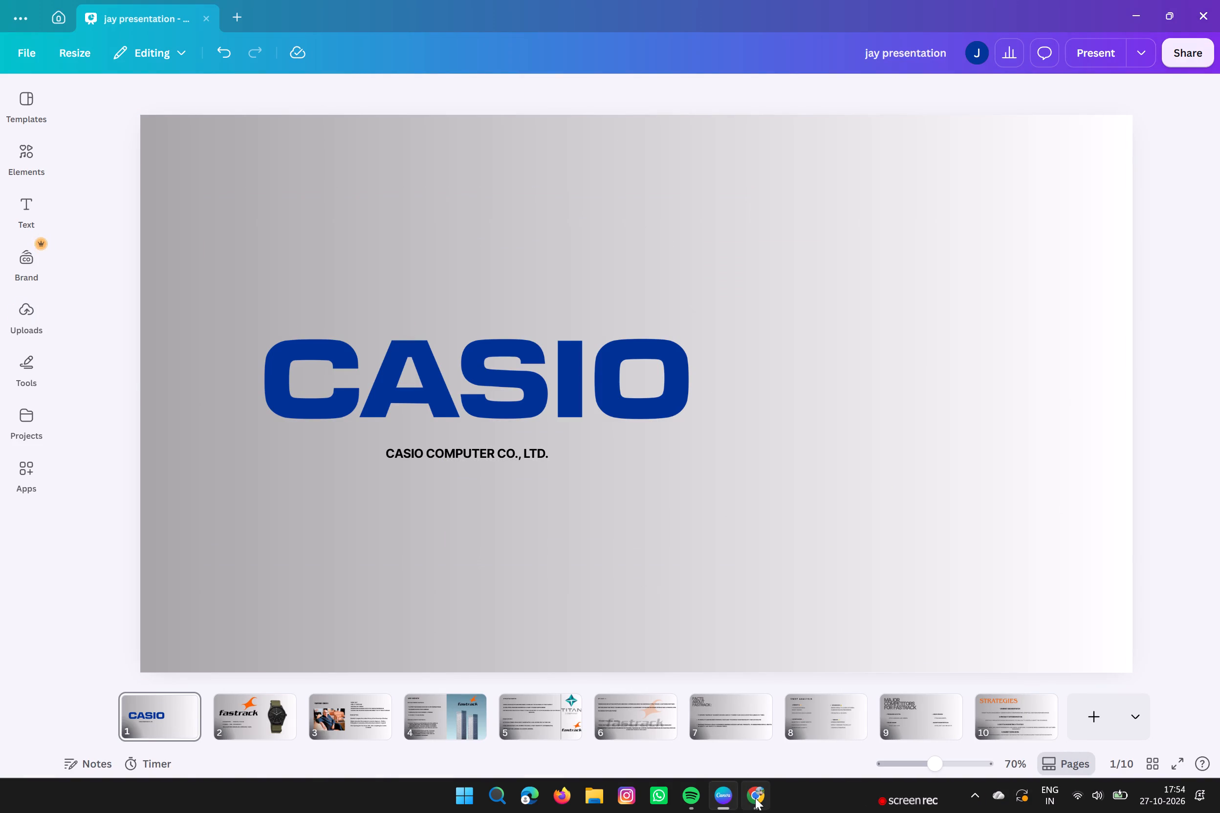
Switch to Chrome and replace the image search query with "casio watches".
click(755, 798)
click(413, 113)
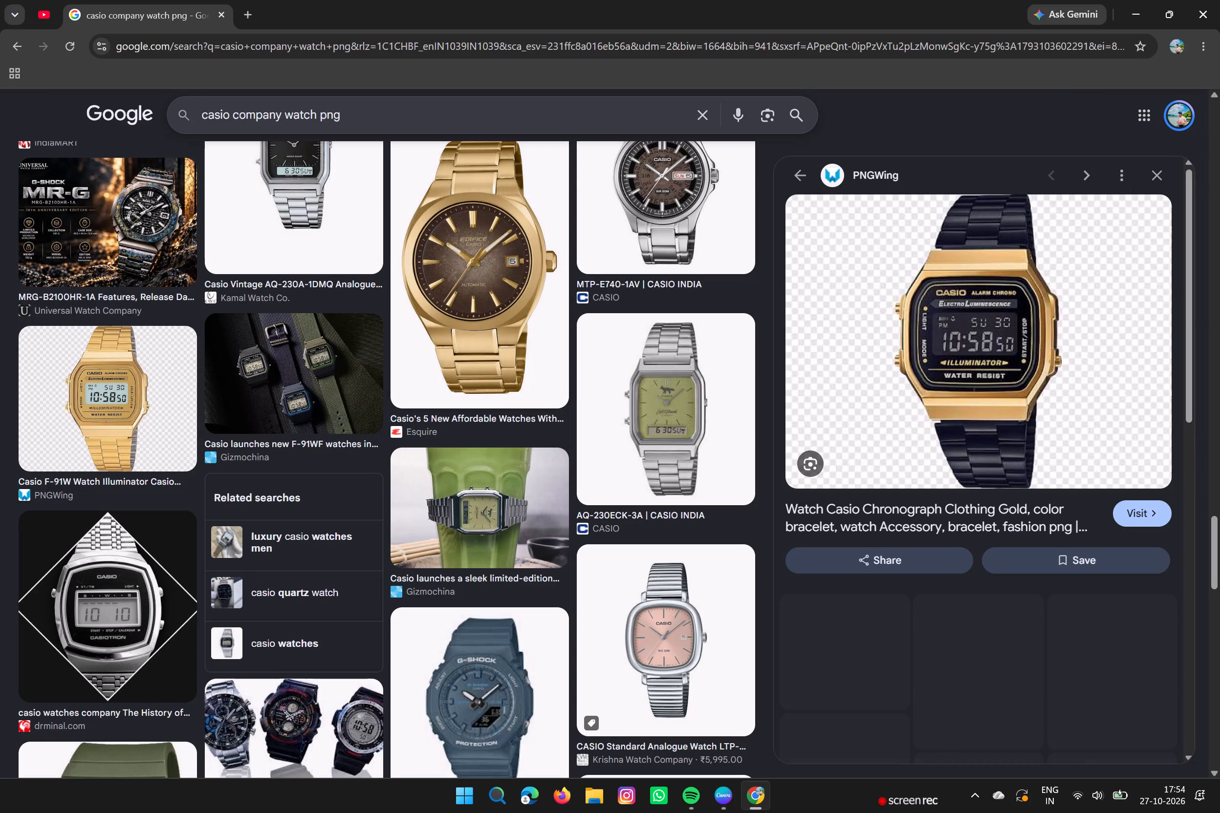
key(BackSpace)
key(BackSpace)
key(BackSpace)
key(BackSpace)
key(BackSpace)
key(BackSpace)
key(BackSpace)
key(BackSpace)
key(BackSpace)
key(BackSpace)
key(BackSpace)
key(BackSpace)
key(BackSpace)
key(BackSpace)
key(BackSpace)
key(BackSpace)
key(BackSpace)
key(BackSpace)
key(BackSpace)
key(BackSpace)
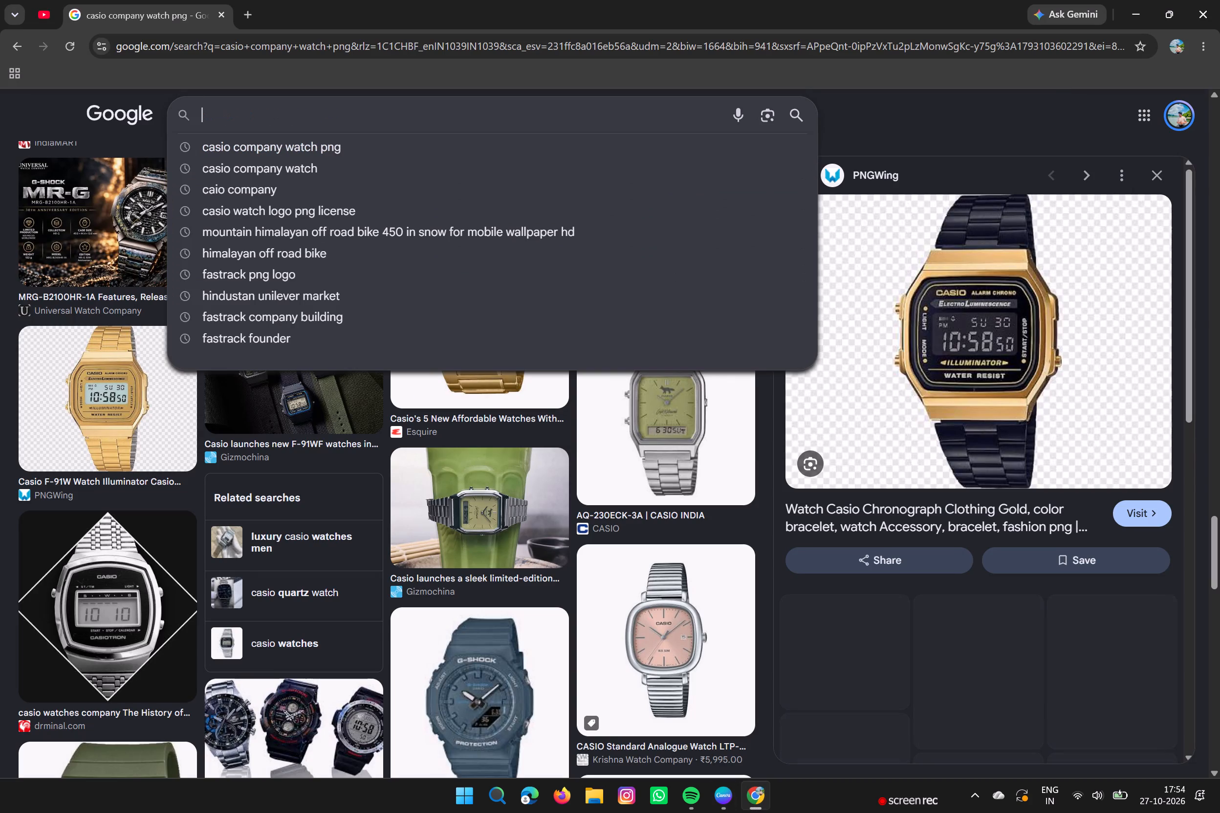
text(casio watchs)
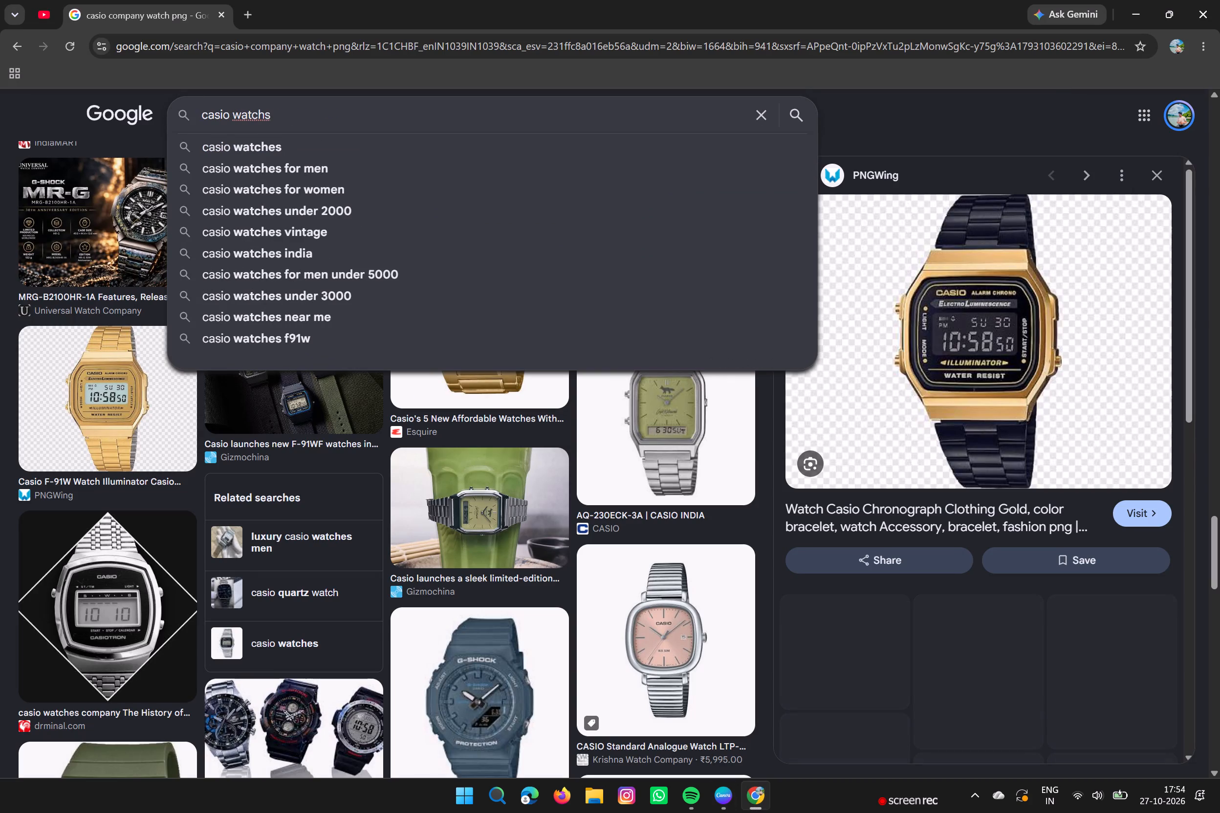
key(BackSpace)
text(es)
key(Return)
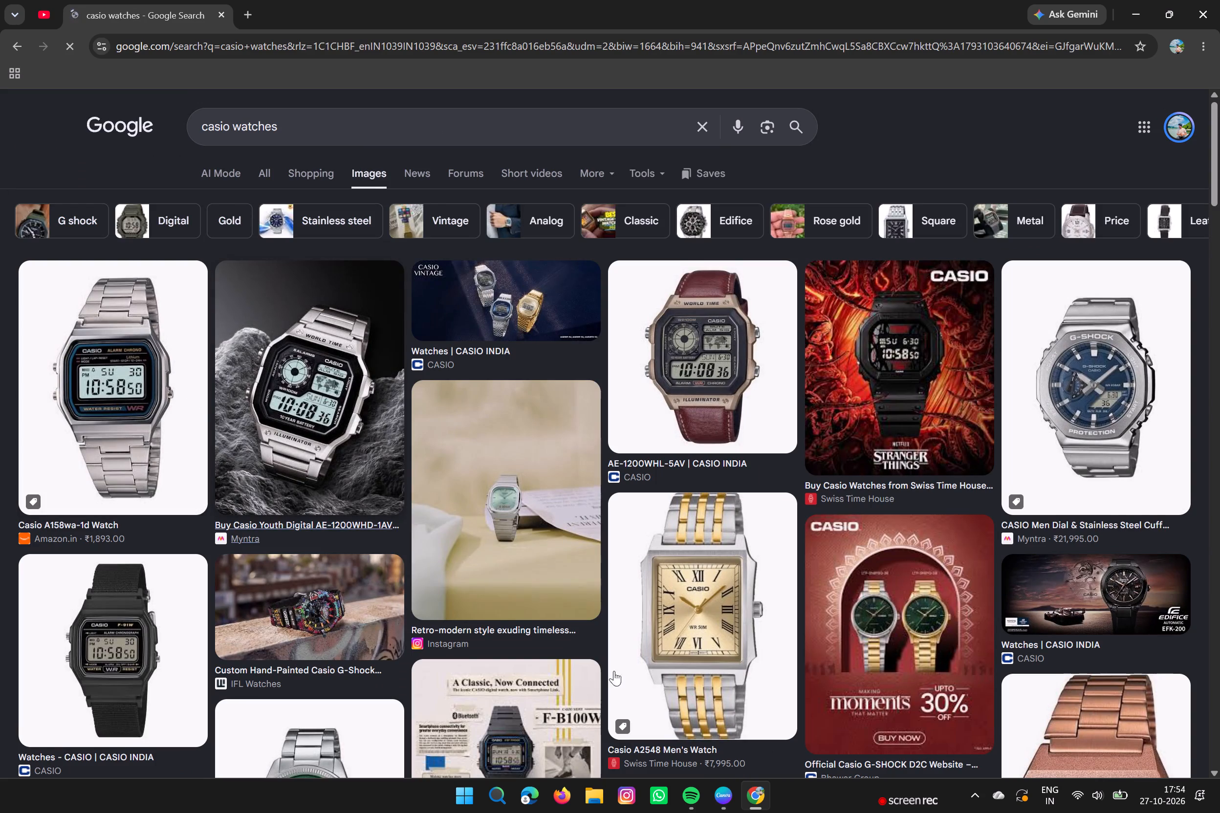
Find the blue-dial Casio G-Shock GM-B2100AD-2AER picture from Rologia Kaloustian in the image results and copy it.
scroll(716, 647, down, 1)
scroll(756, 588, down, 1)
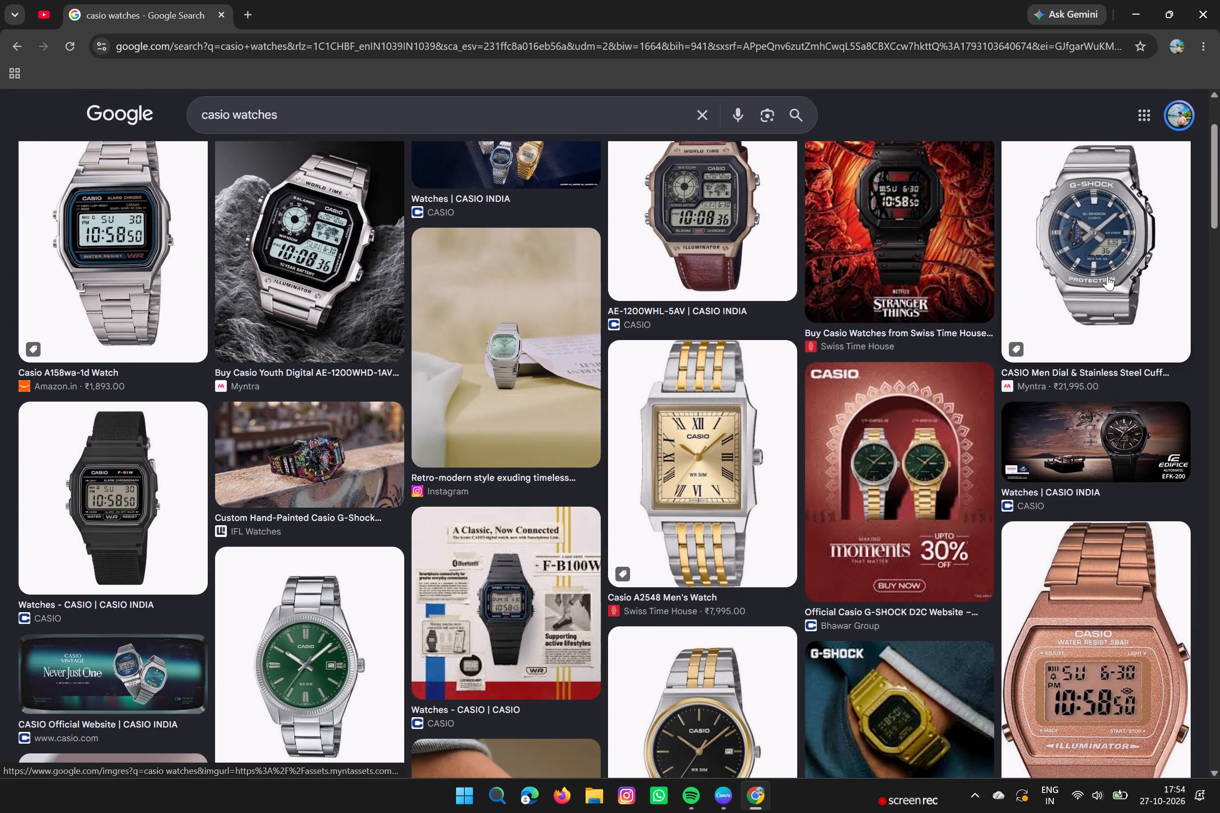
click(1107, 276)
scroll(1013, 379, down, 5)
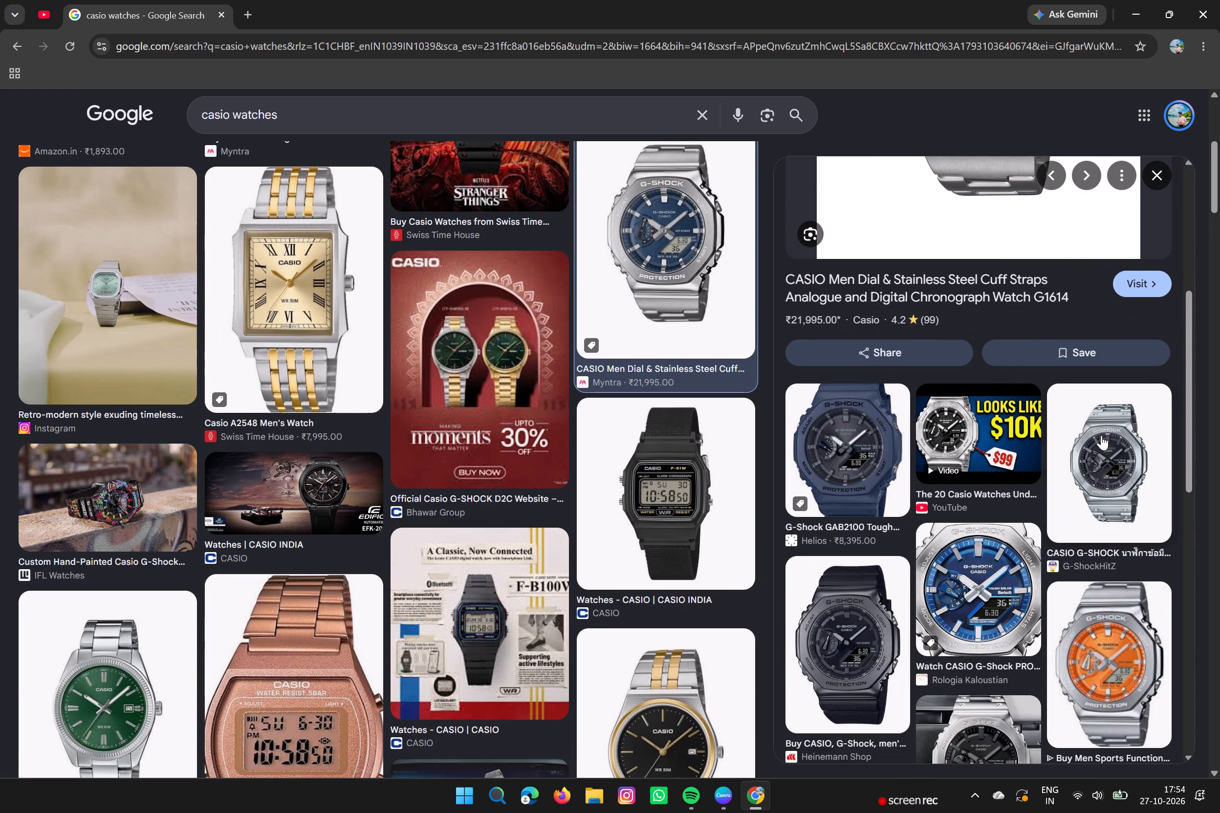
click(1105, 450)
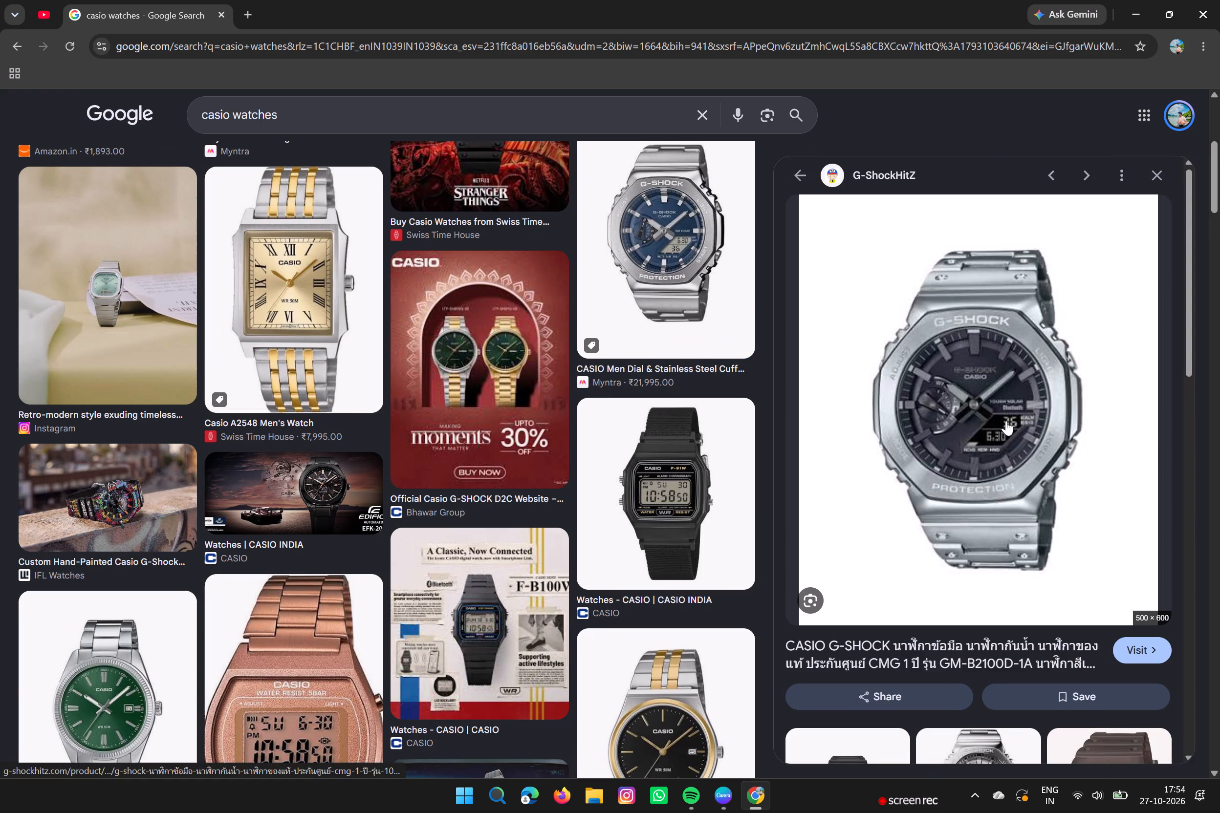
scroll(1002, 418, down, 5)
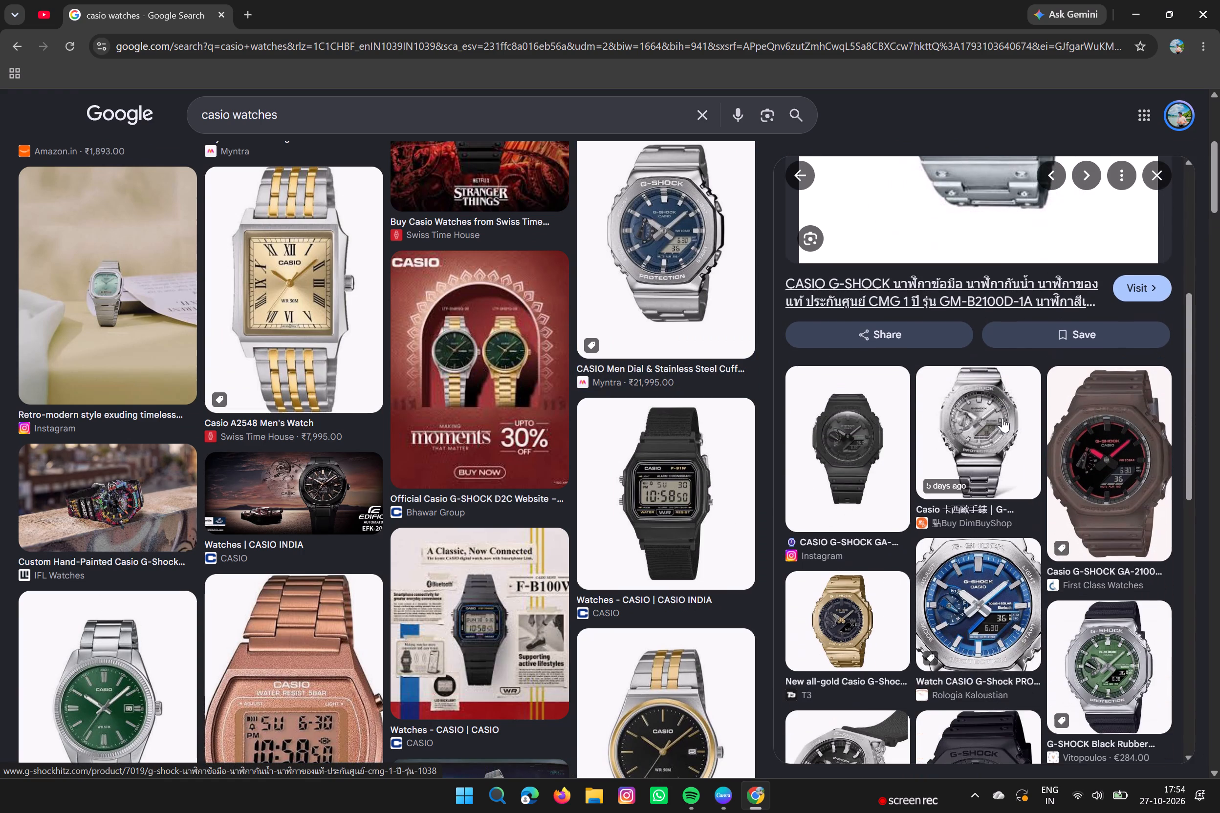
click(992, 611)
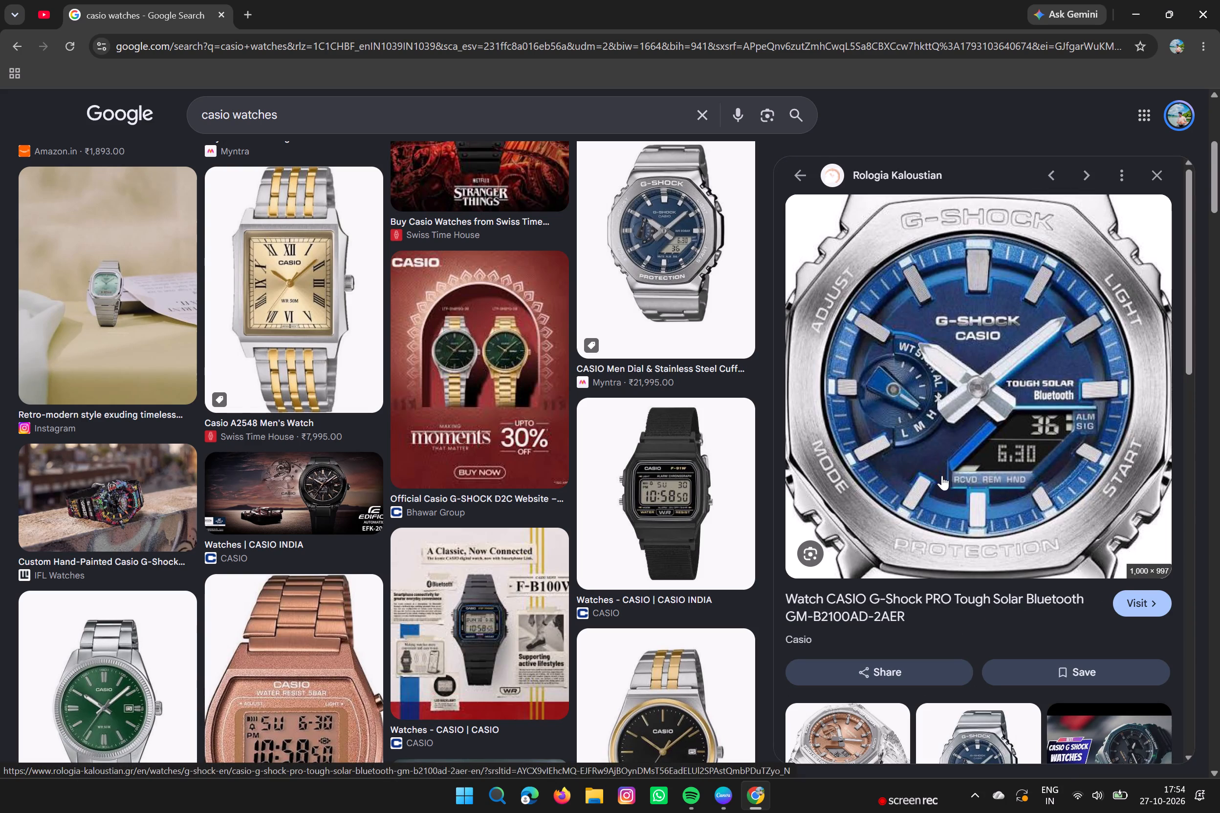
right_click(937, 455)
click(973, 358)
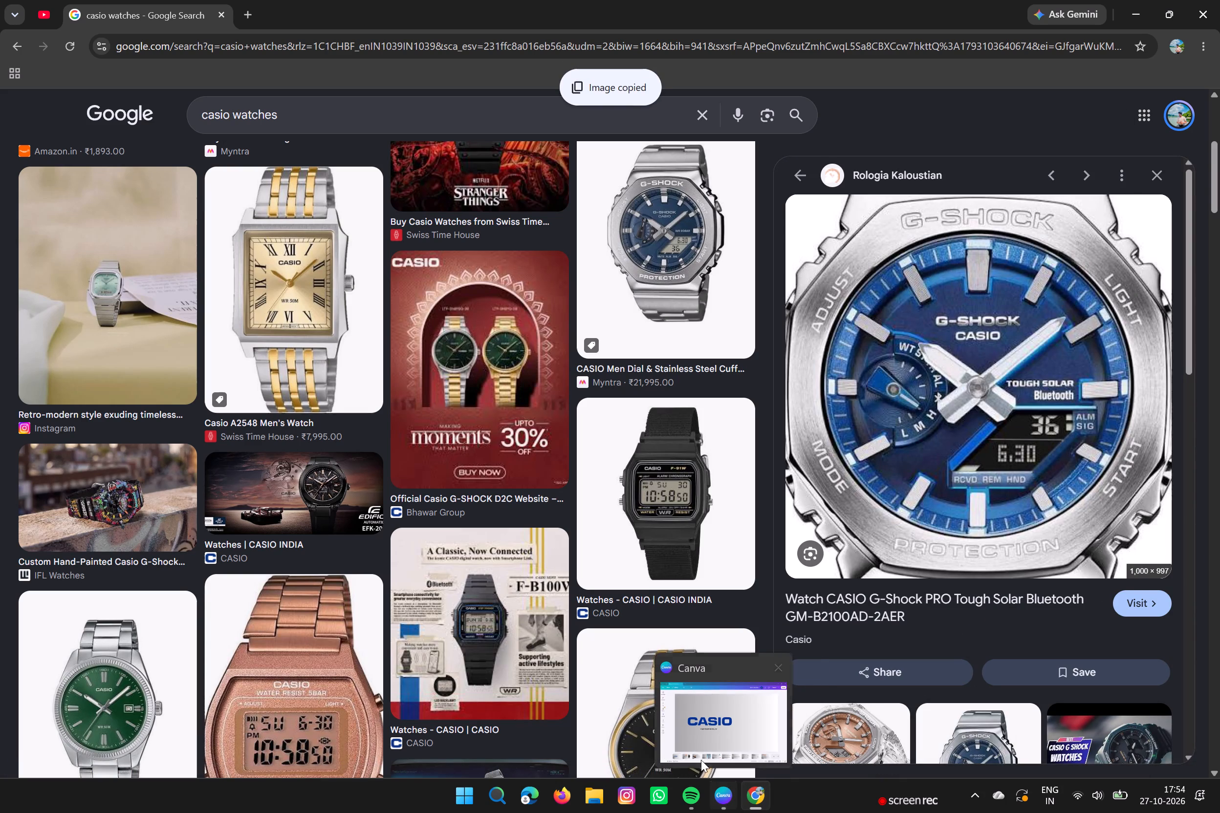
Switch to Canva, paste the blue G-Shock watch picture onto slide 1 and place it to the right of the CASIO logo.
click(696, 737)
right_click(817, 454)
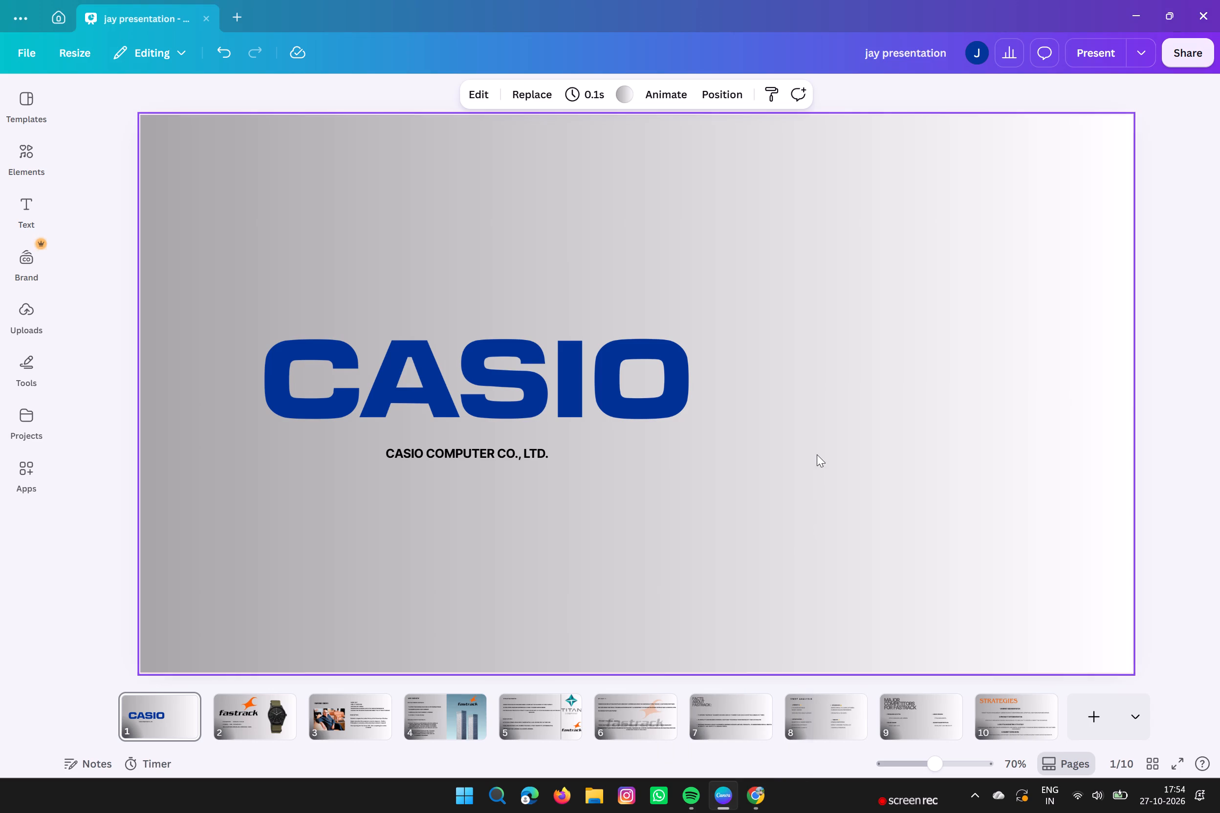
click(856, 482)
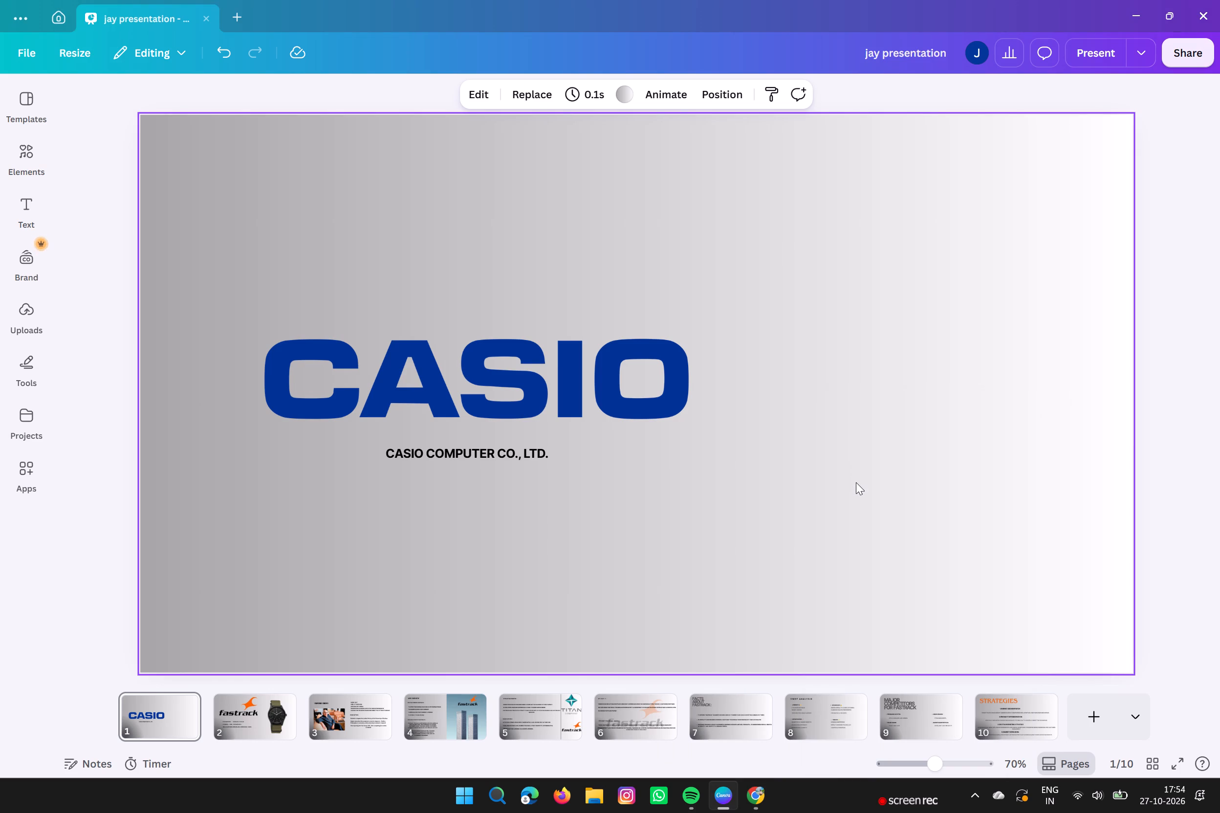
drag(706, 440, 867, 463)
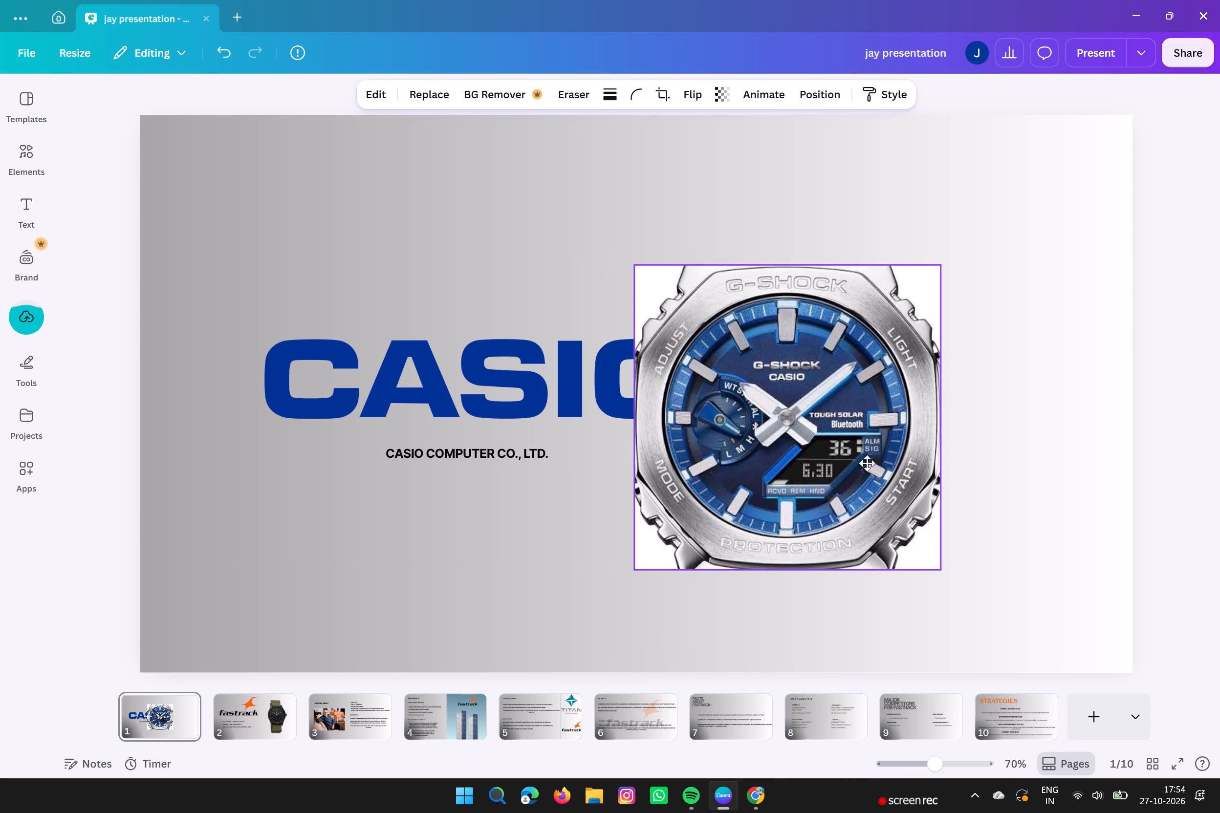
drag(867, 463, 961, 433)
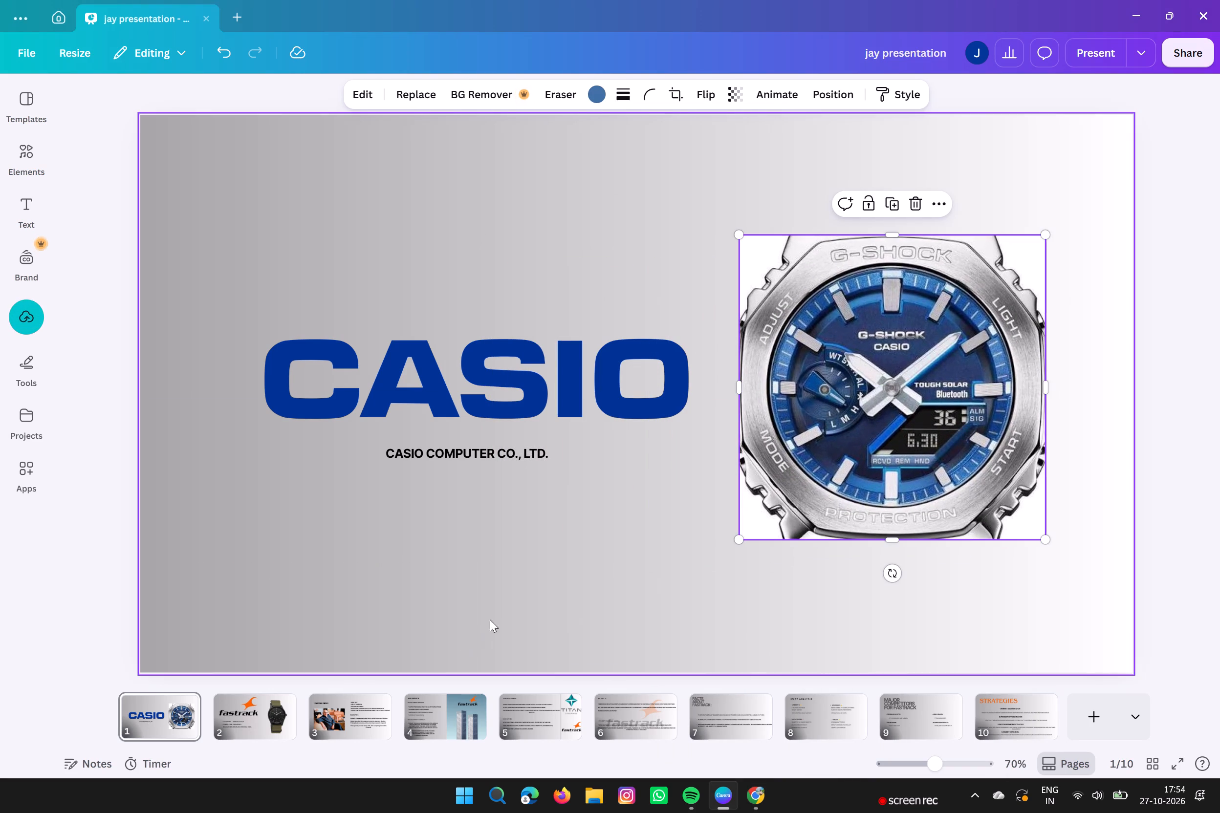
click(501, 617)
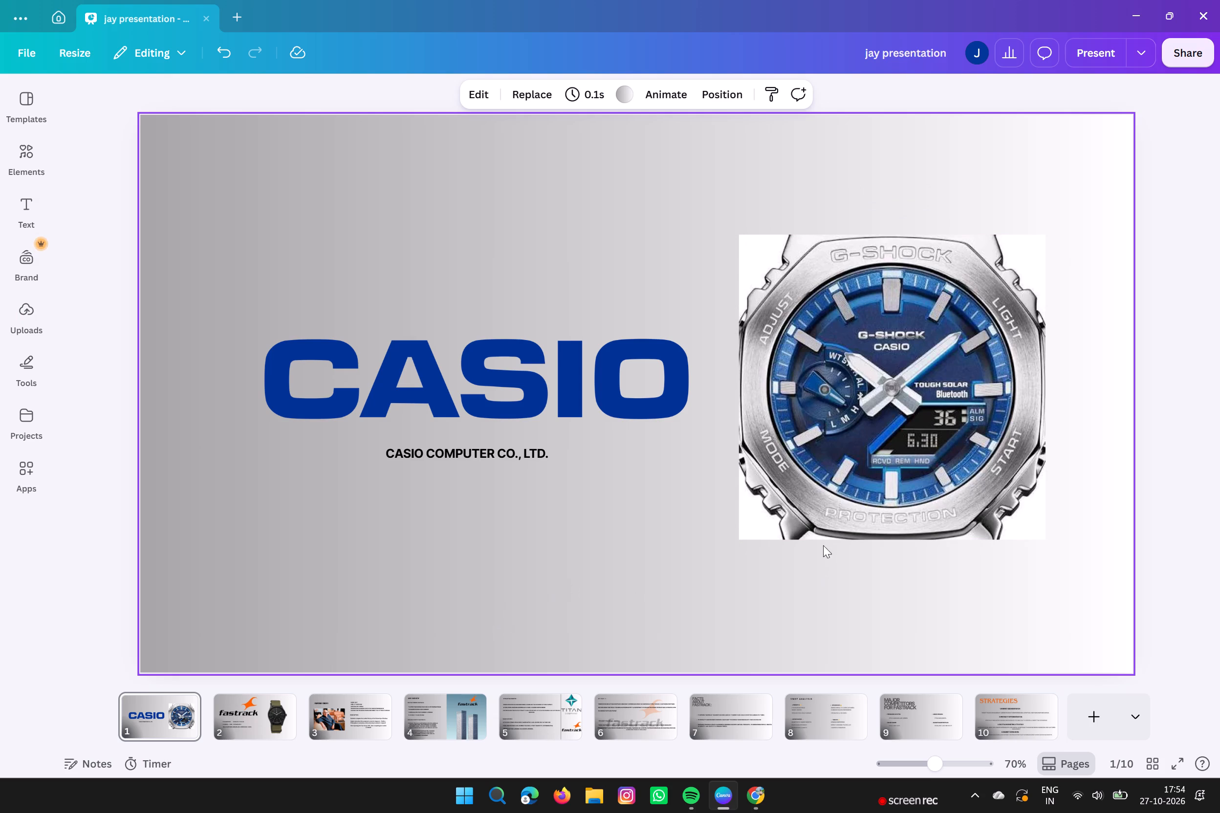
drag(869, 471, 929, 462)
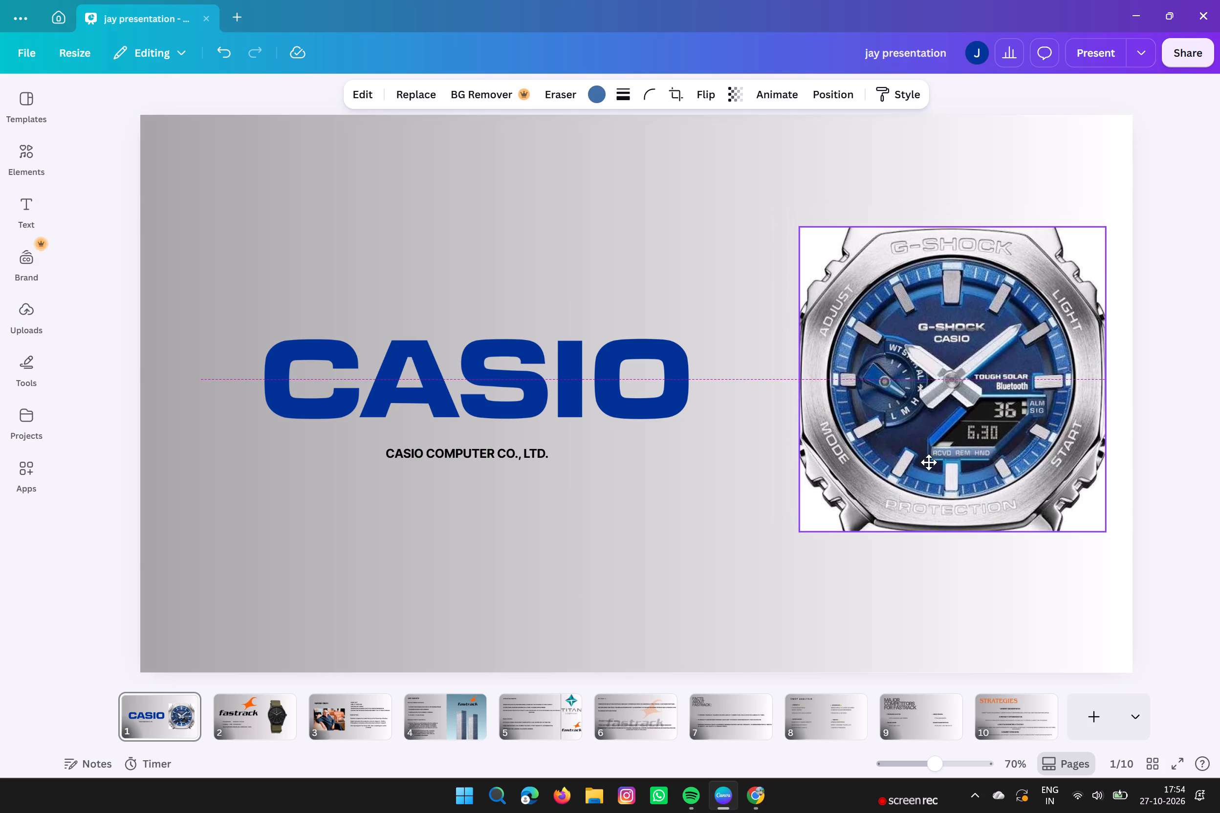
drag(929, 462, 915, 459)
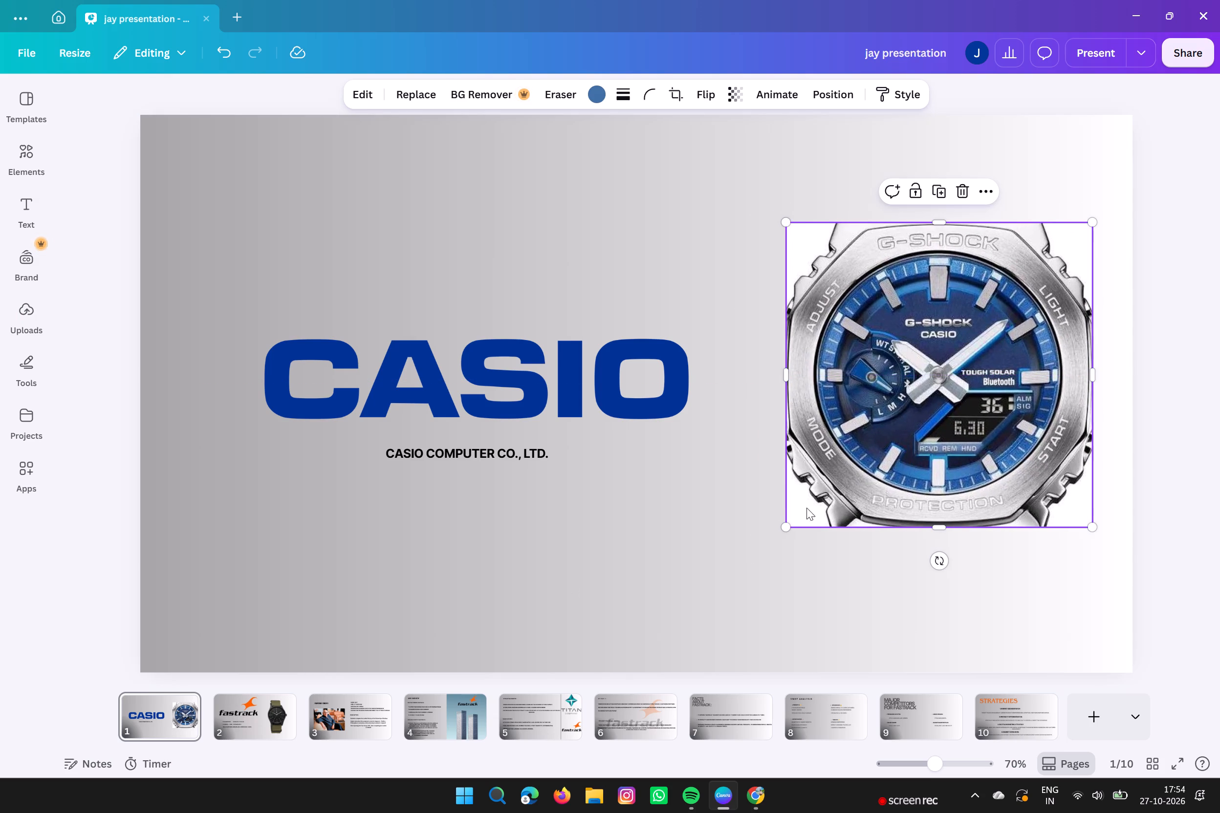
Set the CASIO logo's transparency to 99 on slide 1.
click(704, 549)
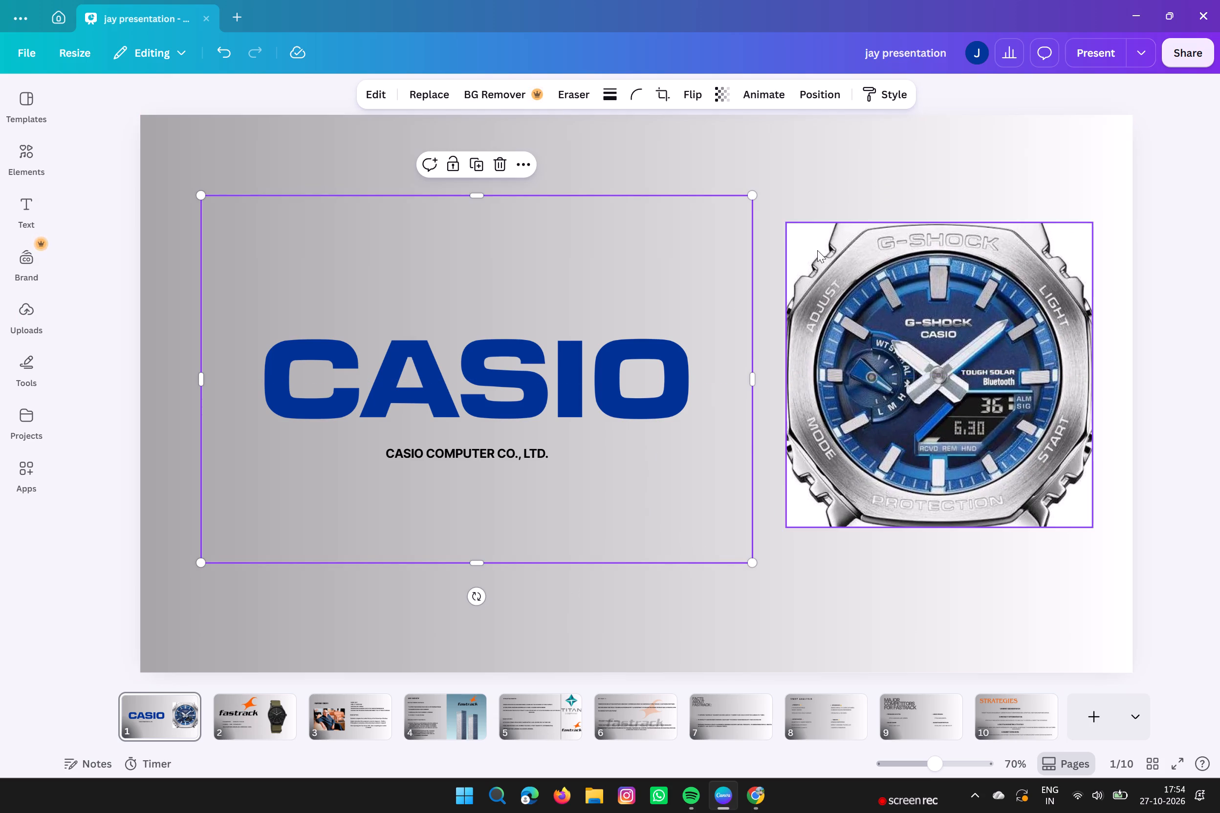
click(717, 97)
click(727, 148)
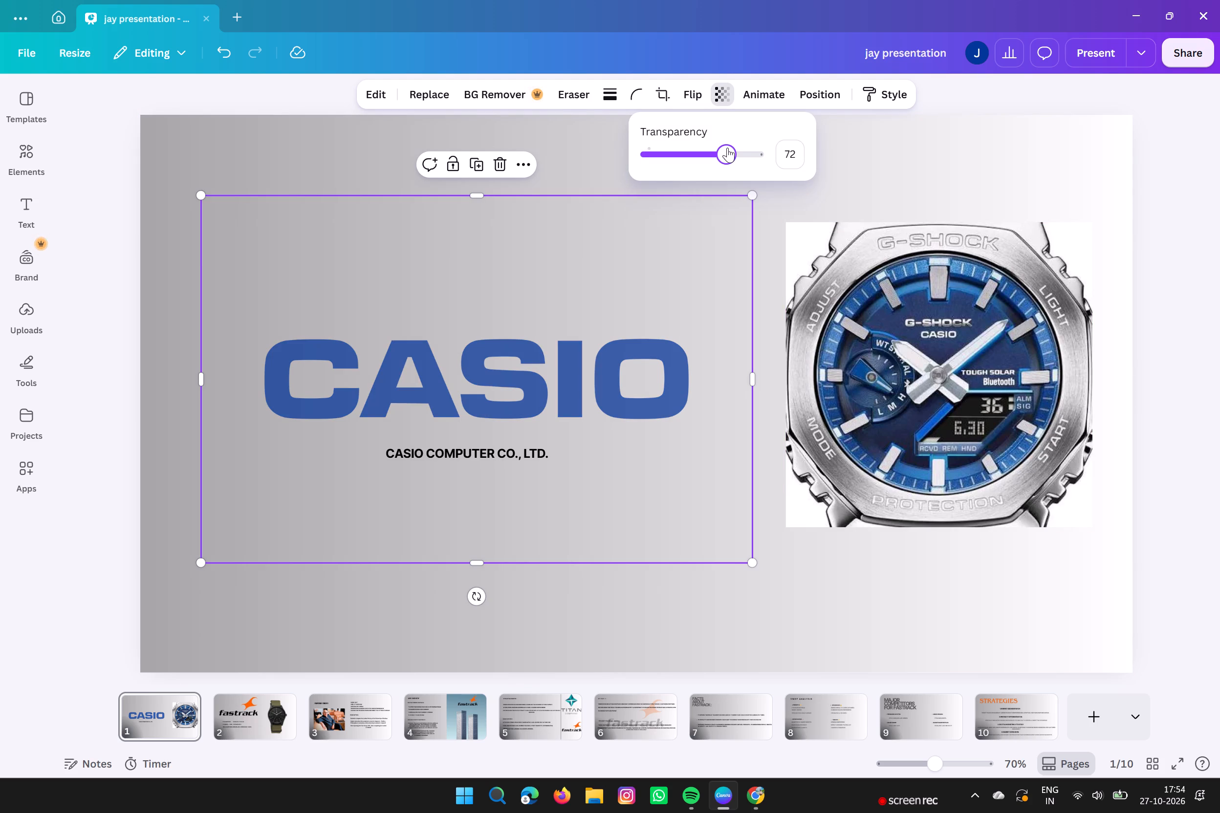
click(757, 154)
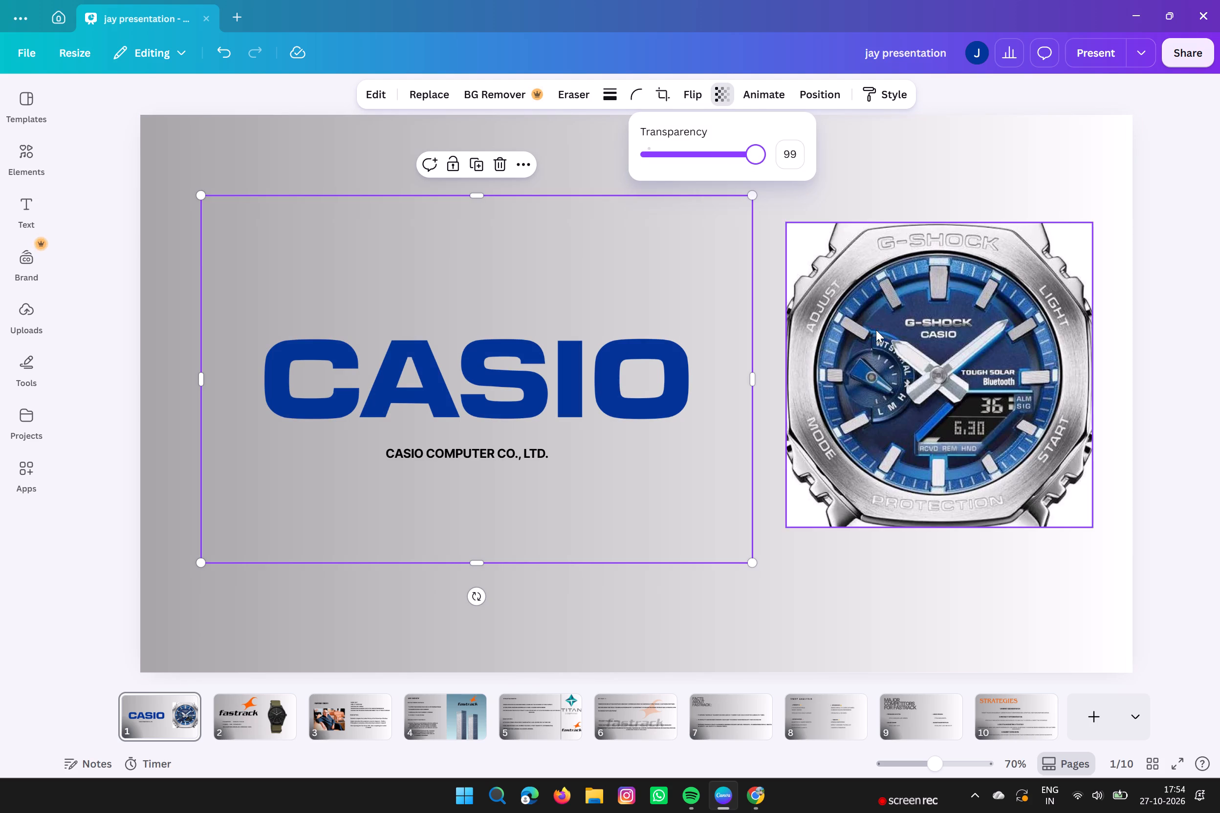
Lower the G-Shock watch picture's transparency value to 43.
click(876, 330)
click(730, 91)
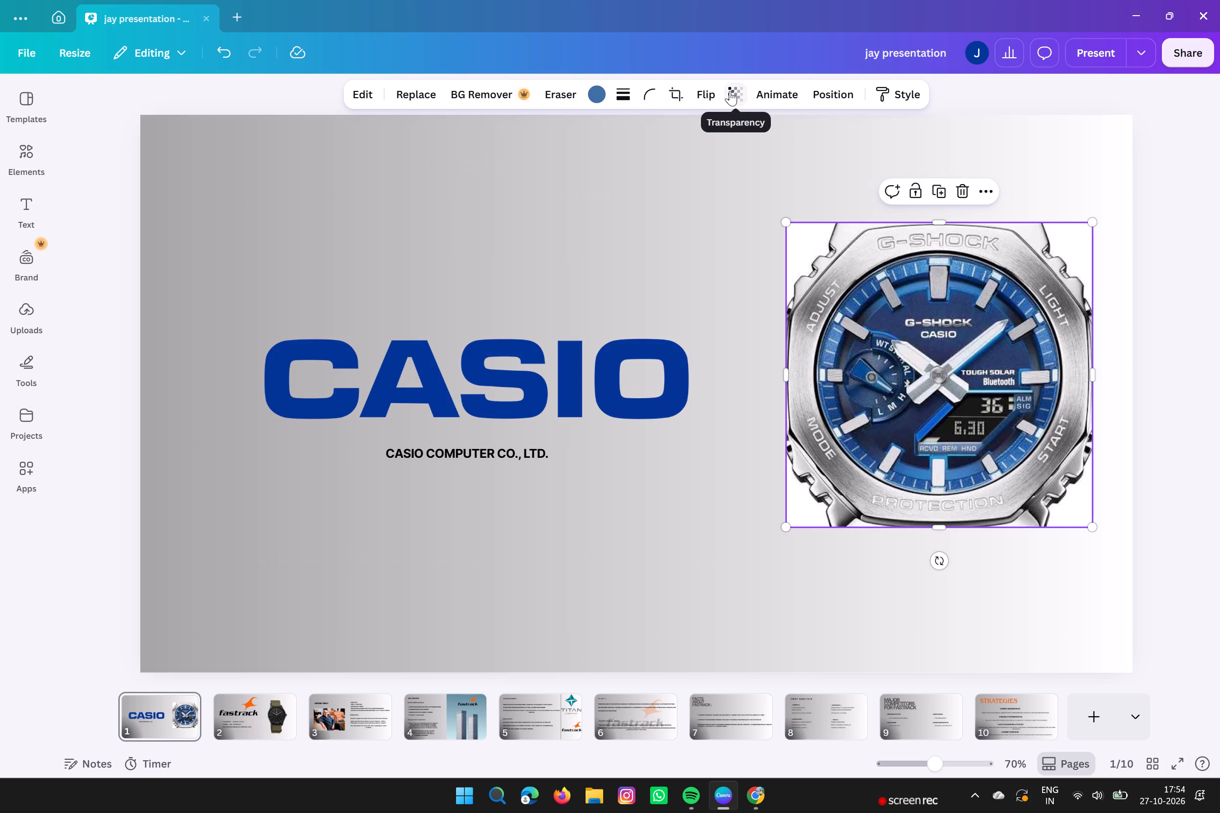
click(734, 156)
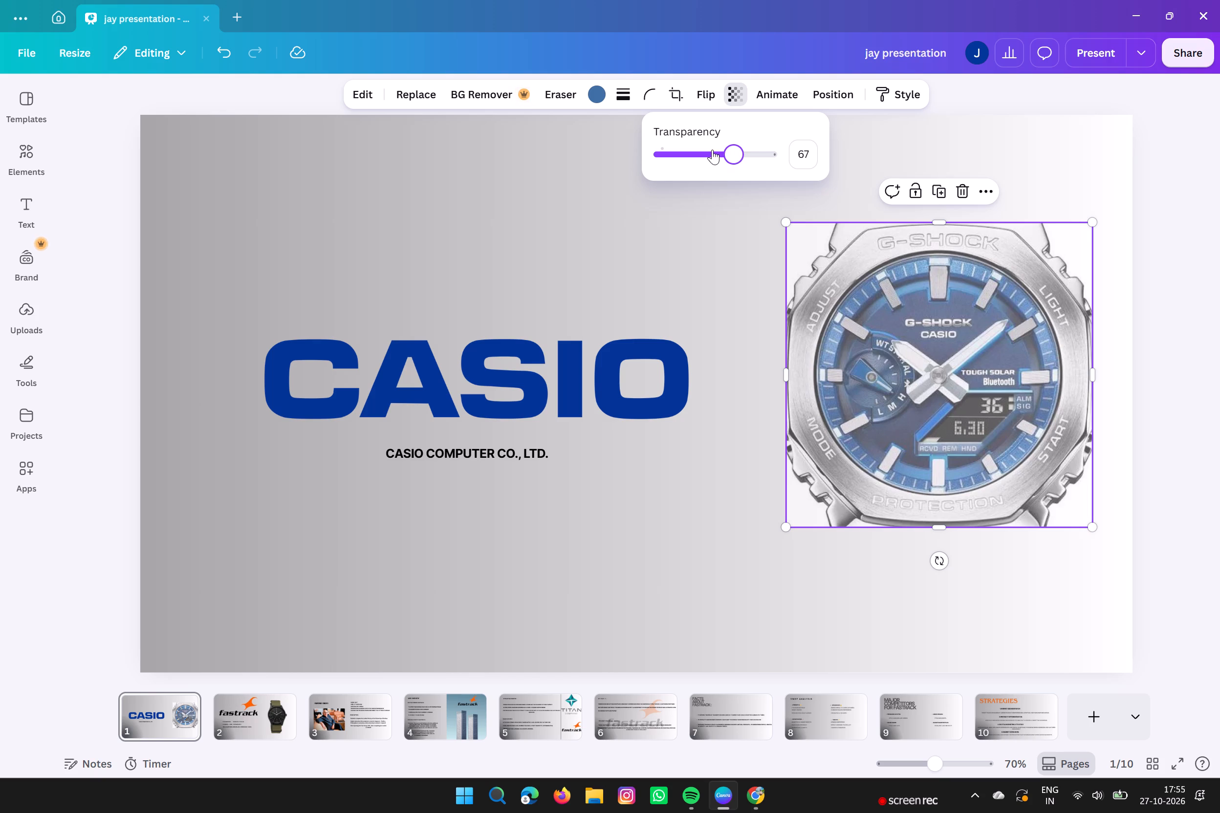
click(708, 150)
Reapply a transparency value of 99 to the CASIO logo.
click(712, 240)
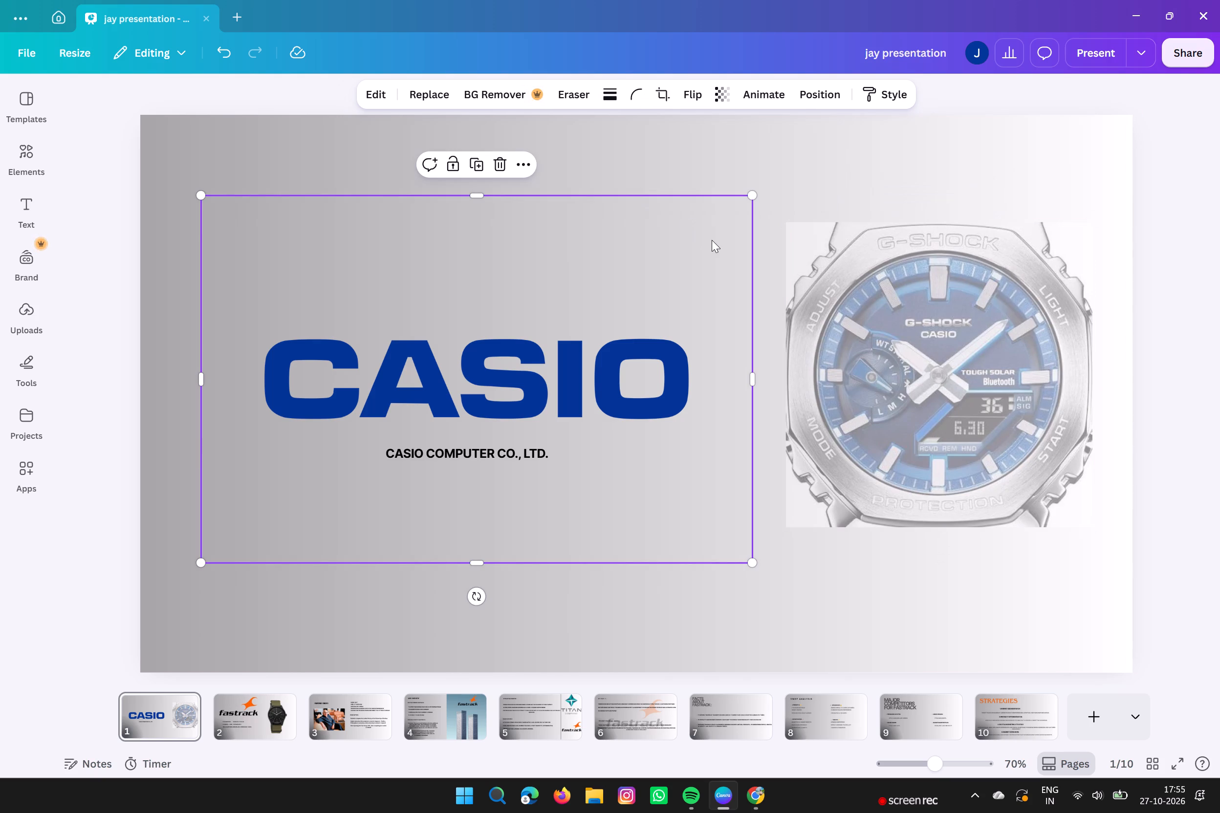
click(724, 92)
click(756, 156)
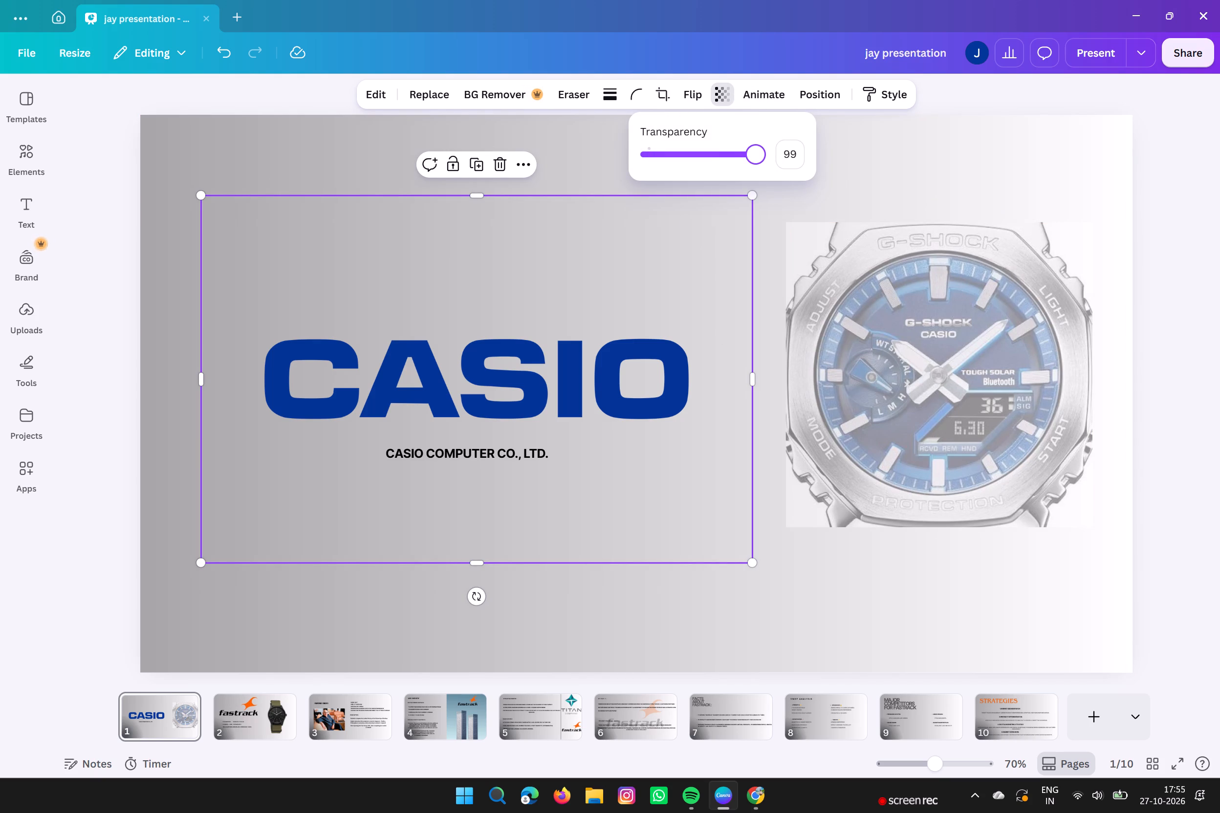
Set the G-Shock watch picture's transparency value to 94.
click(867, 300)
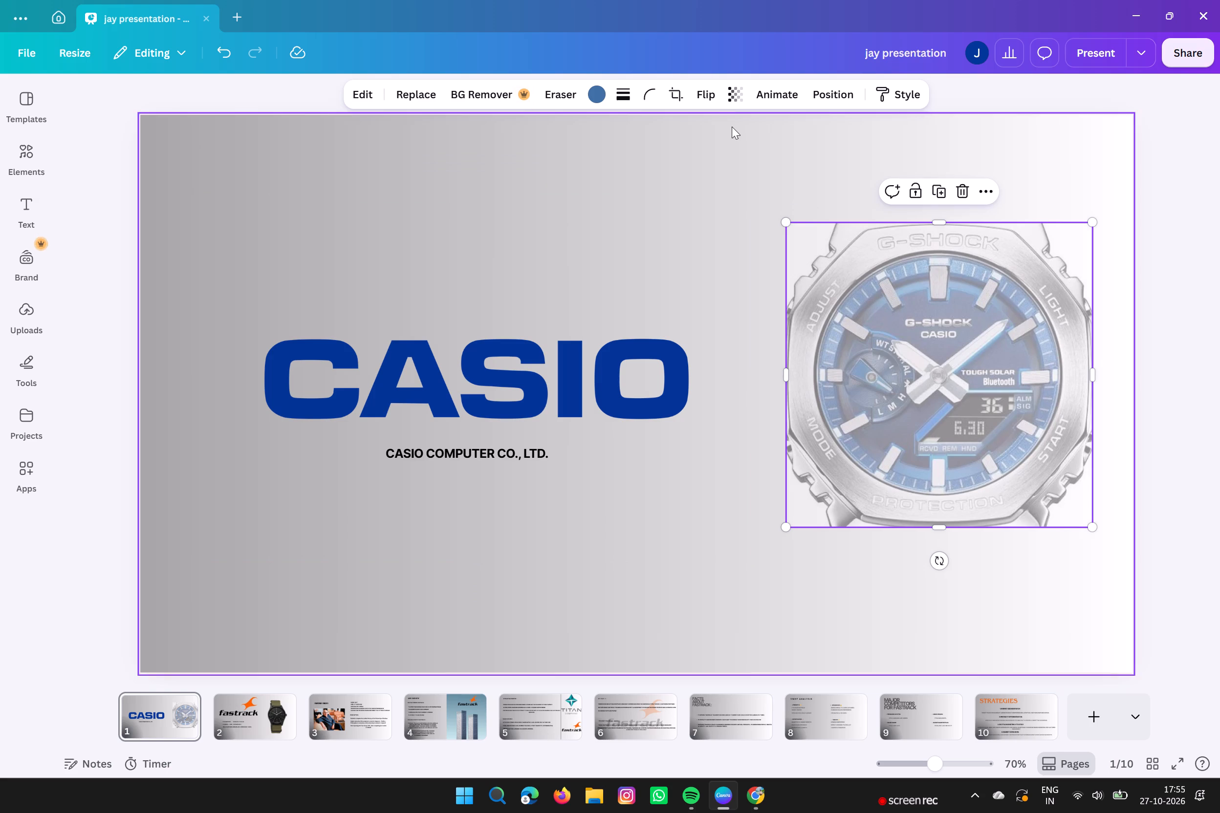
click(728, 96)
click(740, 159)
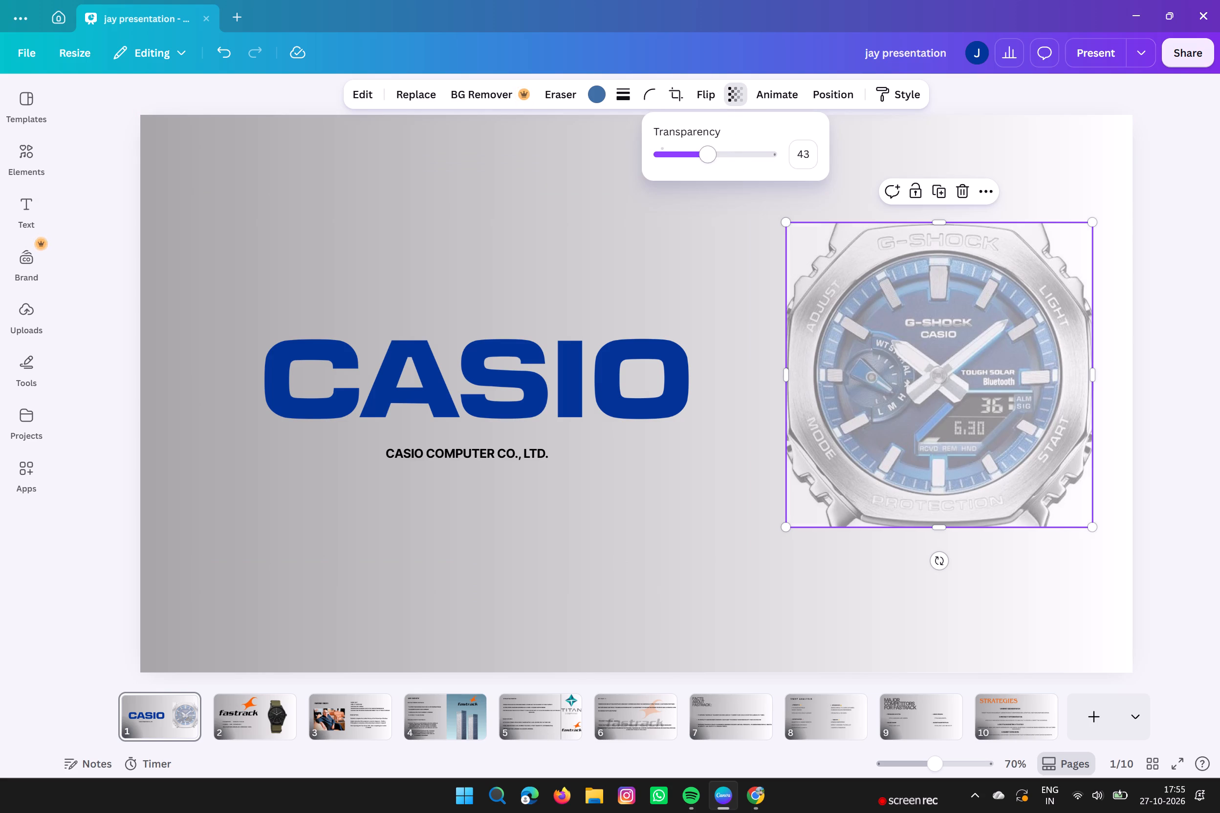
click(764, 152)
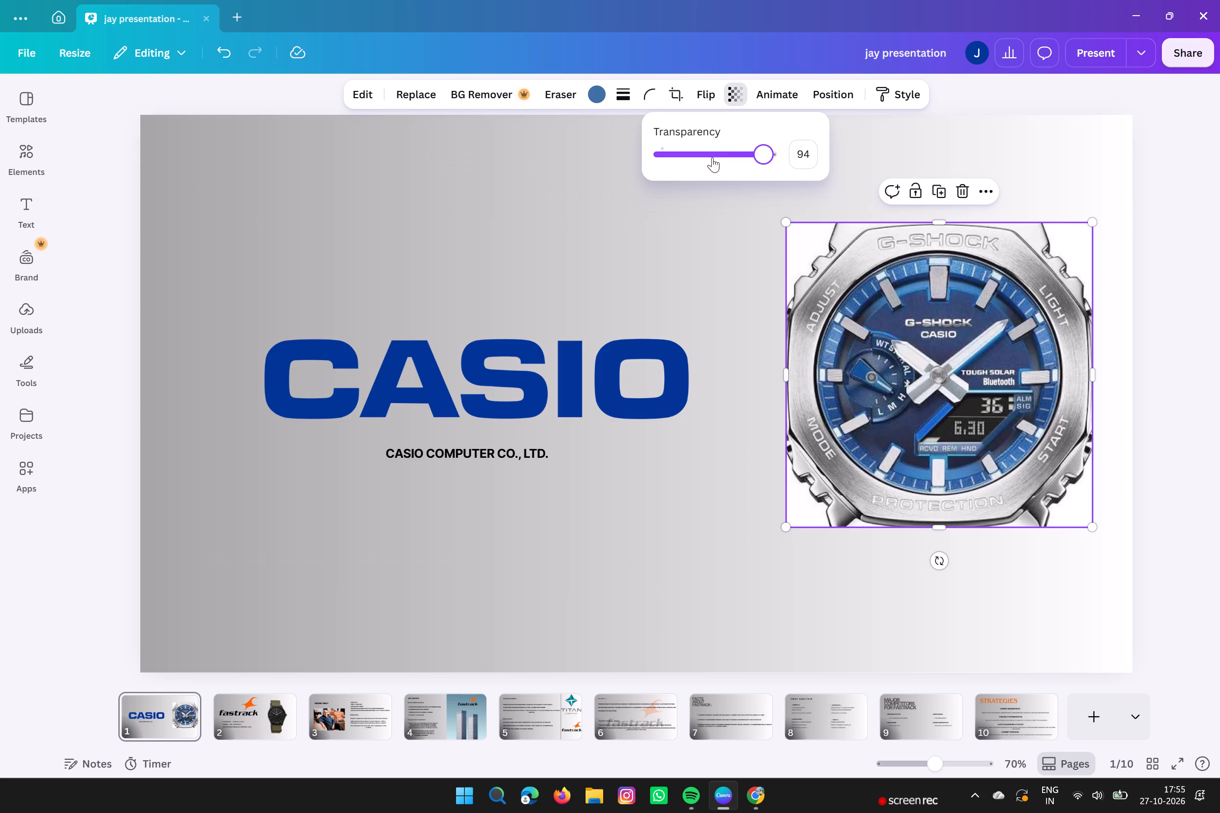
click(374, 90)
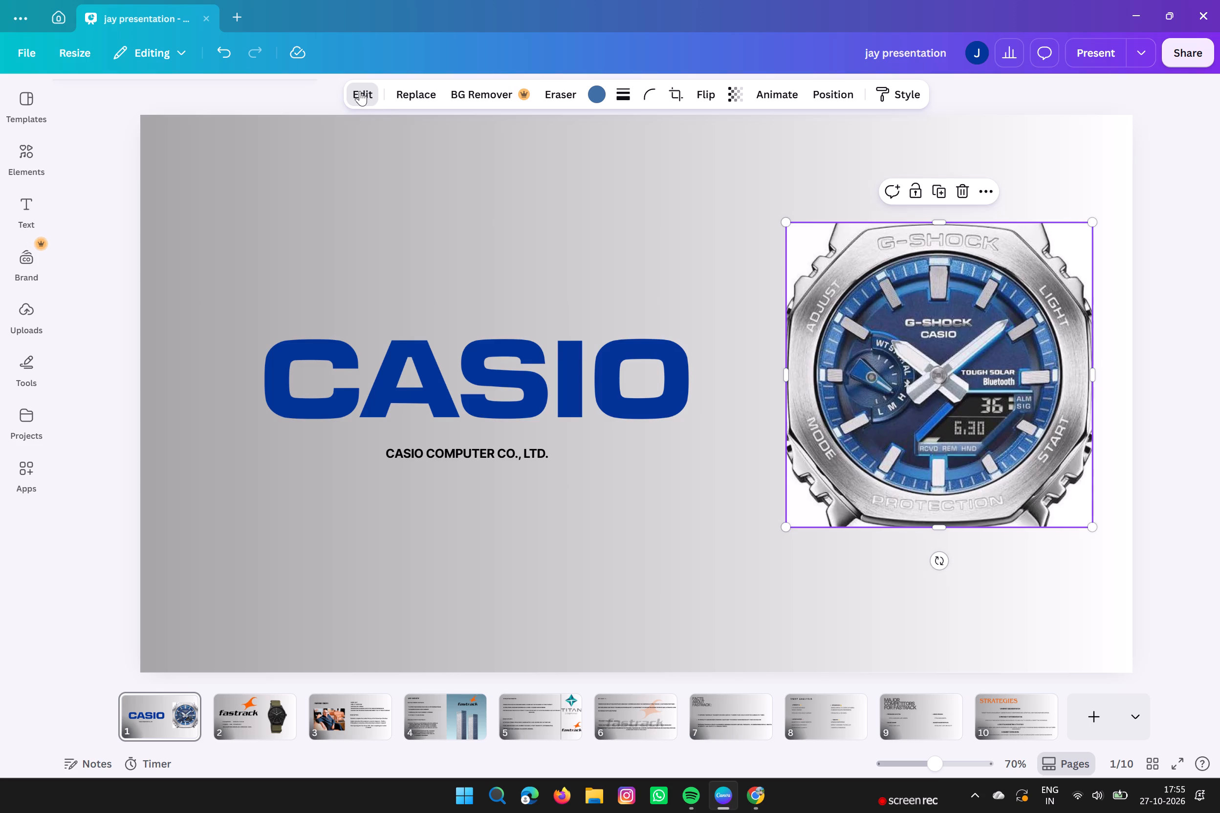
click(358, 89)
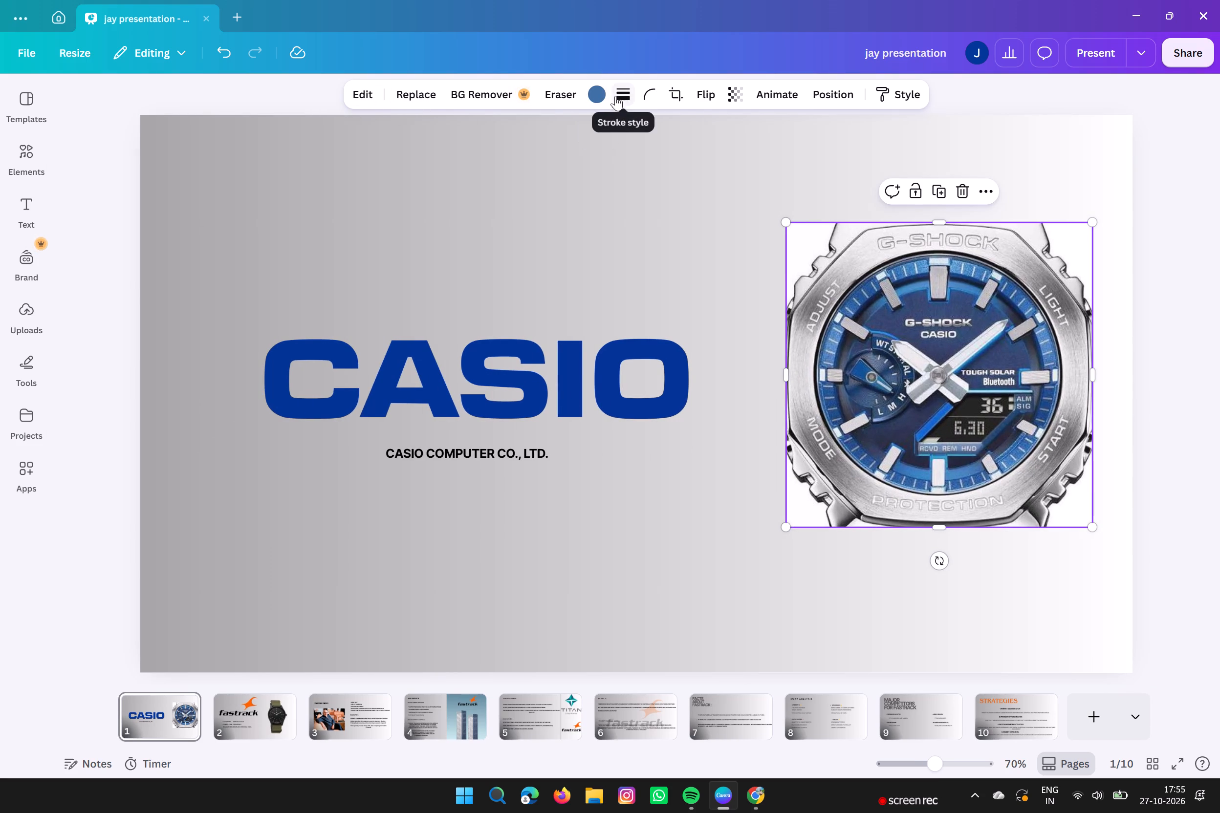
Round the G-Shock watch picture's corners with a corner rounding of 81.
click(646, 89)
click(632, 147)
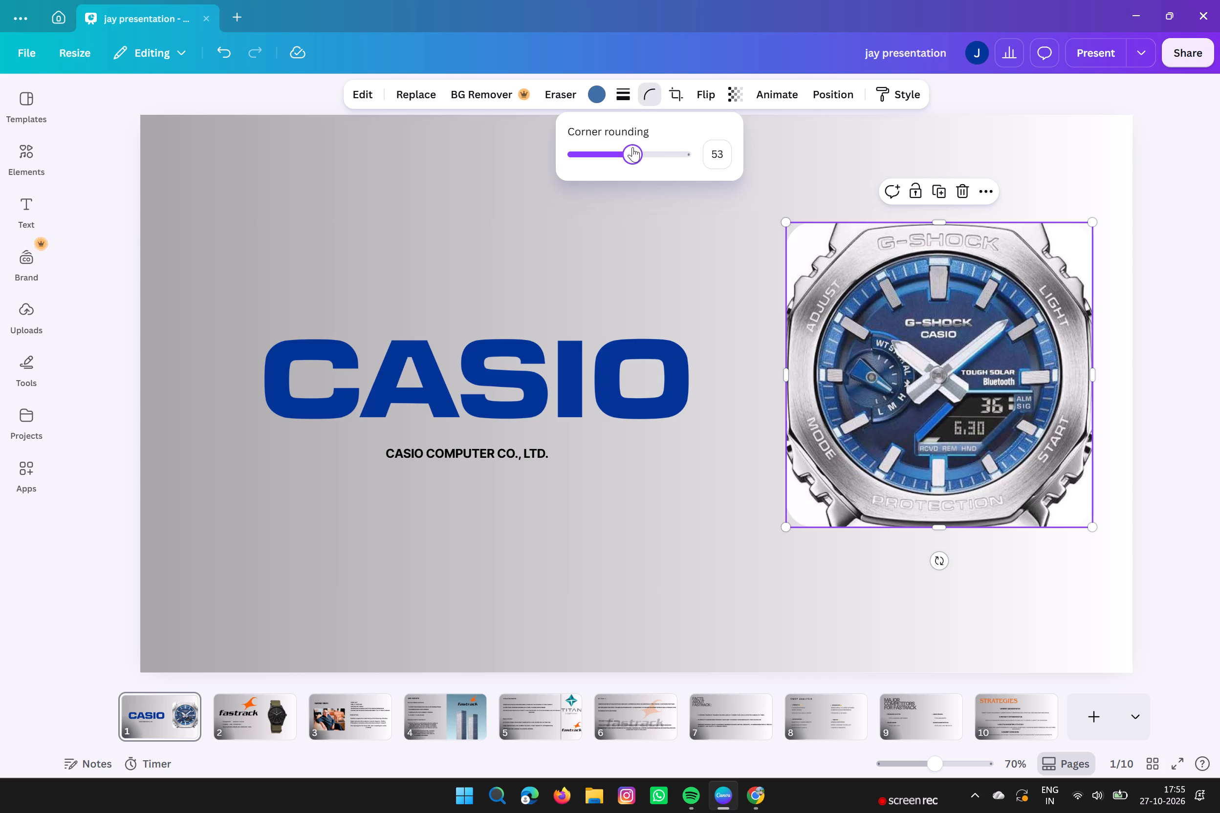
click(664, 156)
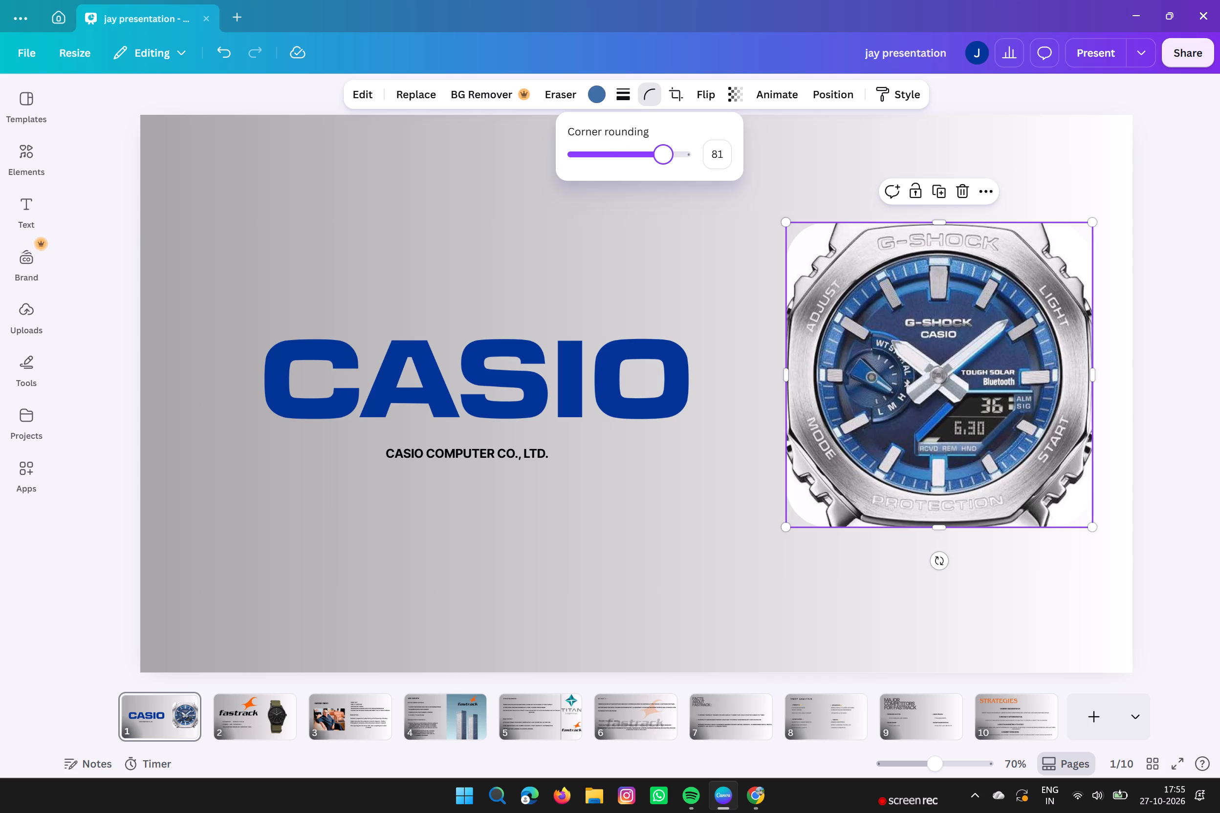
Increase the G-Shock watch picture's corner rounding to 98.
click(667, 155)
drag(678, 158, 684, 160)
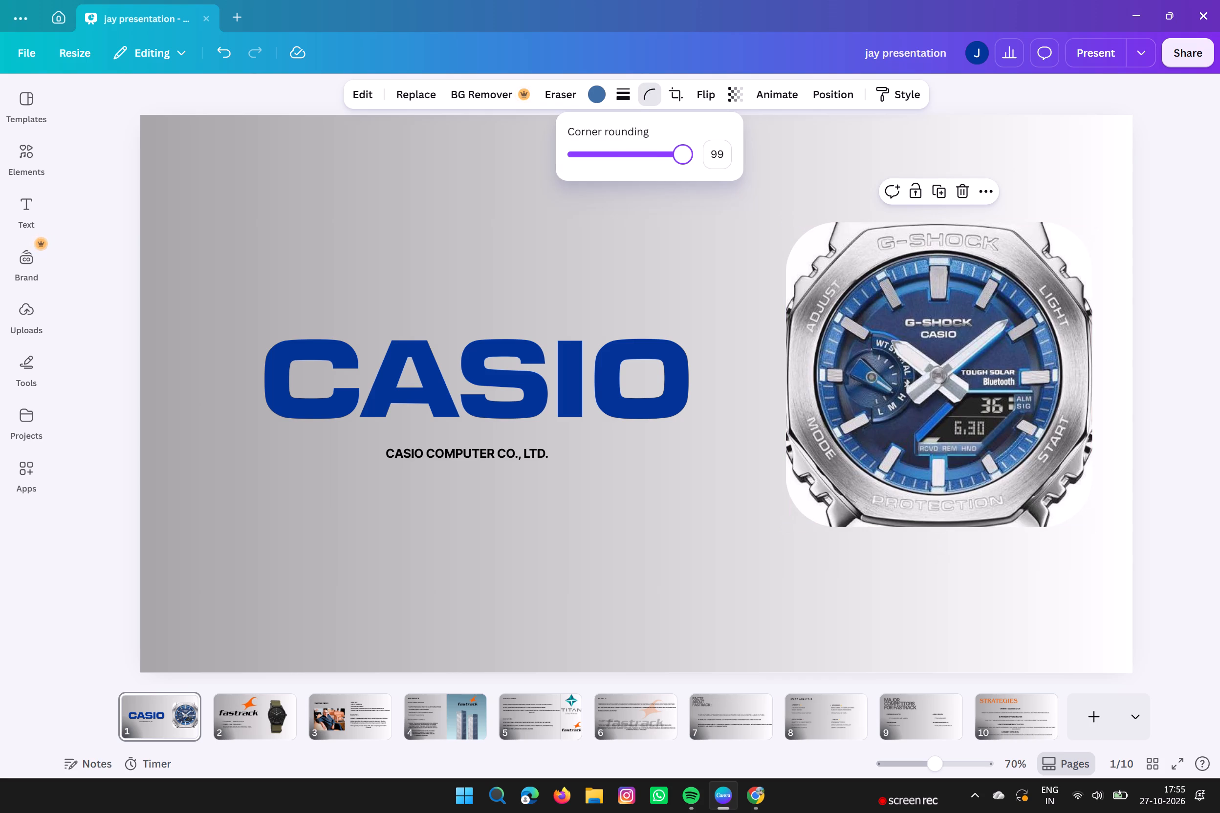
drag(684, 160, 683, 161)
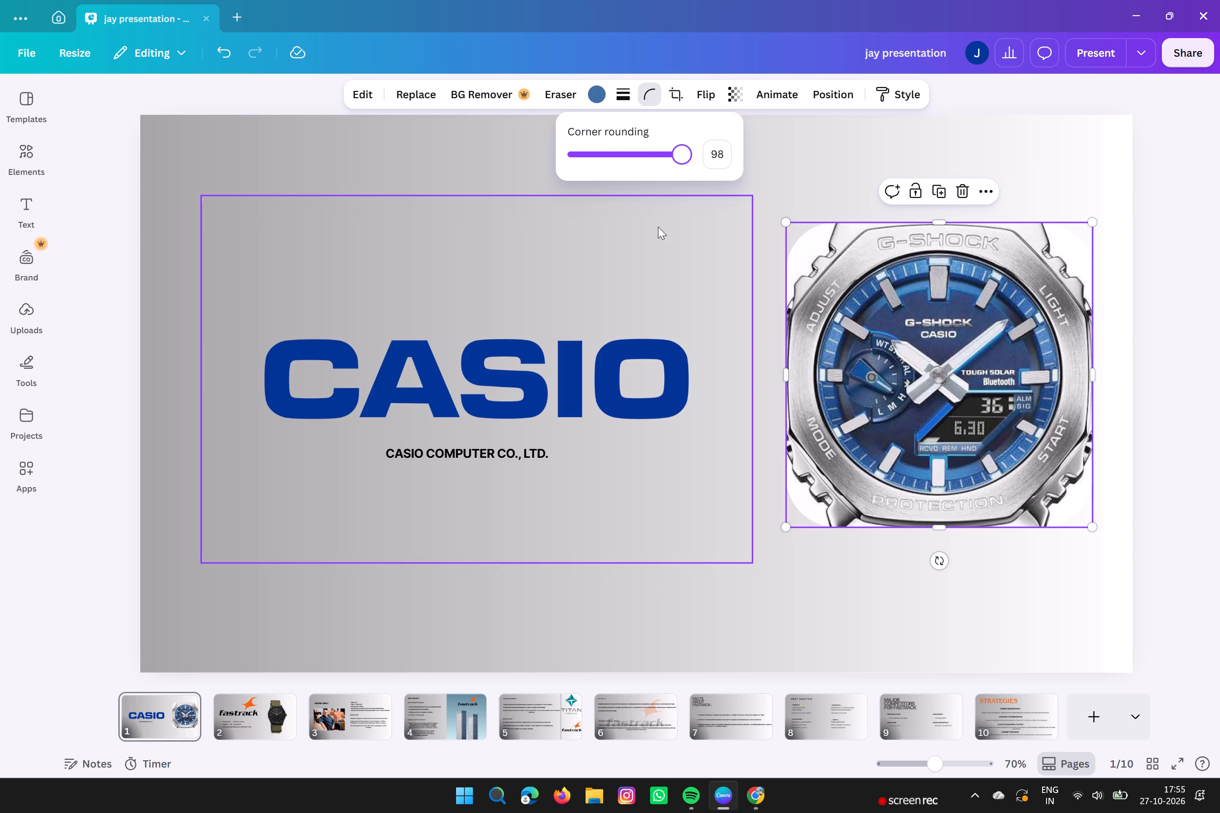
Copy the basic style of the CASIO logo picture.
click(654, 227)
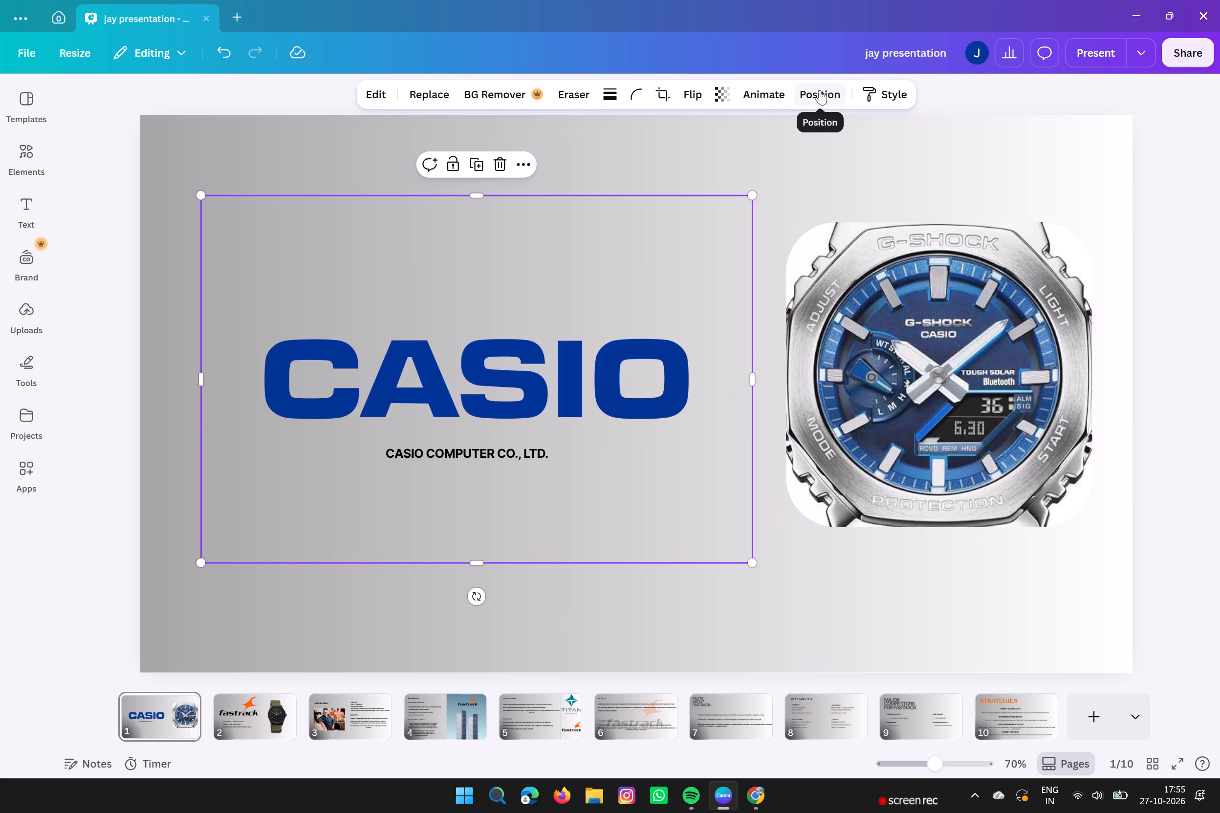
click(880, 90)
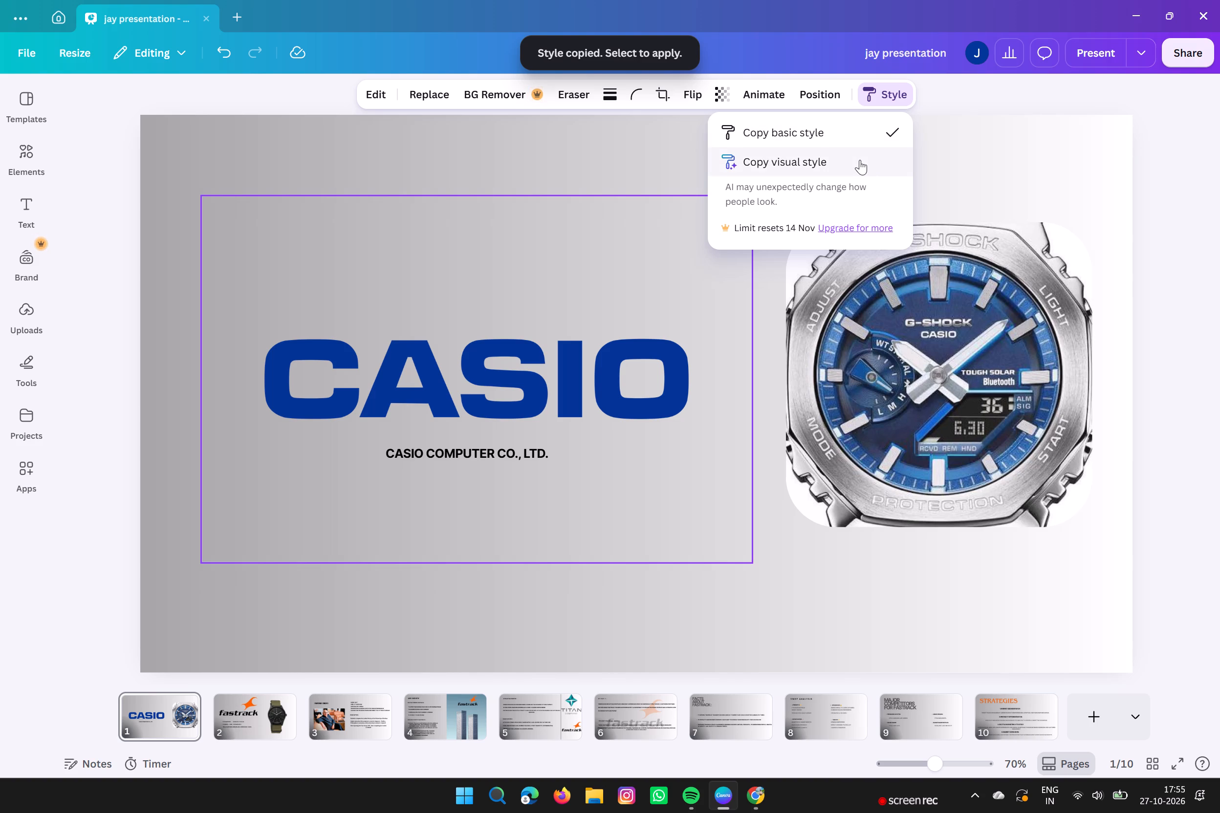
Delete the G-Shock watch picture from slide 1.
right_click(905, 352)
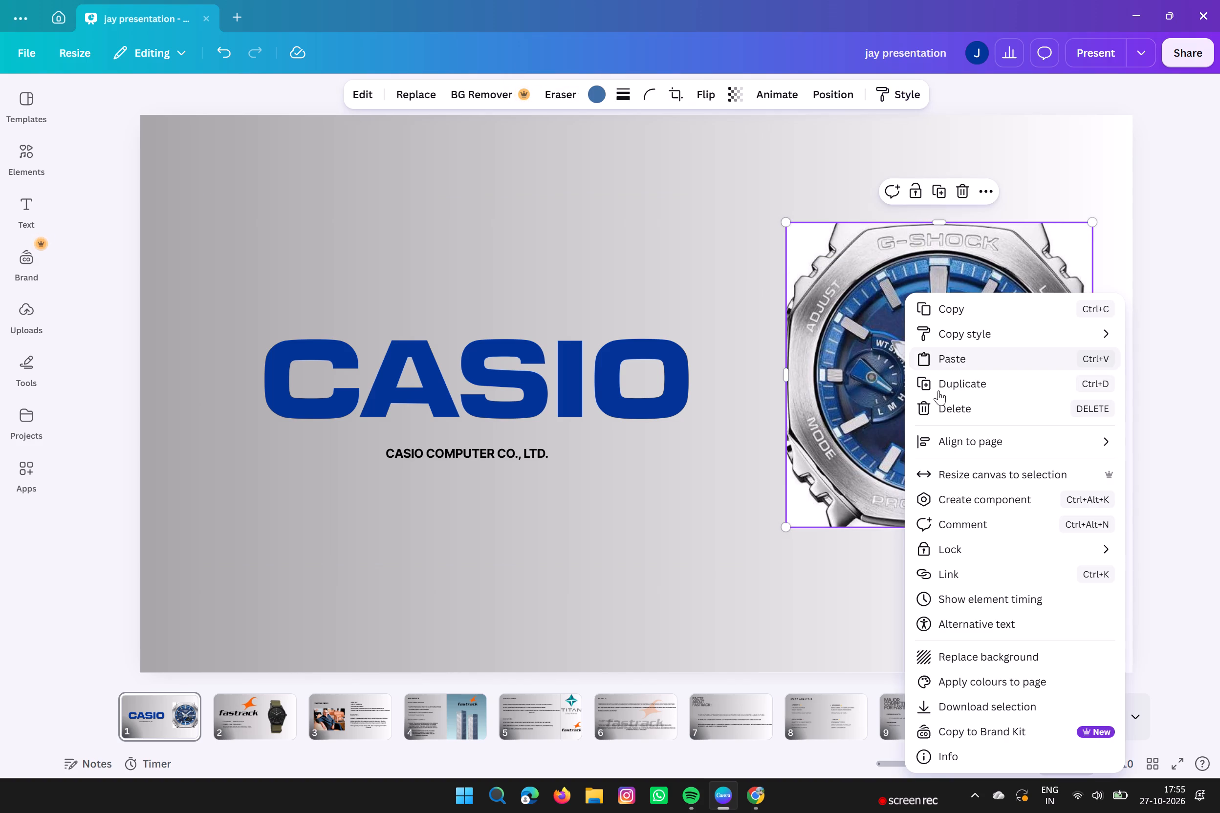
click(943, 403)
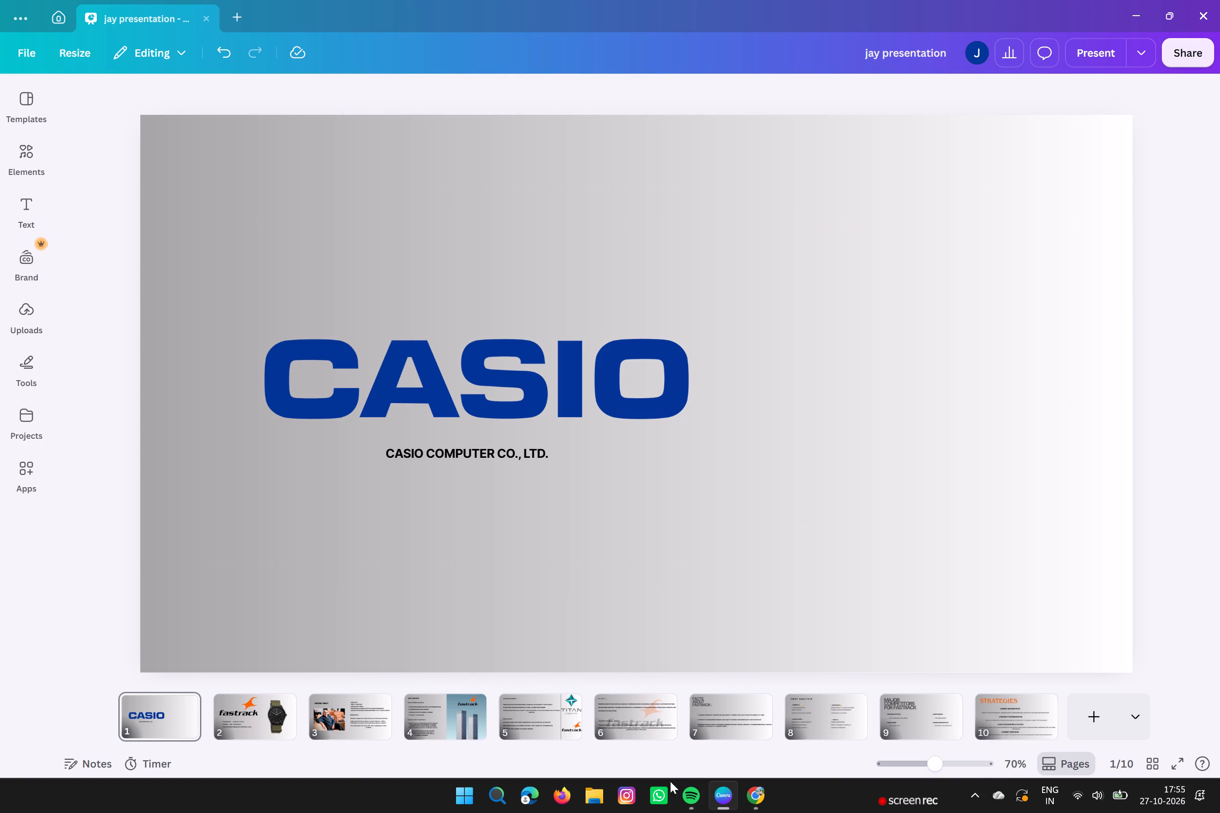
Switch to Chrome and browse the Casio watch image results, previewing the rose-gold B640WC-5AEF and the gold B640WGG-9.
click(747, 800)
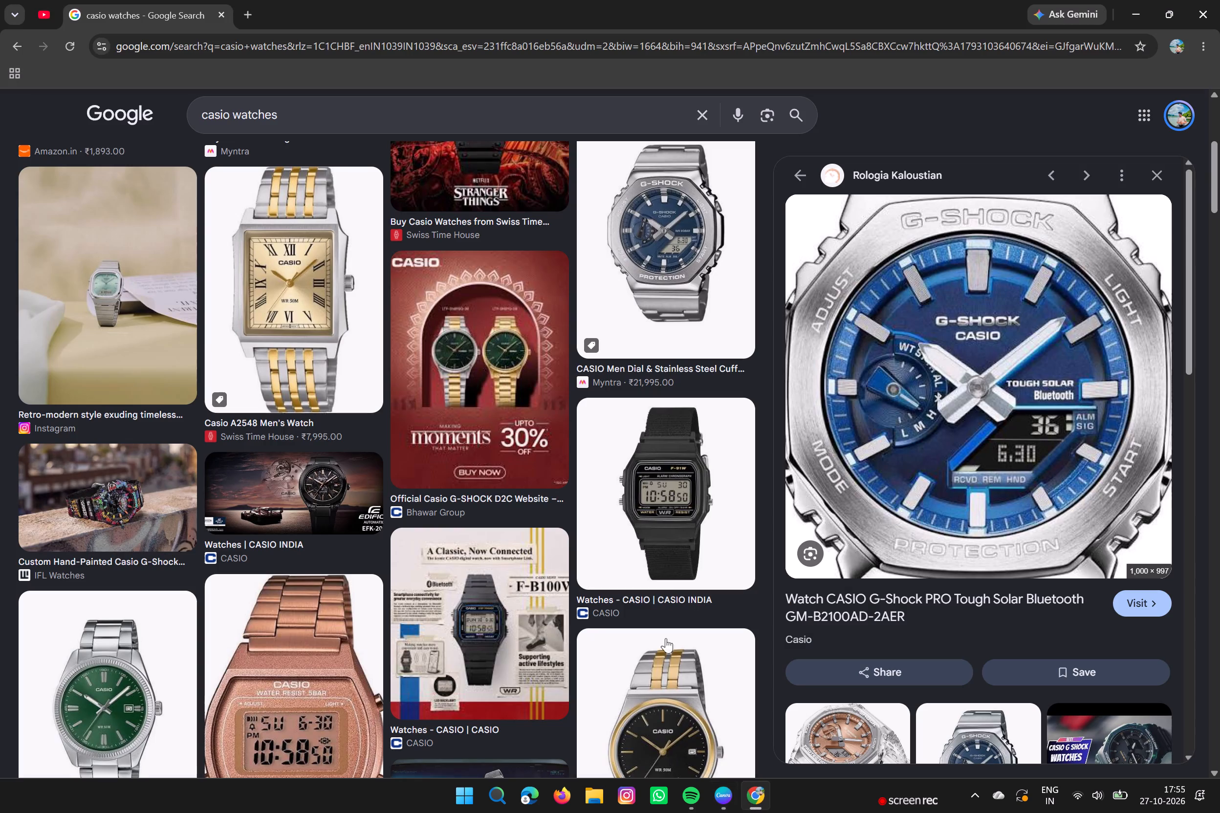
click(296, 676)
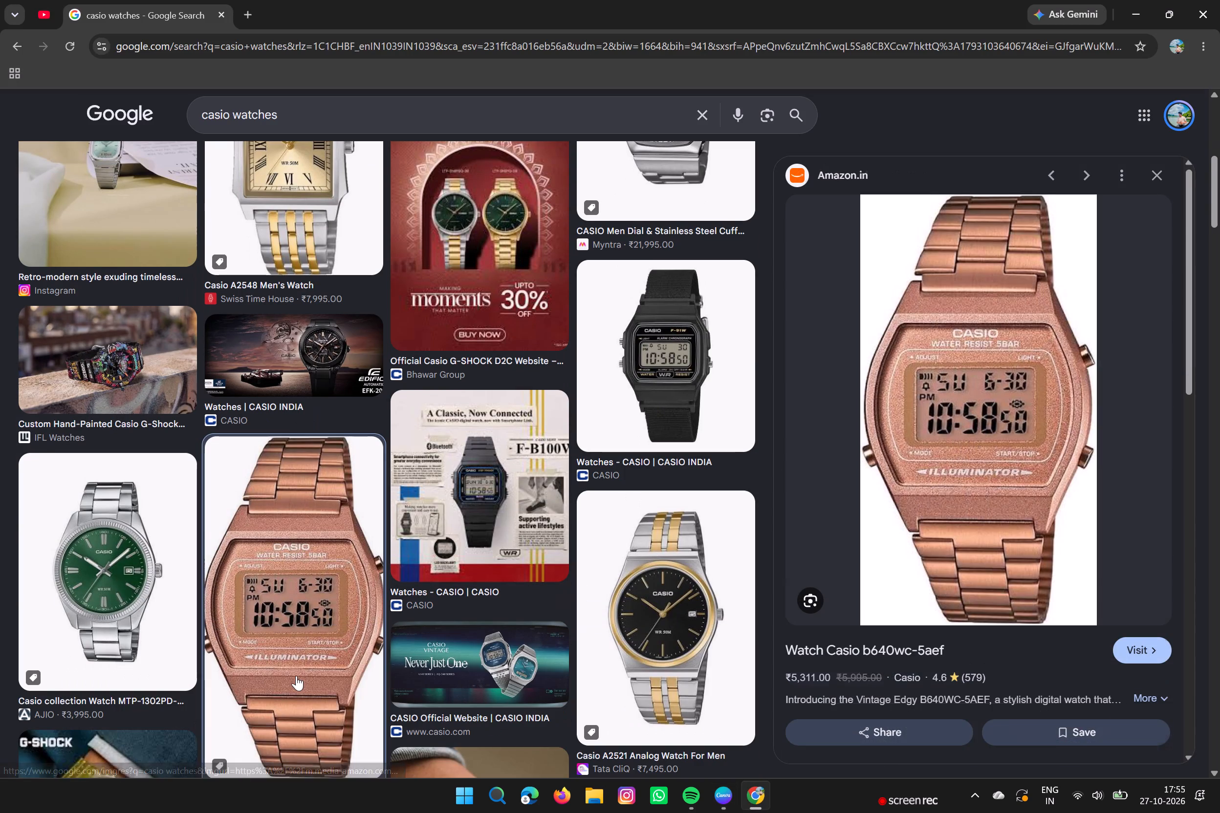
scroll(928, 513, down, 4)
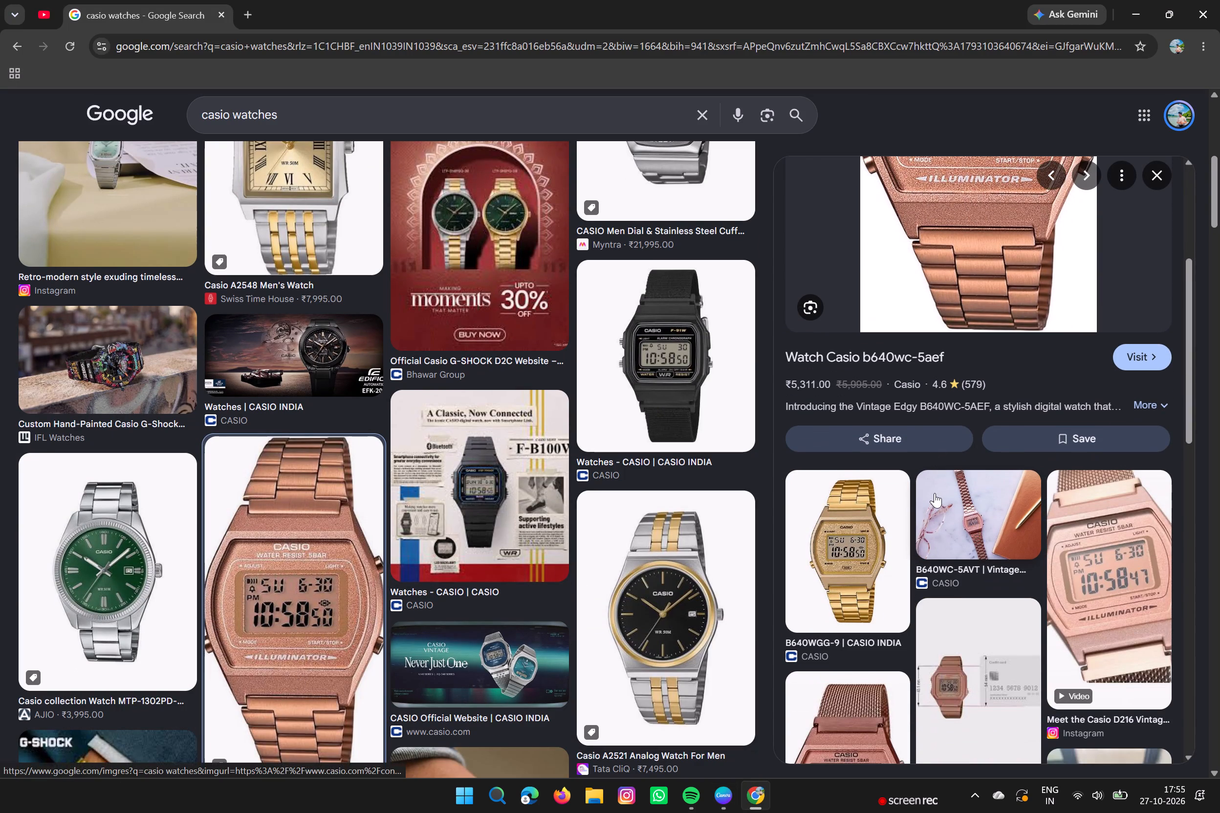
scroll(935, 493, down, 2)
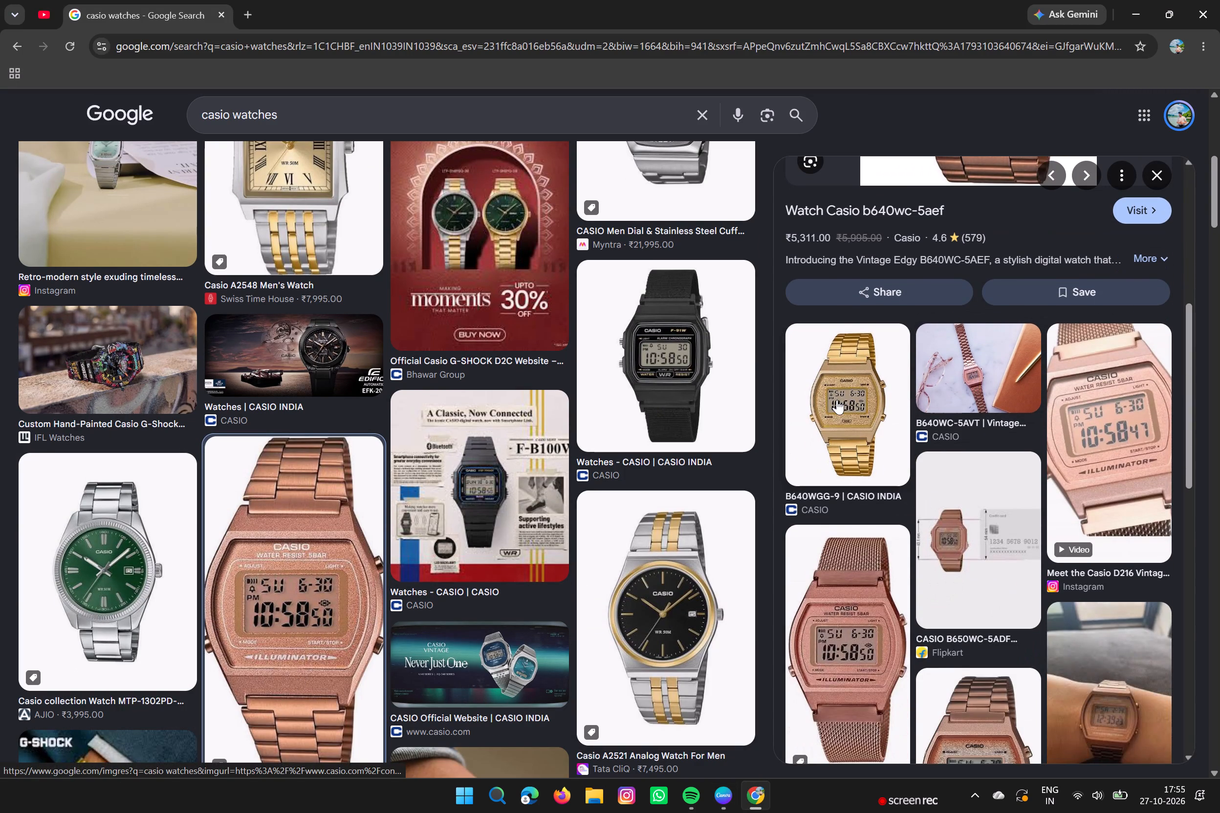
click(837, 400)
scroll(959, 420, down, 2)
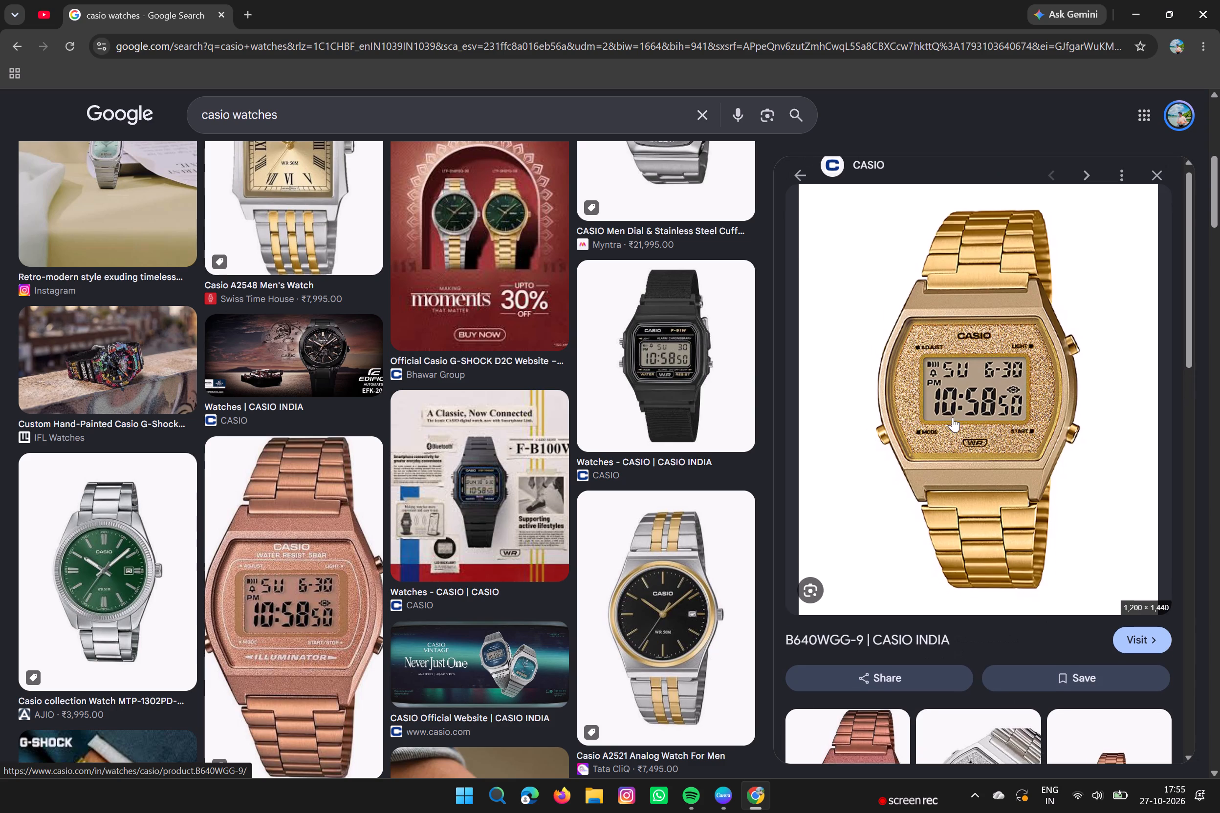
scroll(953, 417, down, 7)
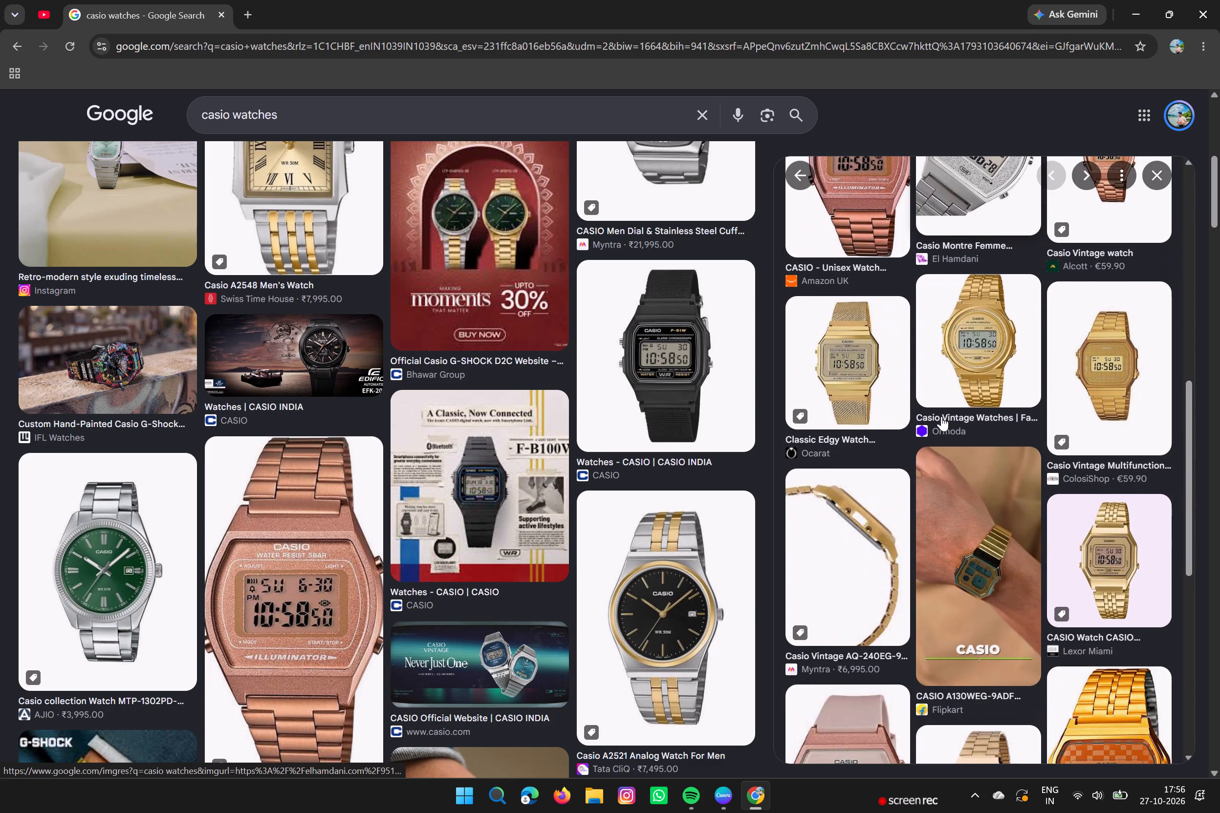
scroll(962, 462, down, 6)
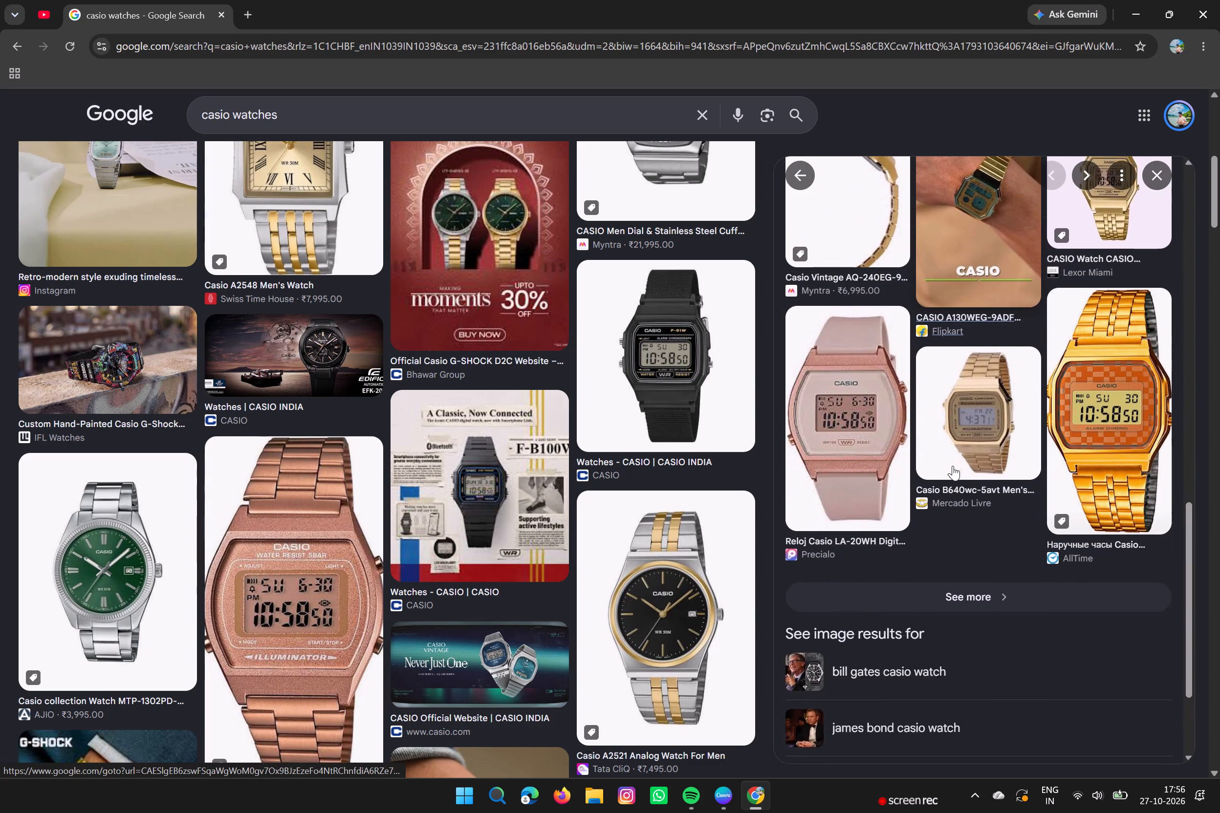
scroll(398, 510, down, 5)
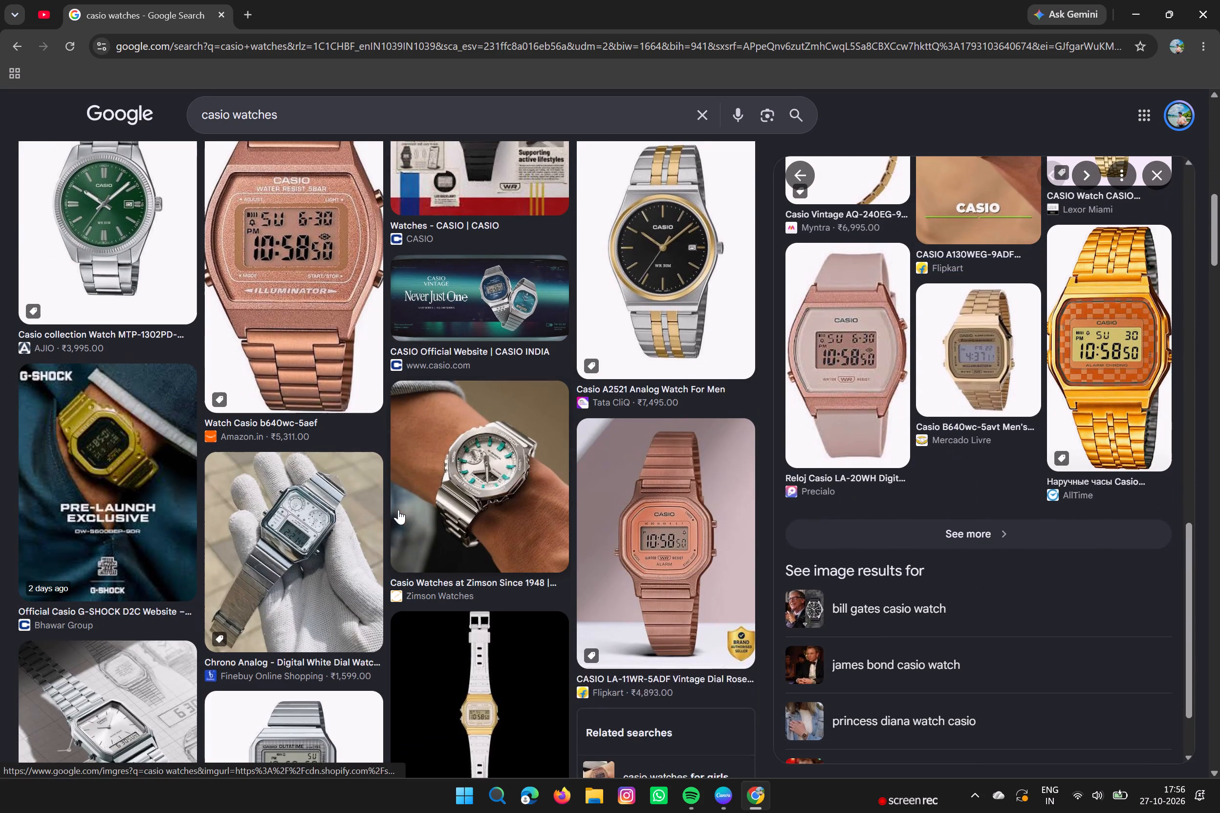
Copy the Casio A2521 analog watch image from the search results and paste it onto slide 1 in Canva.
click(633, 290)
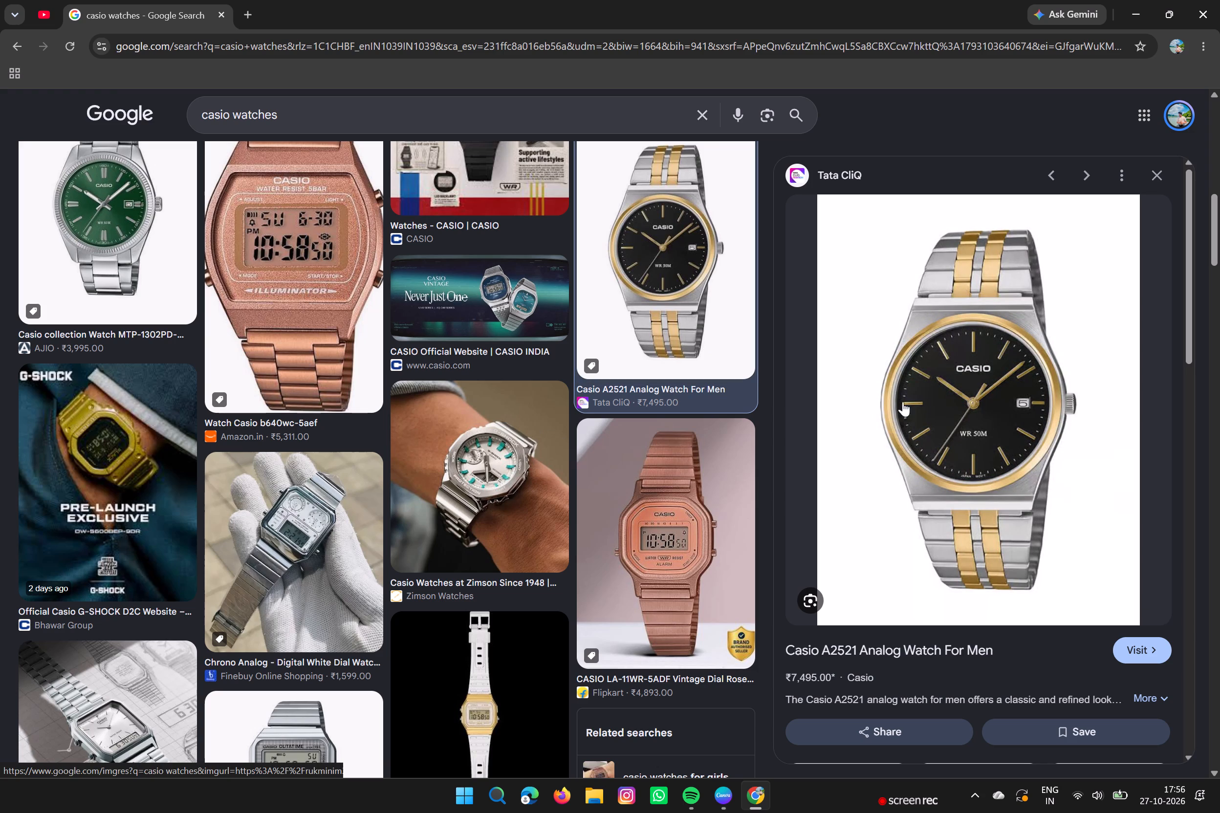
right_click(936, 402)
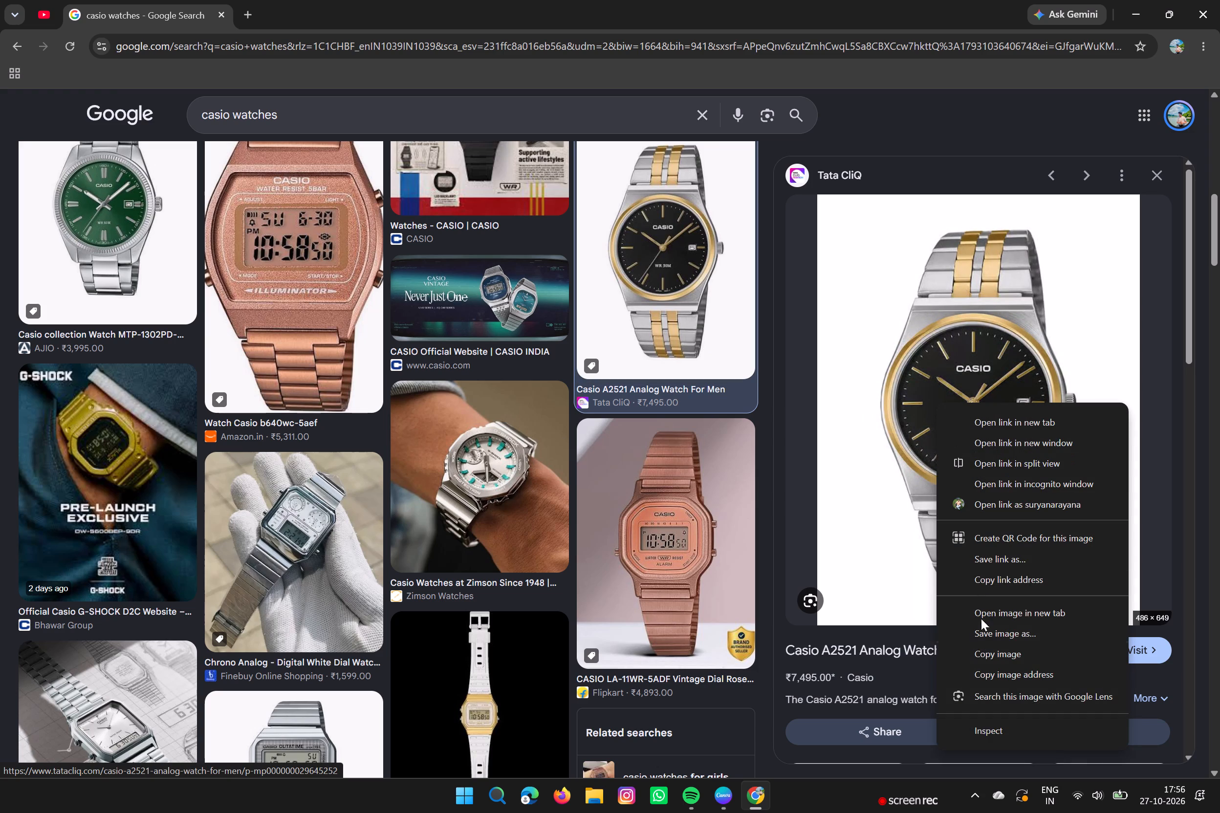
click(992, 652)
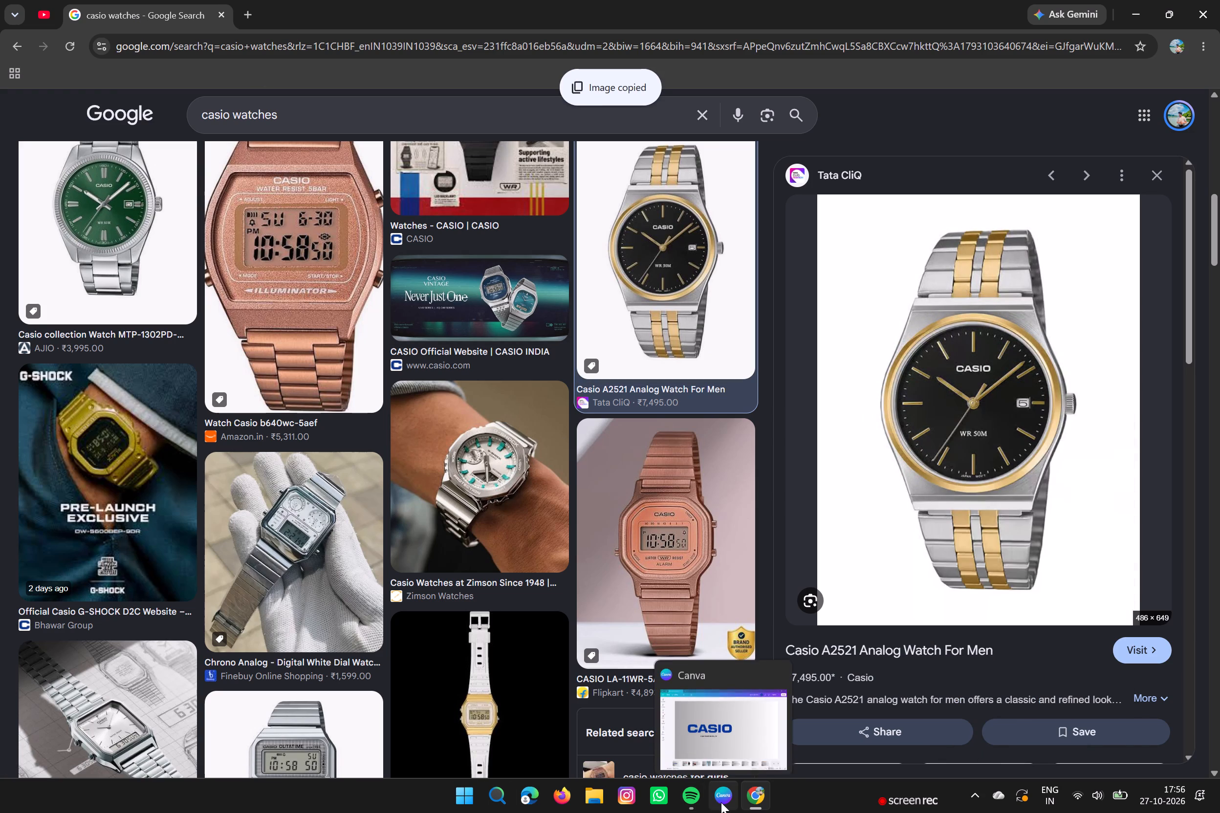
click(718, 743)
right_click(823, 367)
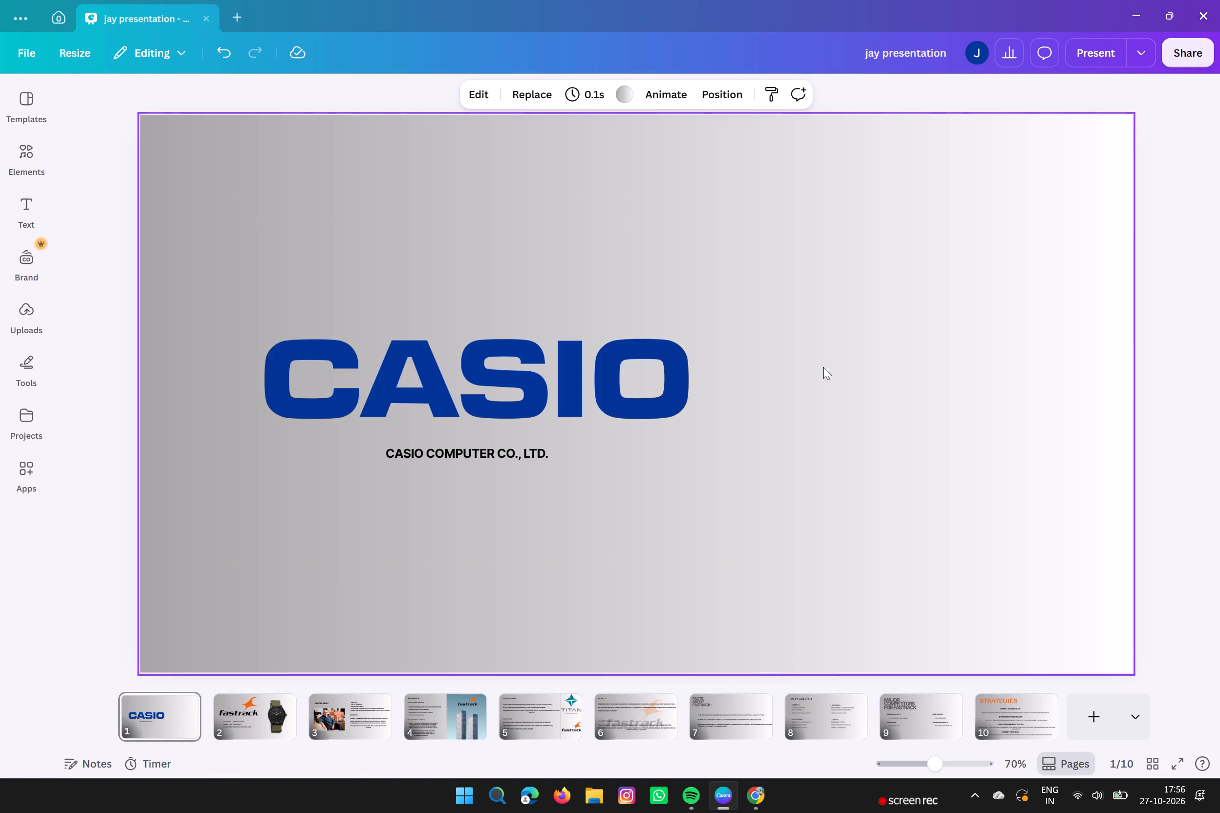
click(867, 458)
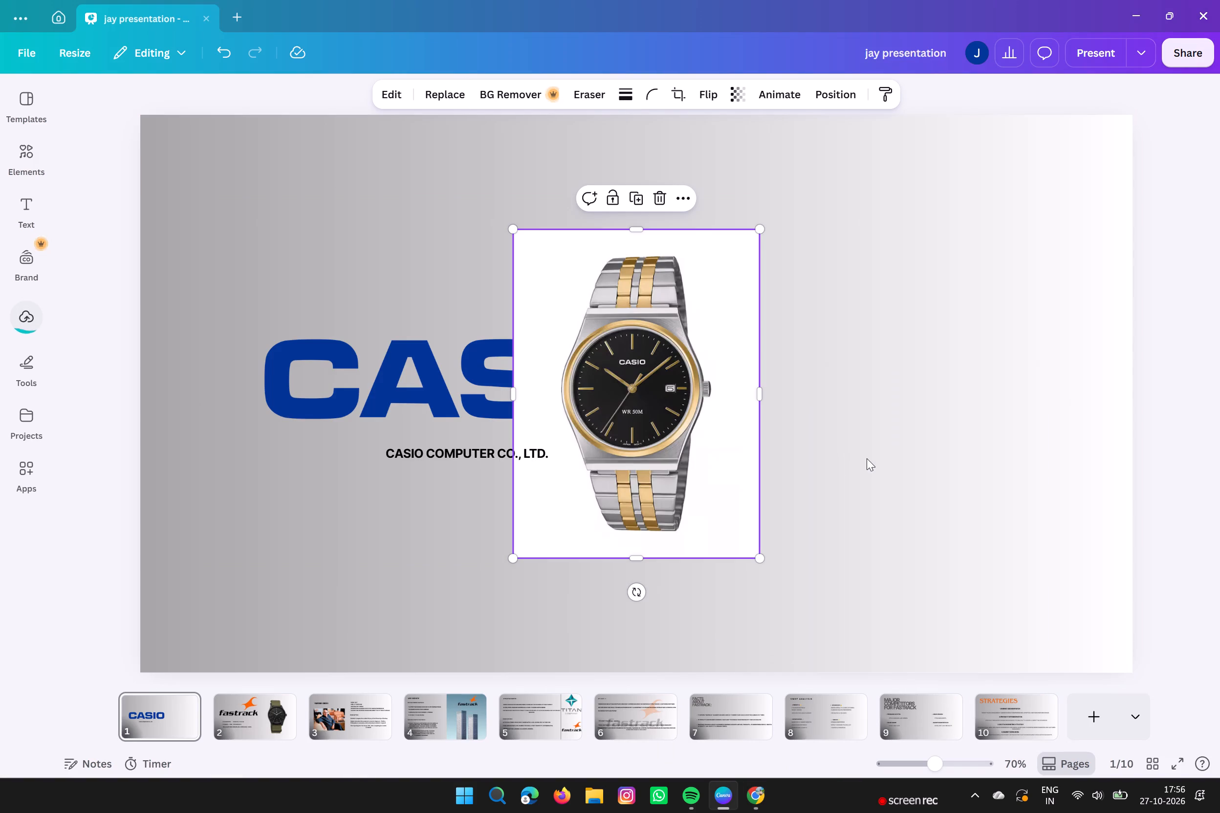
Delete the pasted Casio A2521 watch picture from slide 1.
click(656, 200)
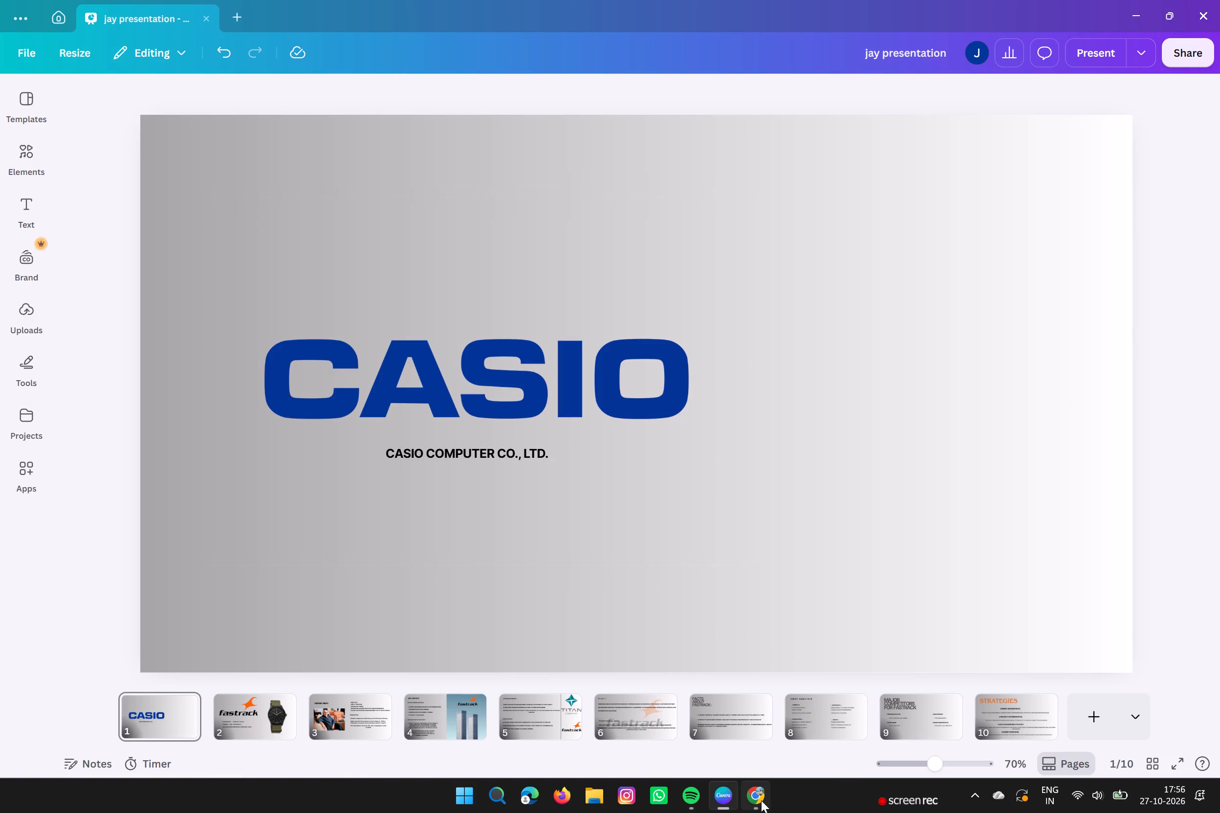
Return to Chrome and search Google Images for "casio watches stickers".
click(757, 797)
scroll(408, 655, up, 9)
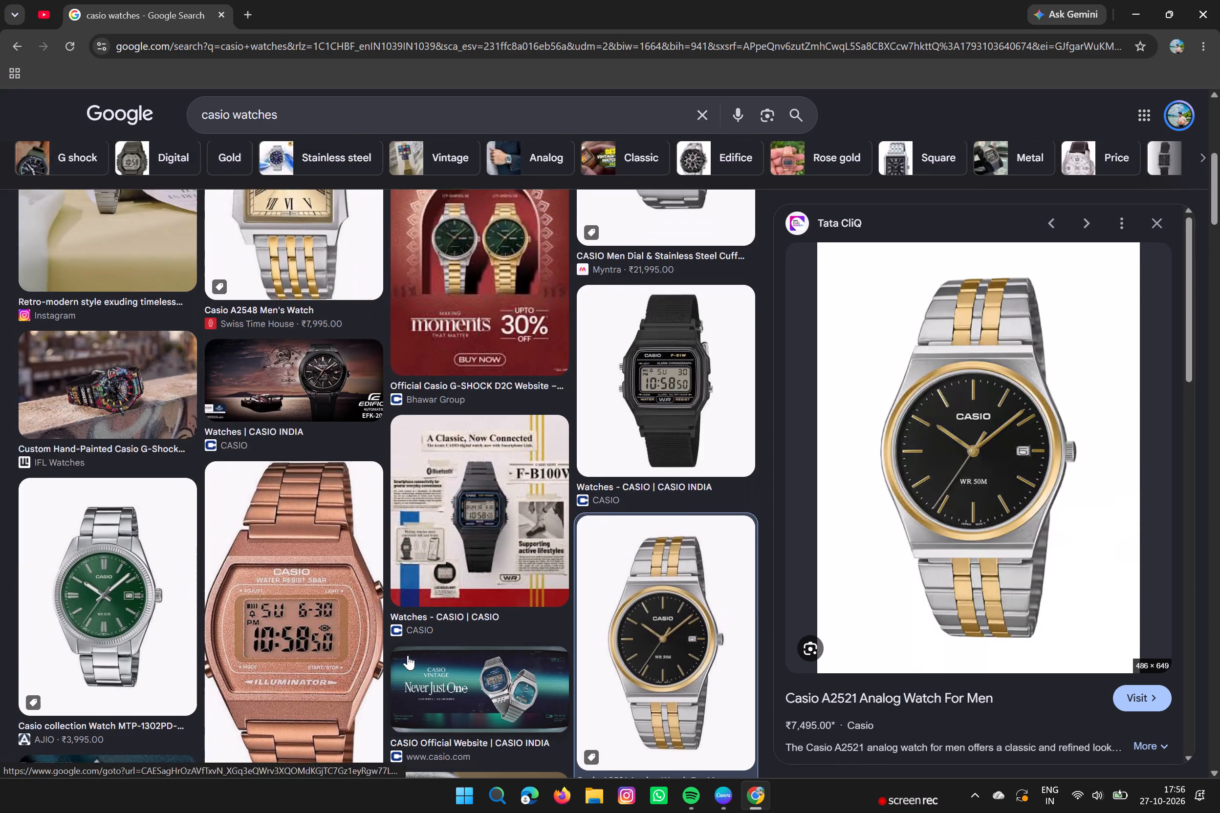
scroll(408, 655, up, 3)
scroll(408, 655, down, 3)
scroll(408, 655, up, 10)
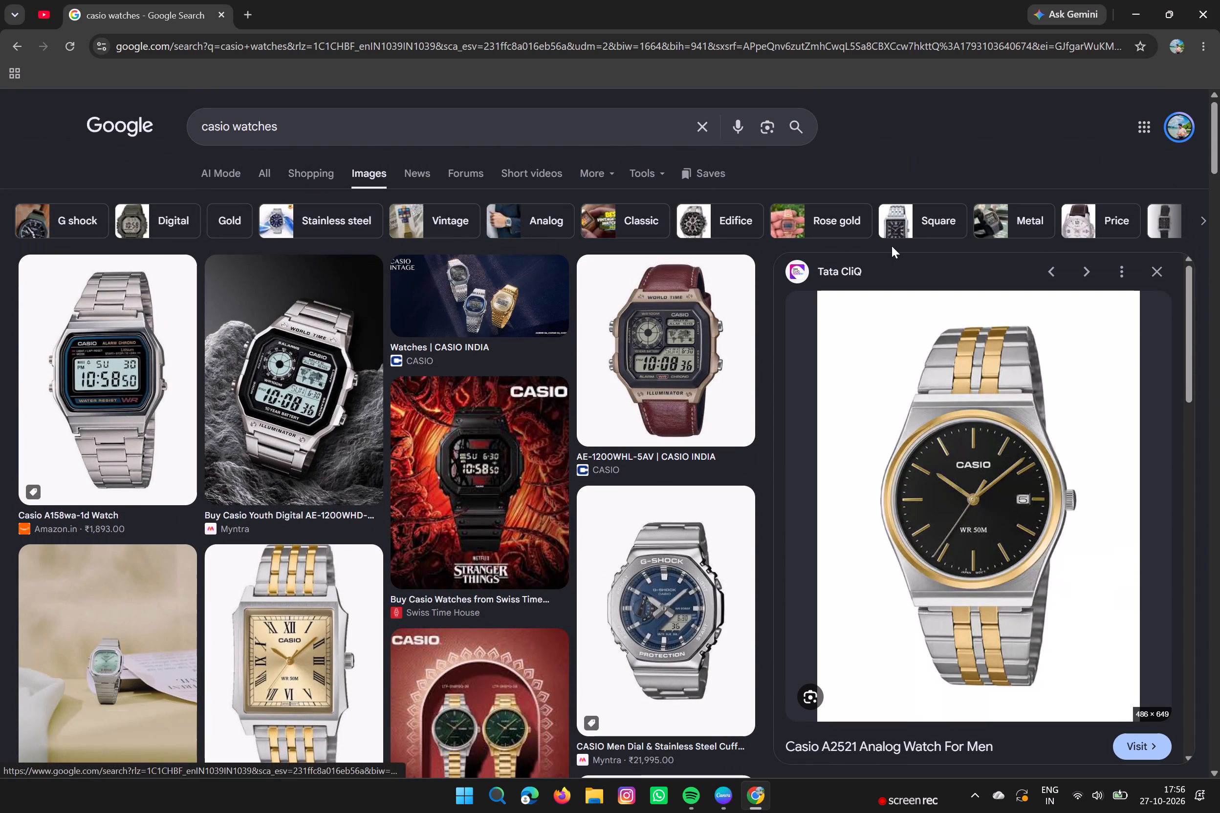
click(448, 136)
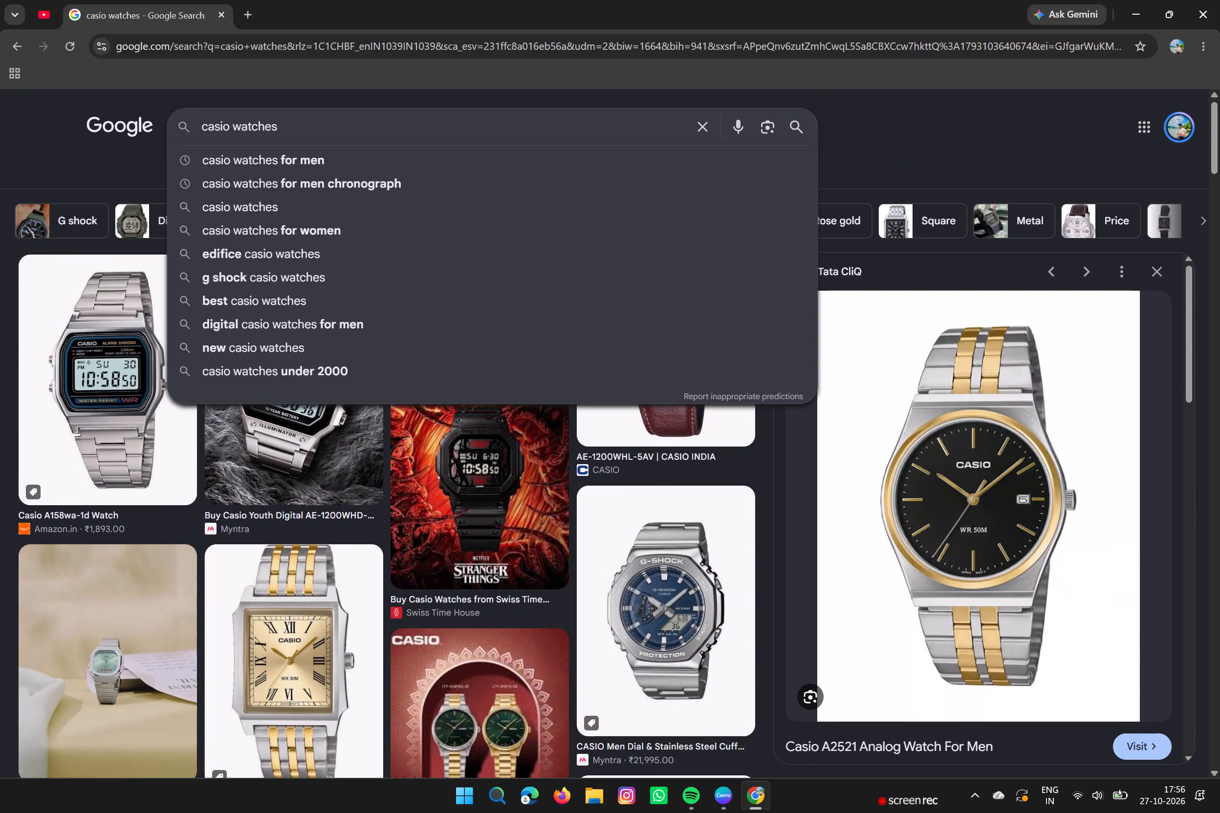
key(space)
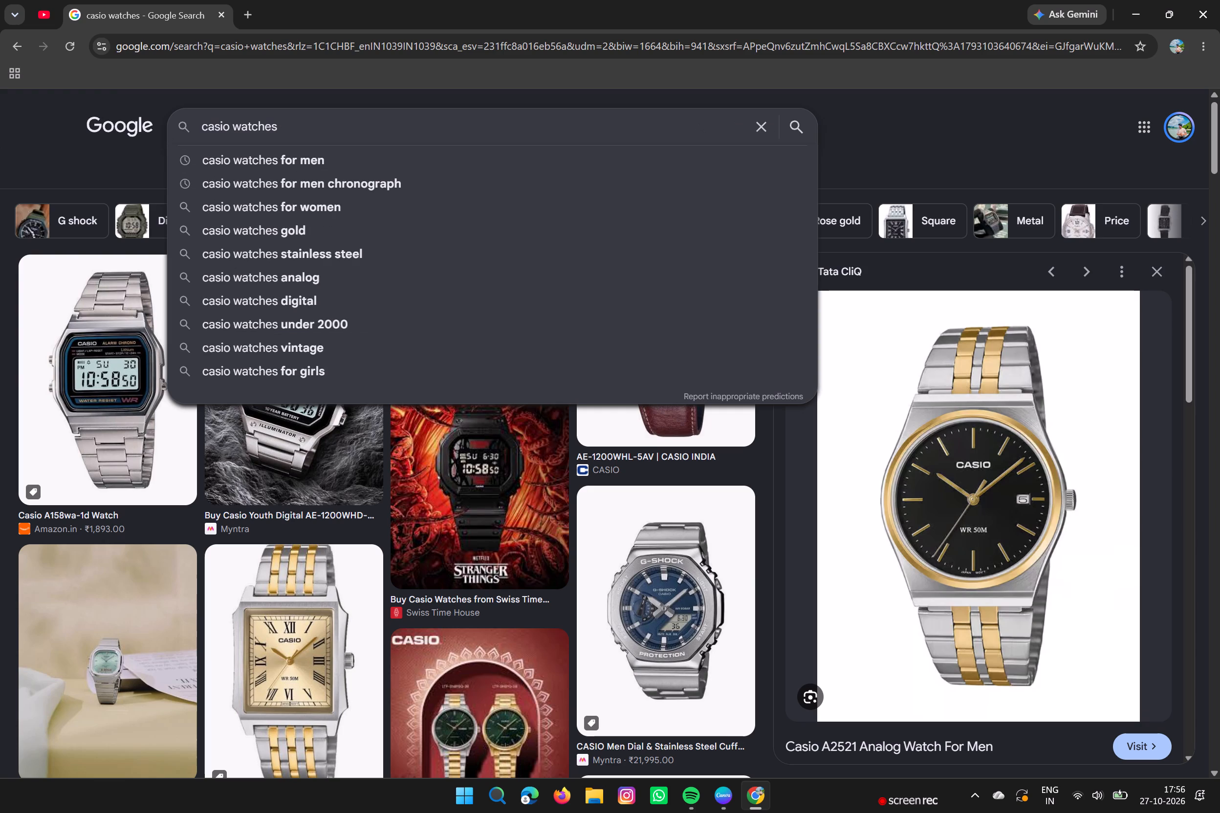
text(sti)
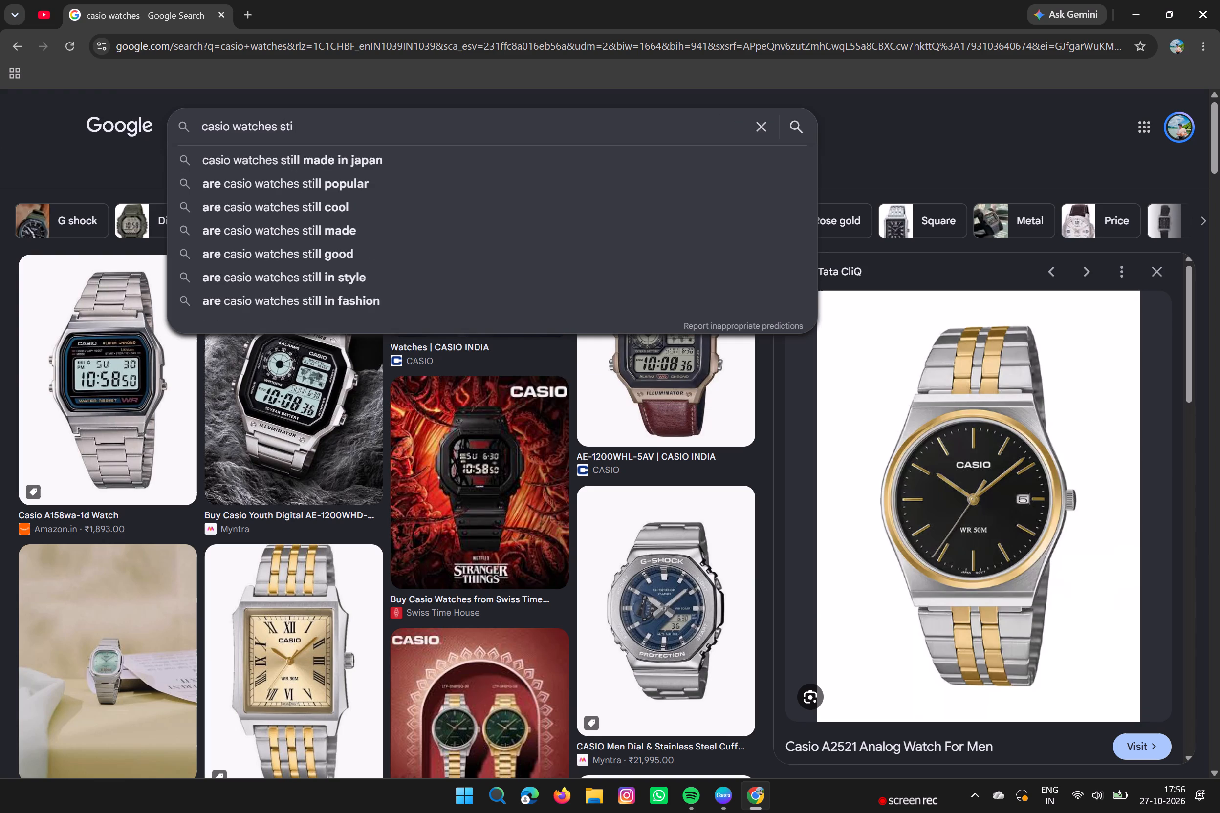
text(ck)
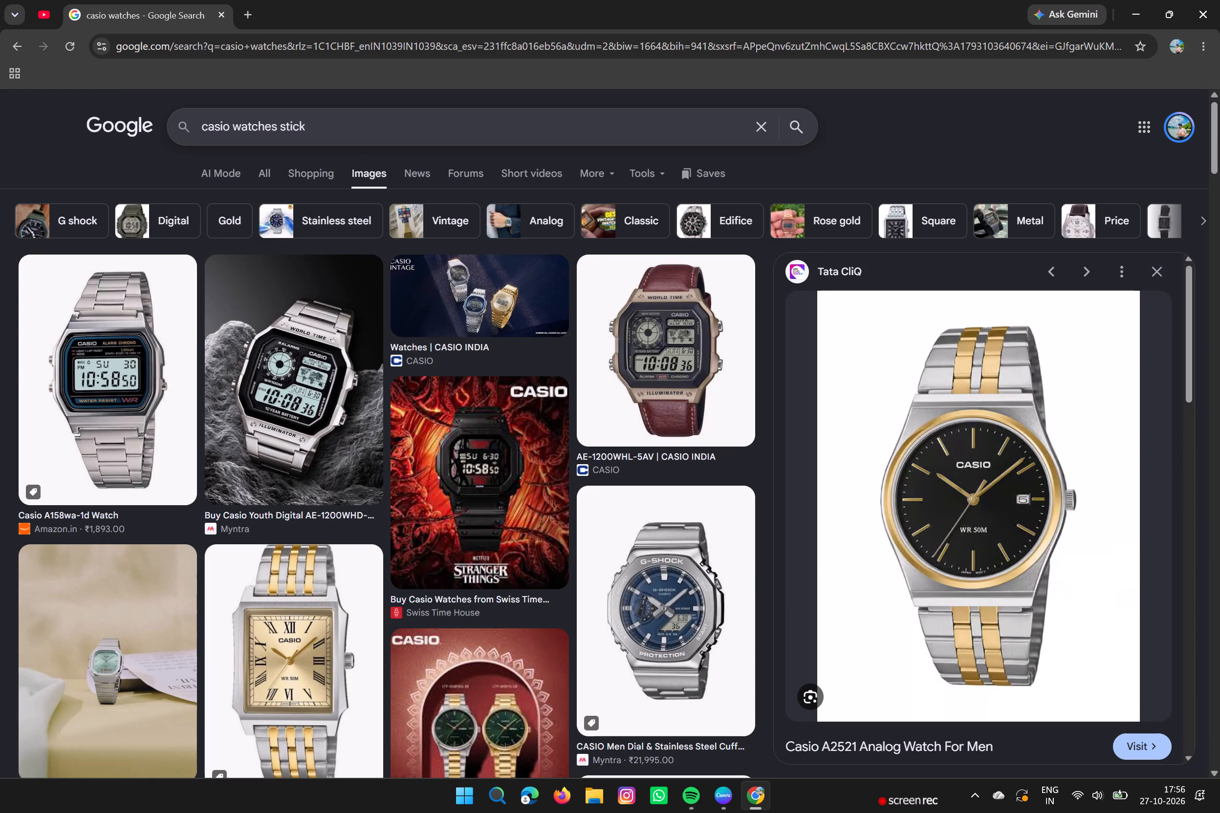
text(ers)
key(Return)
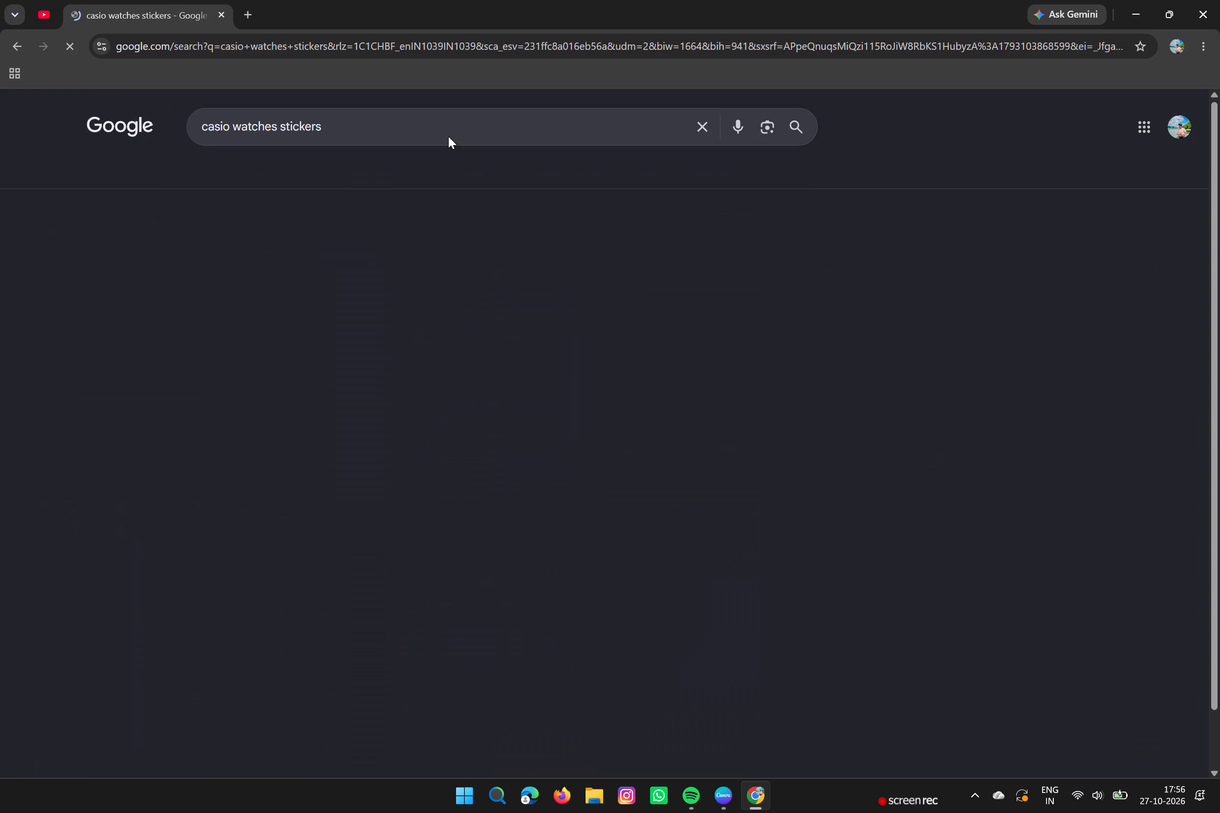
Browse the "casio watches stickers" image results for a watch picture that suits slide 1.
scroll(396, 577, down, 1)
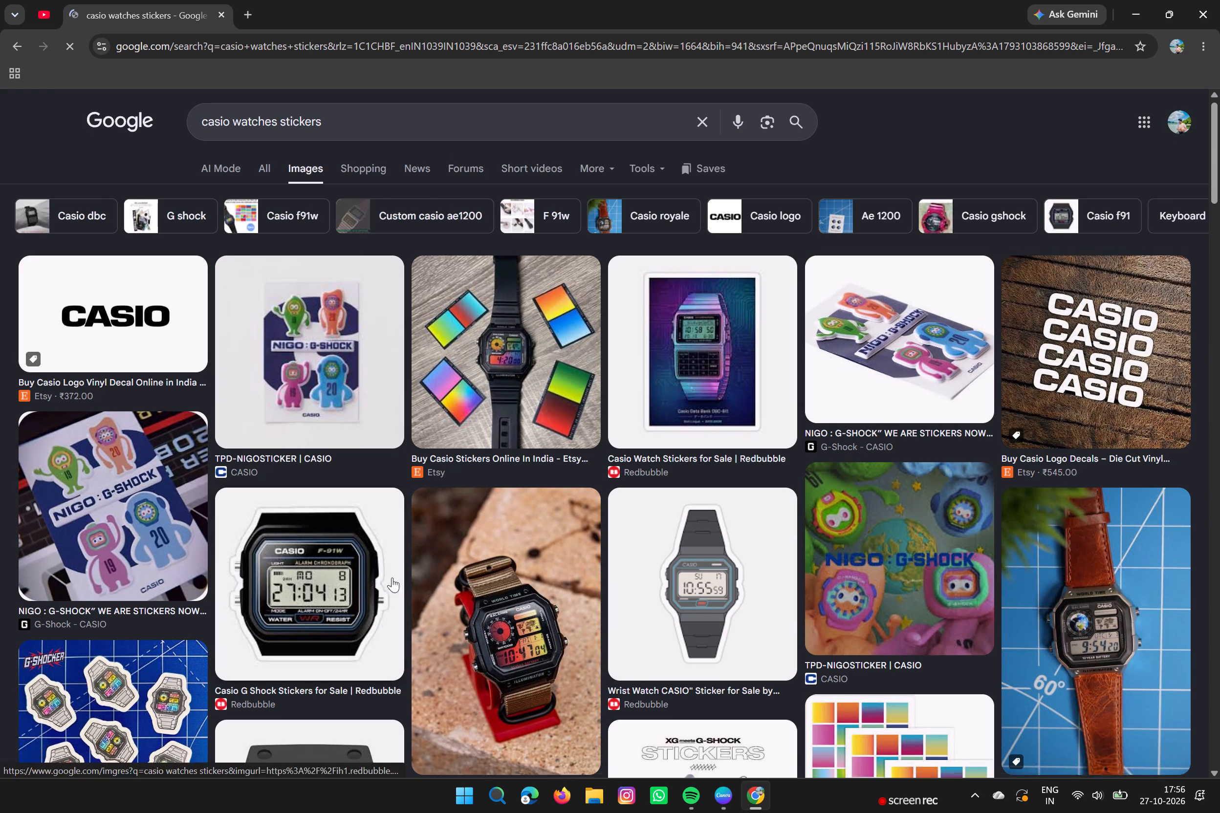
scroll(392, 578, down, 7)
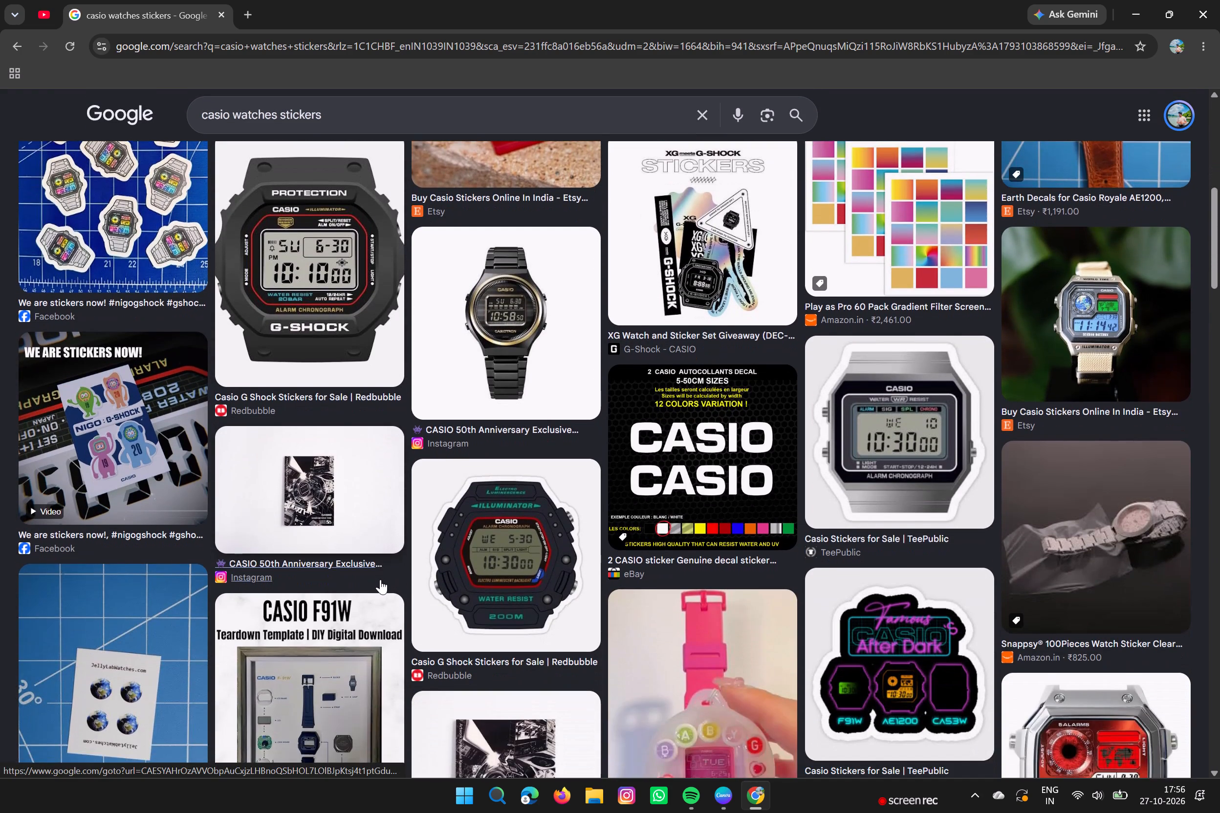
scroll(380, 579, down, 7)
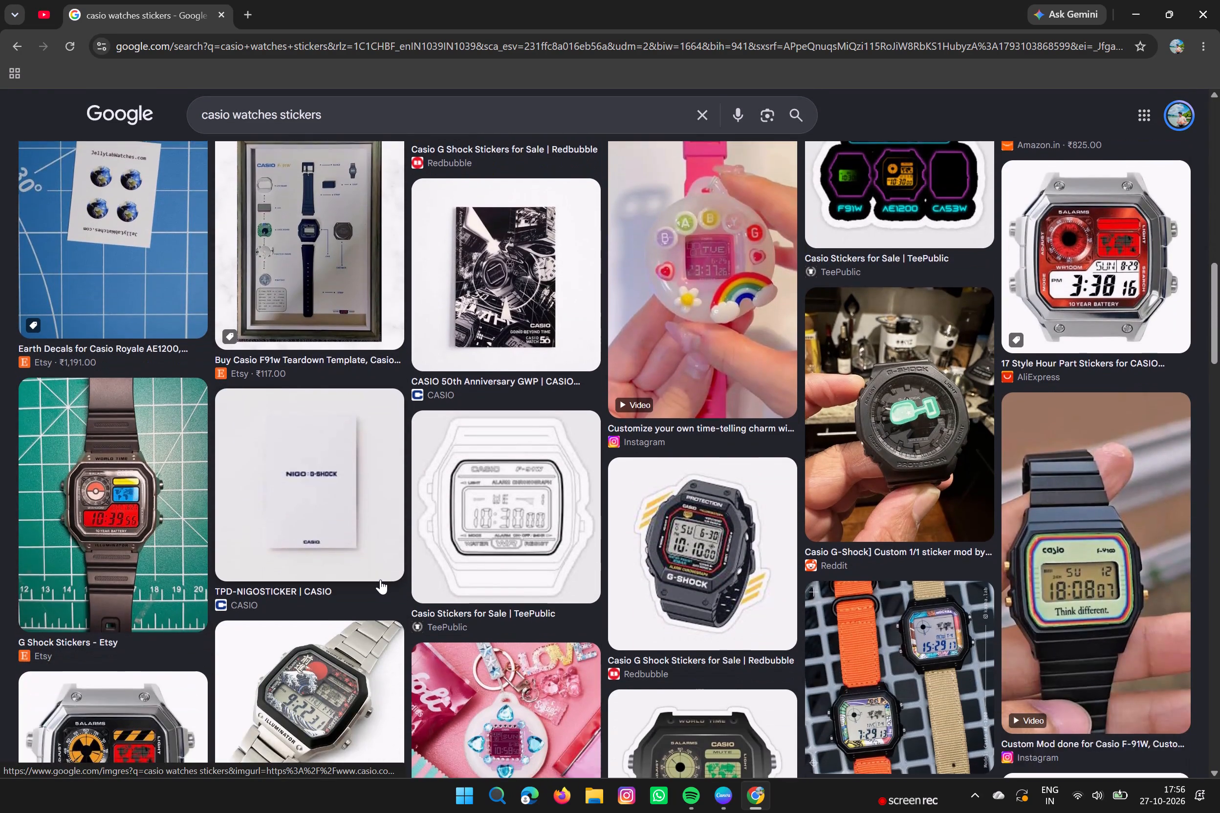
scroll(380, 579, down, 9)
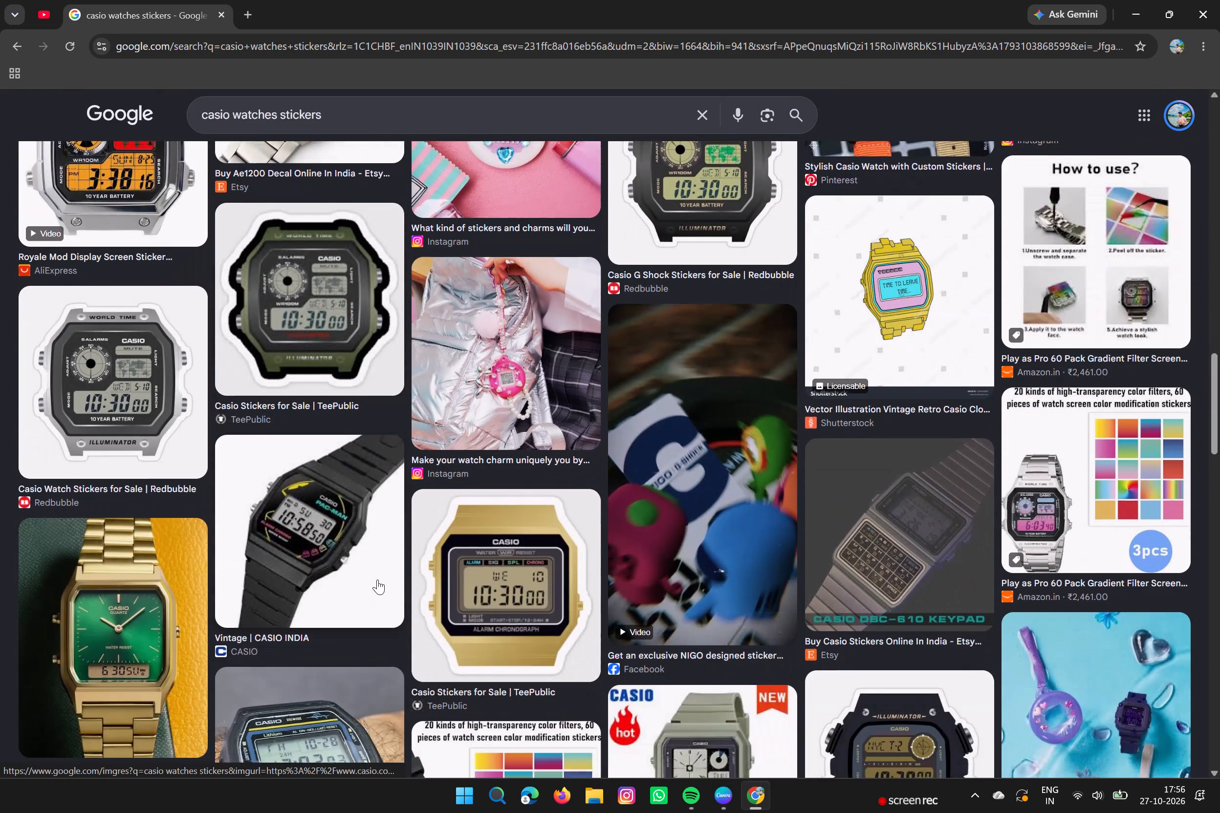
scroll(377, 579, down, 7)
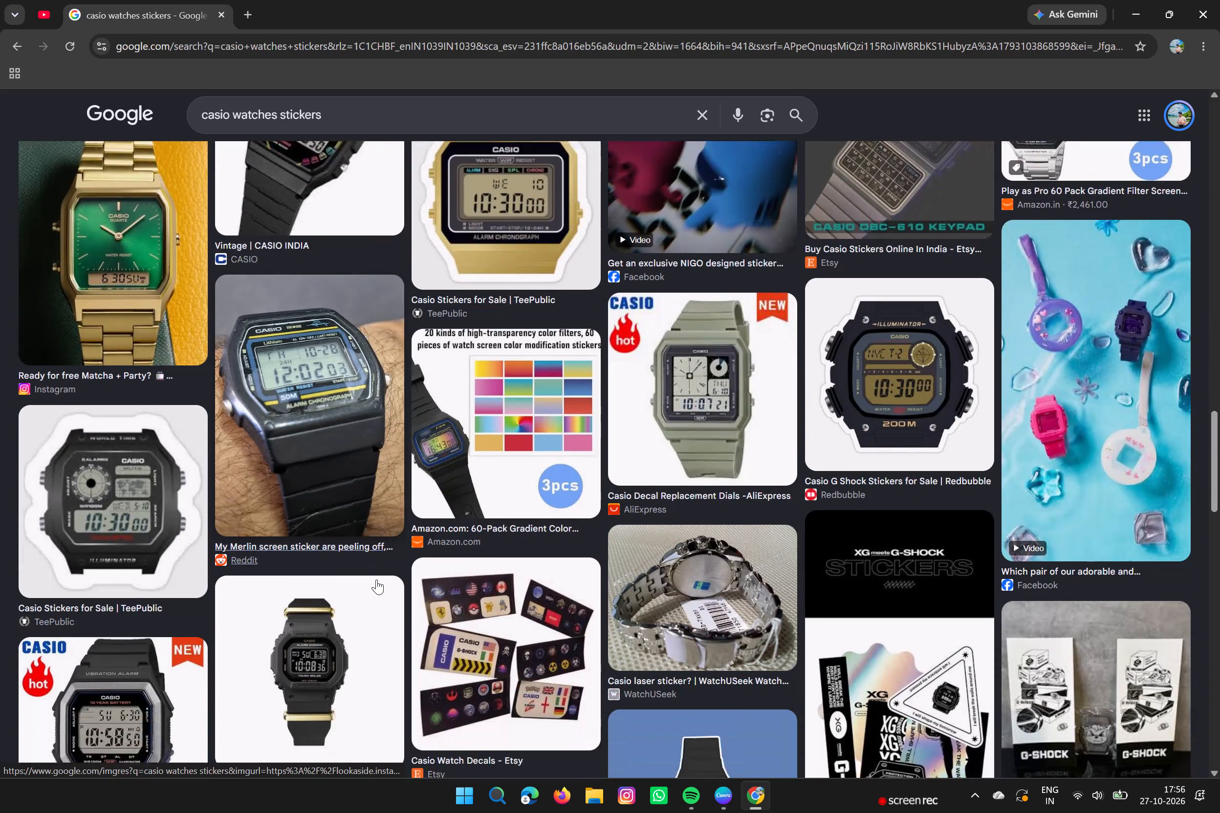
scroll(376, 579, down, 3)
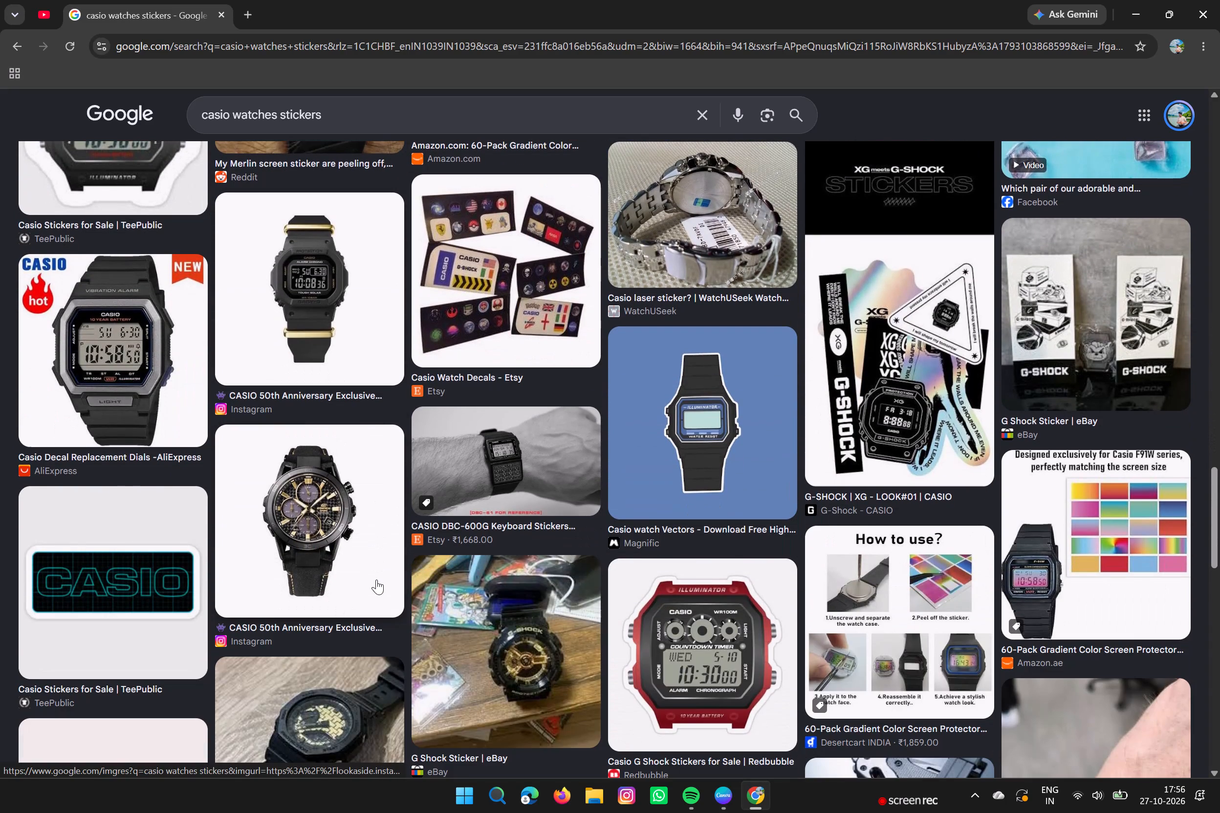
Preview the Casio 50th Anniversary Edifice image and the related EX488 EQS-920DB-1BVUDF and EQB-1000HR-1AER watches, returning to the EX488.
click(297, 520)
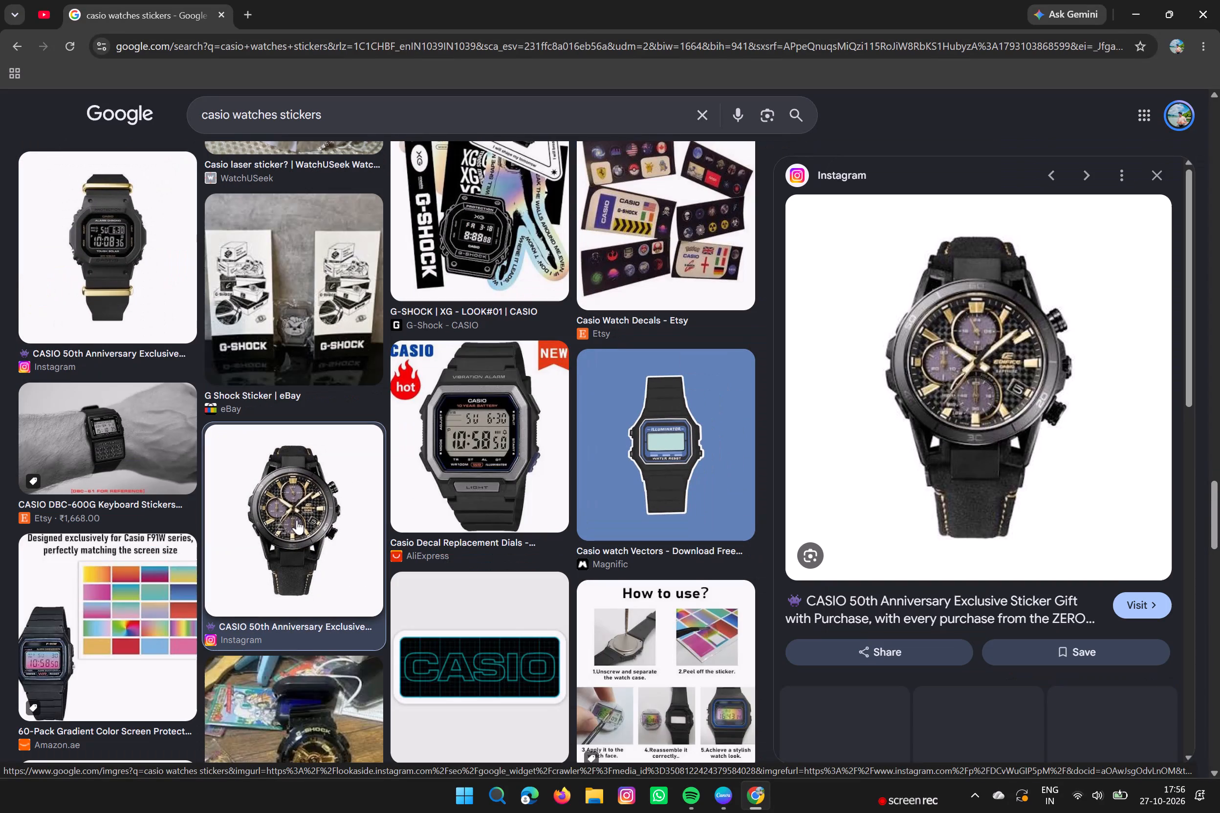
scroll(981, 396, down, 4)
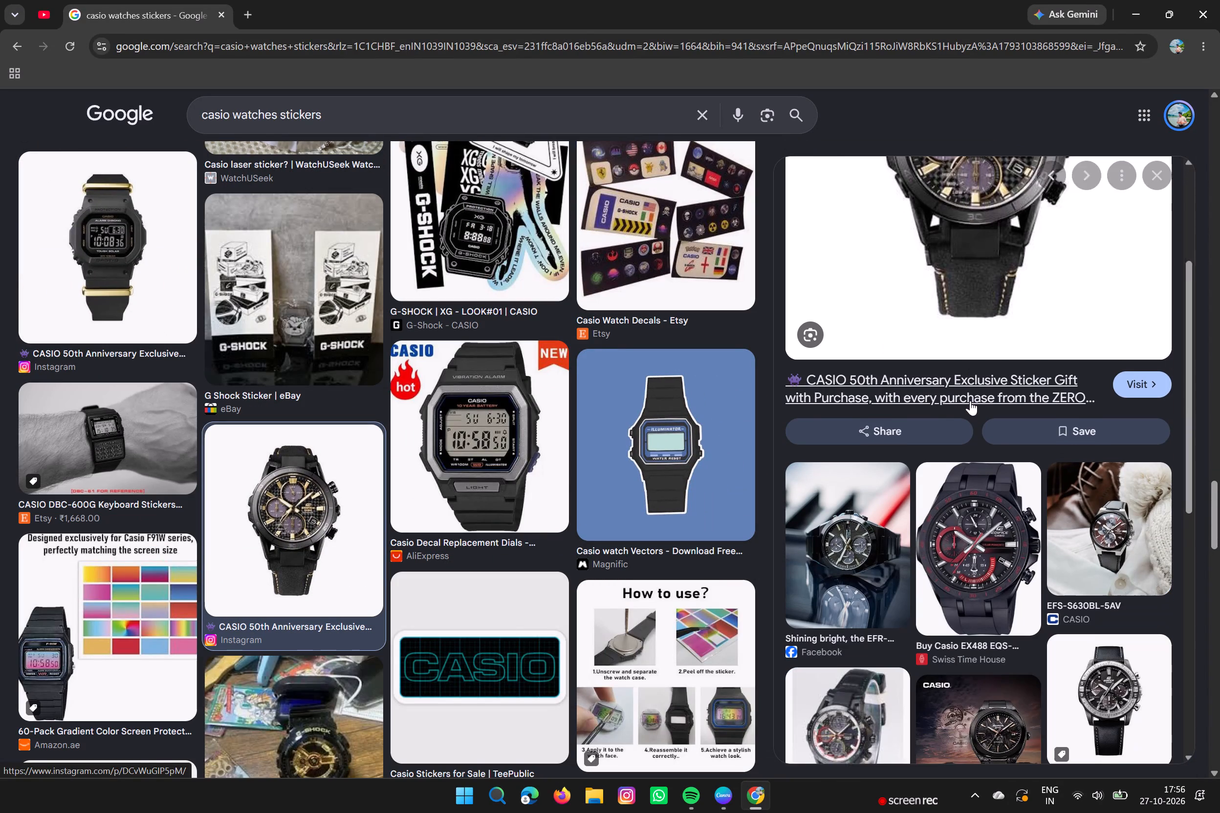
click(1003, 465)
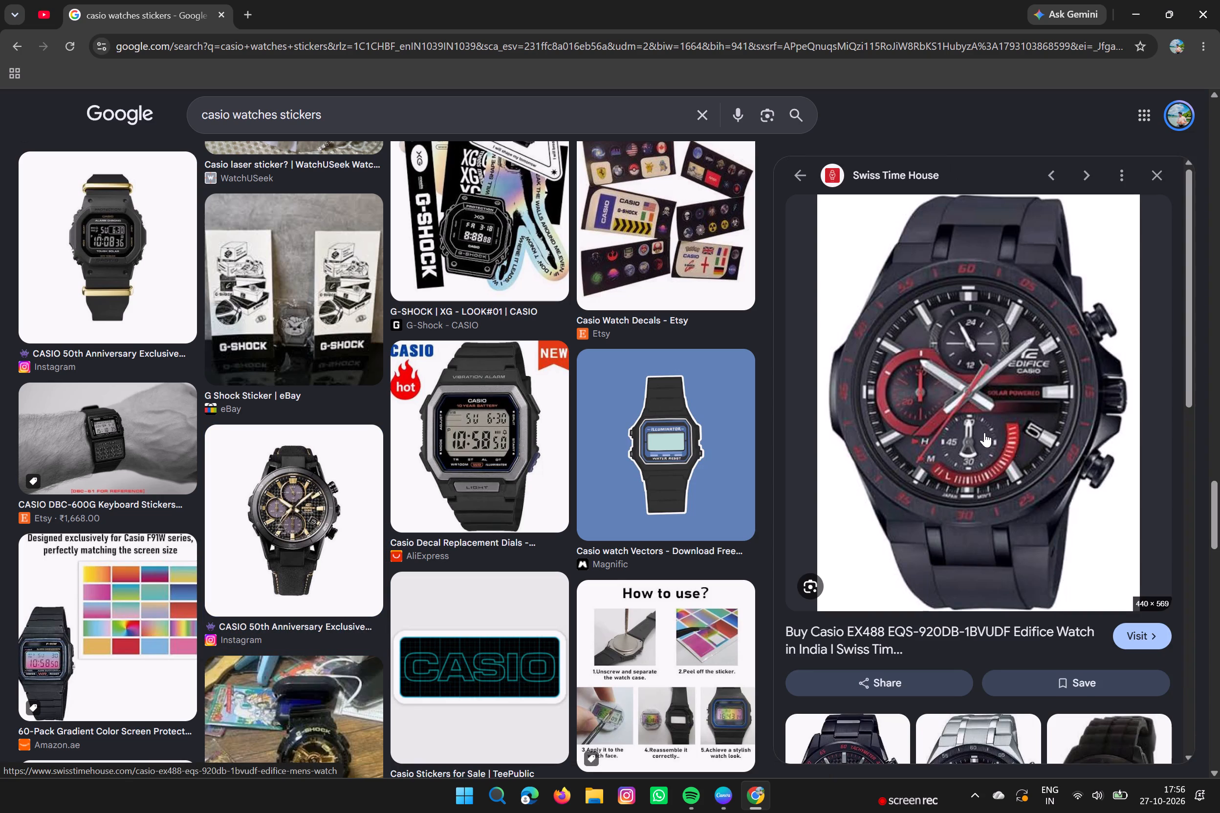
scroll(984, 432, down, 3)
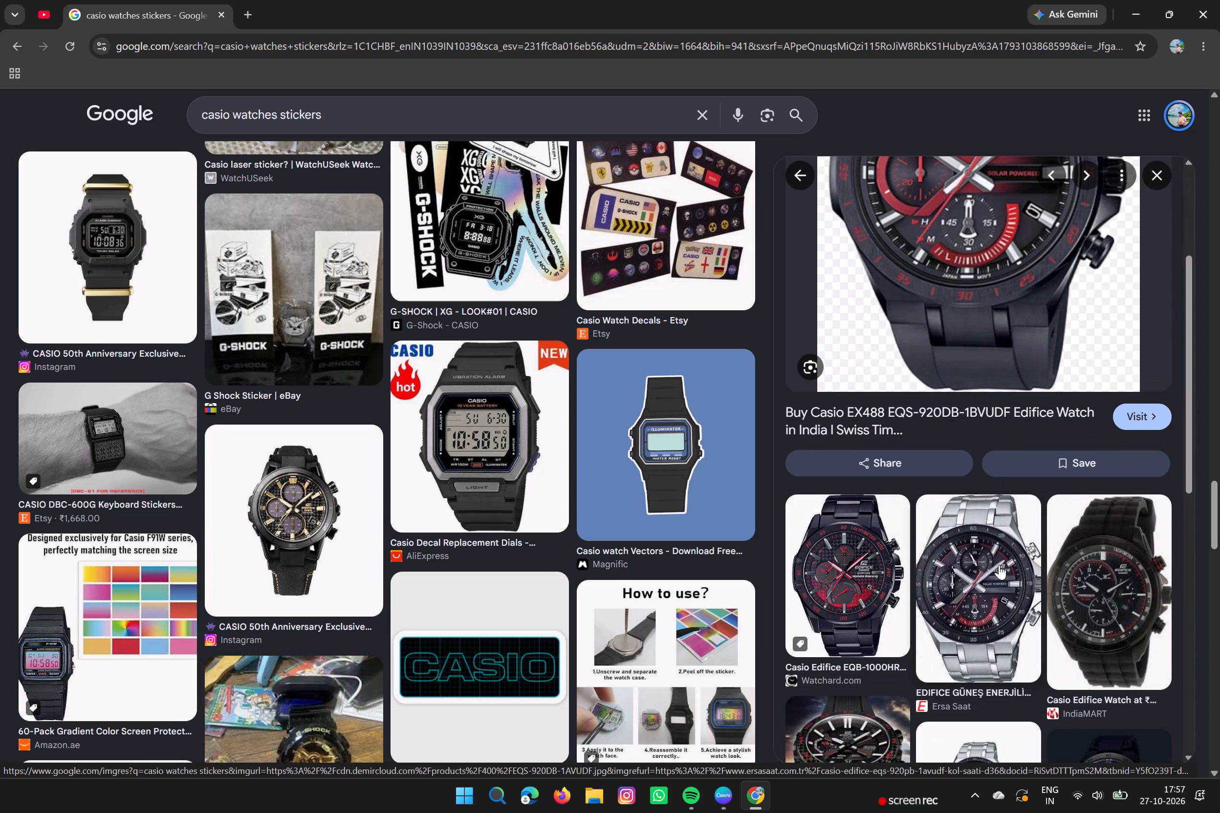
click(866, 570)
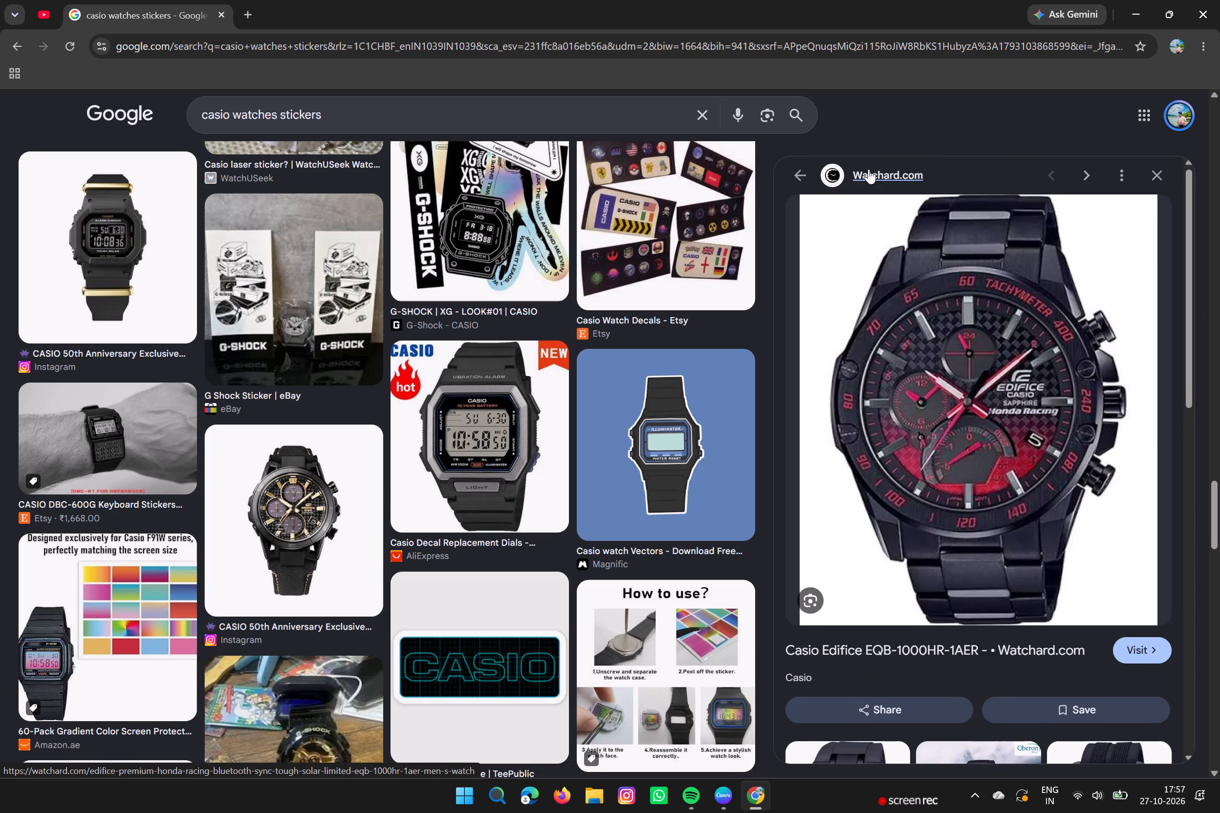
click(804, 171)
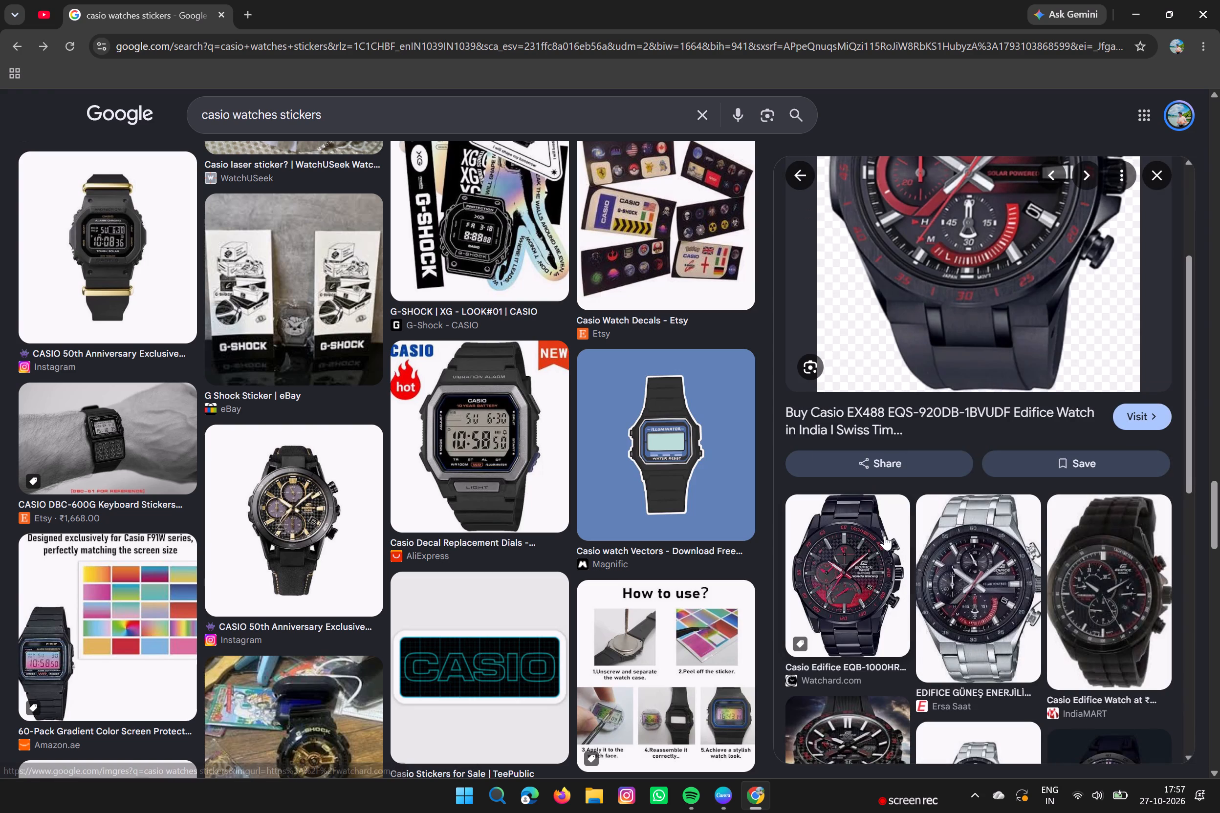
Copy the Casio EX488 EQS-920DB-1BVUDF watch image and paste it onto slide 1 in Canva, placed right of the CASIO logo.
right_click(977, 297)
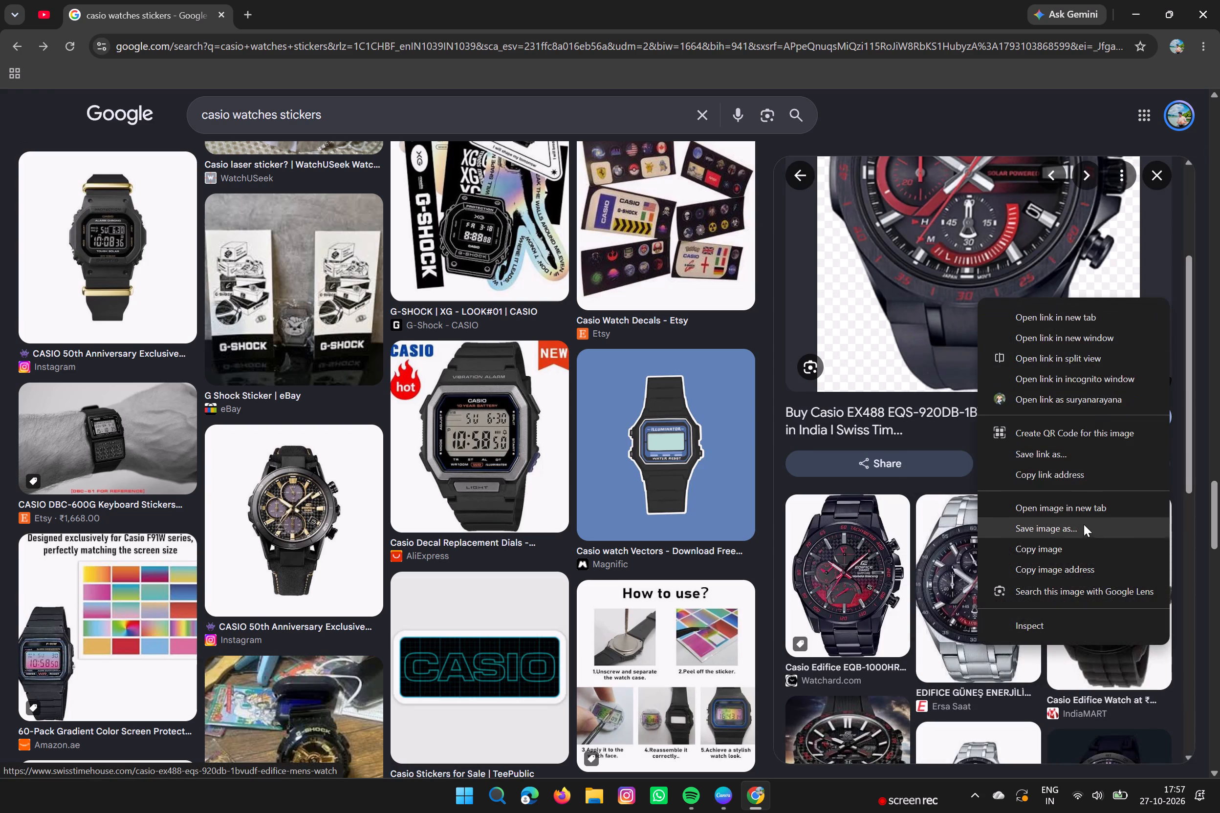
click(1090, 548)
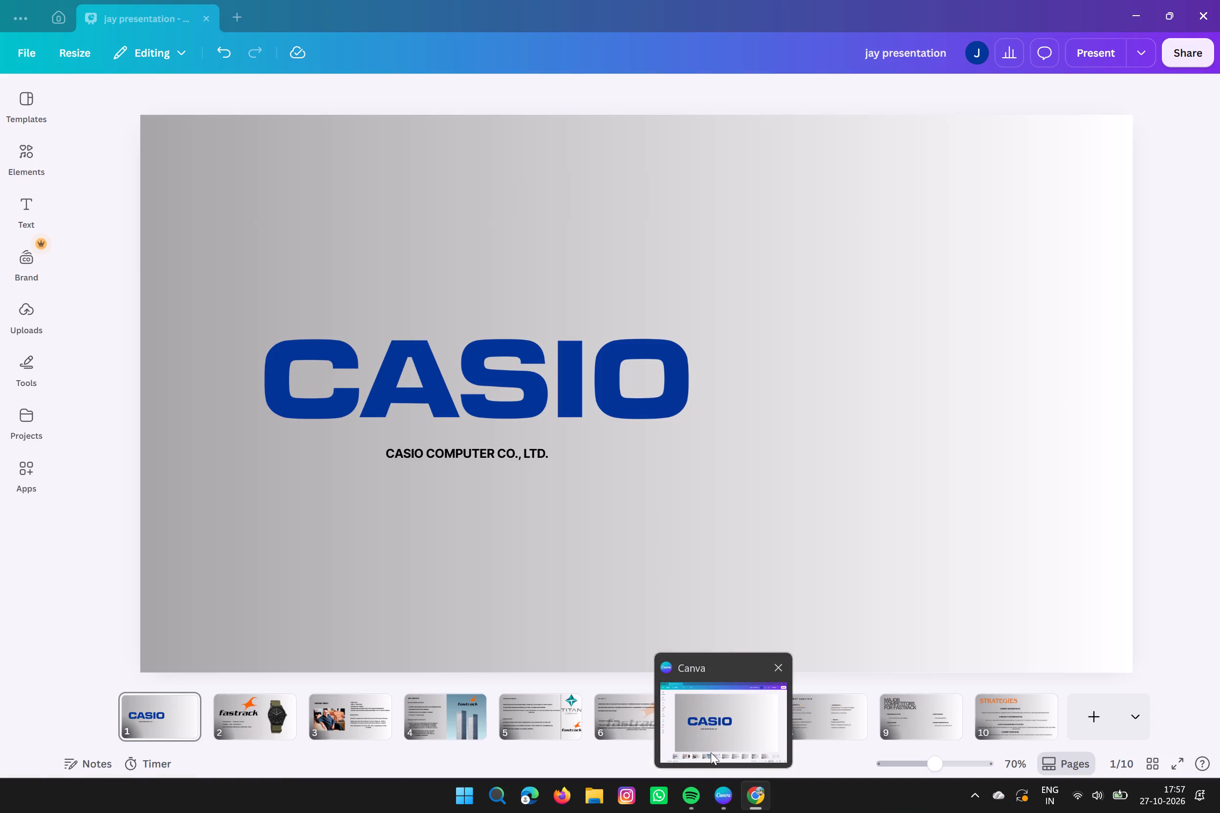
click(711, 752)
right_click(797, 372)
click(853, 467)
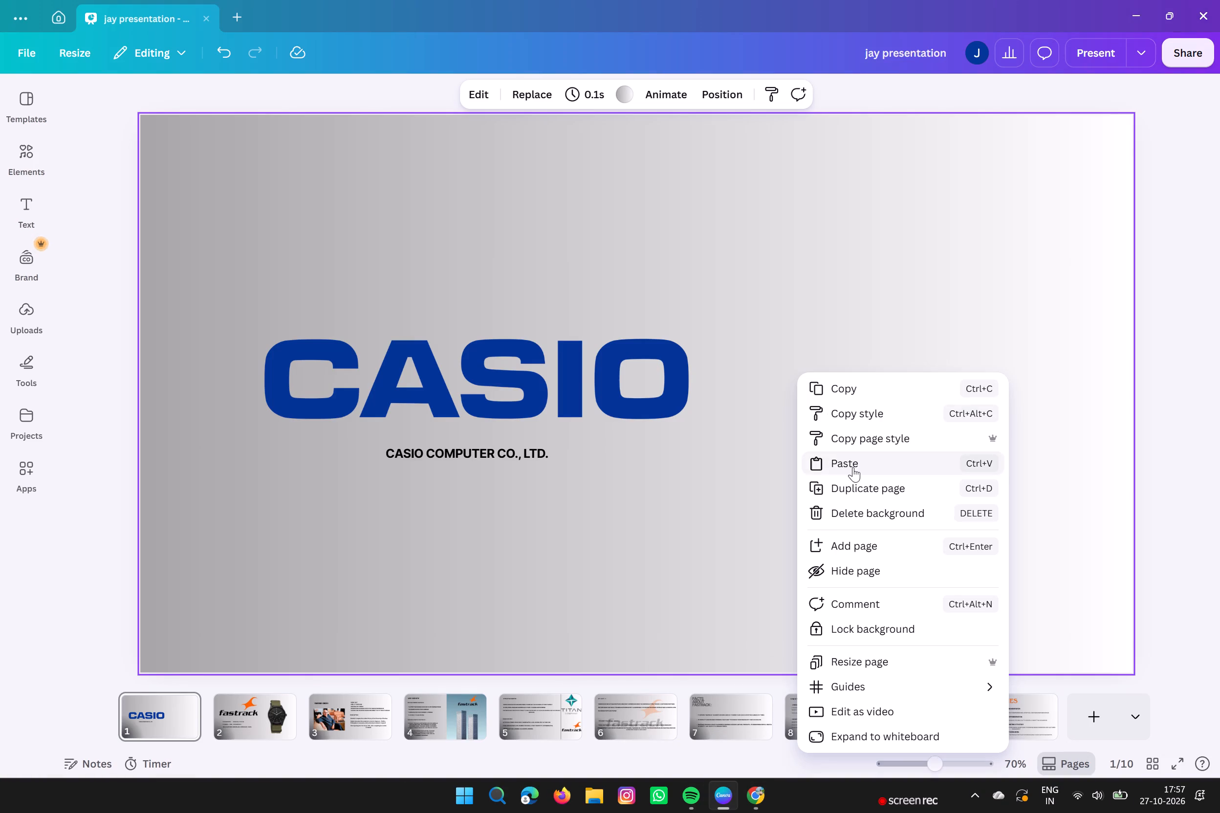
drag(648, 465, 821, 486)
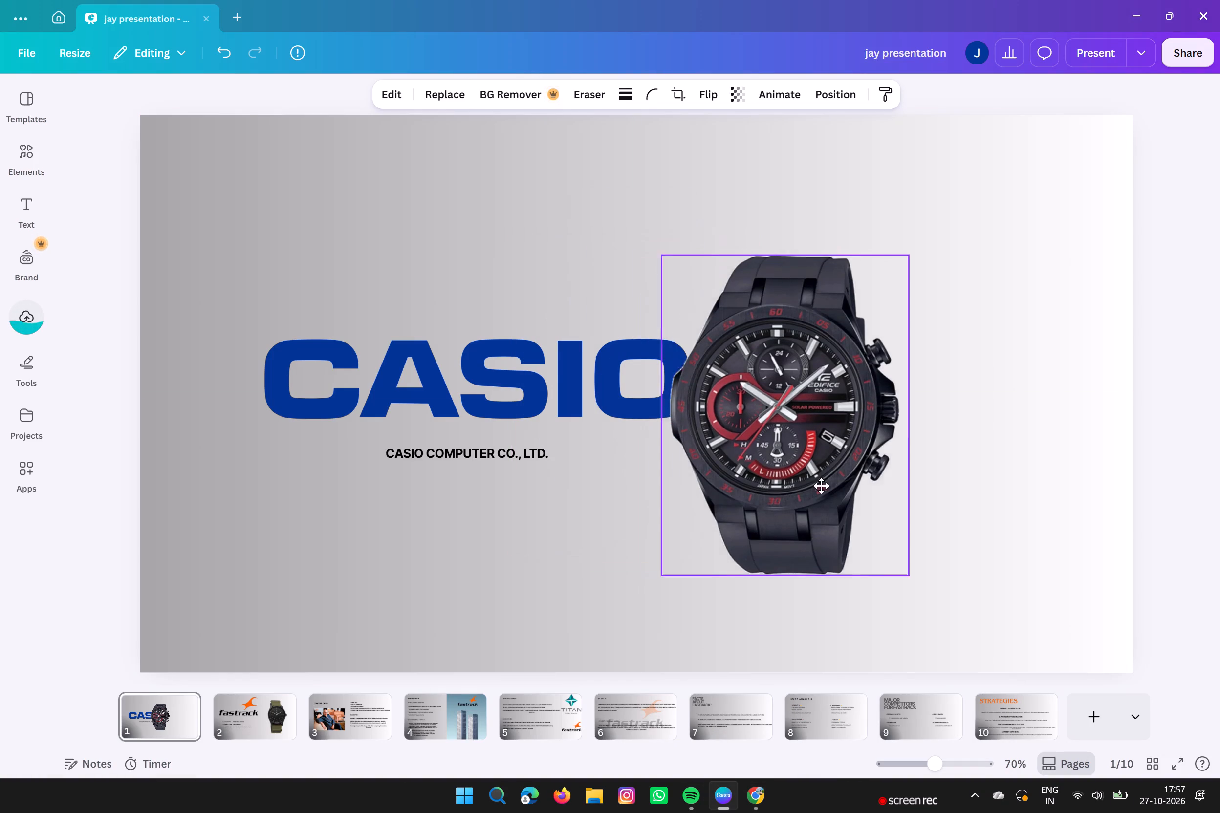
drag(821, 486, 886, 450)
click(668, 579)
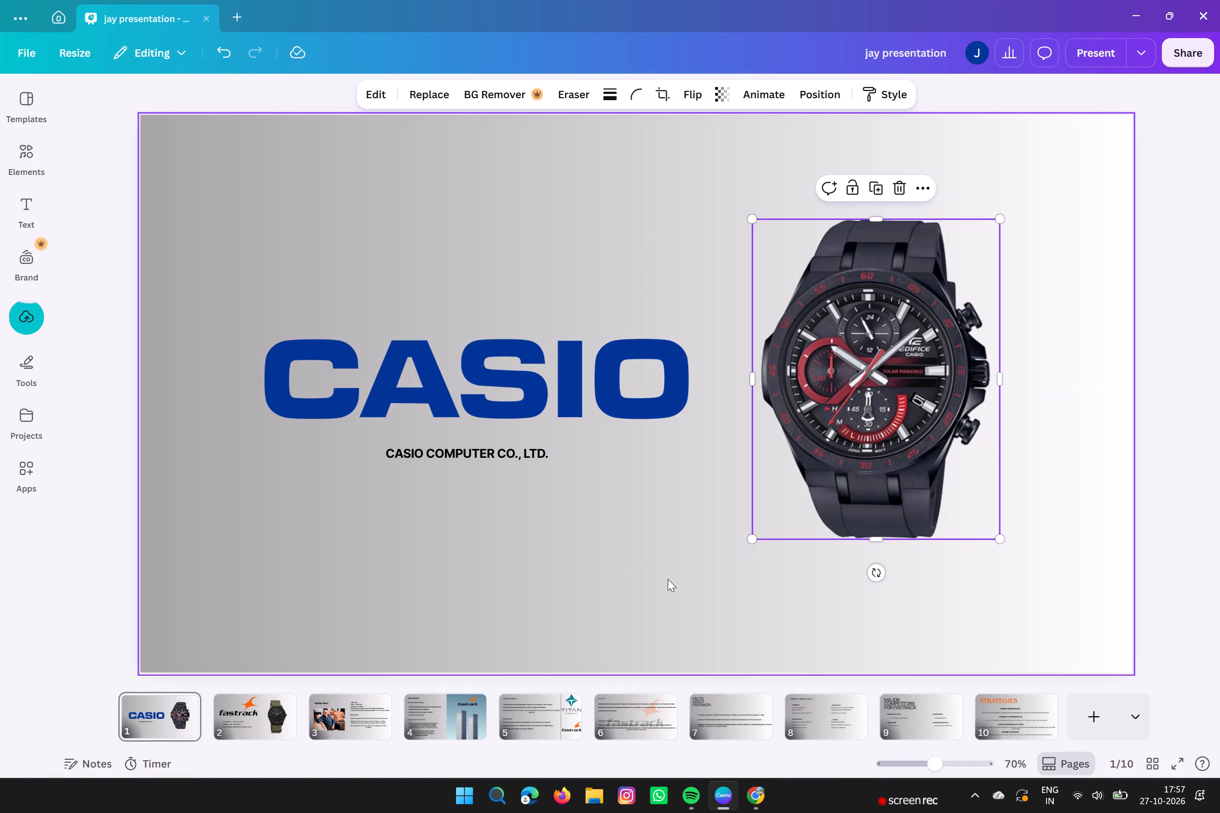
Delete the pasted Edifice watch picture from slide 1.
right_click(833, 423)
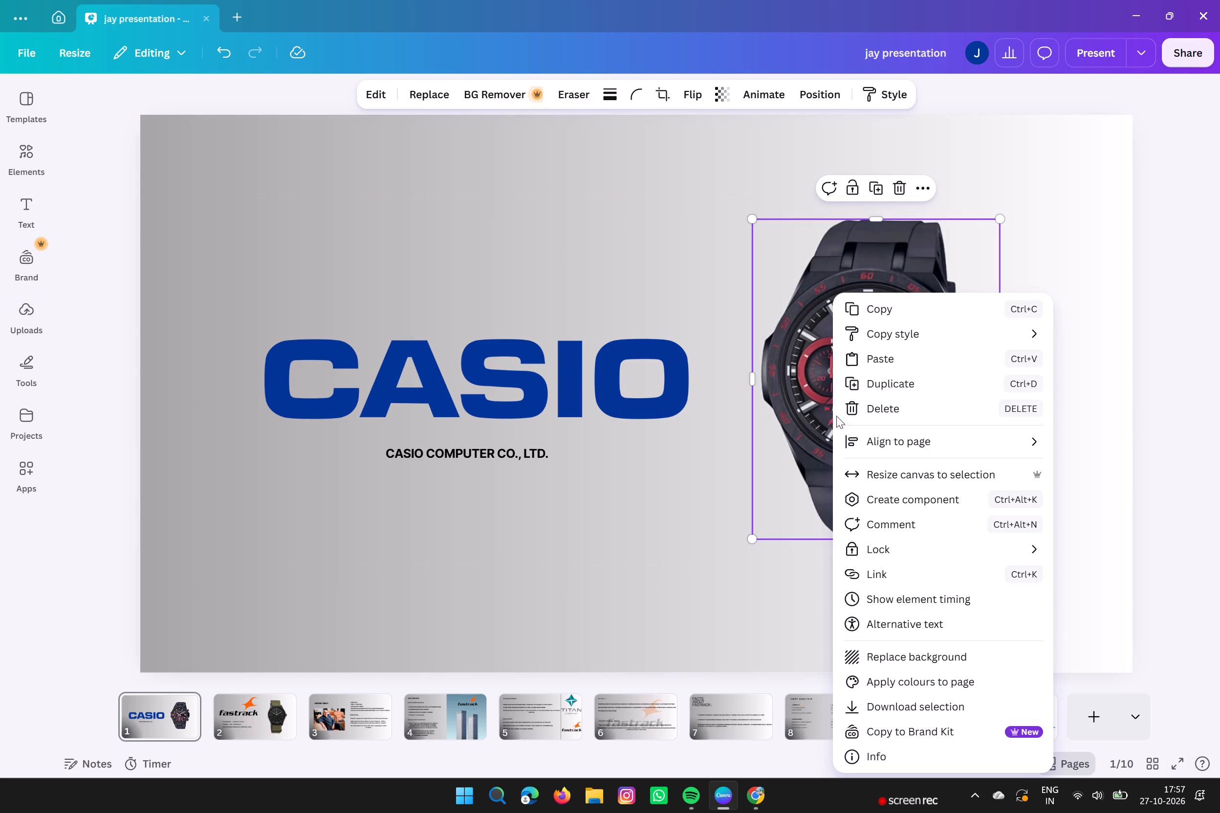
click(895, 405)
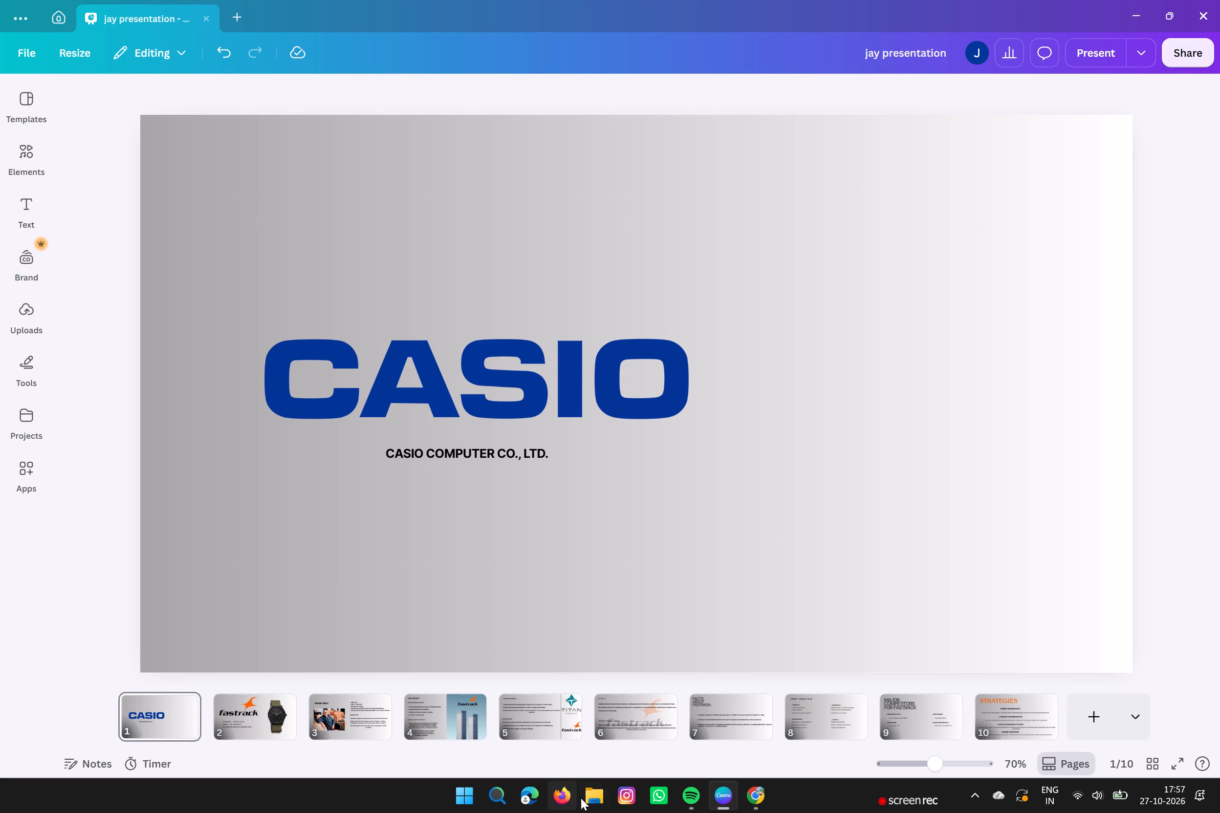
Return to Chrome and look further through the "casio watches stickers" results for another watch picture.
click(744, 798)
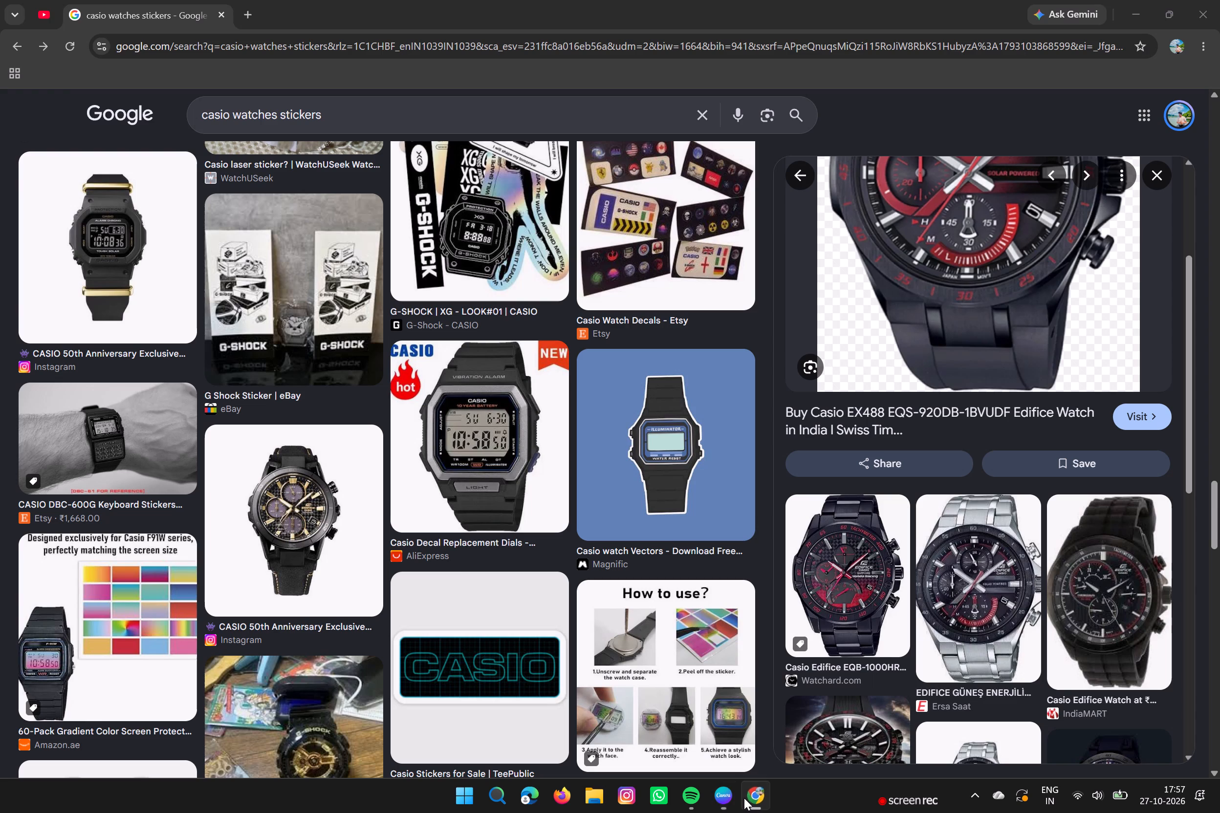
scroll(481, 466, down, 4)
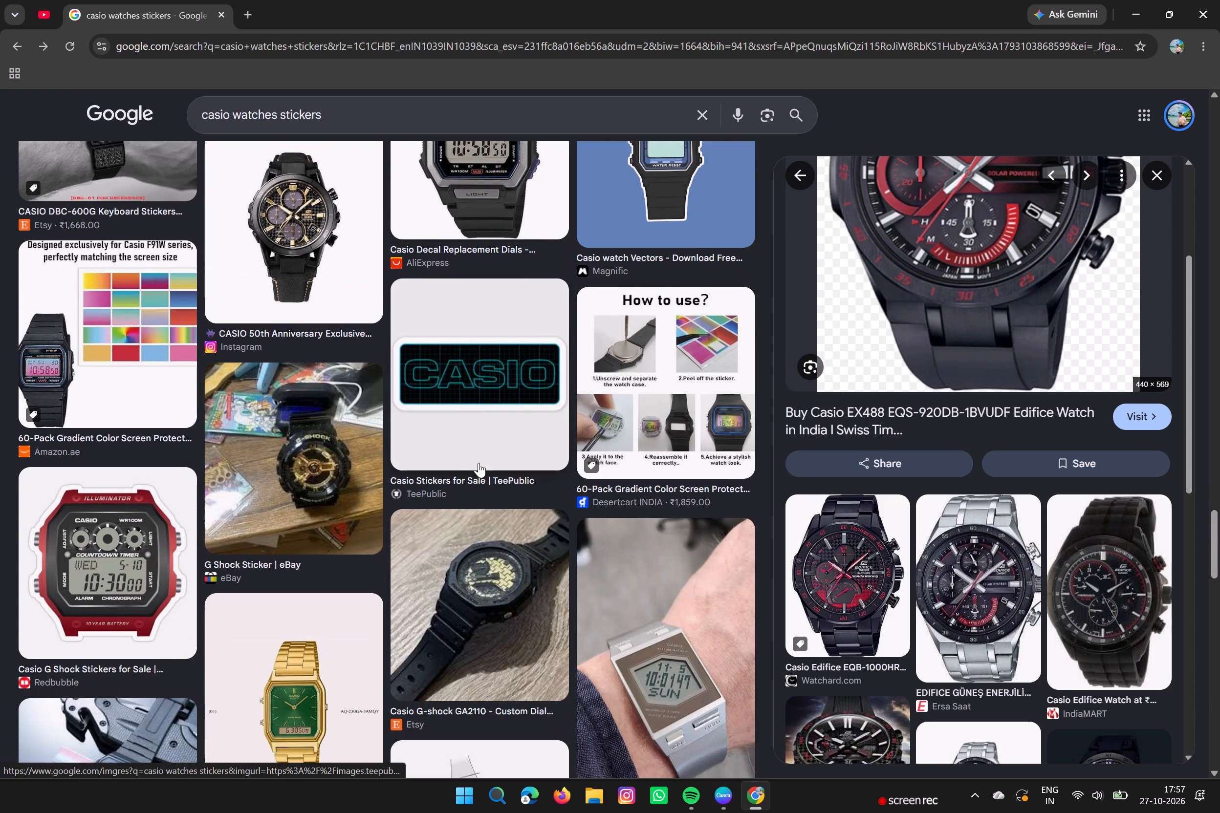
scroll(478, 464, down, 7)
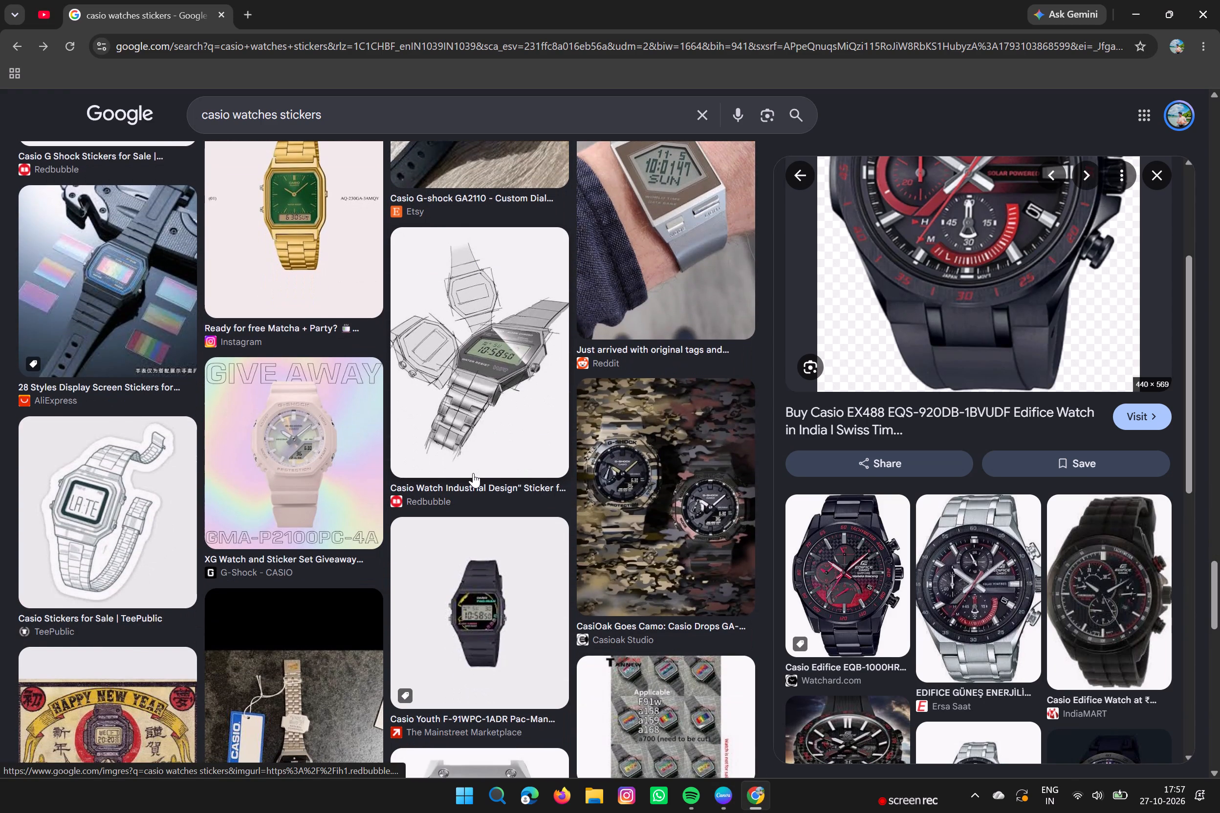
scroll(473, 473, down, 6)
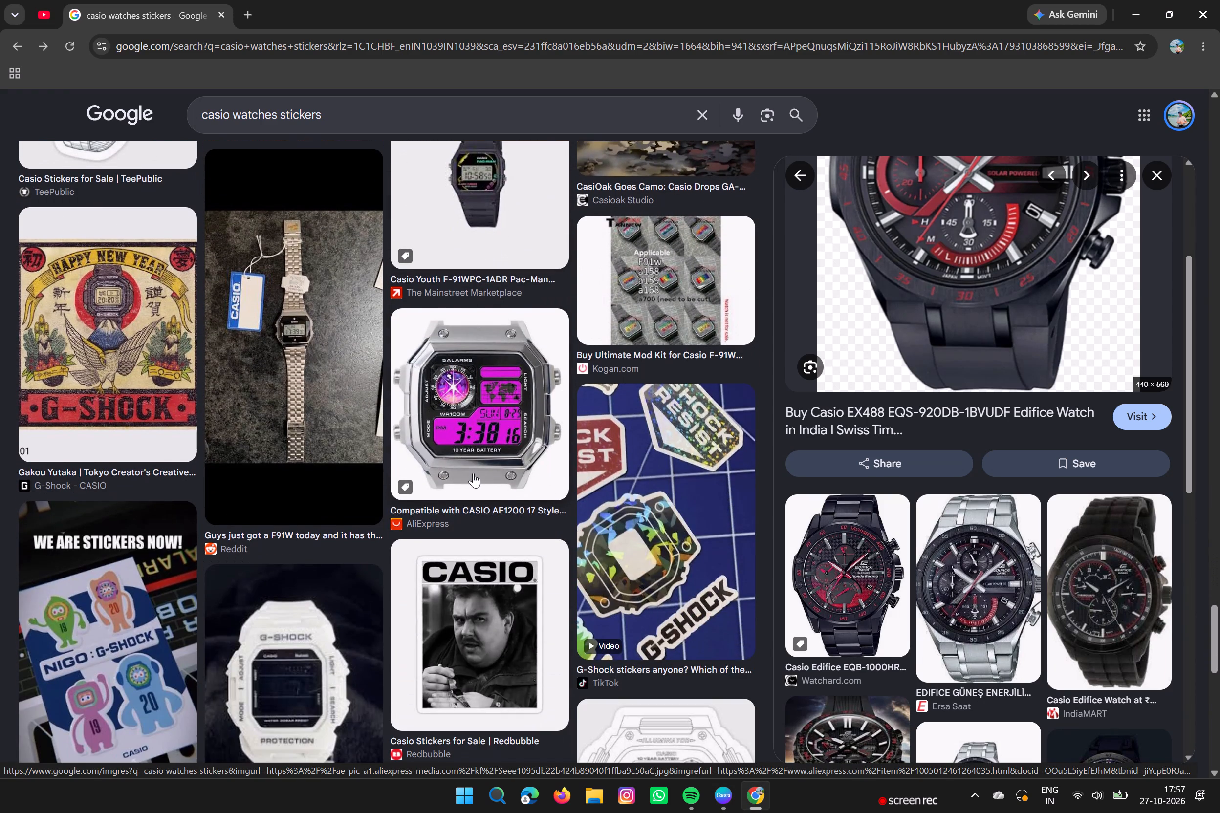
Shorten the query to "casio watches" and search Google Images for it.
click(354, 121)
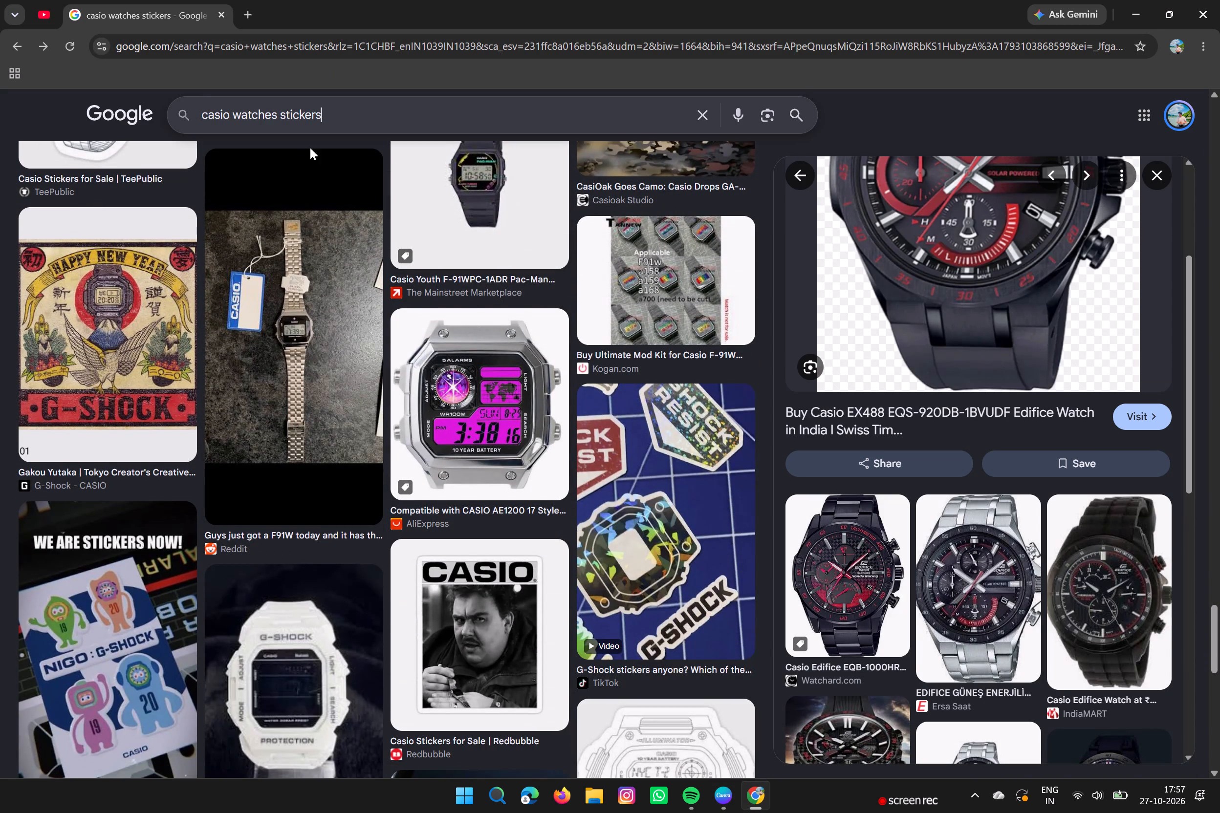
key(BackSpace)
key(BackSpace)
key(BackSpace)
key(BackSpace)
key(BackSpace)
key(BackSpace)
key(BackSpace)
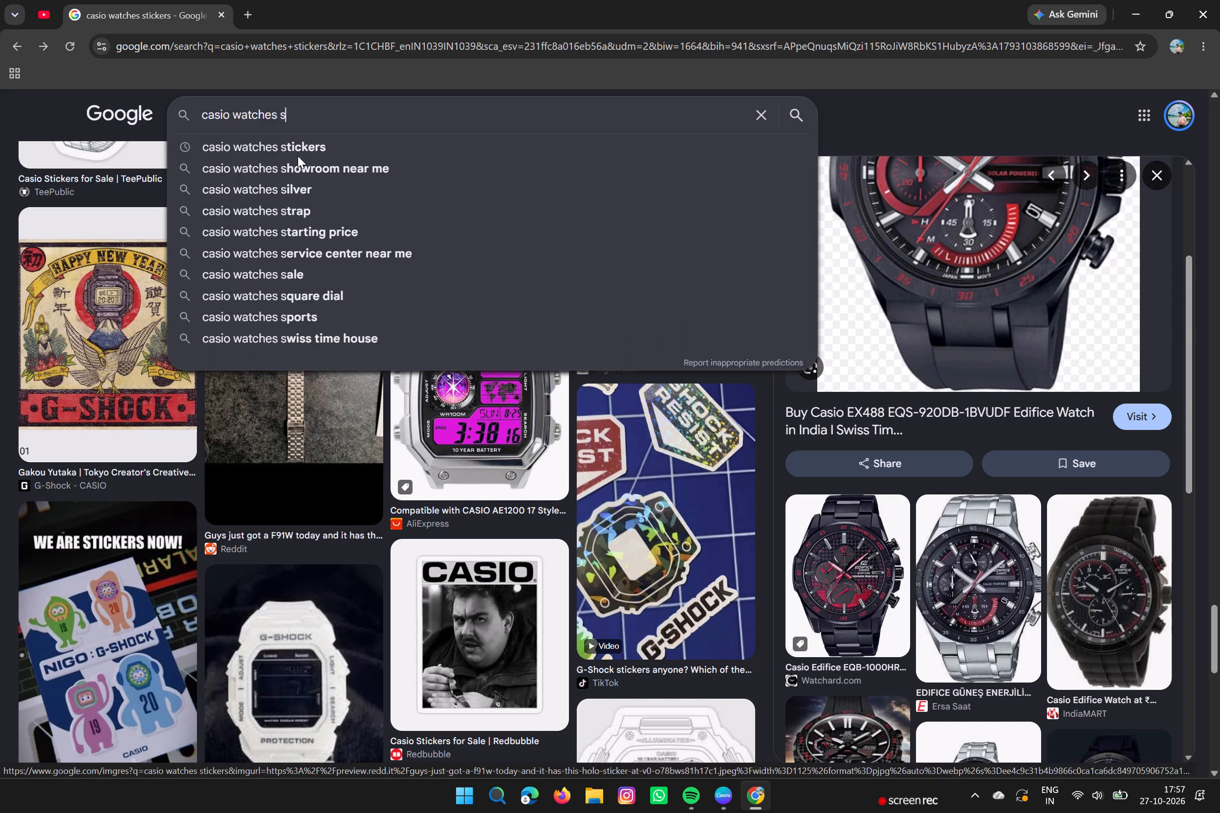
key(BackSpace)
key(Return)
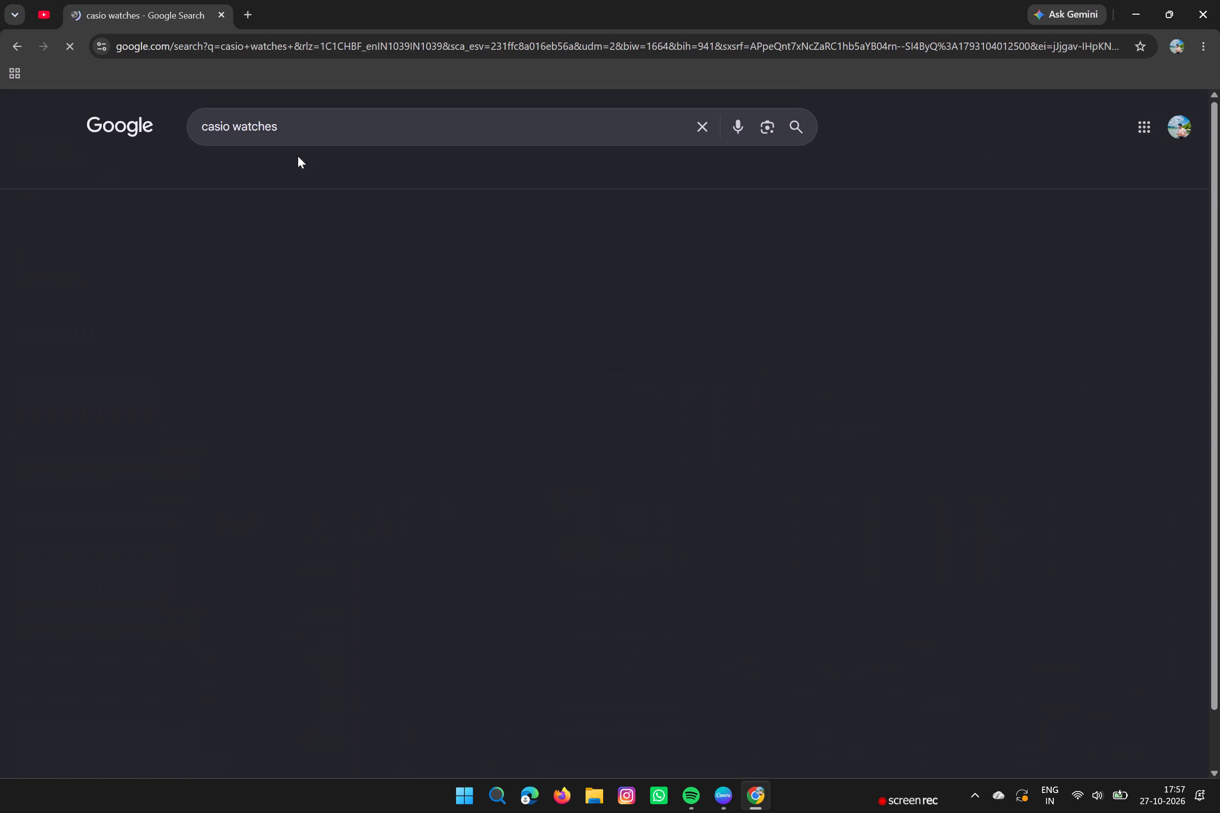
Preview the steel G-Shock from Myntra and the black G-Shock from Heinemann Shop, examining their related watch images.
click(80, 363)
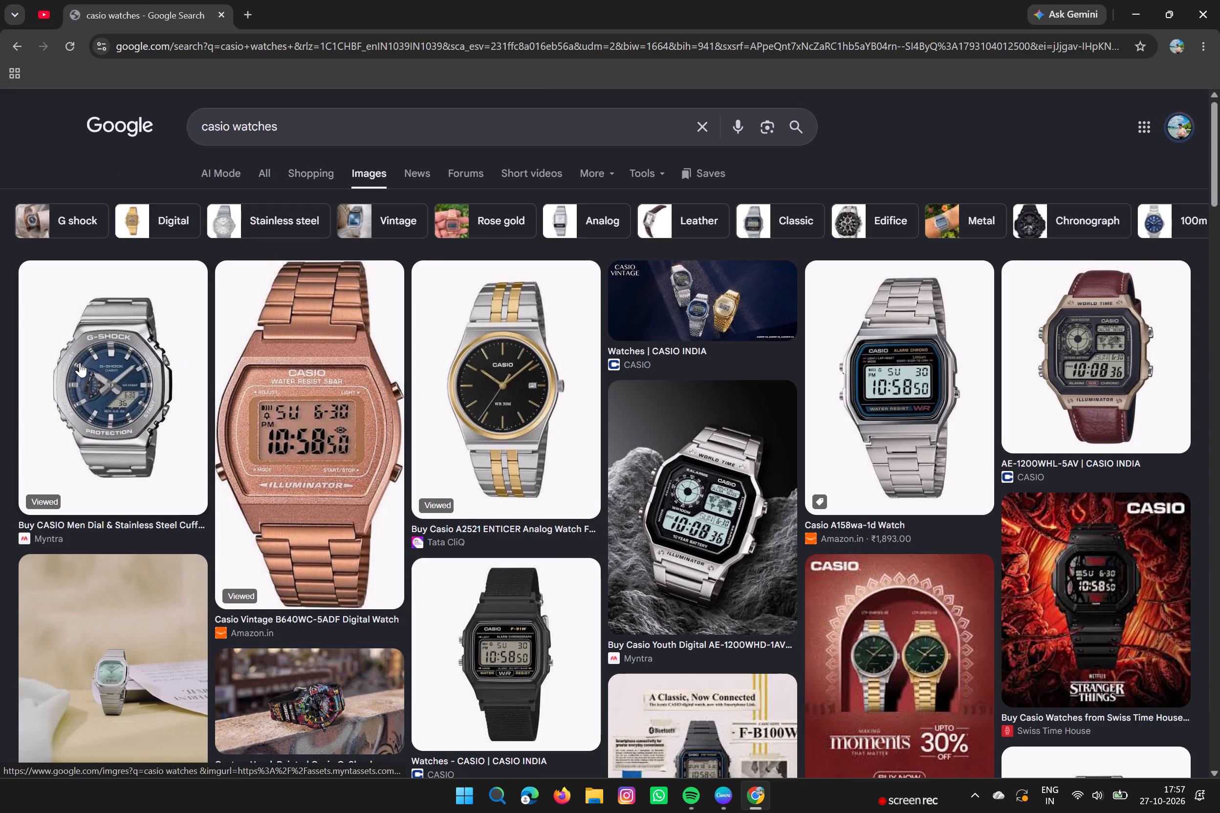
scroll(1033, 514, down, 3)
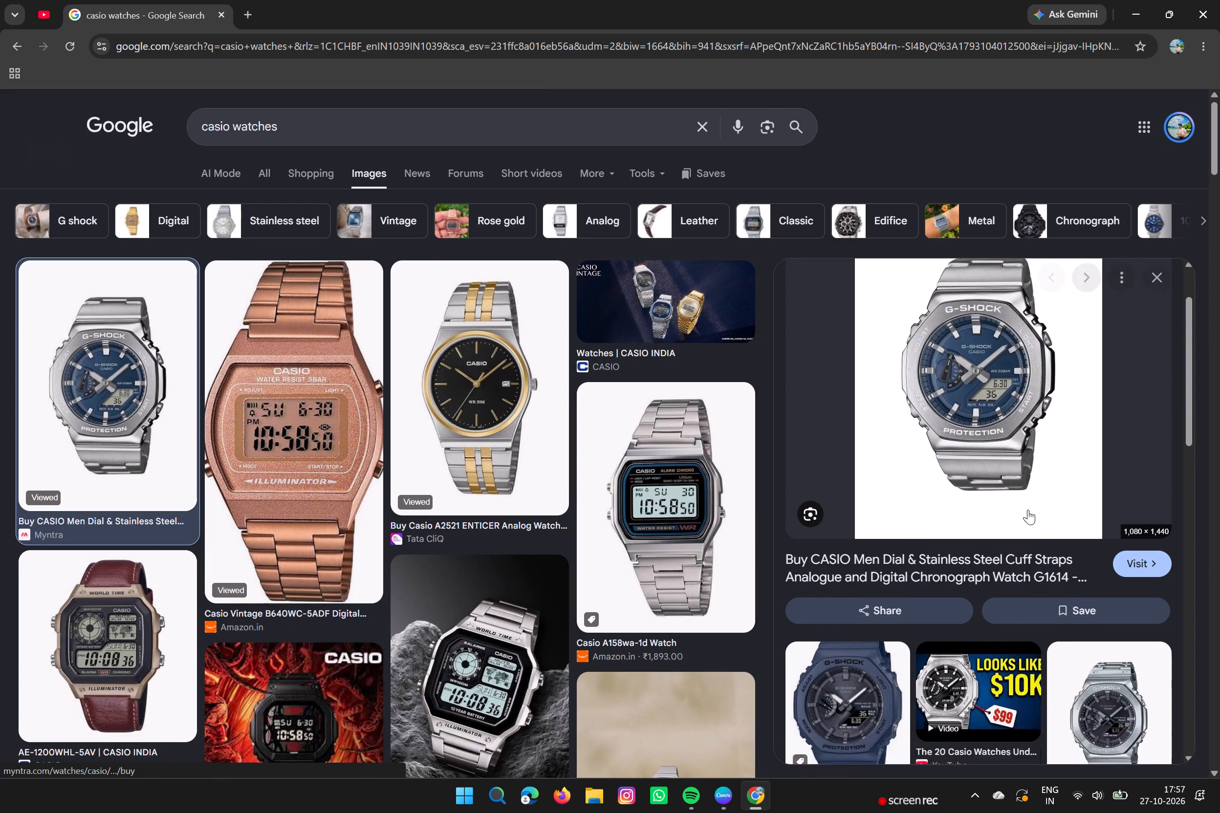
scroll(1028, 510, down, 3)
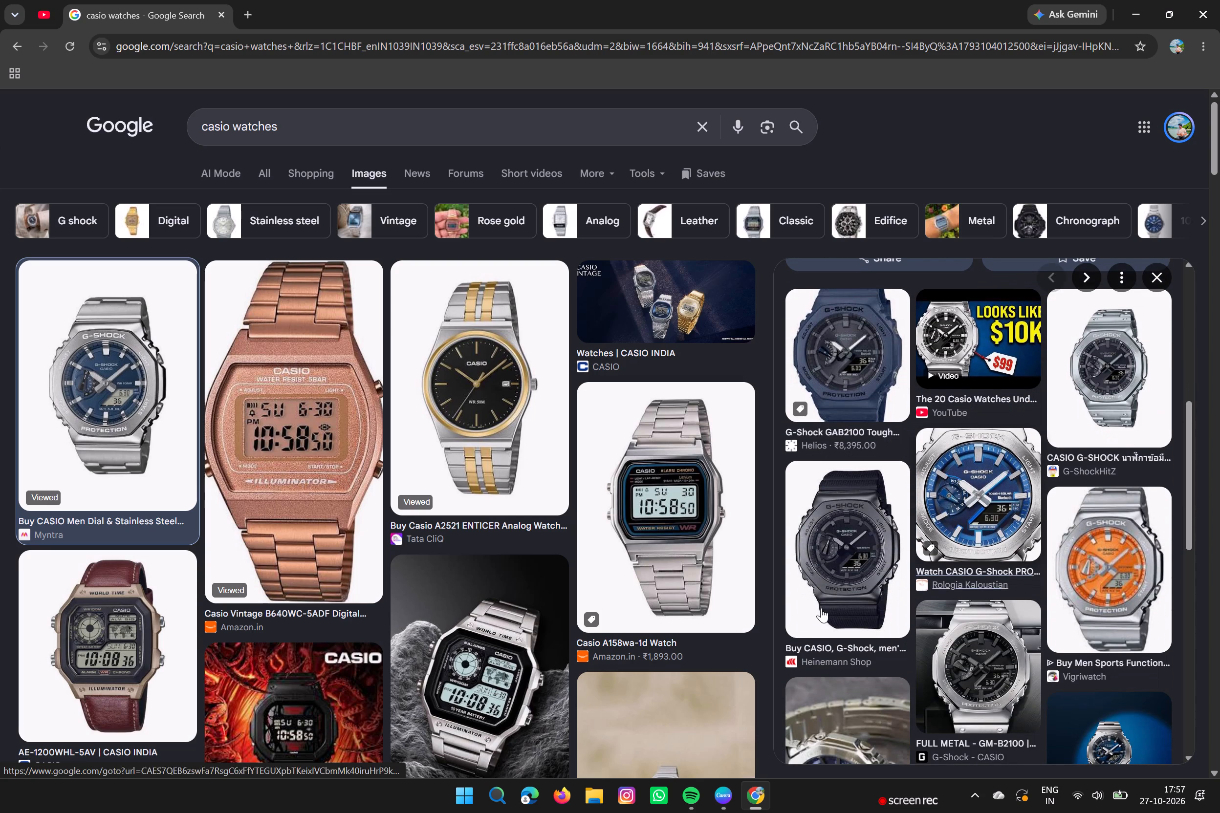
click(830, 571)
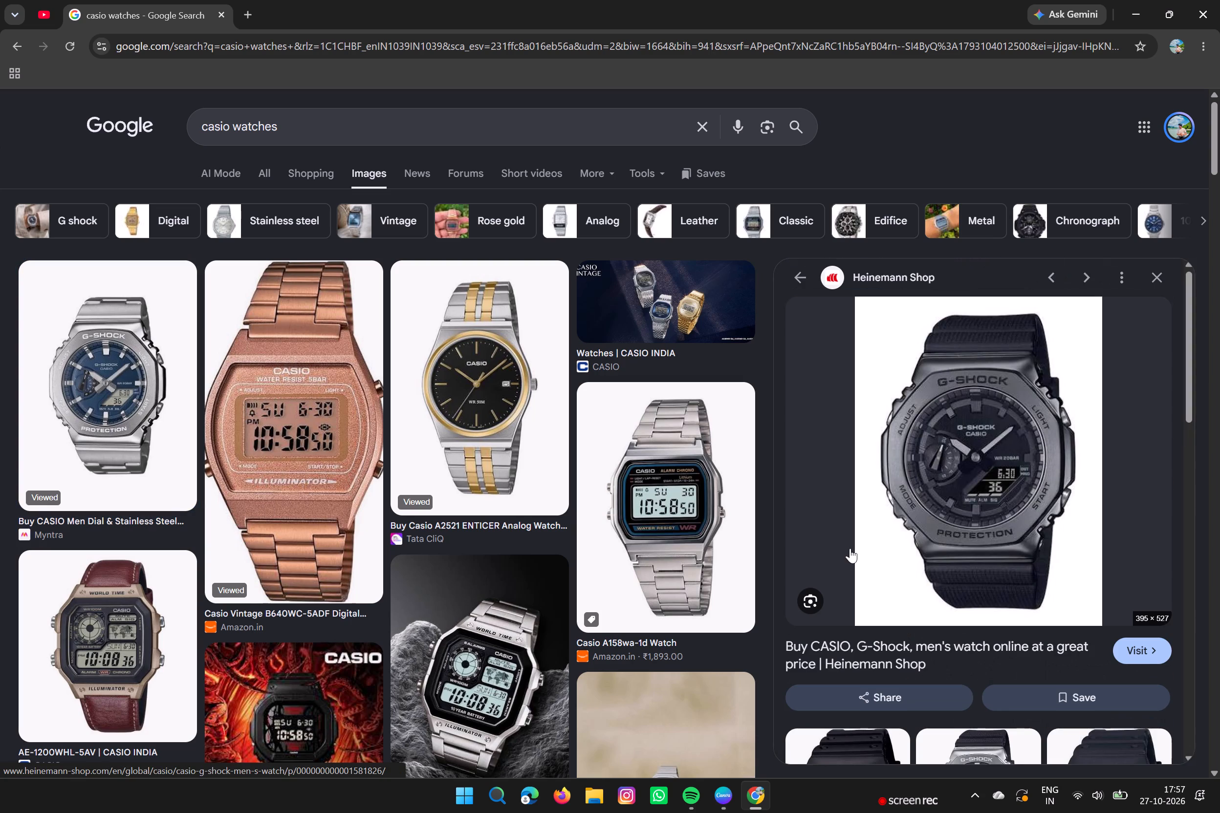
scroll(850, 548, down, 9)
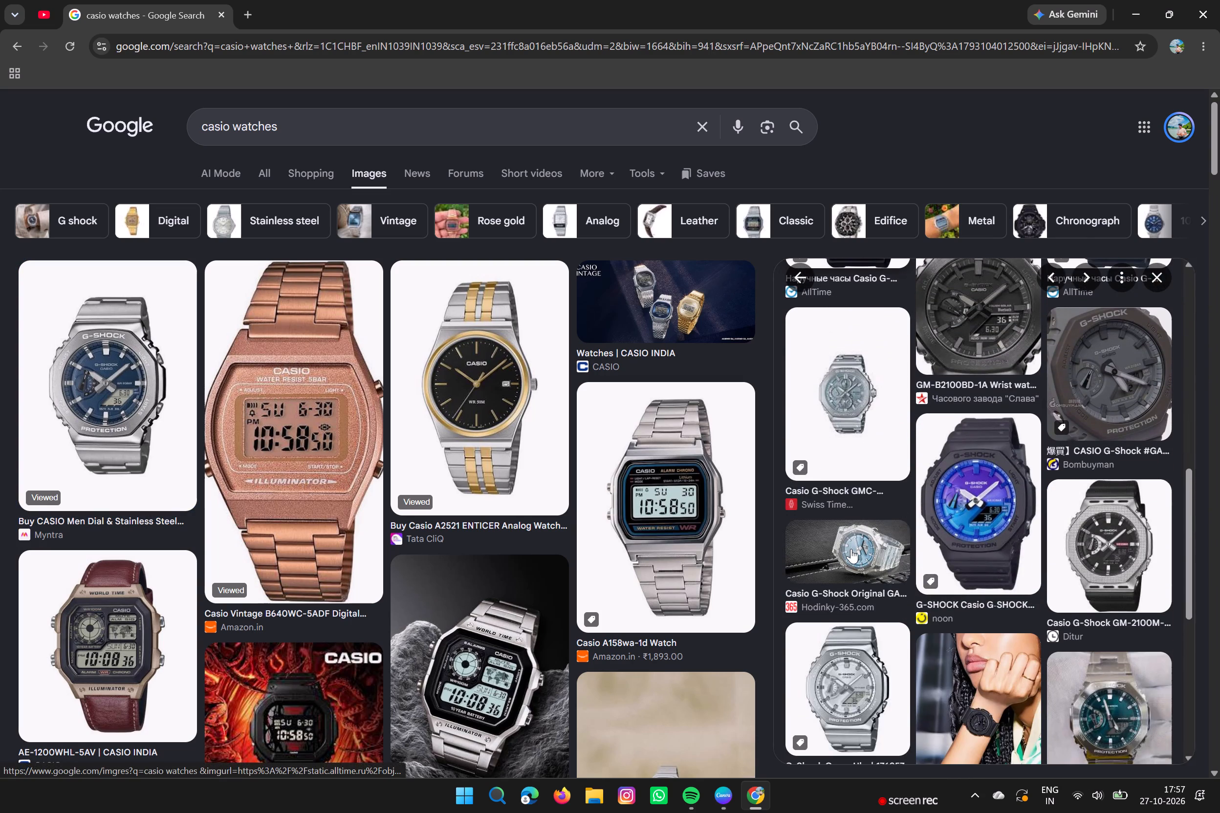
scroll(851, 549, down, 8)
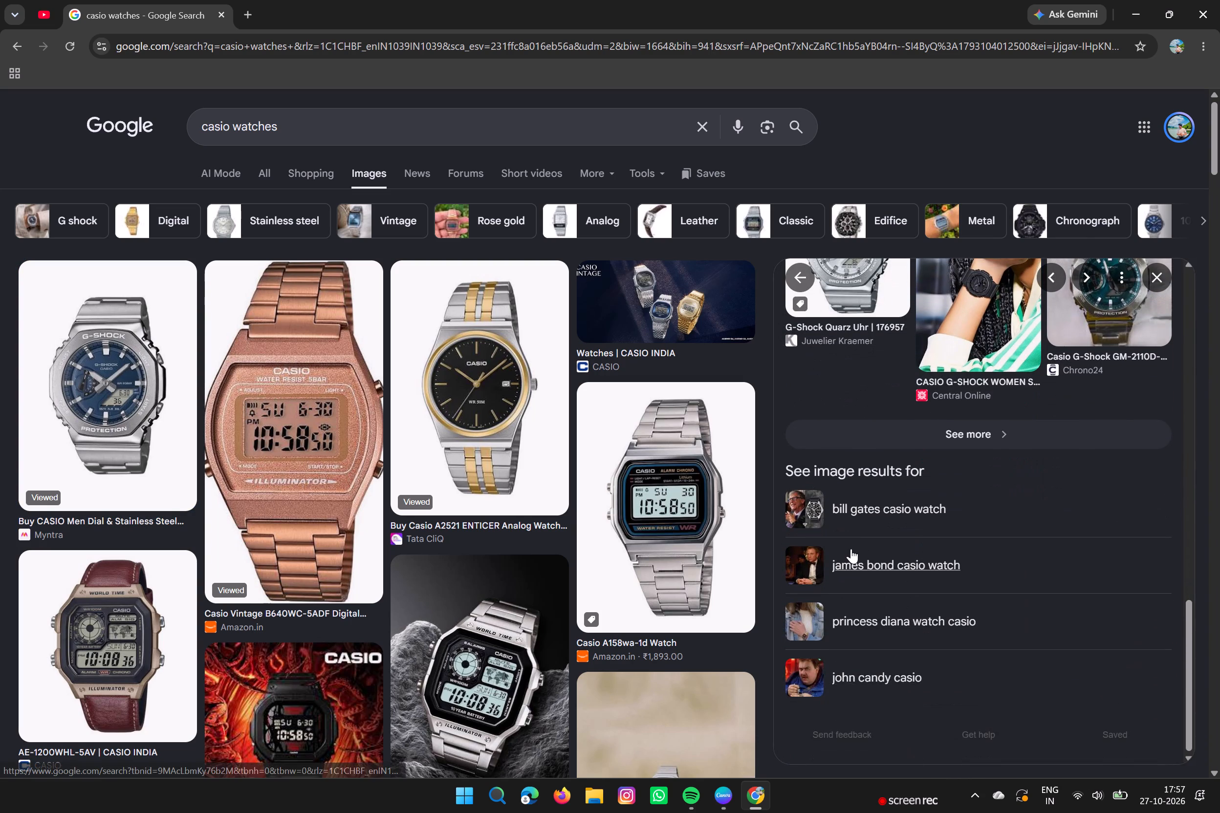
Preview the Casio AE-1200WHL-5AV watch with the brown leather strap from the main image results.
scroll(218, 632, down, 3)
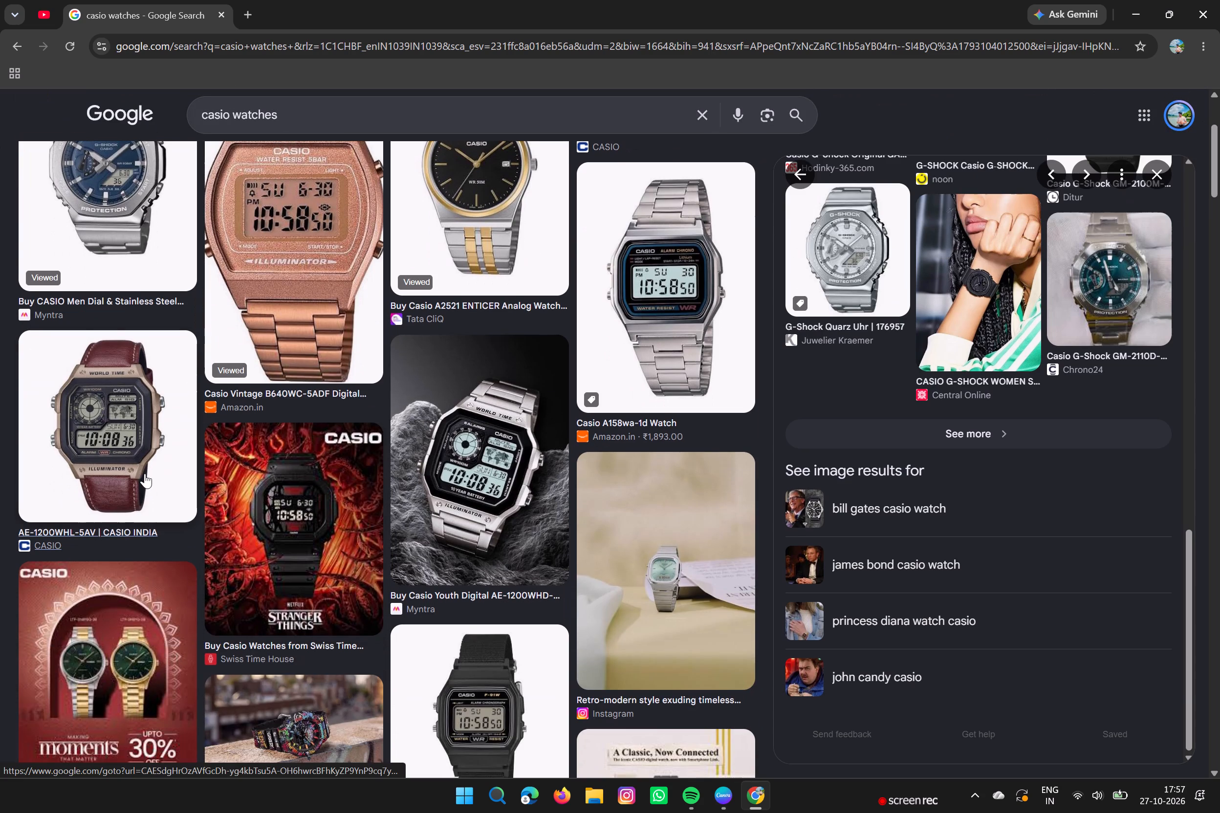
scroll(145, 473, down, 3)
scroll(144, 478, up, 3)
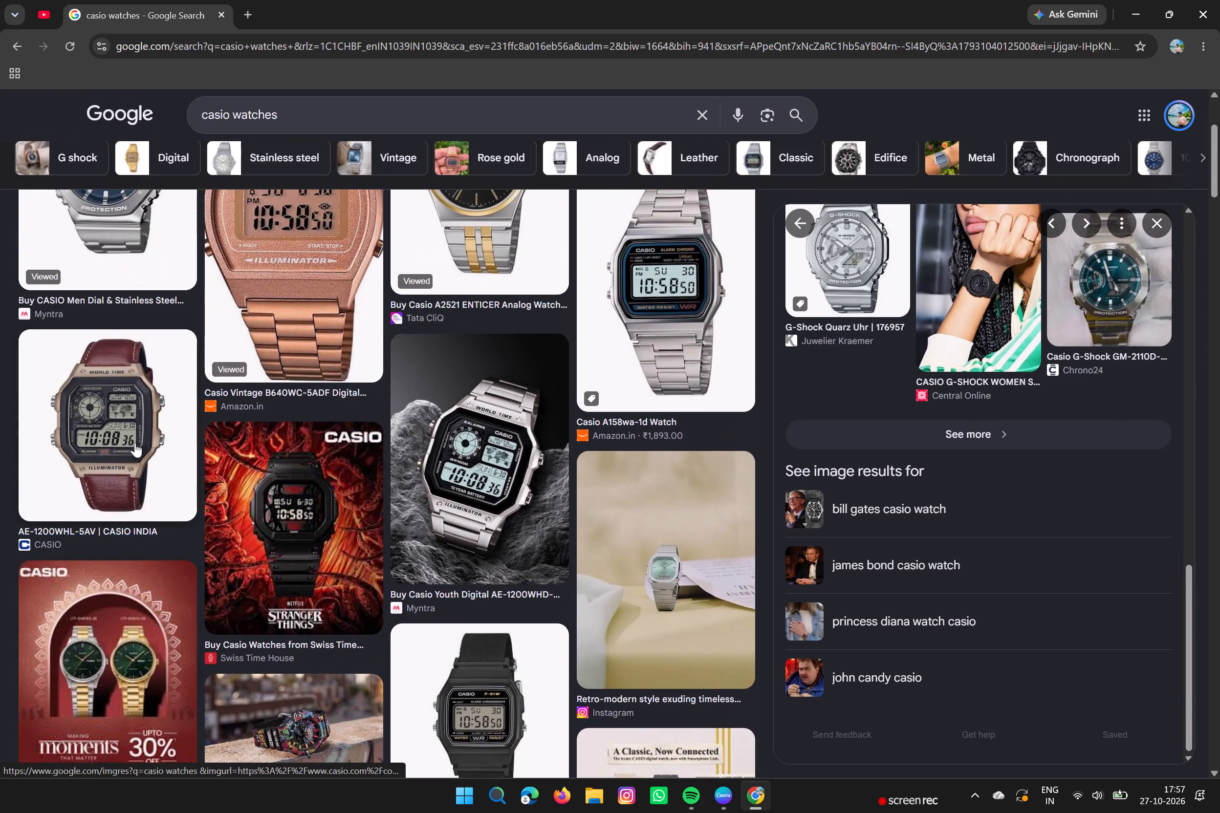
click(121, 413)
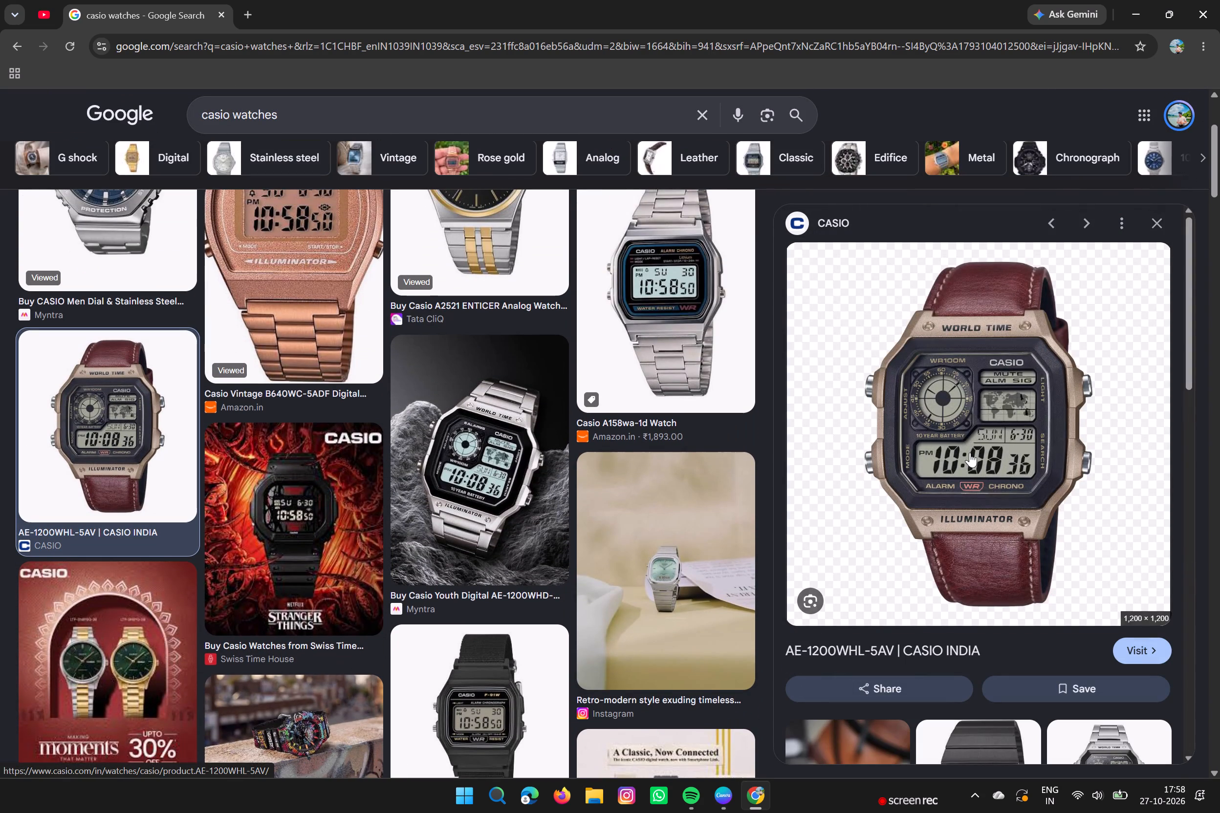
Copy the AE-1200WHL-5AV watch image, paste it onto slide 1 in Canva and place it beside the CASIO logo.
right_click(976, 452)
click(1035, 360)
click(715, 747)
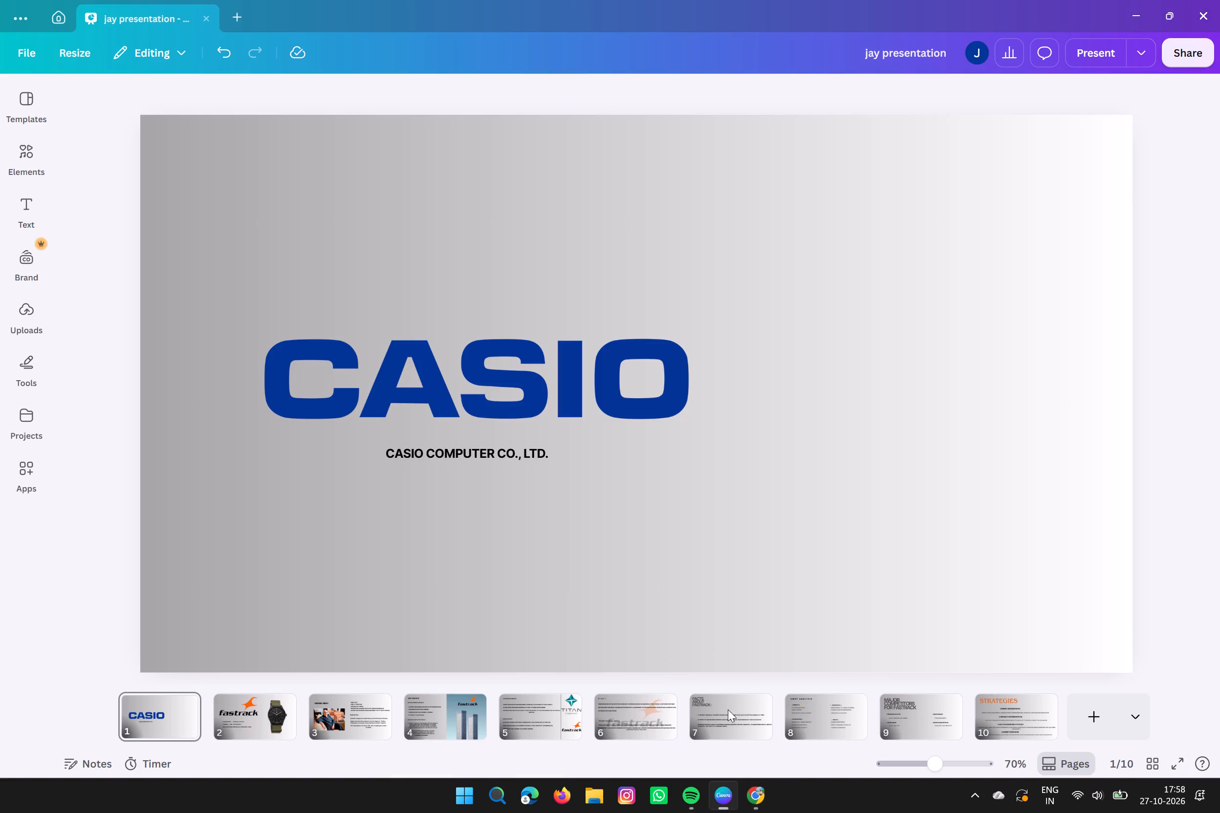
right_click(855, 304)
click(896, 393)
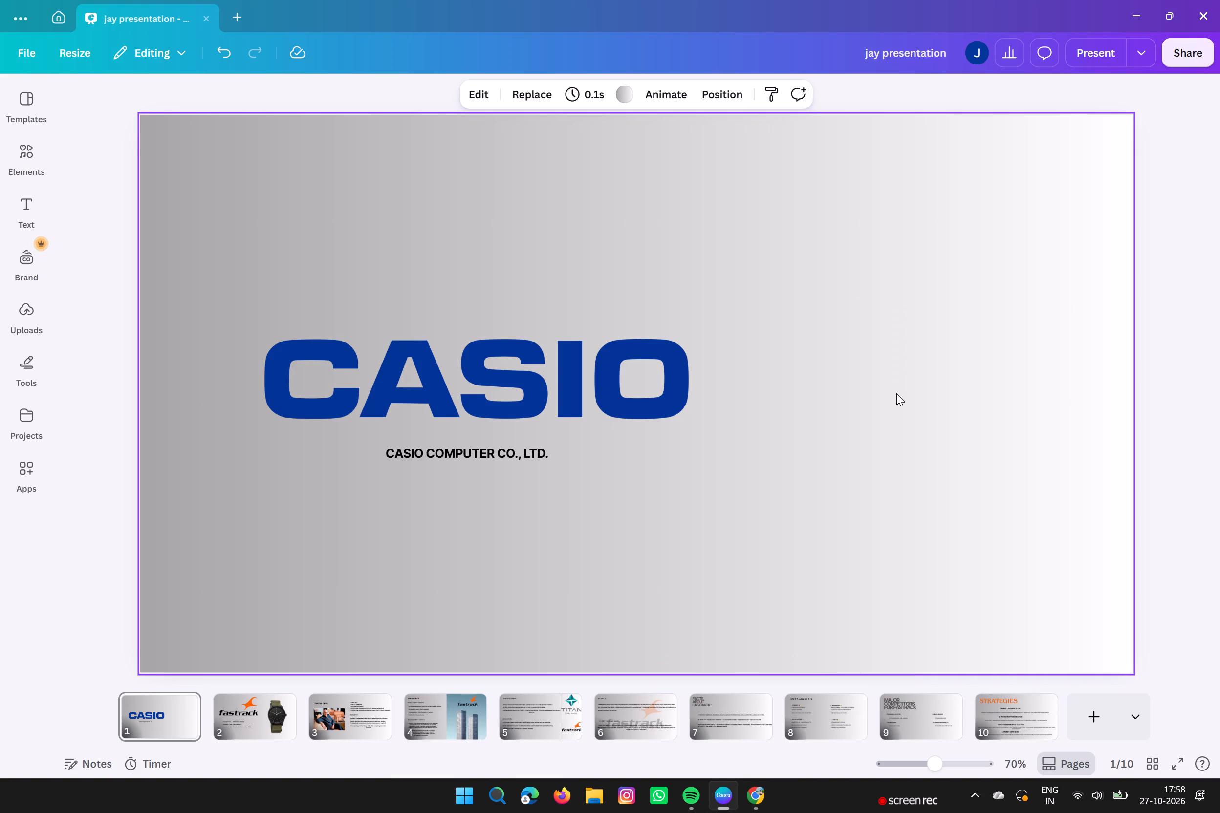
drag(622, 477, 865, 470)
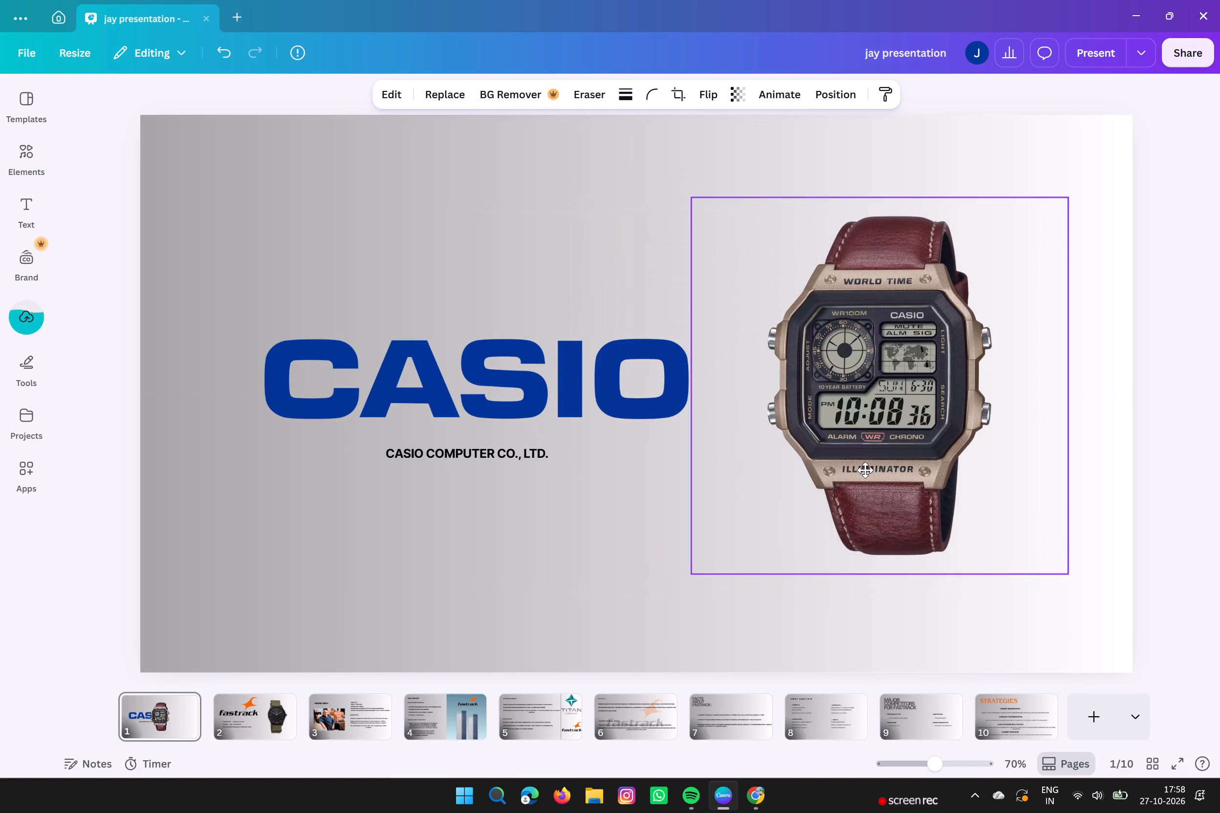
drag(865, 470, 850, 473)
click(425, 582)
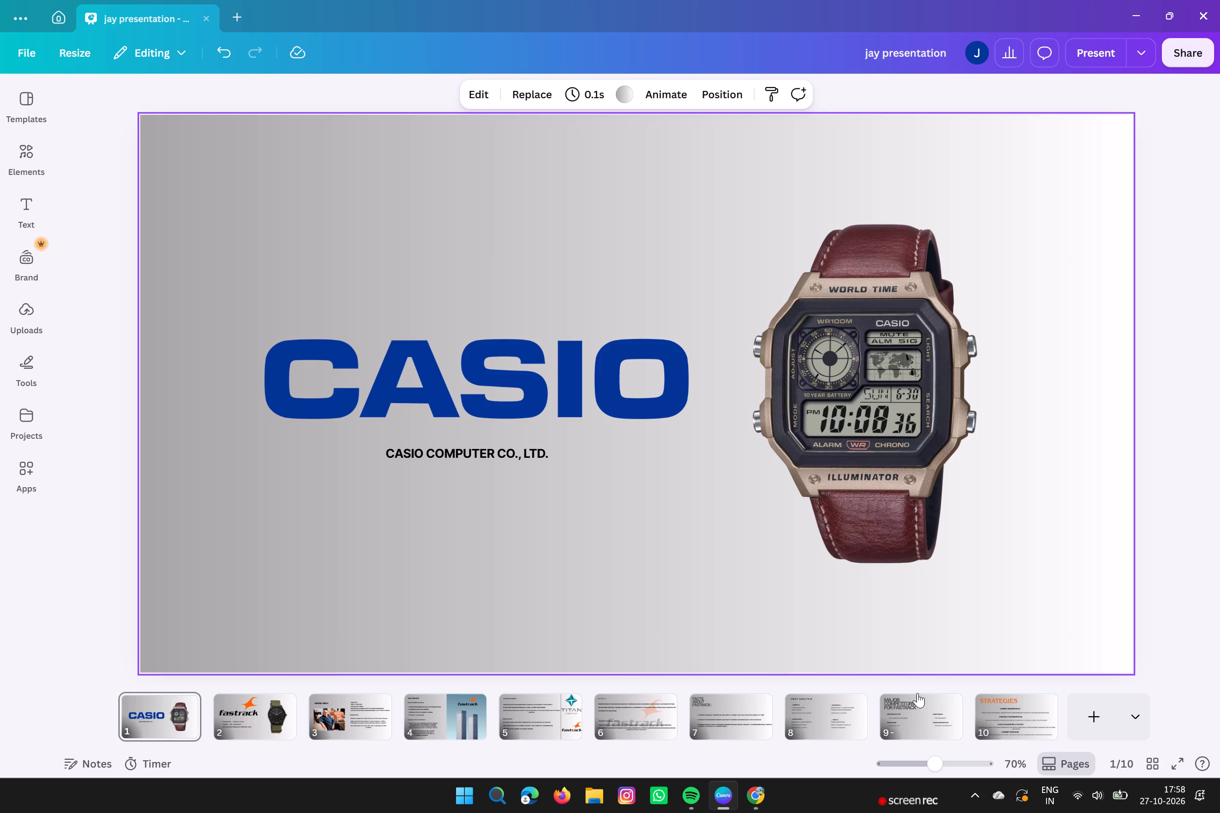
Delete the Fastrack logo from slide 2.
click(243, 724)
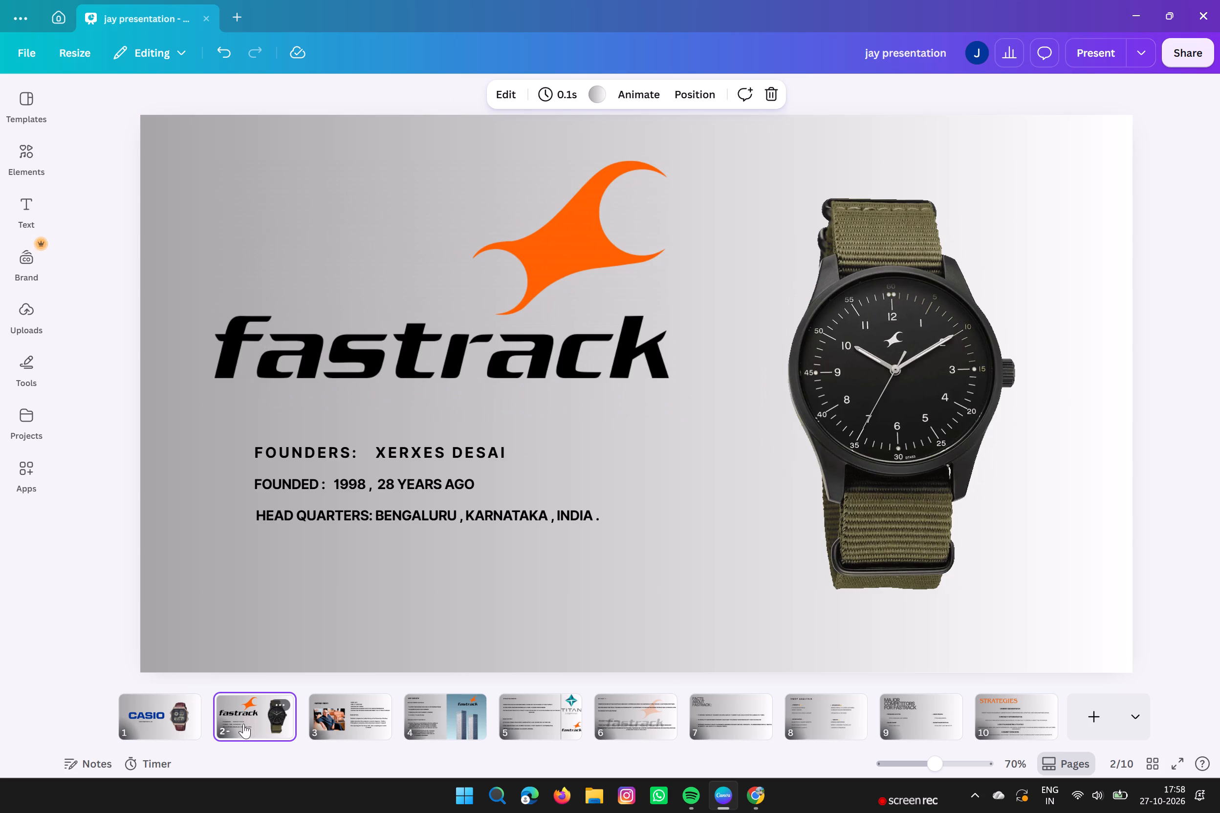
right_click(395, 357)
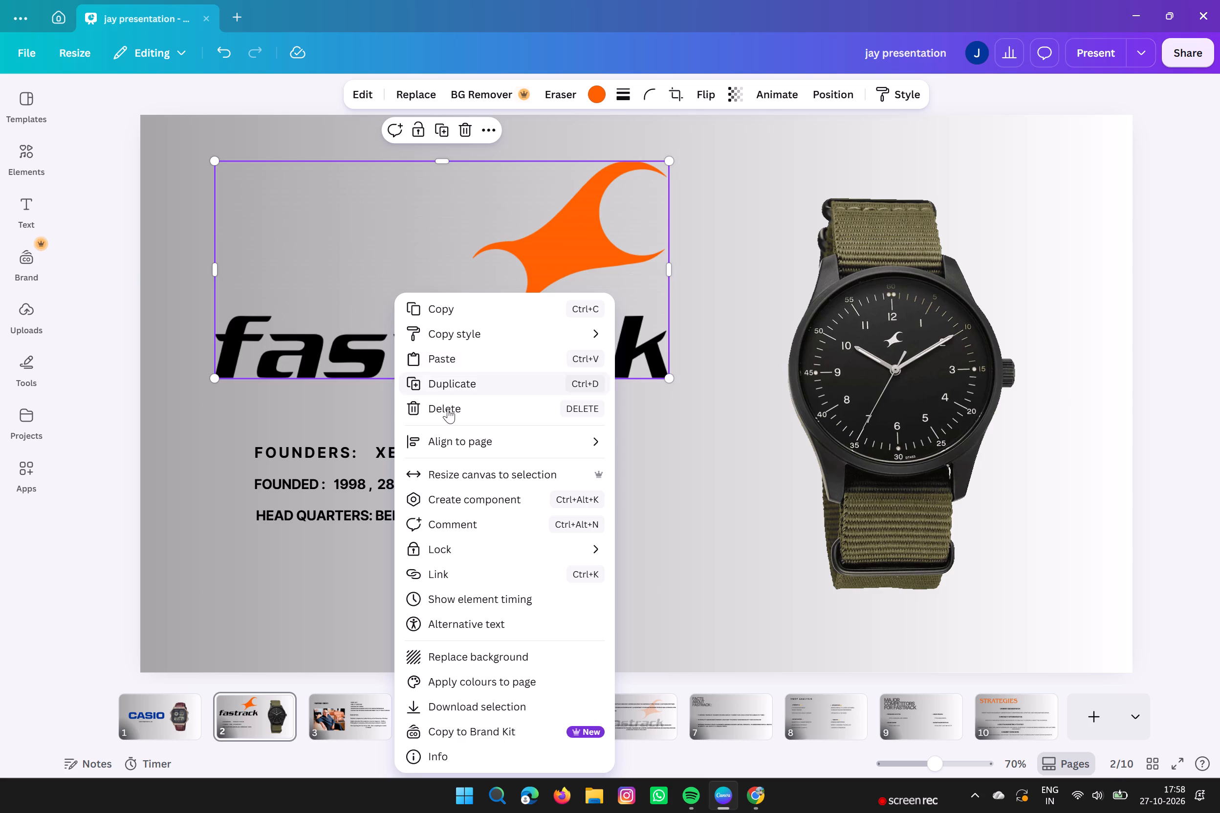
click(449, 410)
Copy the CASIO logo from slide 1 to slide 2 and place it well above the founders line.
click(159, 723)
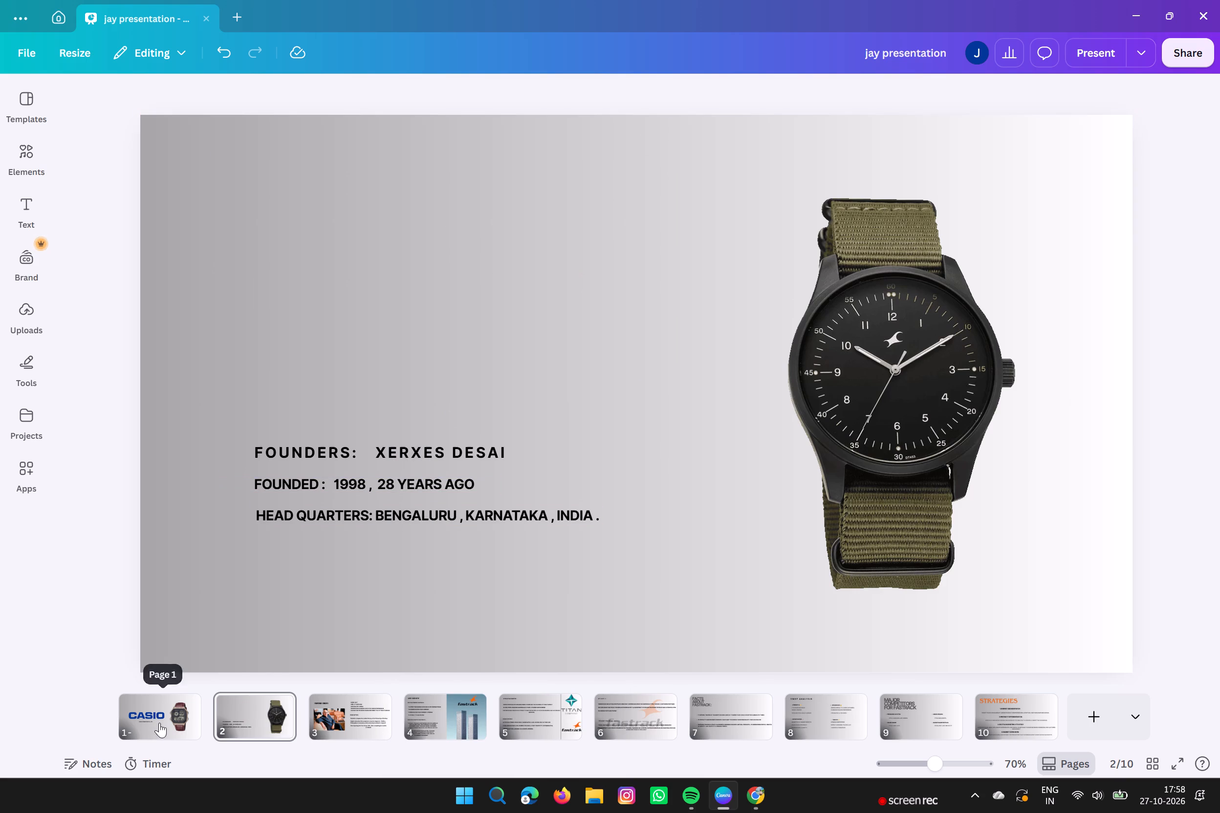
click(334, 373)
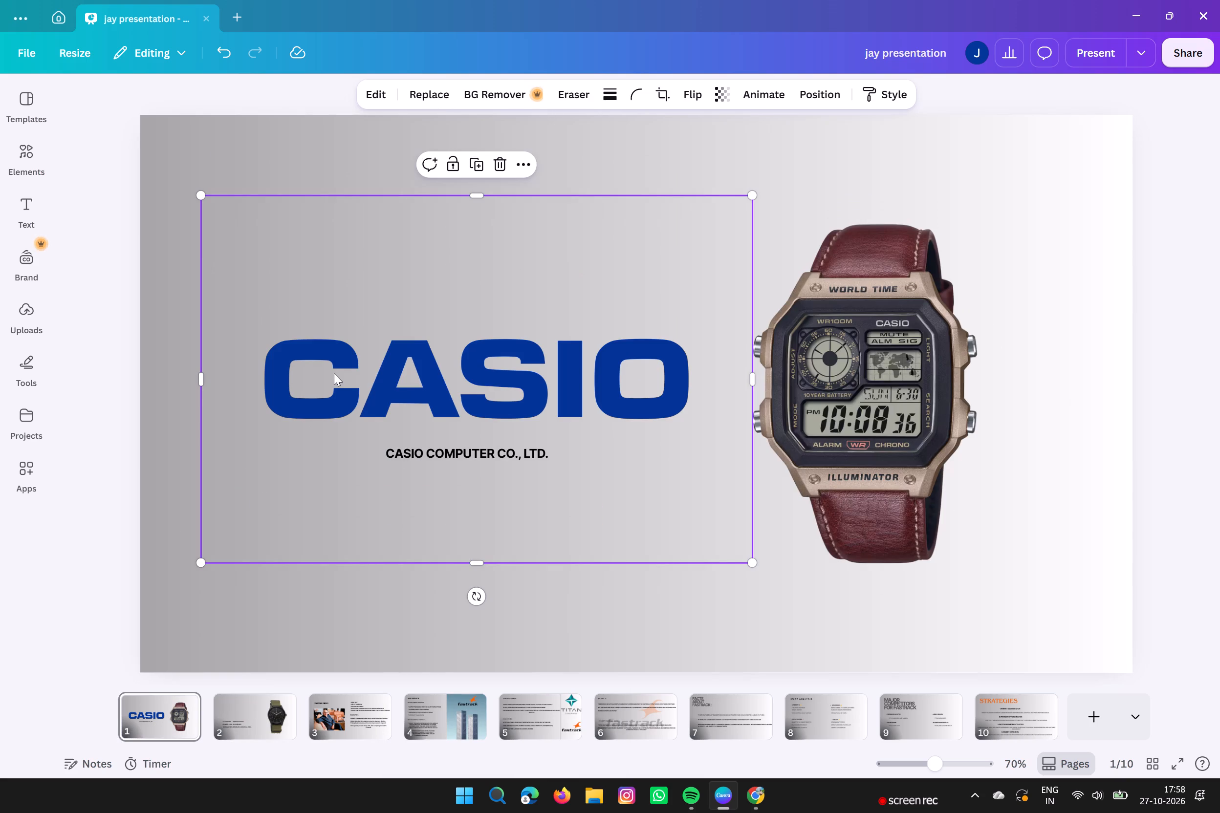
right_click(334, 373)
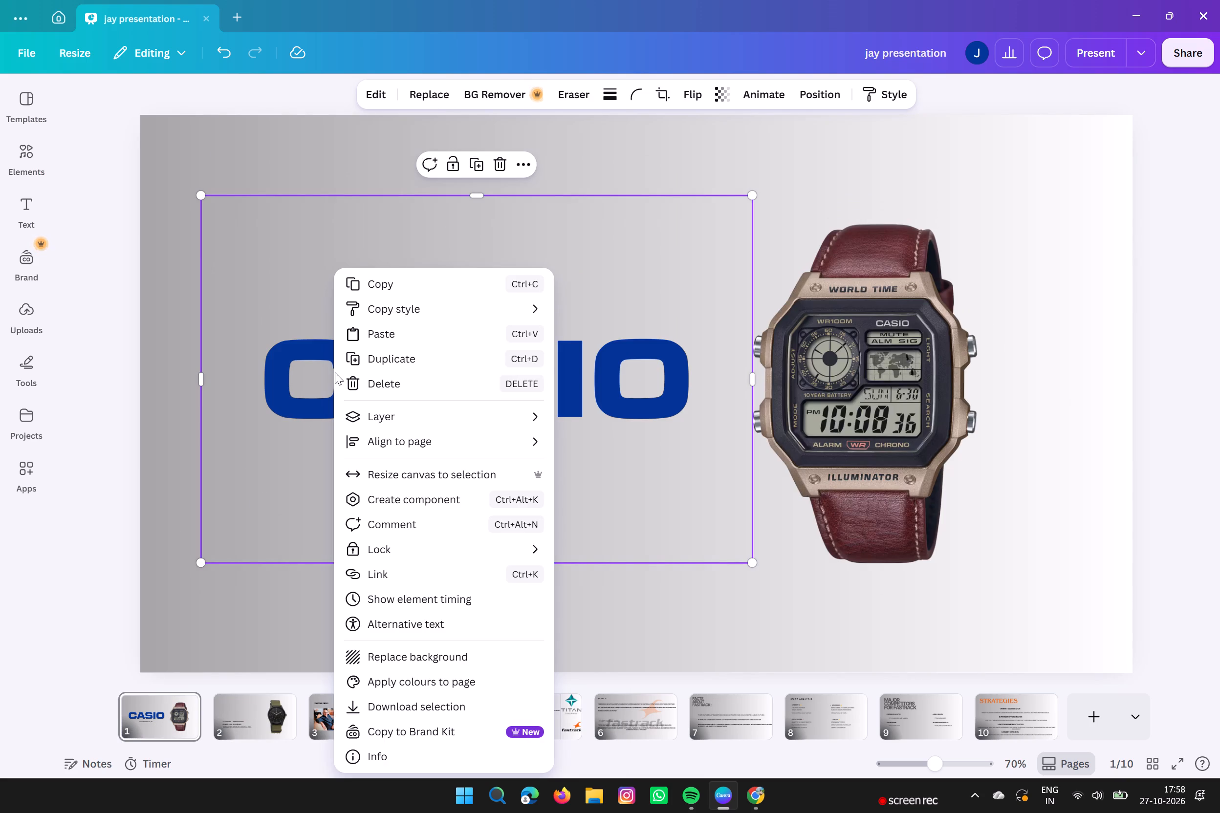
click(366, 278)
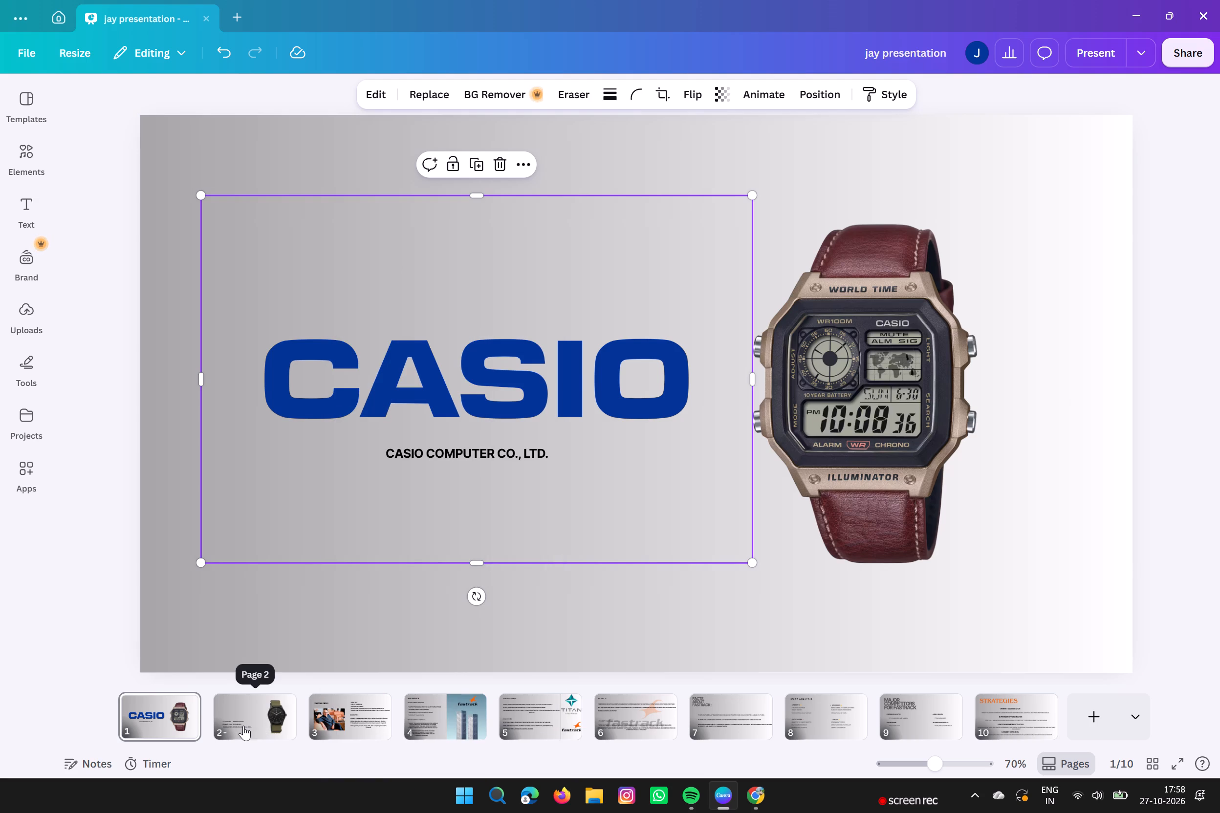
click(243, 726)
right_click(322, 349)
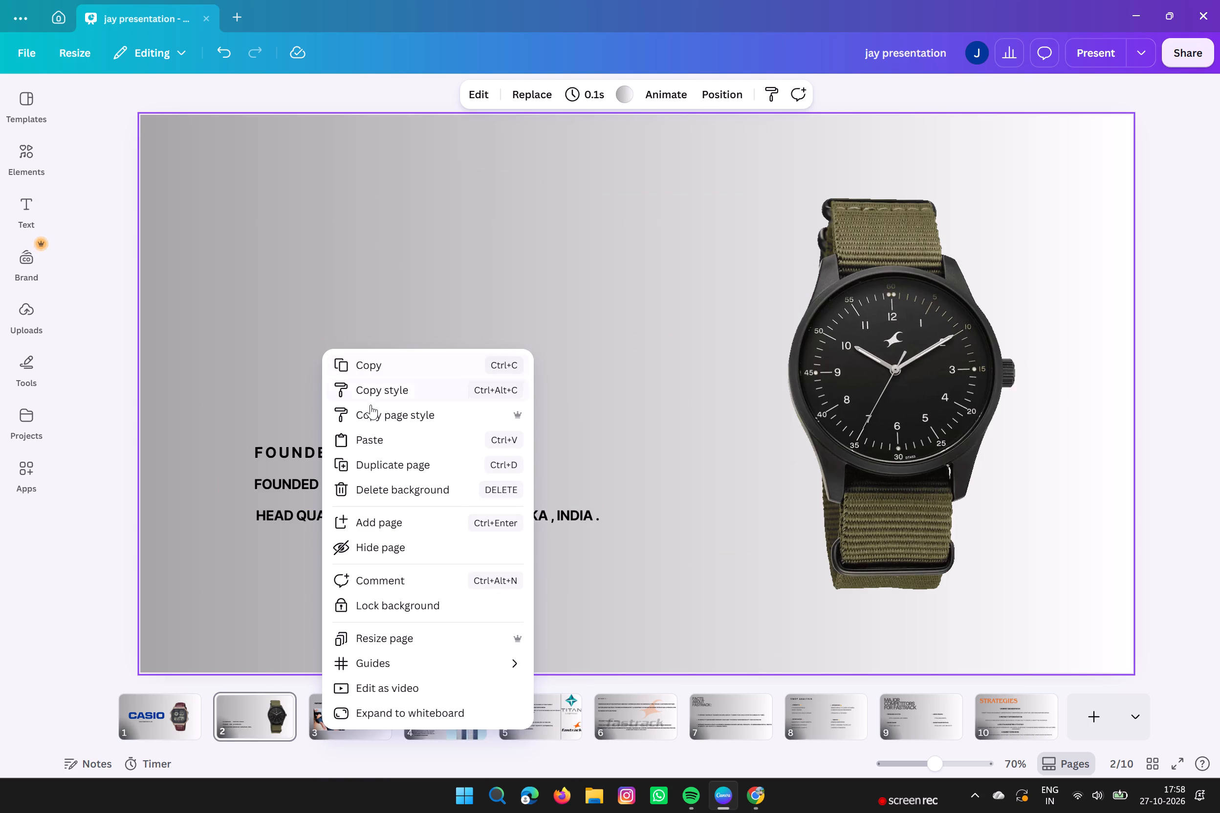
click(381, 435)
drag(379, 393, 370, 390)
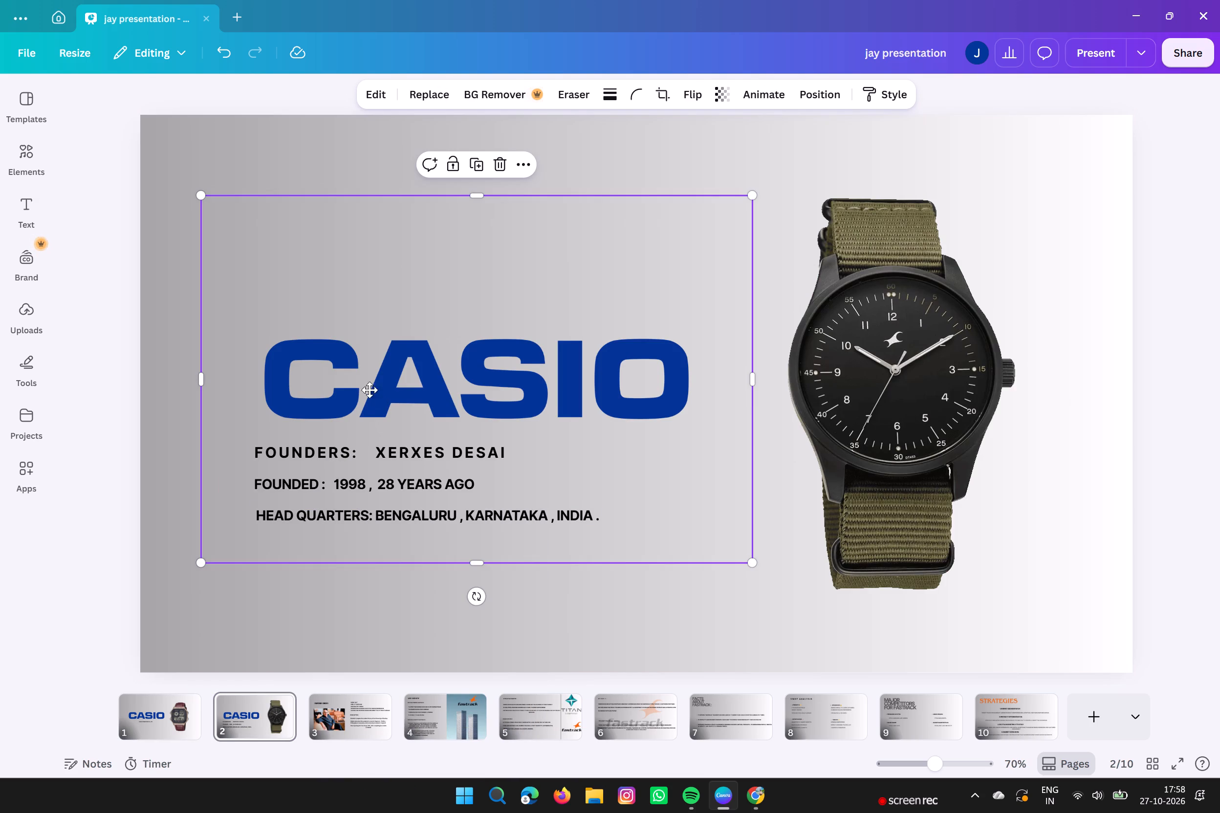
drag(370, 390, 341, 324)
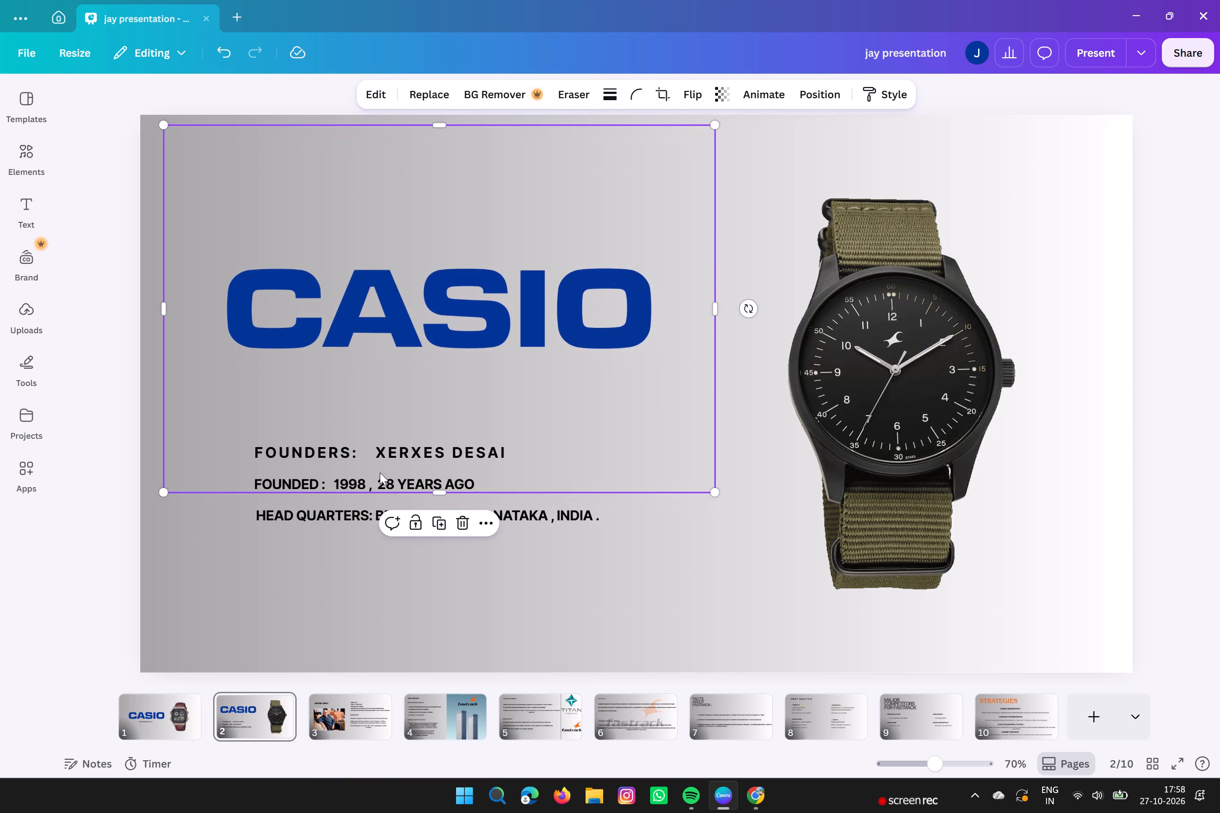
click(398, 615)
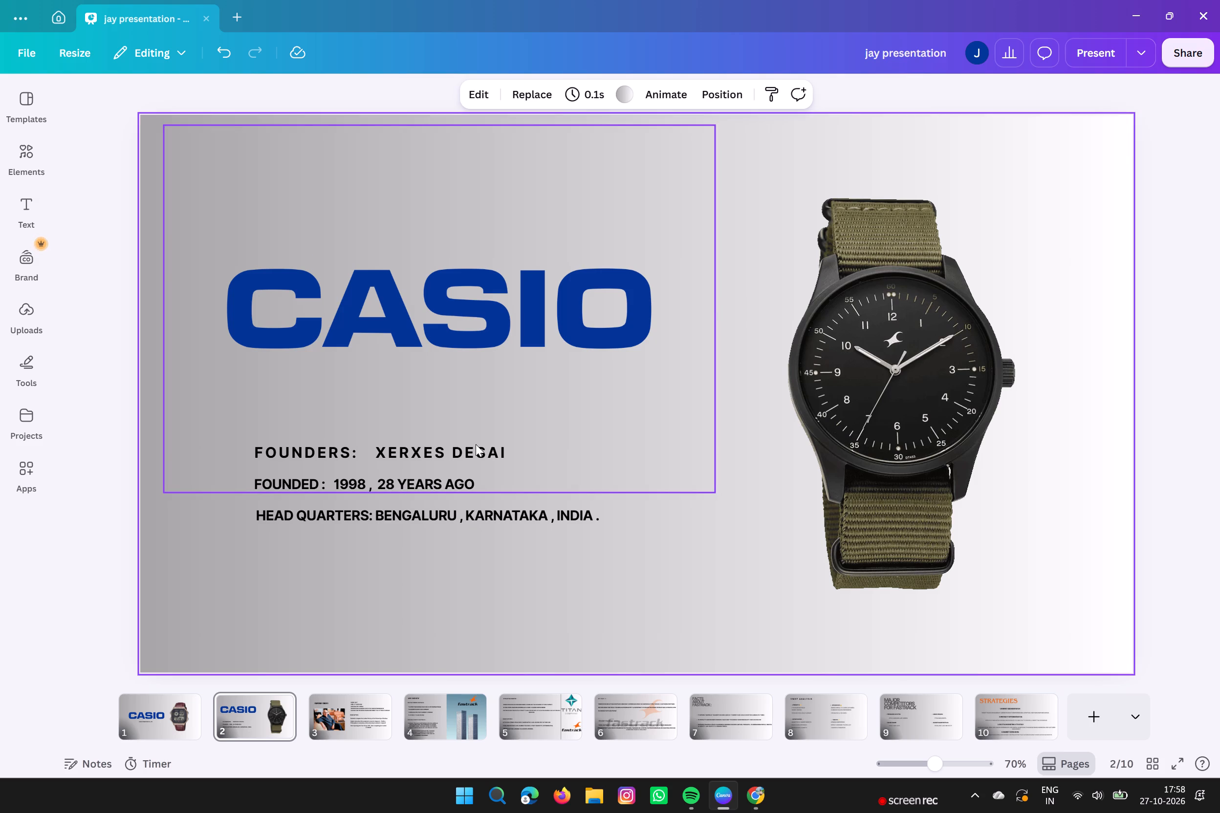
click(476, 444)
click(477, 460)
click(456, 617)
drag(392, 324, 380, 255)
Remove the old founder's name from the slide 2 founders line, keeping the "FOUNDERS:" label.
click(353, 449)
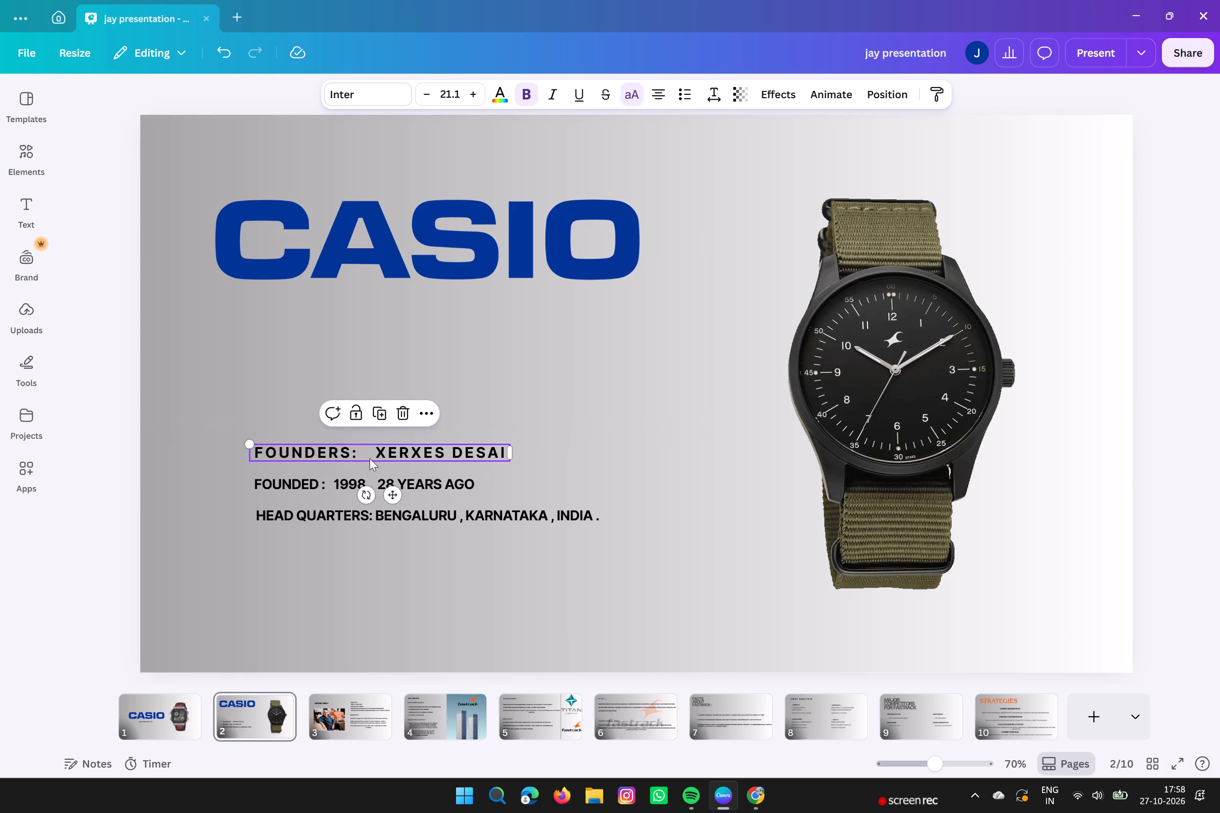
click(499, 450)
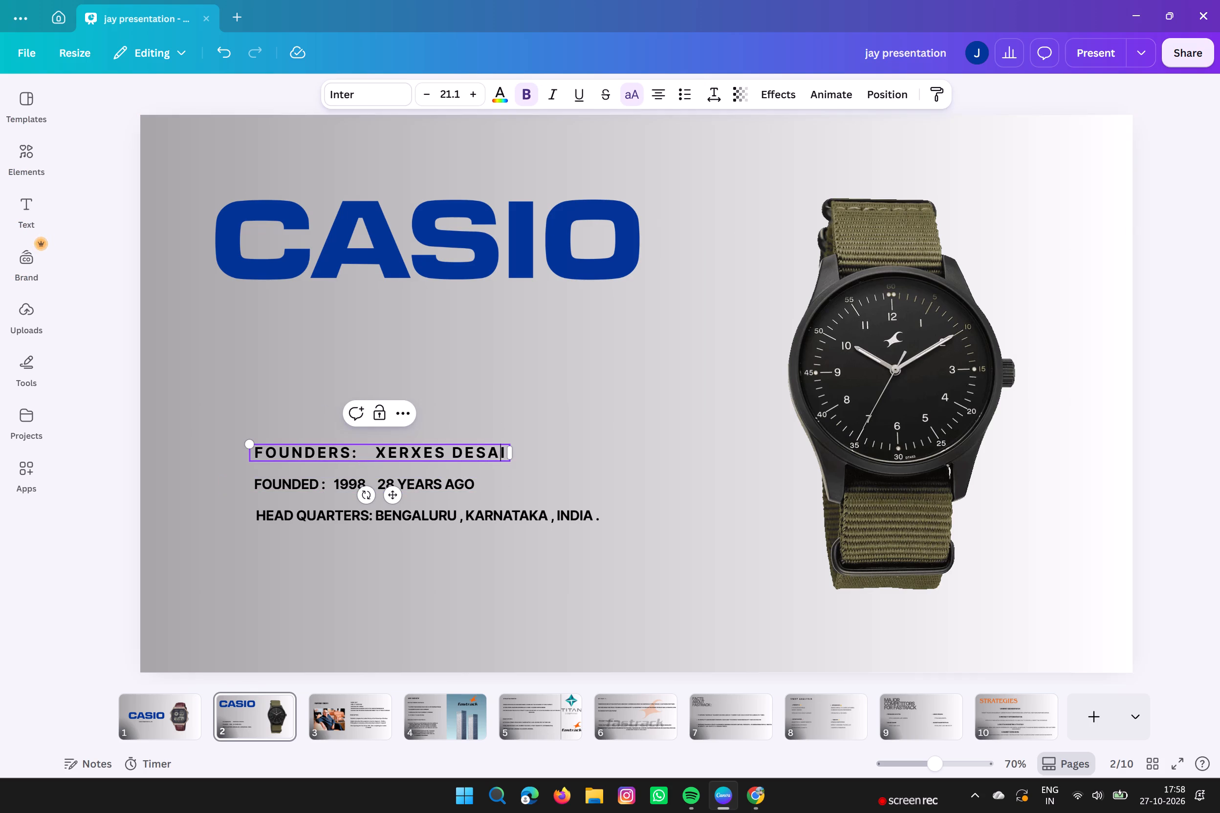
key(Right)
key(BackSpace)
key(BackSpace)
key(BackSpace)
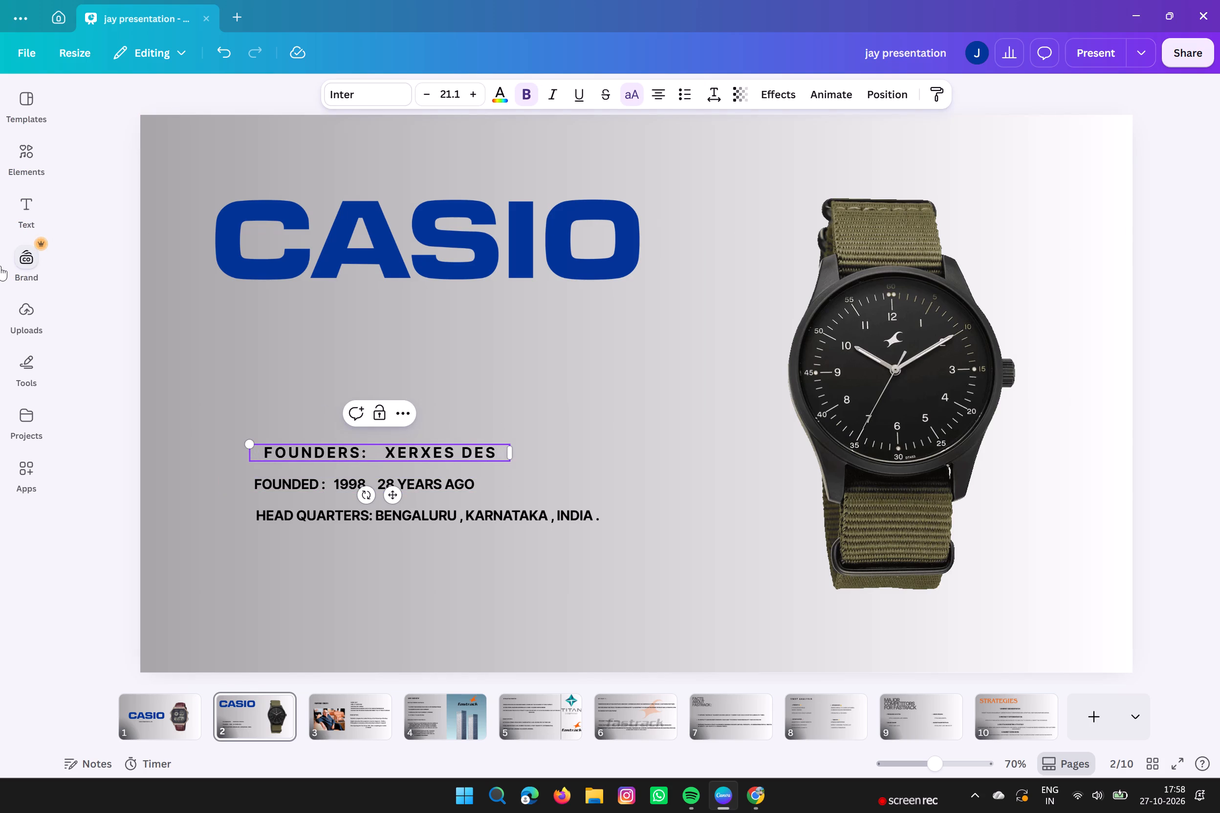
key(BackSpace)
key(BackSpace)
key(BackSpace)
key(BackSpace)
key(BackSpace)
key(BackSpace)
key(BackSpace)
key(BackSpace)
key(BackSpace)
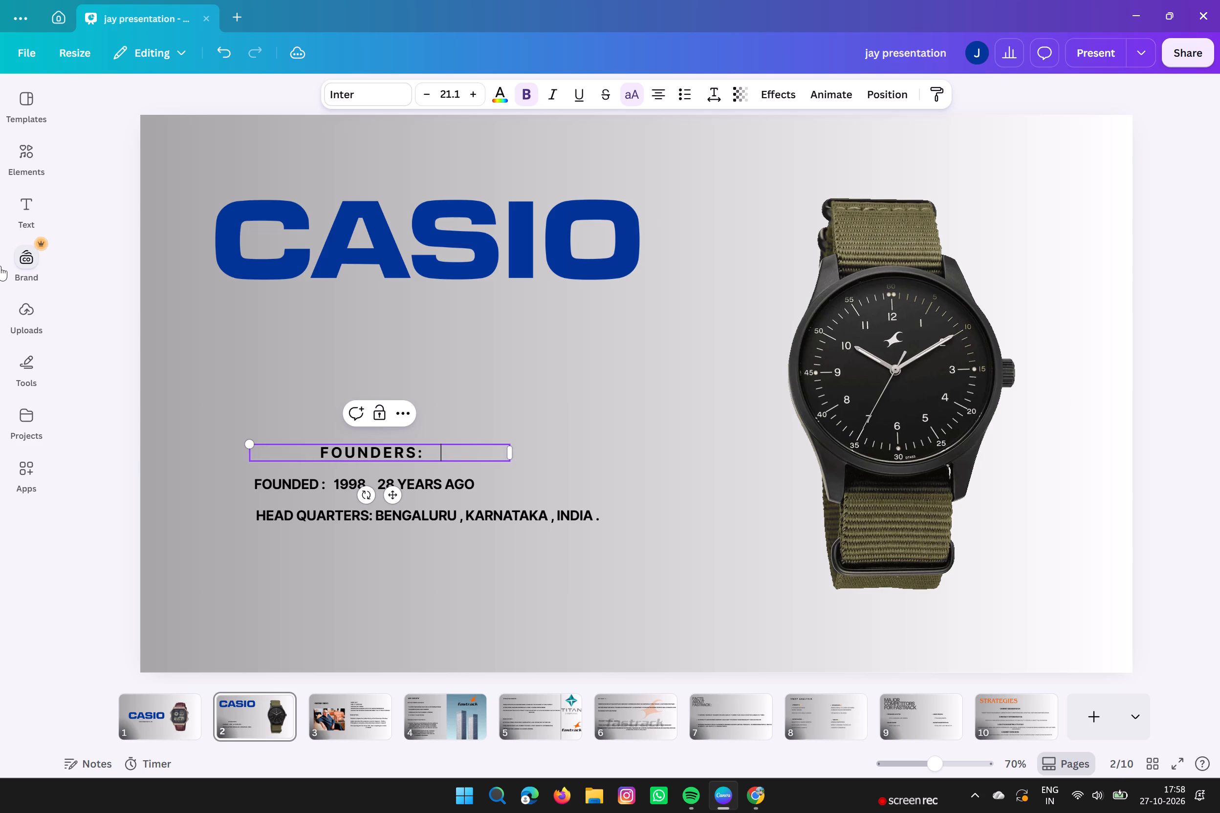
Switch to Chrome, search Google for "casio company founders" and show the results of all types.
click(760, 798)
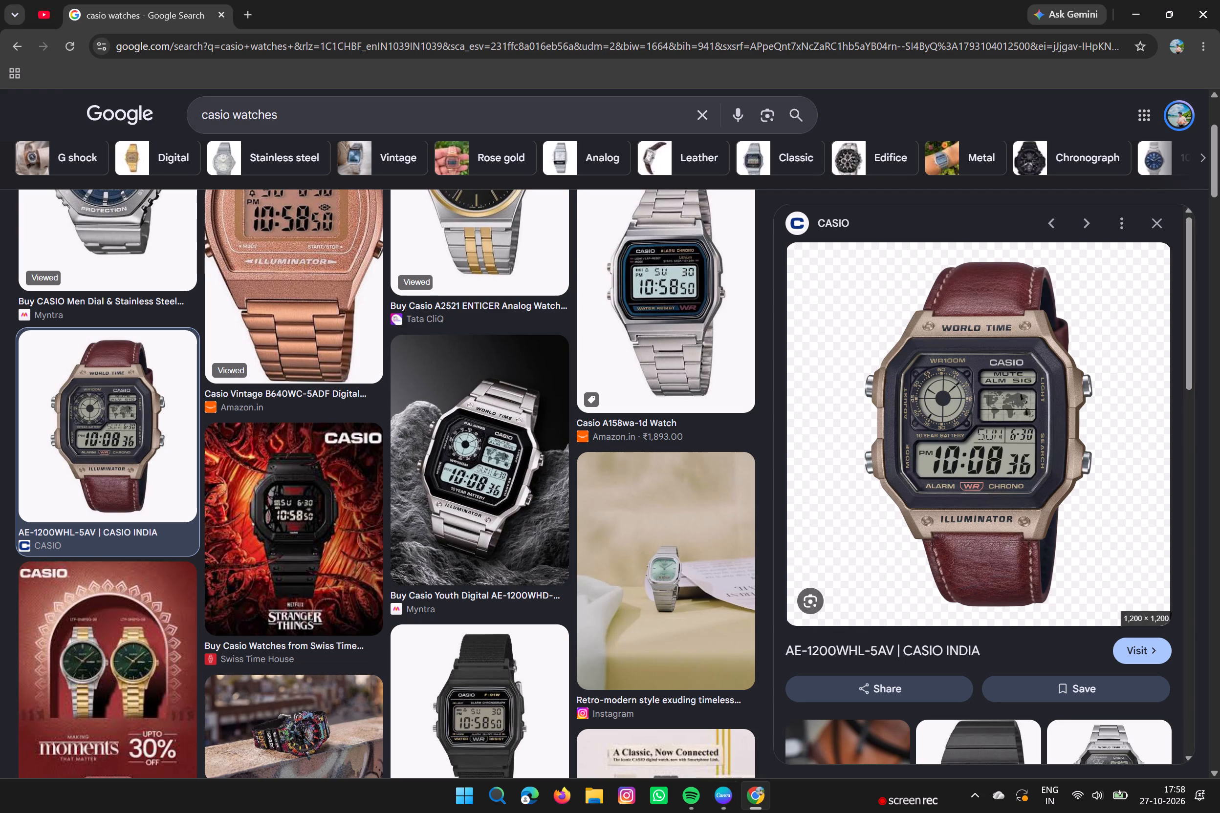
click(377, 115)
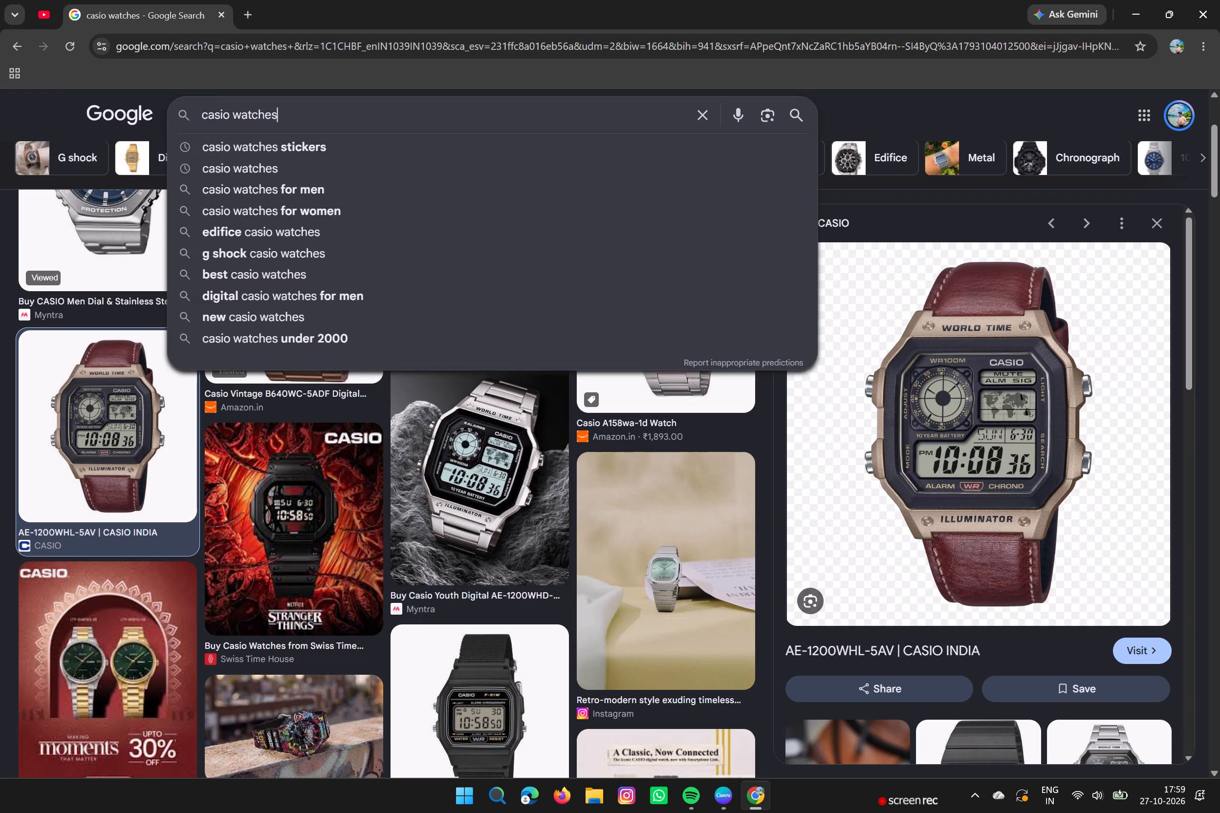
key(BackSpace)
key(BackSpace)
key(BackSpace)
key(BackSpace)
key(BackSpace)
key(BackSpace)
key(BackSpace)
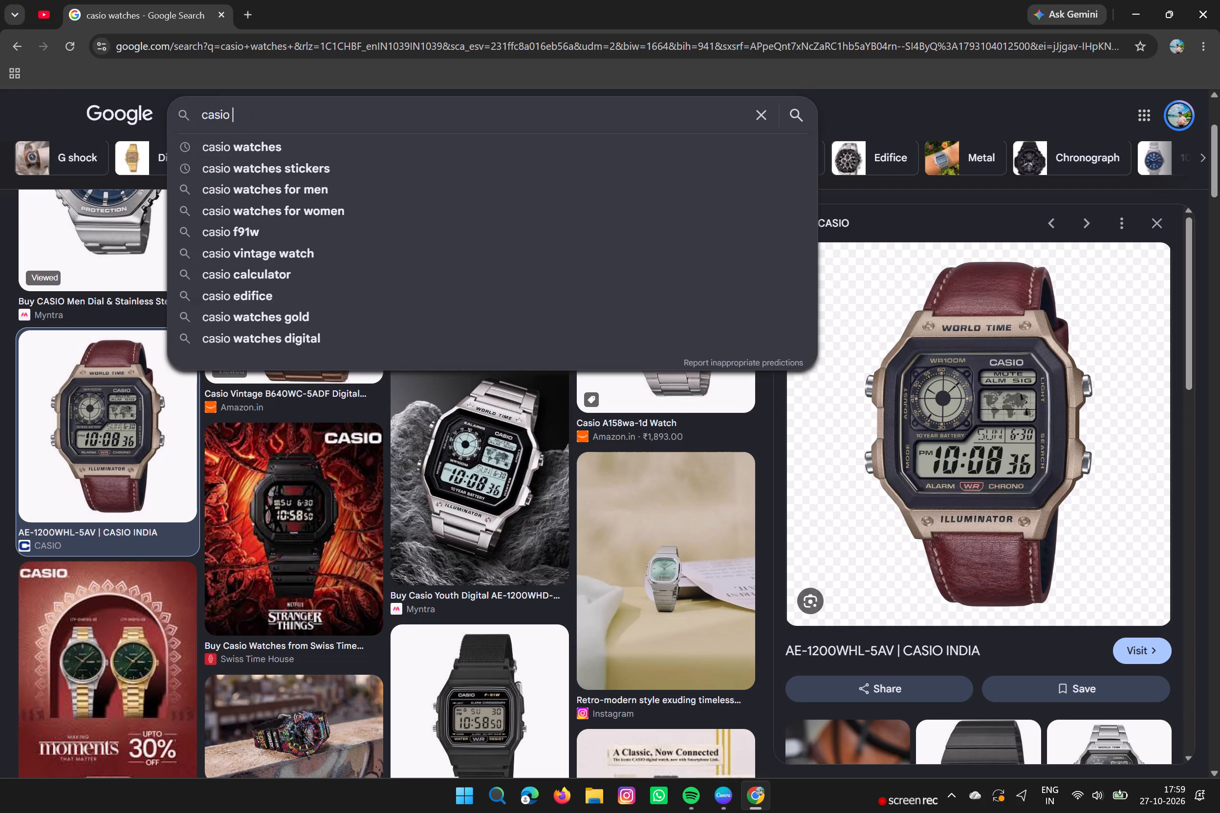
text(company)
key(space)
text(founders)
key(Return)
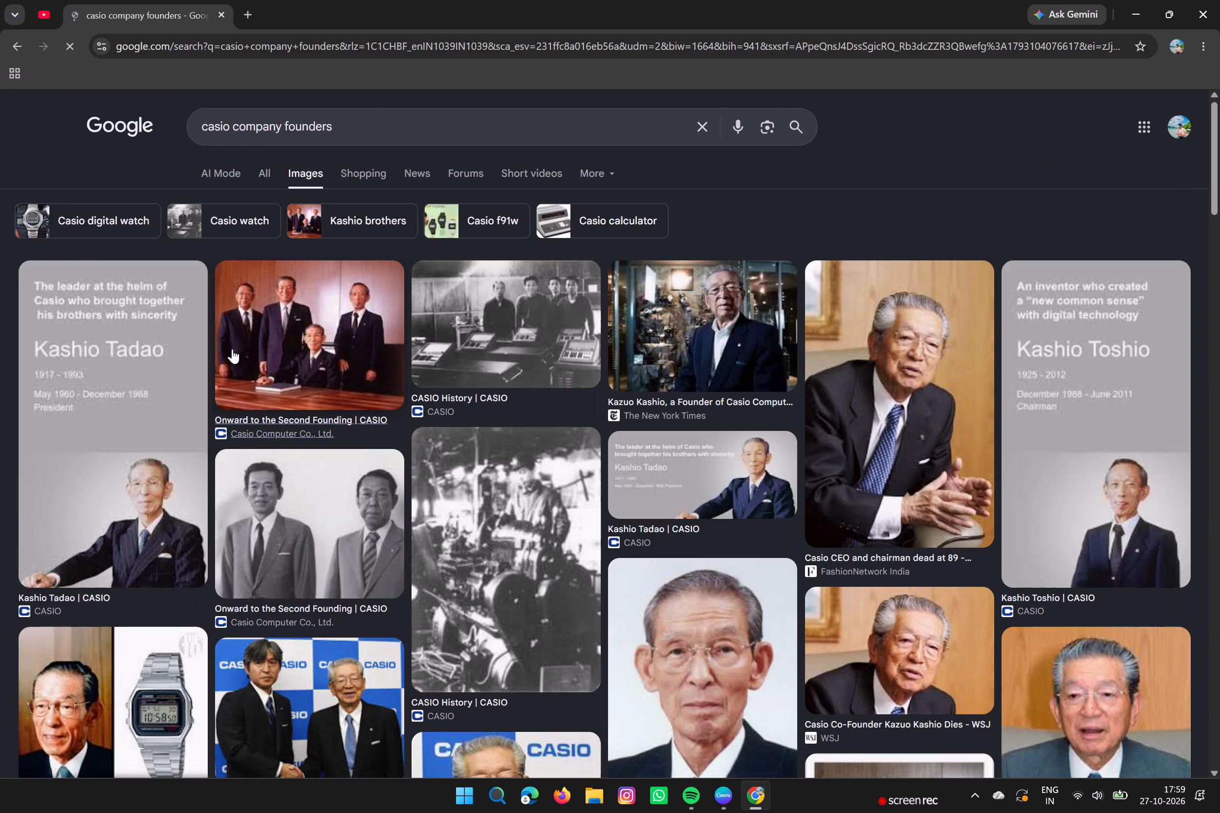
click(263, 175)
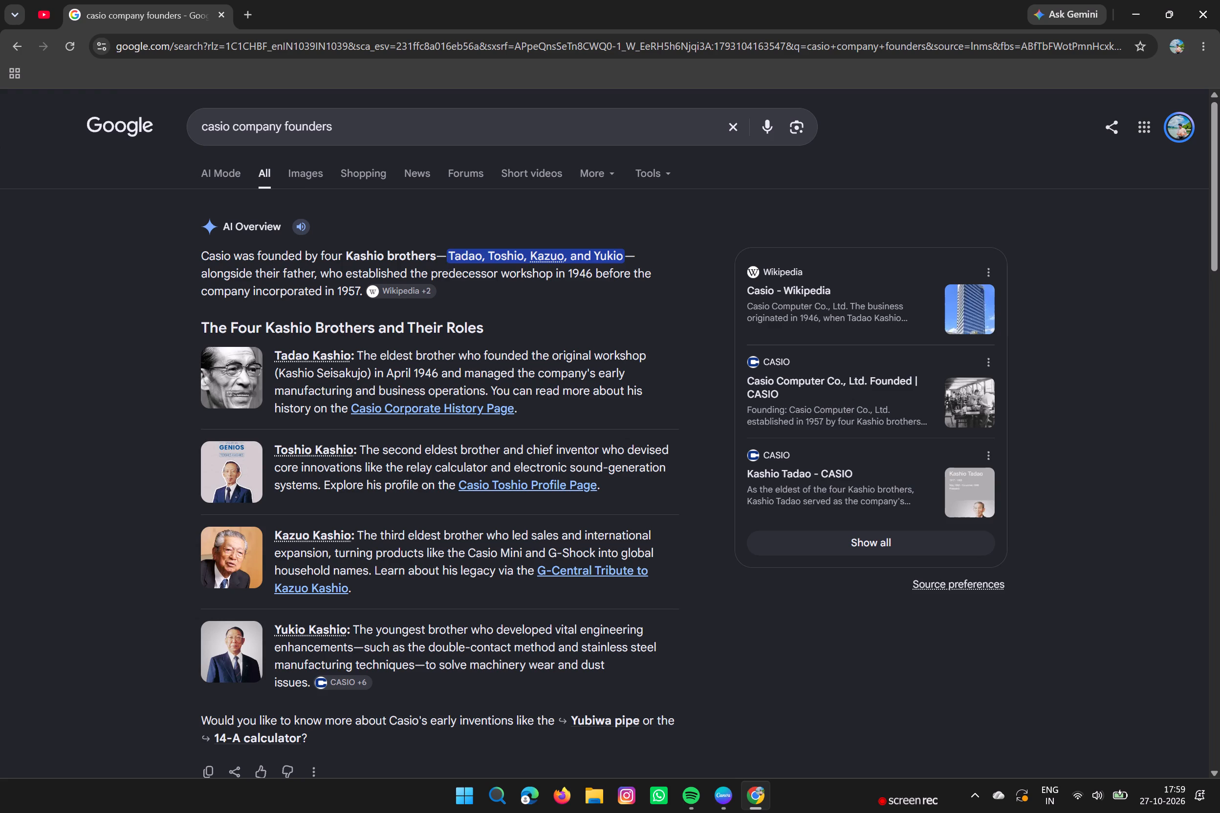
Copy "Tadao, Toshio, Kazuo, and Yukio" from the AI Overview and paste it after "FOUNDERS:" on slide 2 in Canva.
drag(446, 251, 452, 255)
drag(452, 255, 612, 244)
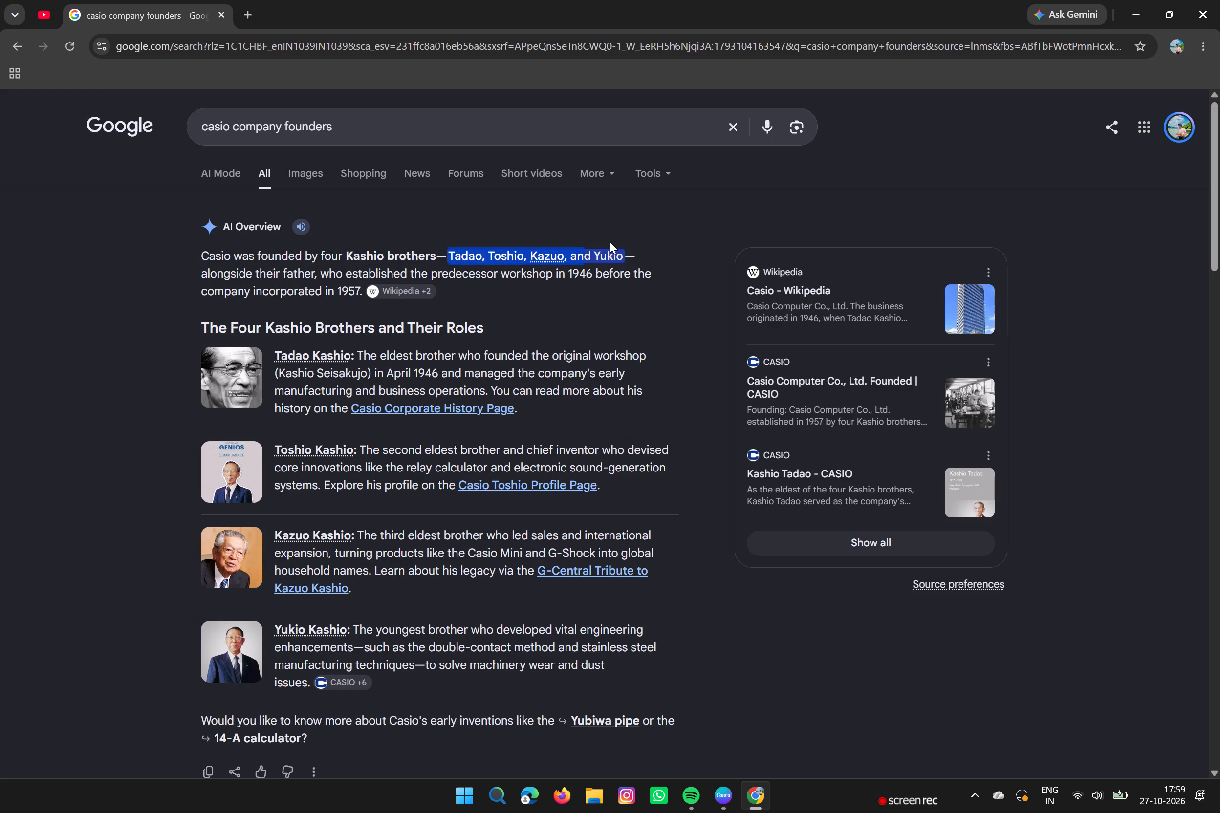
click(570, 323)
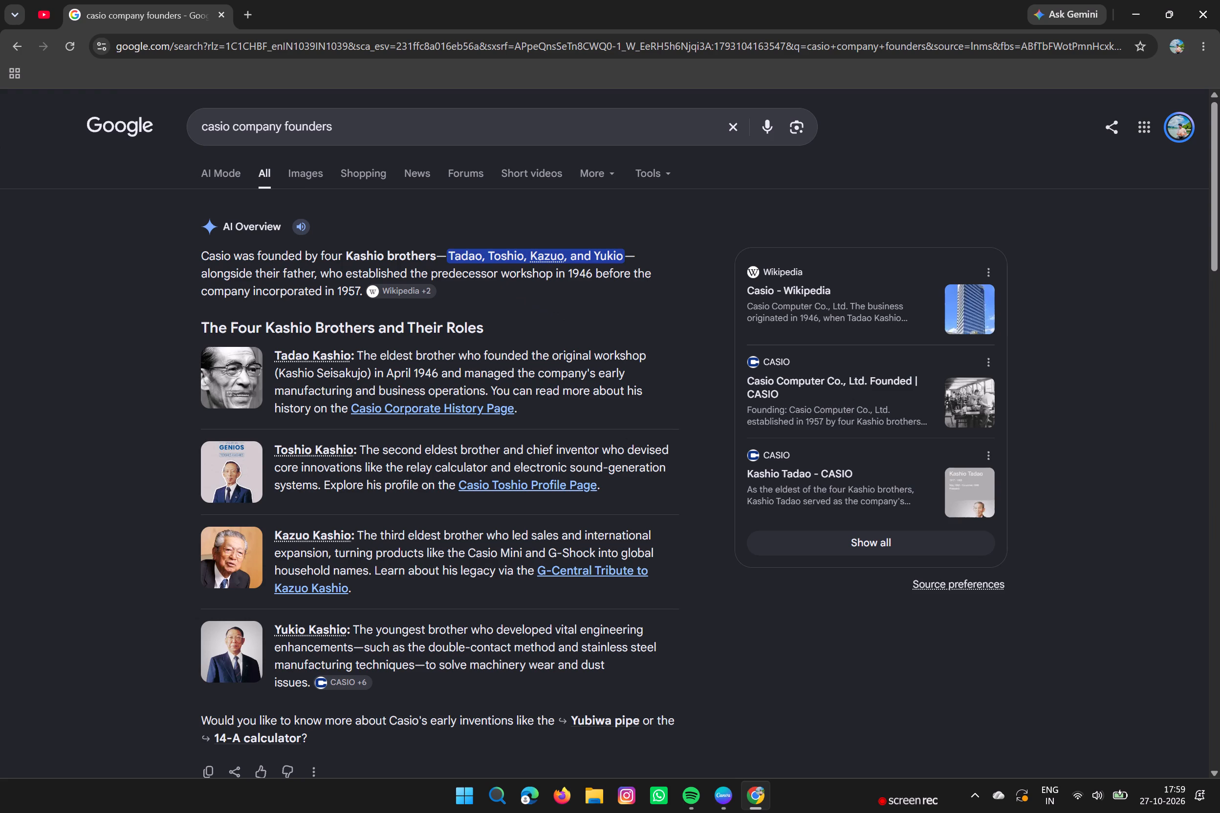
drag(449, 255, 552, 250)
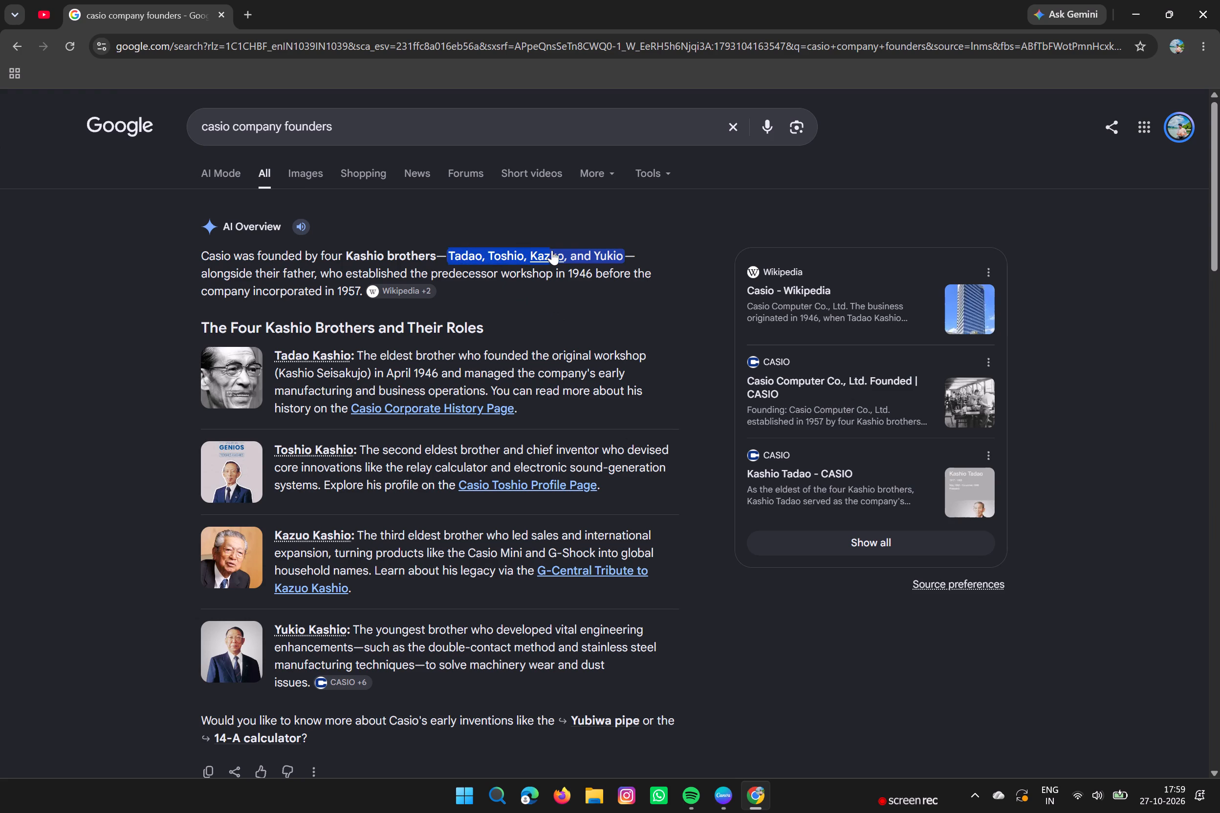
drag(552, 250, 625, 257)
key(ctrl+c)
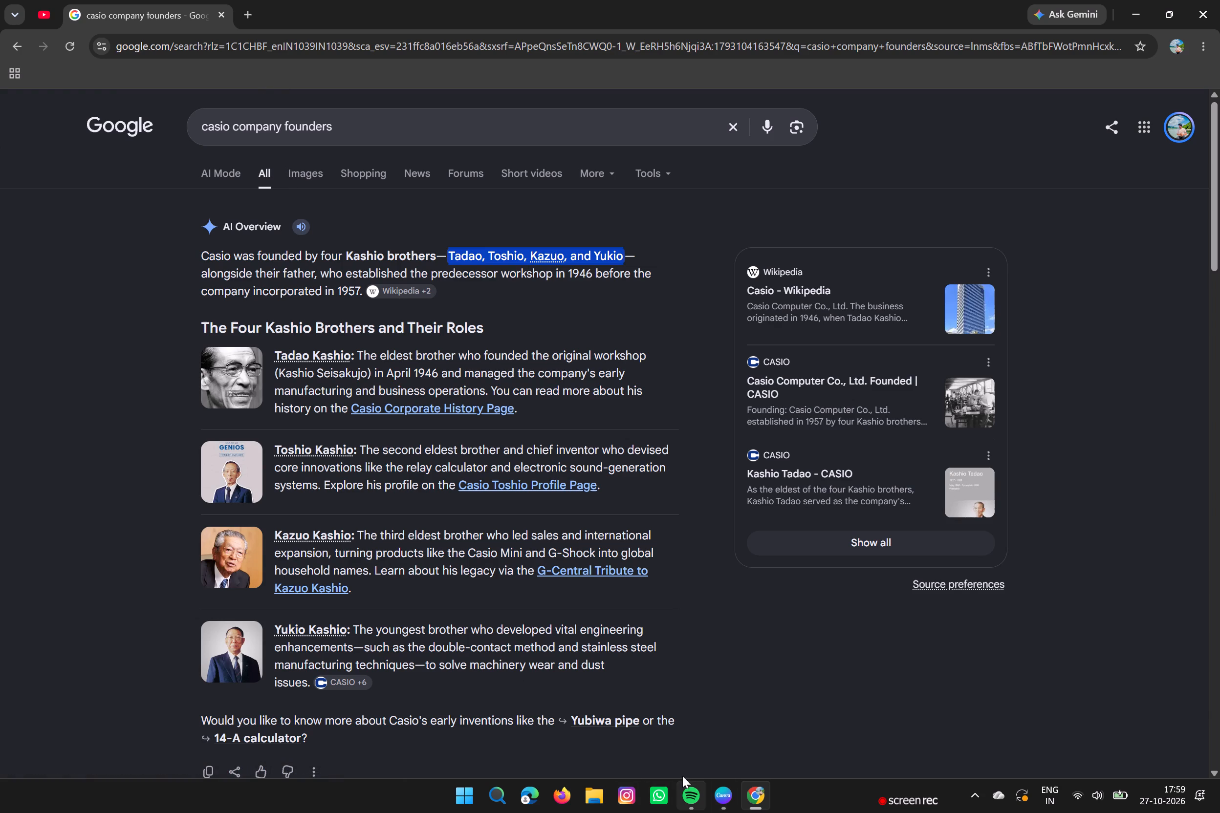
click(721, 799)
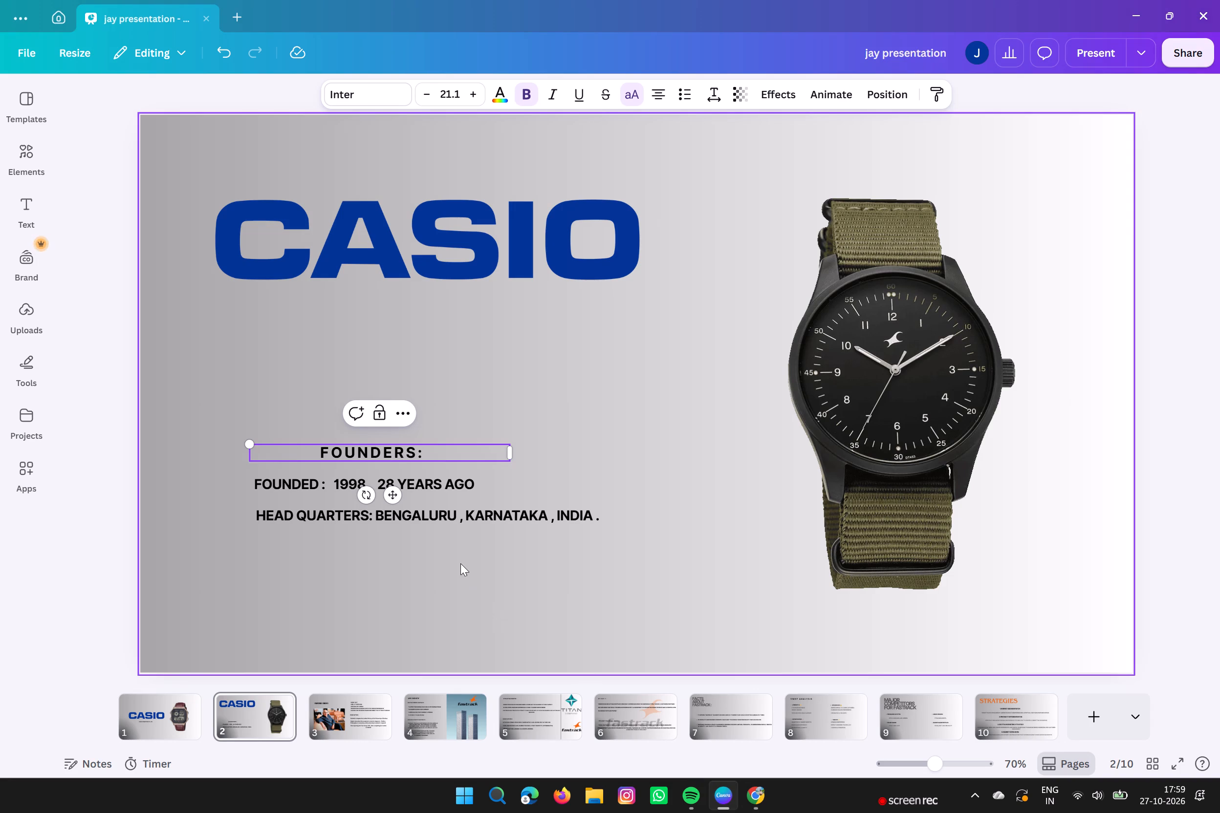
key(ctrl+v)
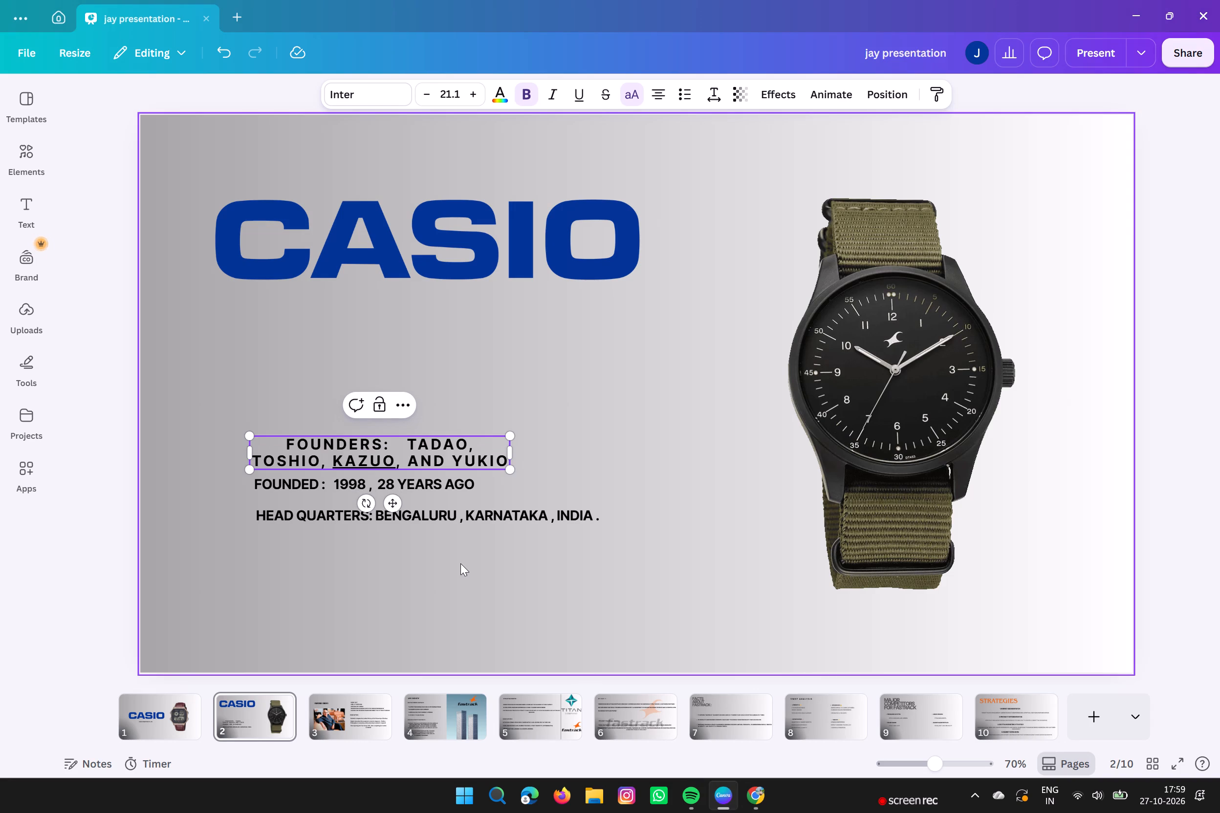
Reduce the letter spacing of the slide 2 founders text to -21.
click(399, 445)
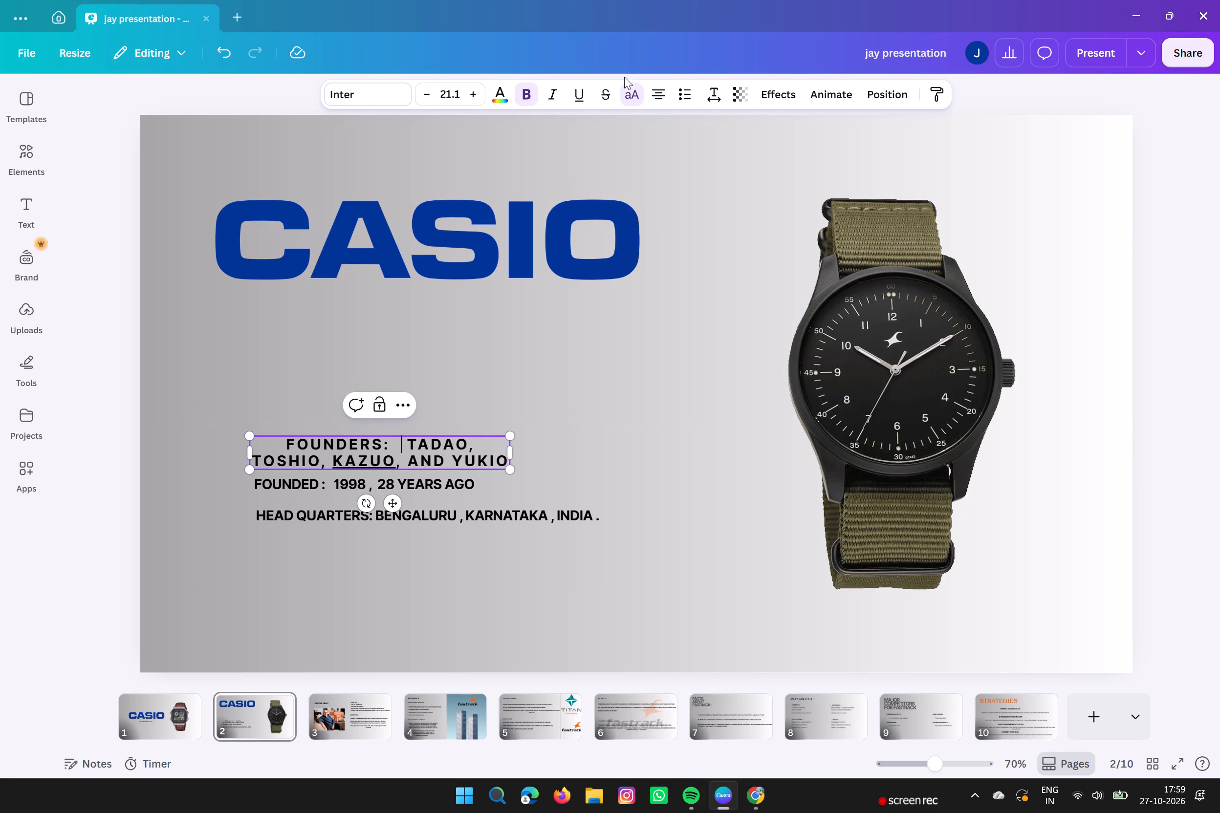
click(717, 92)
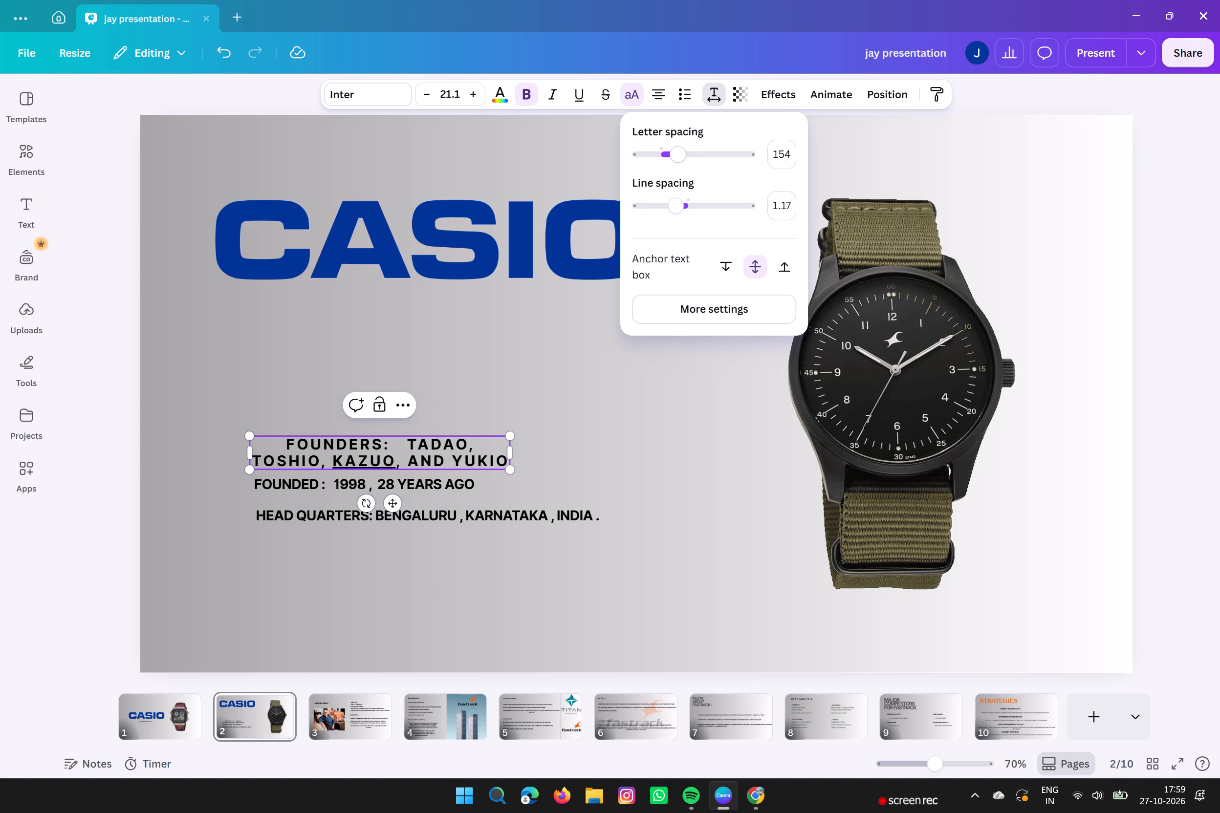
drag(681, 160, 668, 170)
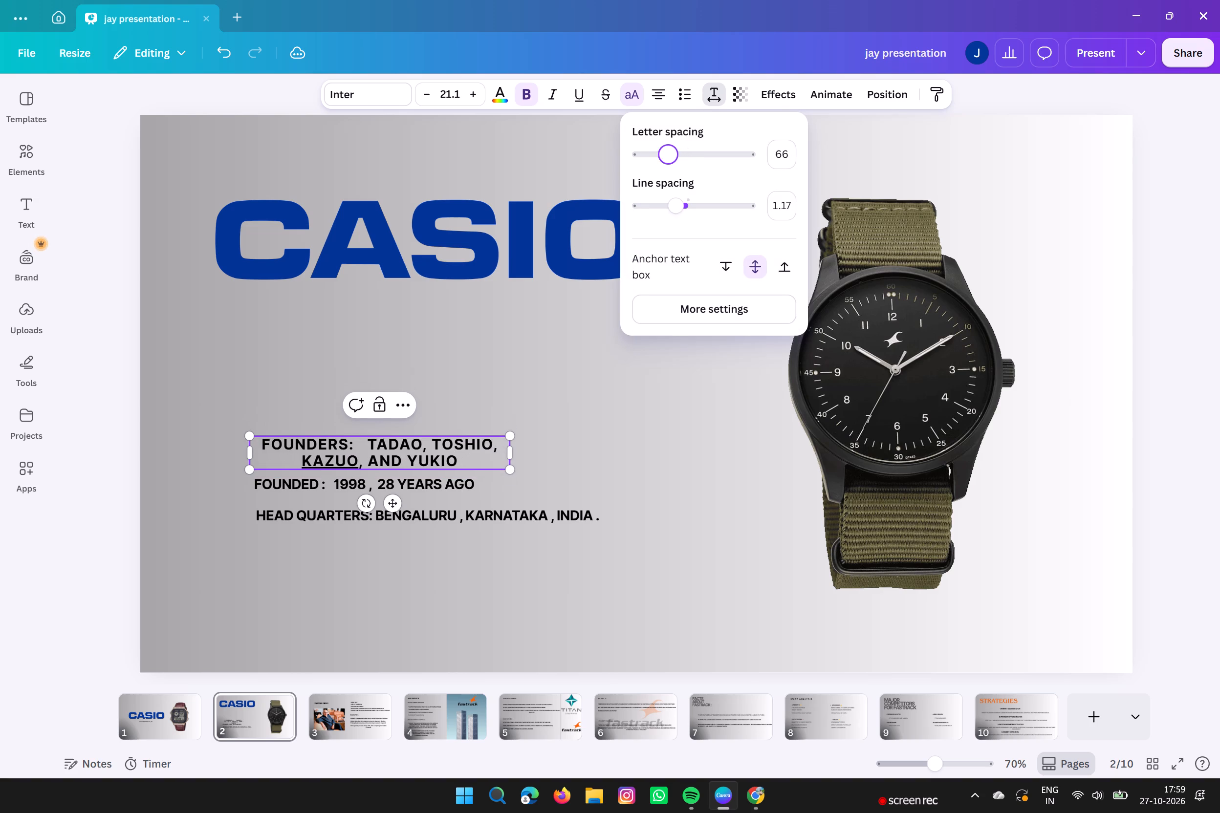
drag(668, 170, 660, 178)
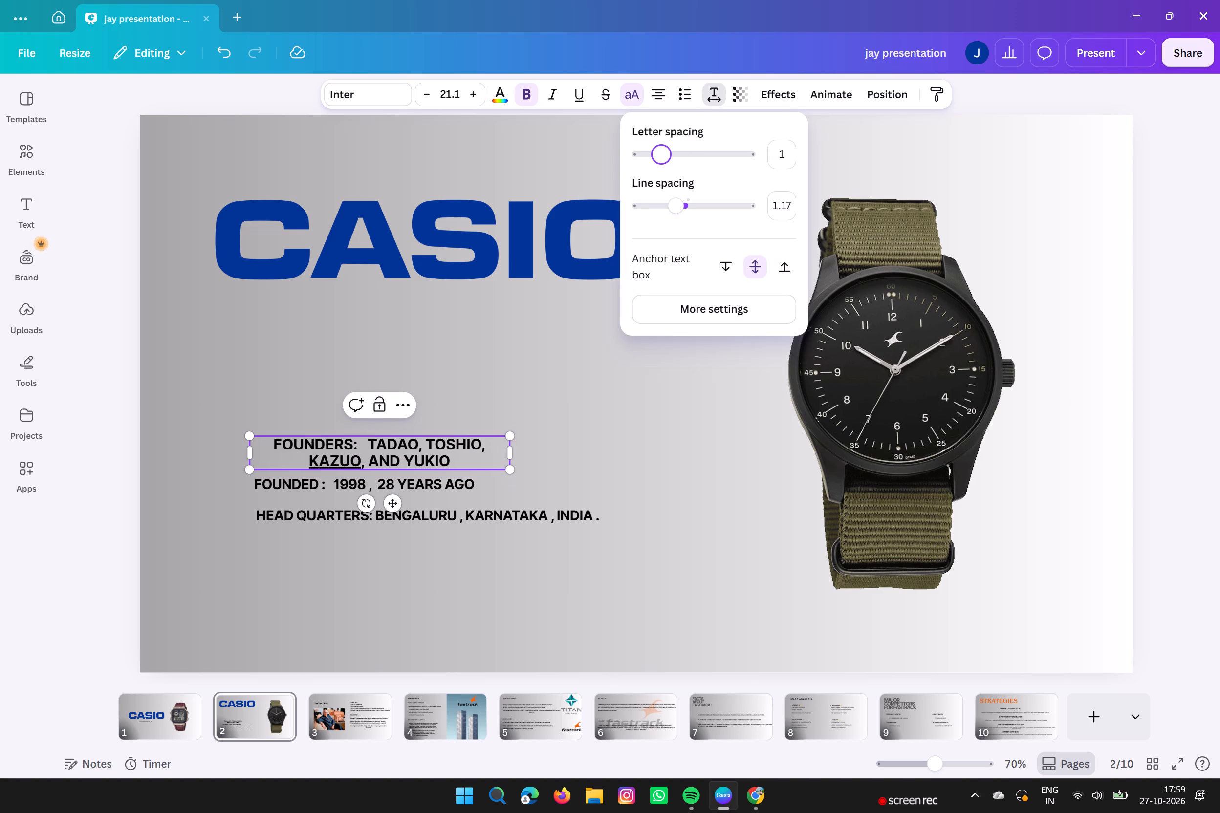
drag(660, 178, 643, 206)
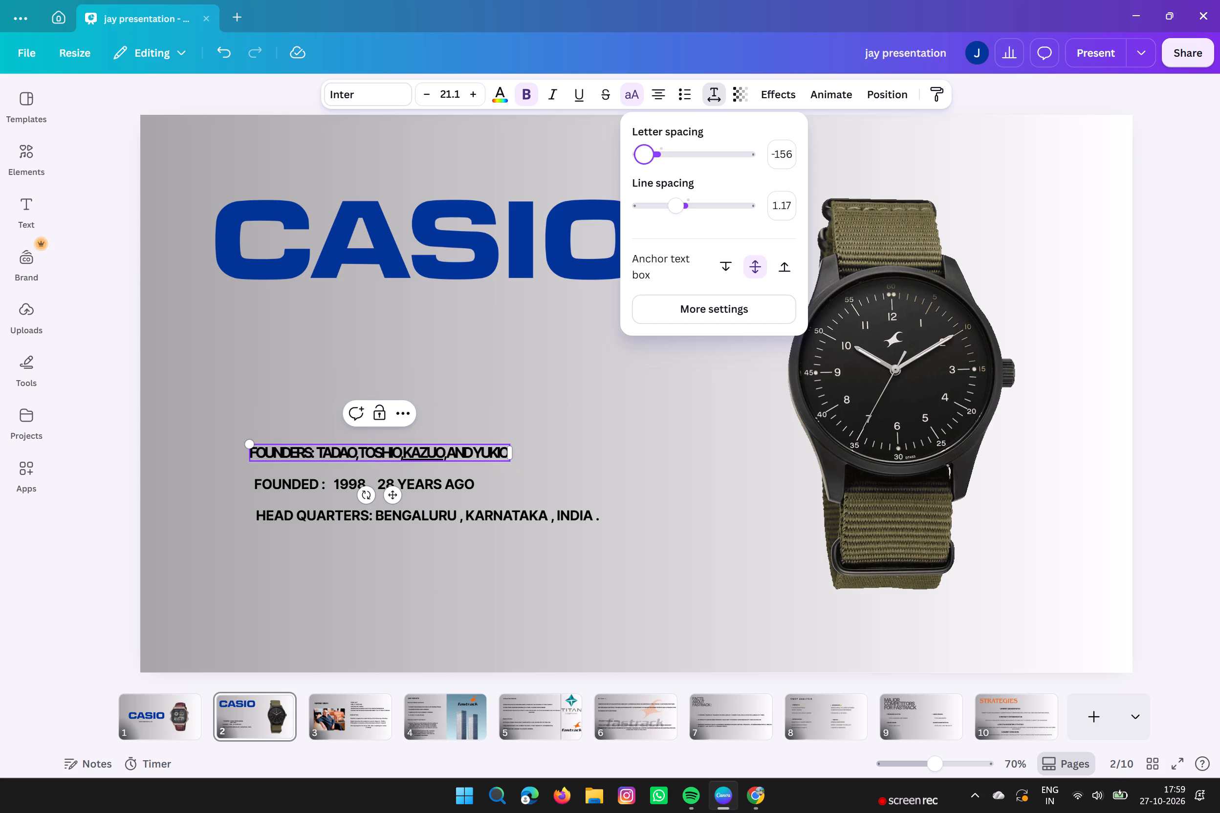
drag(643, 206, 653, 208)
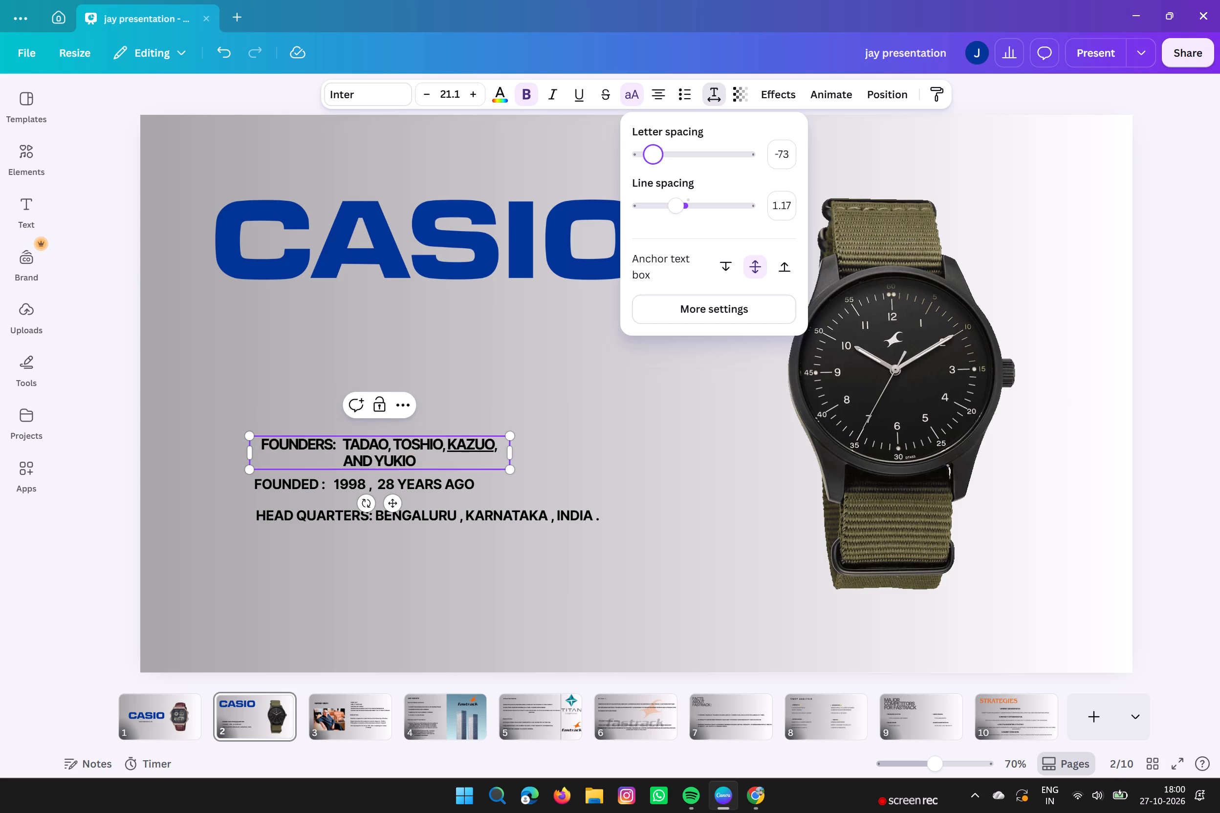
drag(653, 208, 658, 210)
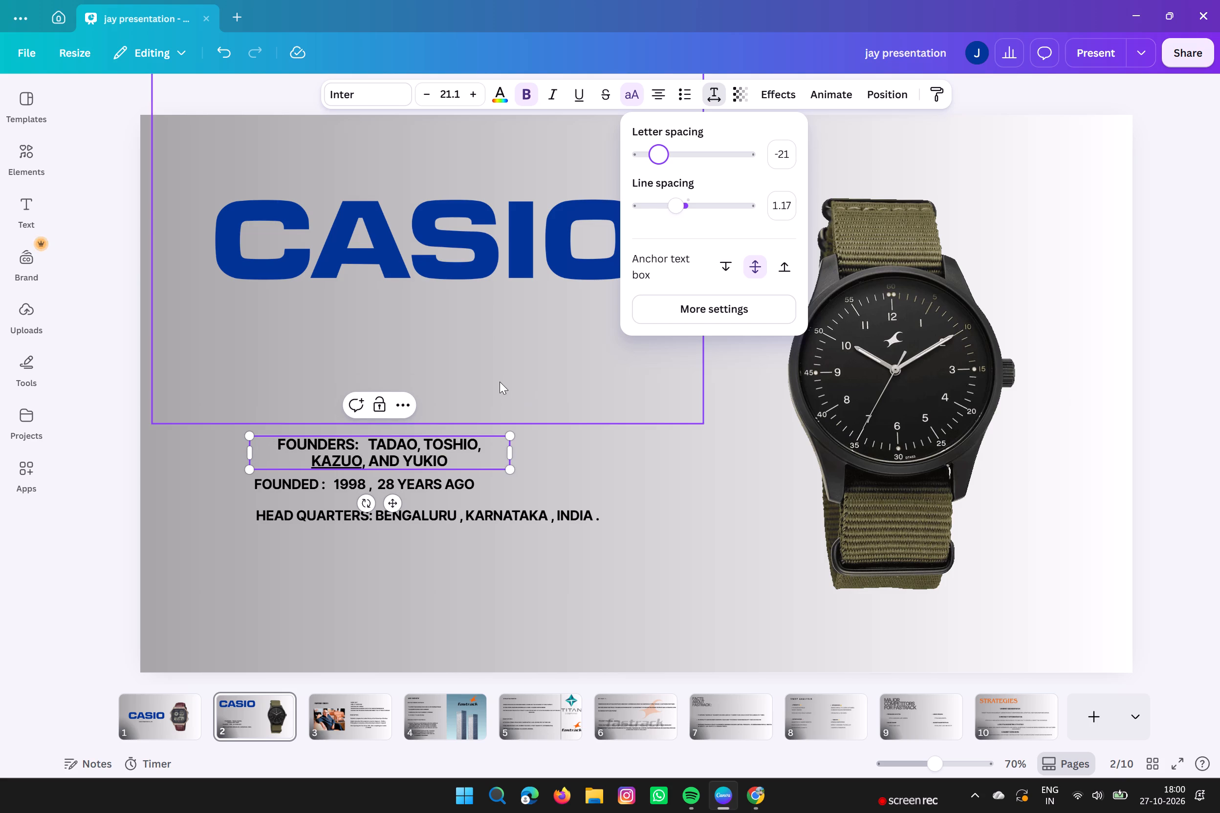
click(653, 470)
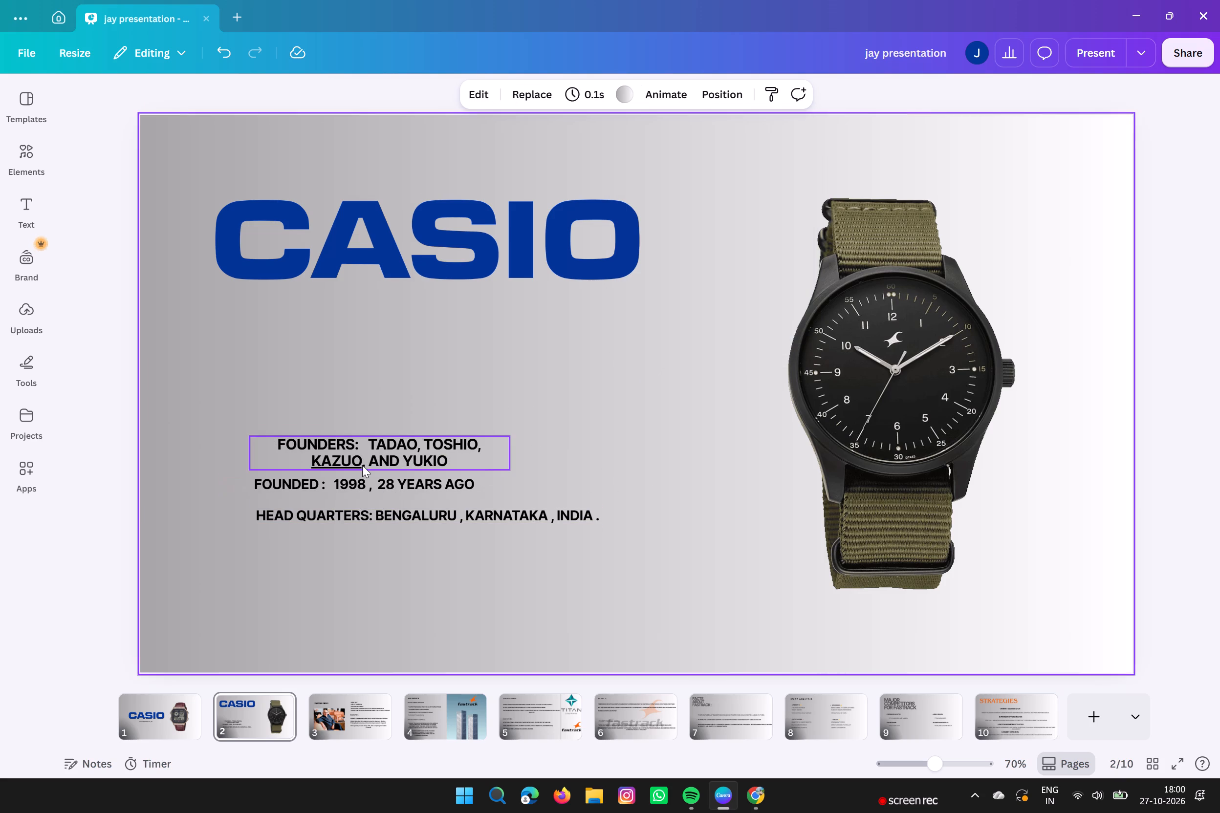
Edit the separator between TOSHIO and KAZUO in the founders text so it reads "TOSHIO ,KAZUO".
click(366, 439)
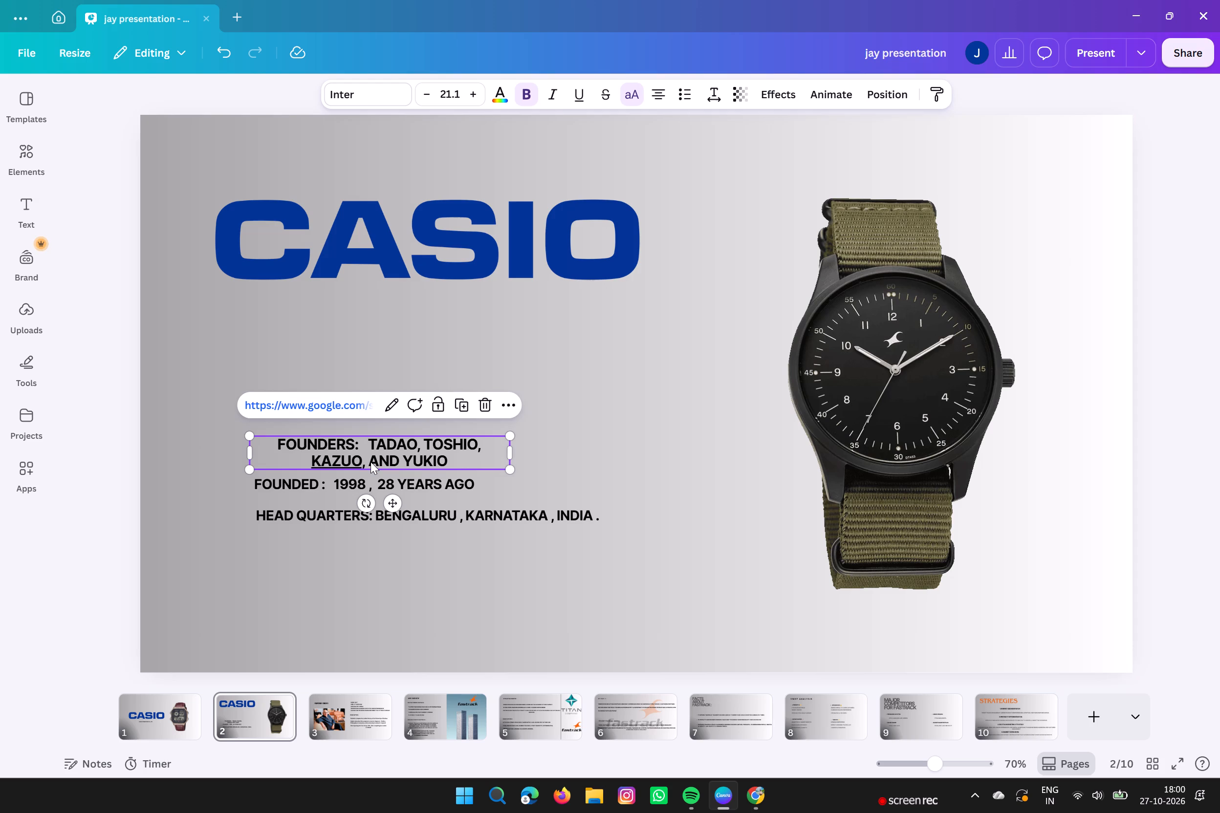
click(370, 462)
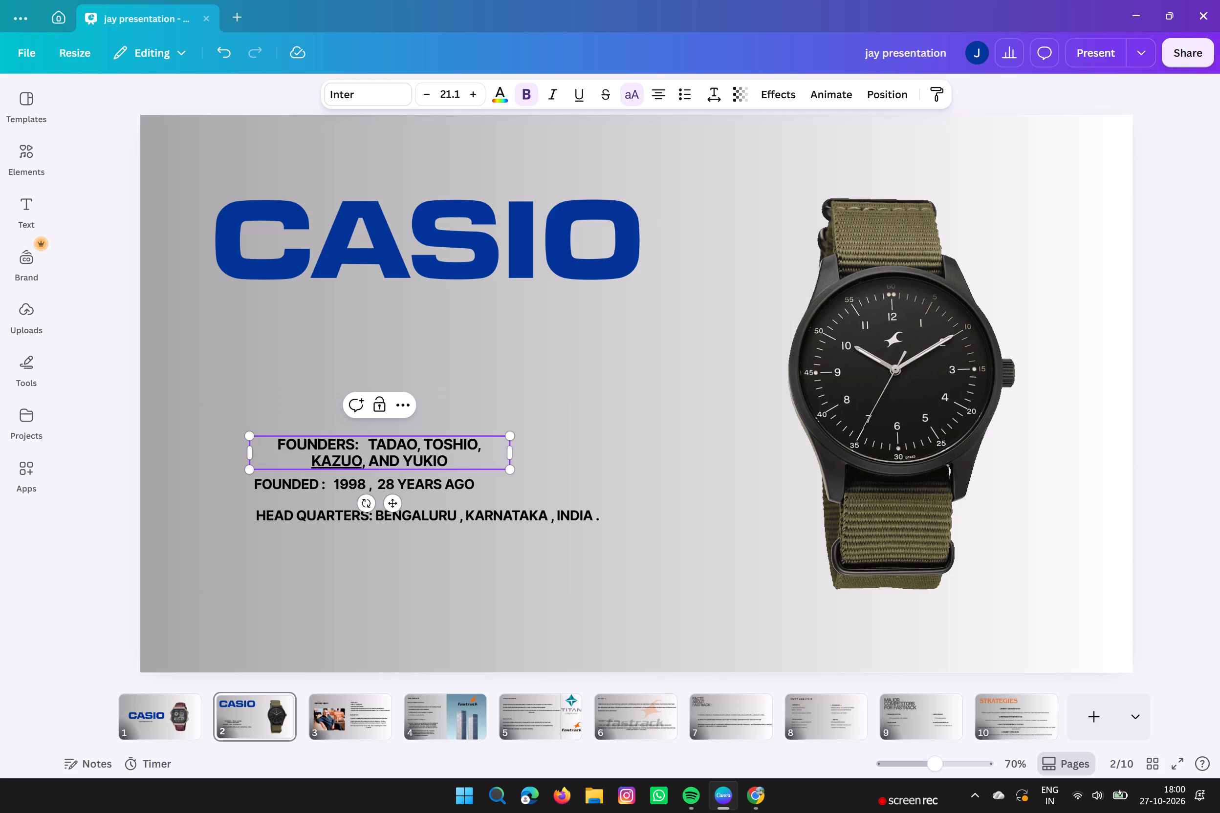
click(303, 463)
key(space)
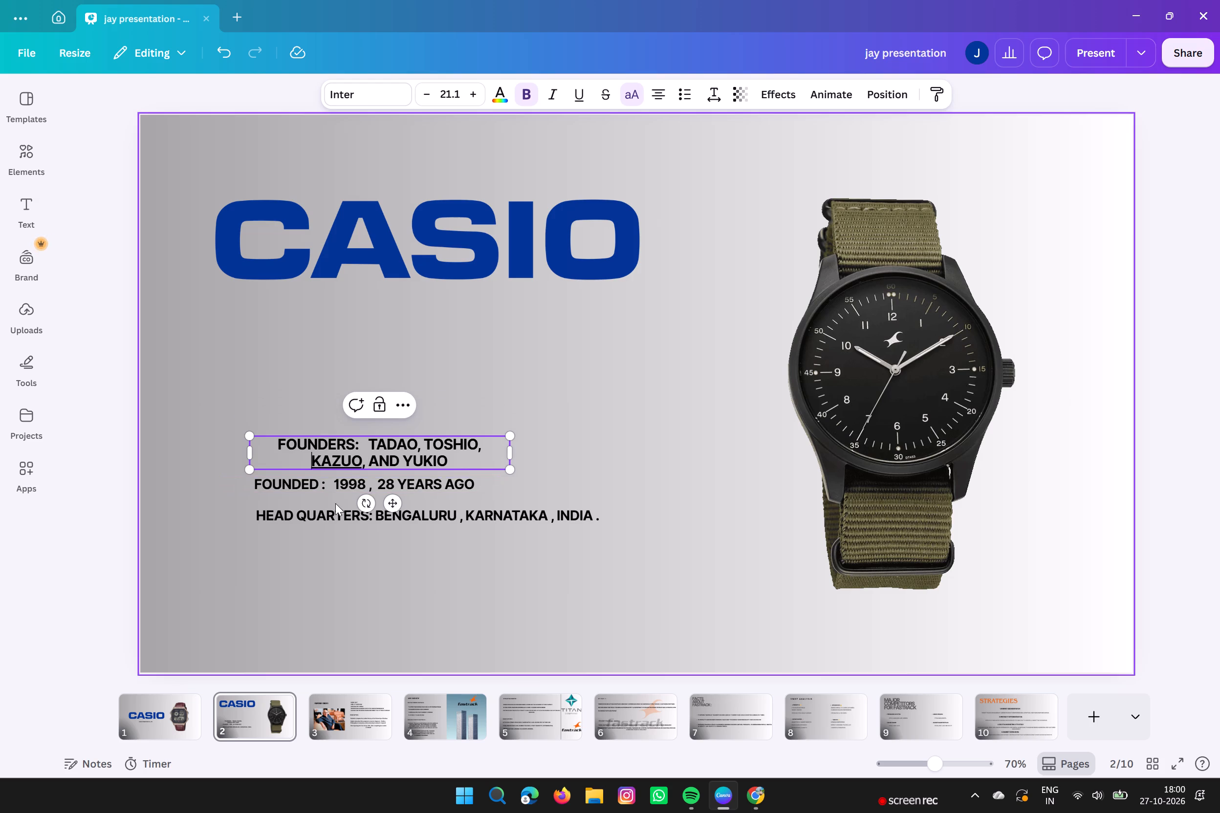
key(space)
click(491, 439)
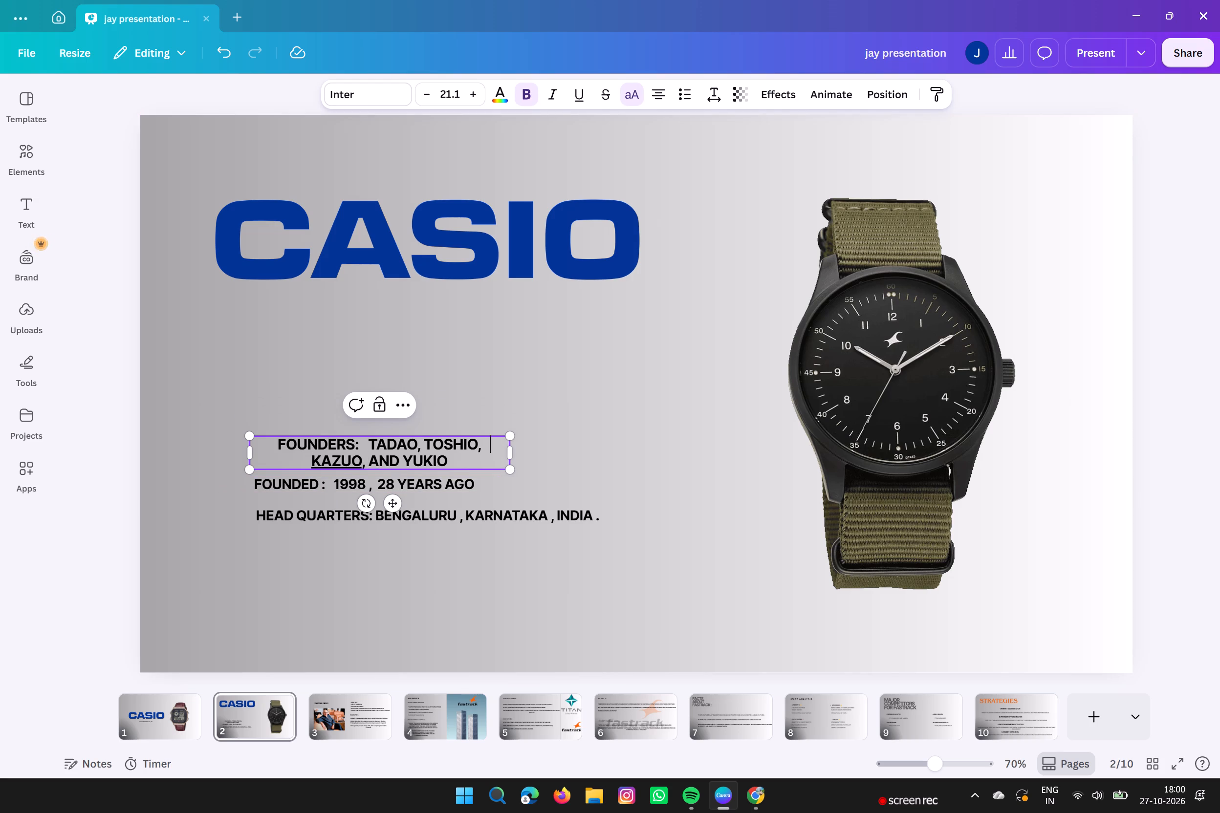
key(BackSpace)
key(BackSpace)
key(BackSpace)
key(BackSpace)
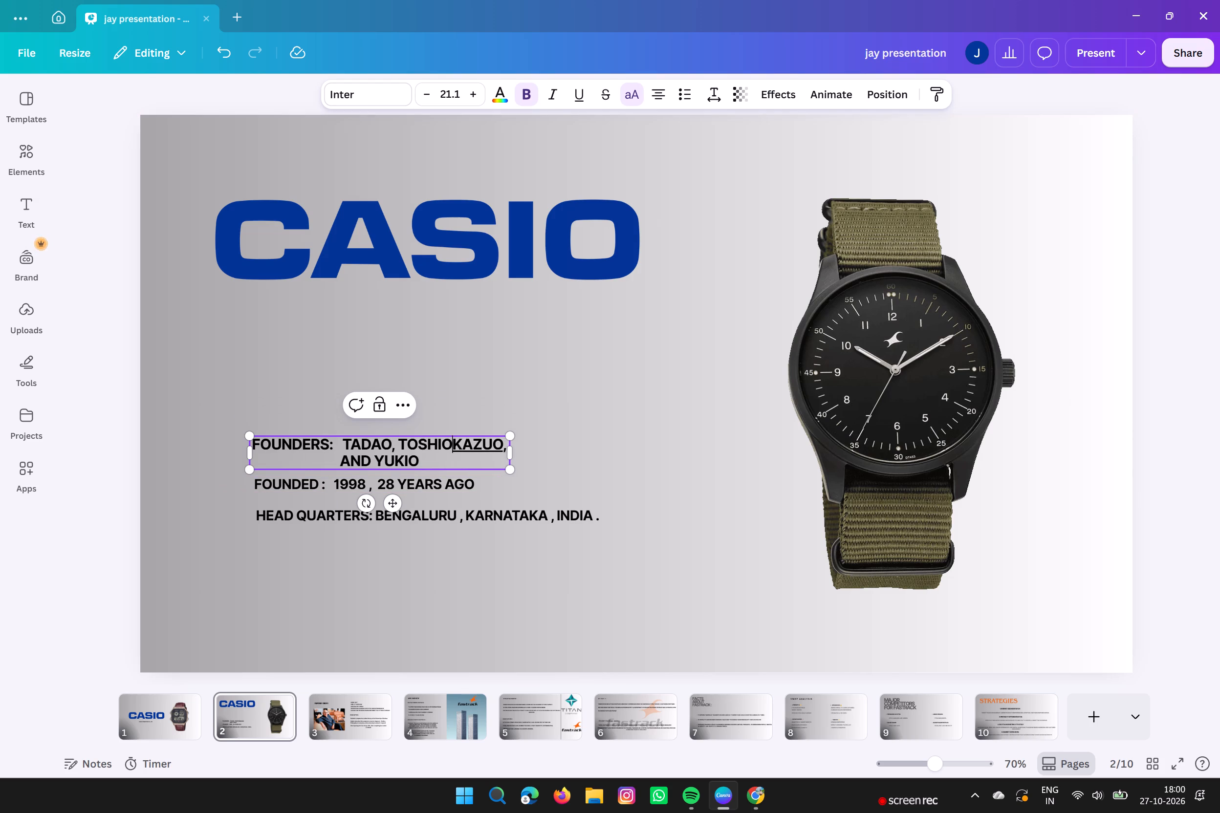
key(space)
key(comma)
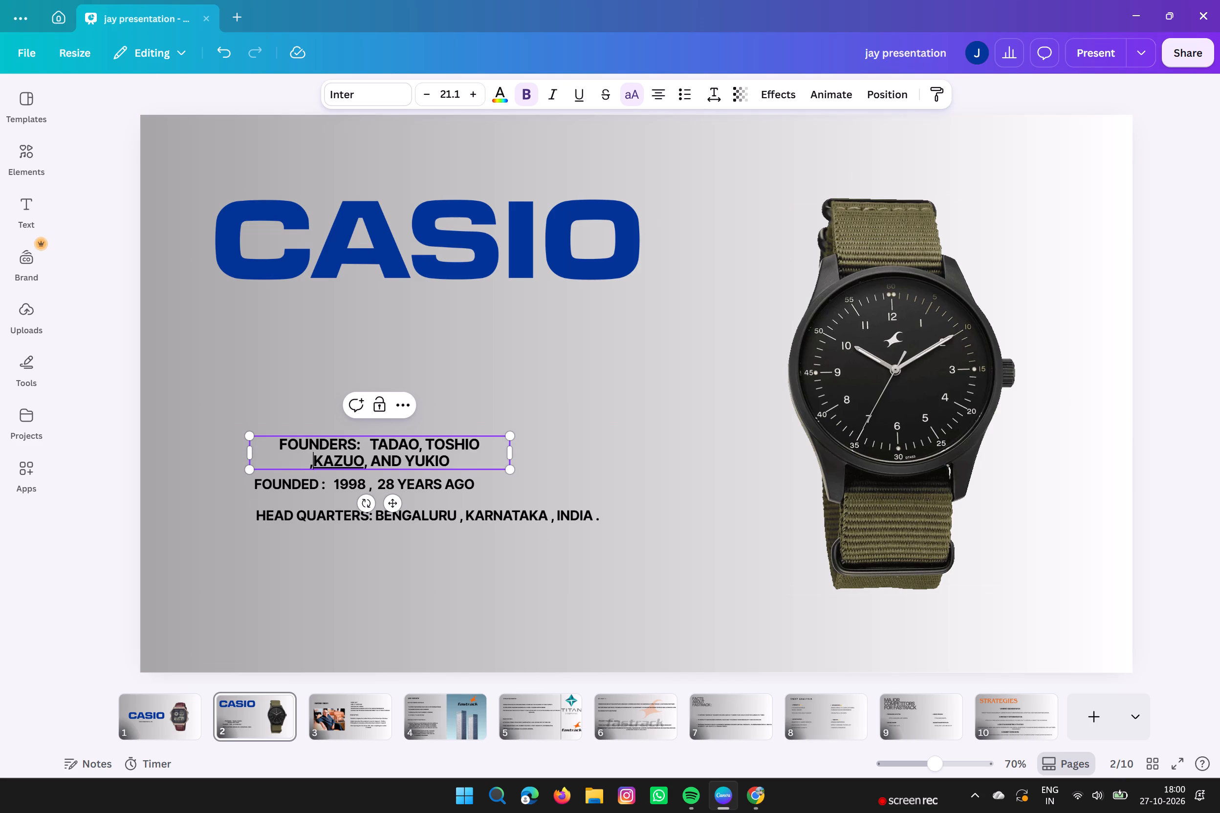
Copy ",KAZUO, AND YUKIO" from the founders text and delete it there, leaving only TADAO, TOSHIO after the label.
drag(309, 458, 472, 468)
key(ctrl+c)
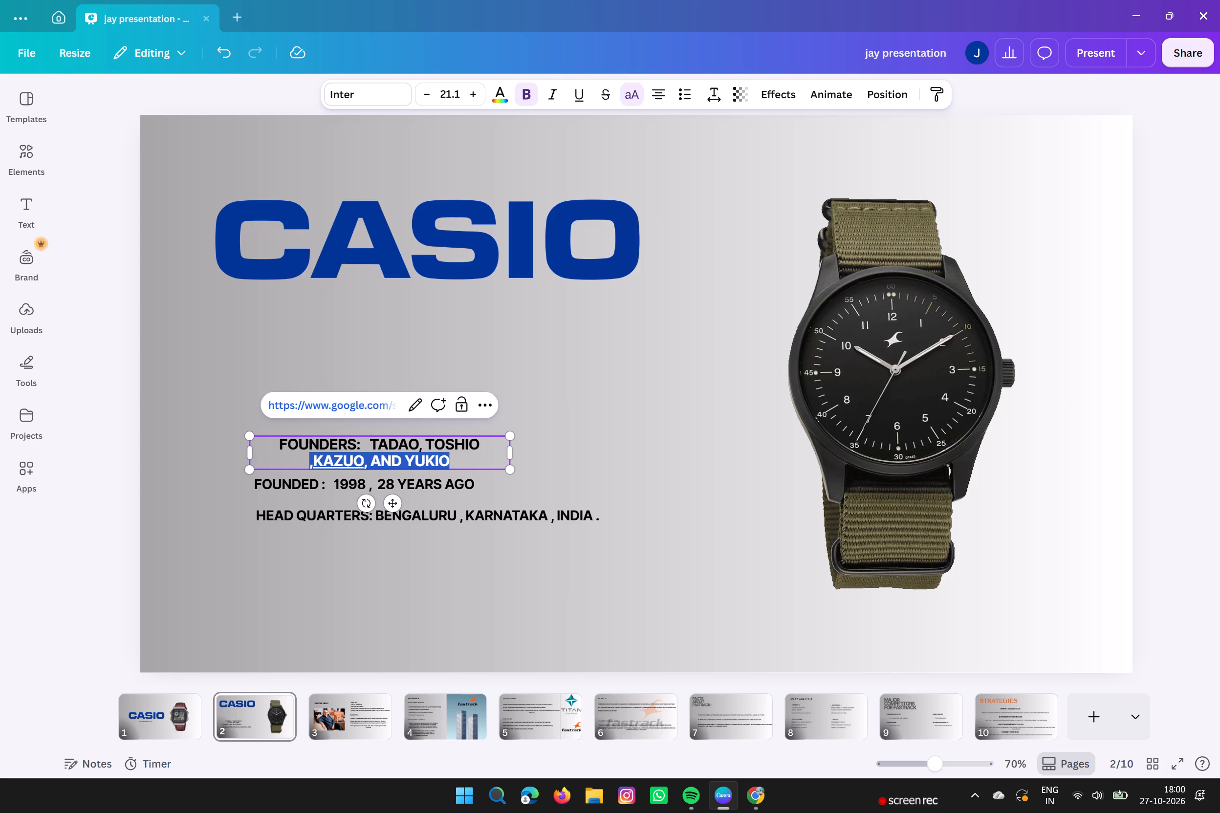
key(BackSpace)
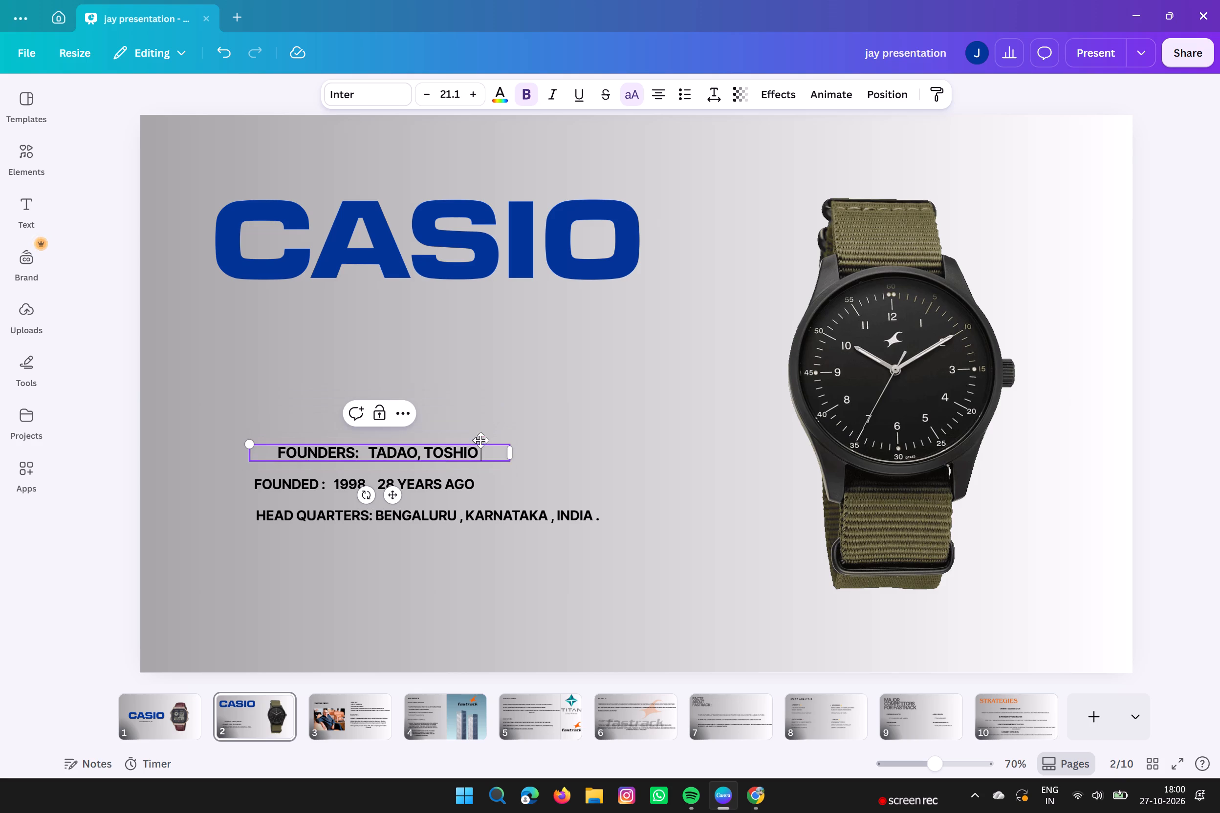
Move the shortened founders line slightly up, away from the FOUNDED line.
click(583, 407)
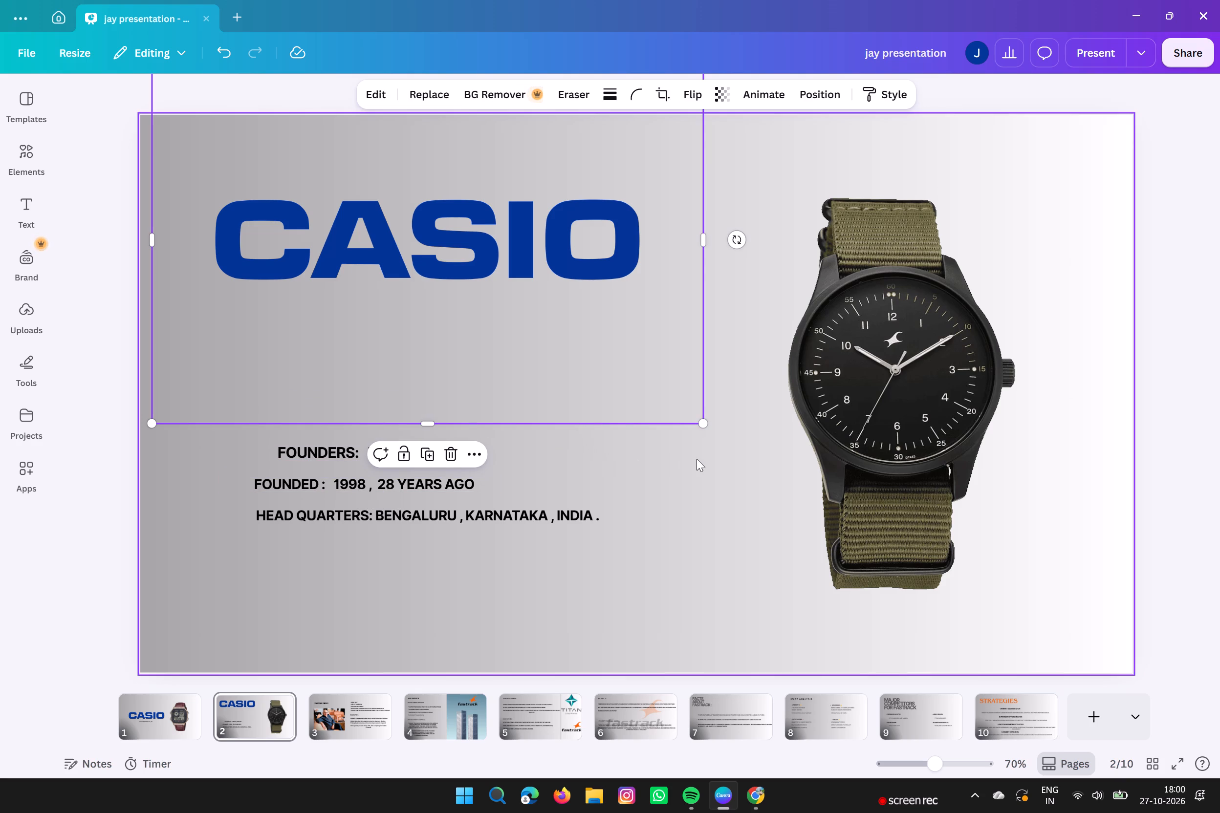
click(697, 459)
drag(377, 449, 374, 433)
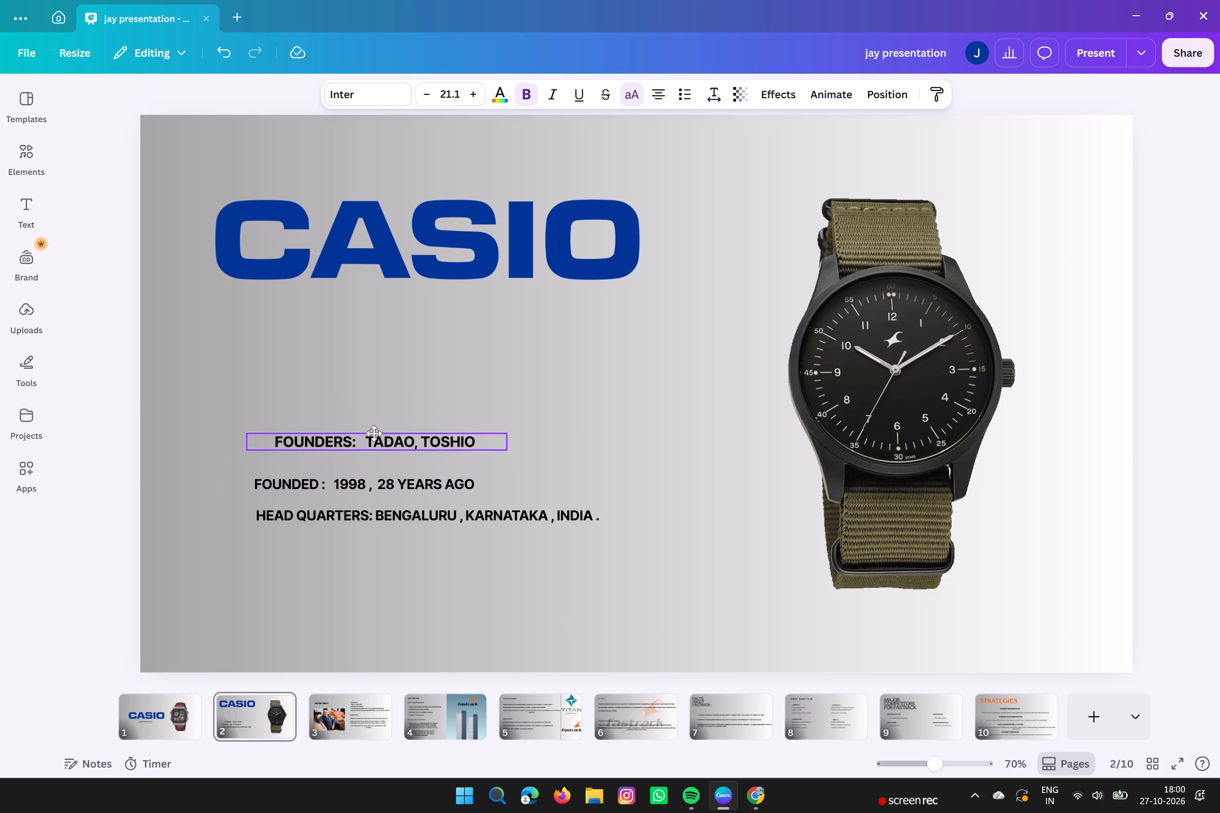
drag(374, 433, 375, 430)
click(426, 453)
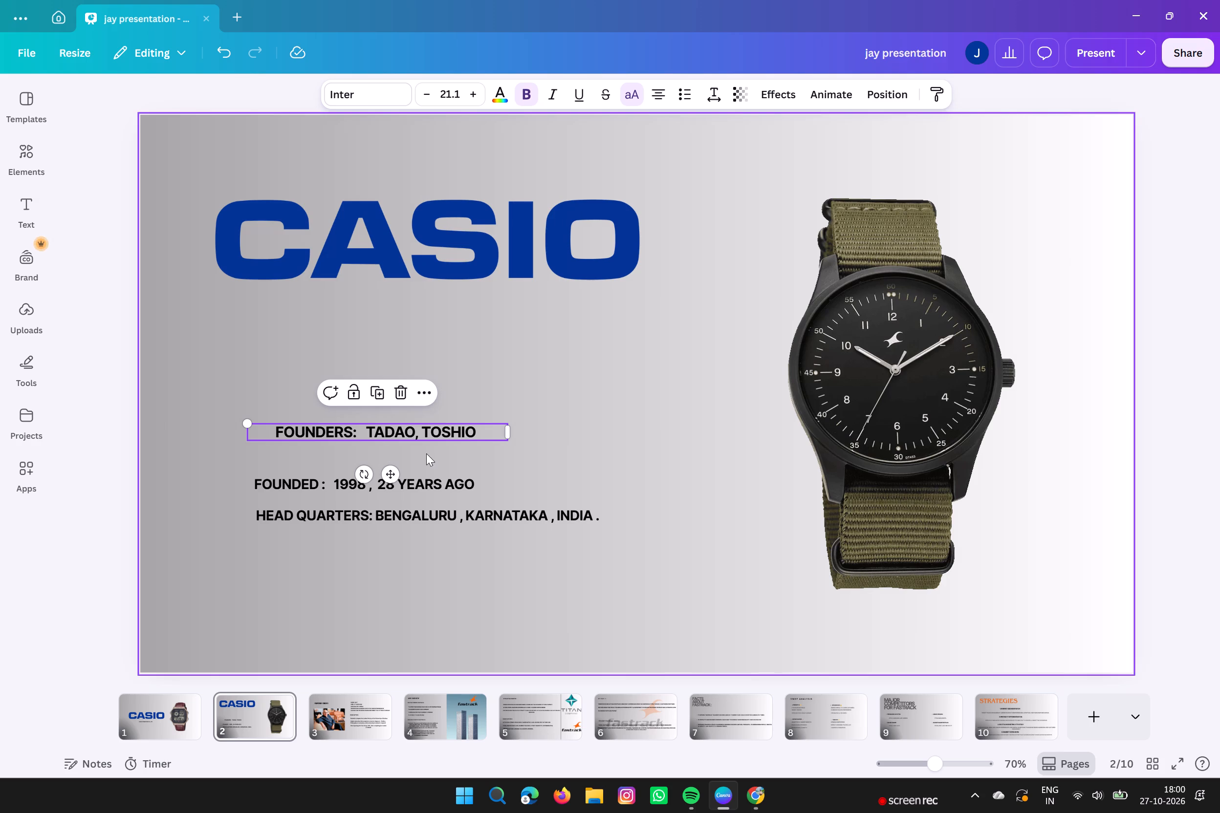
Add a new text box with the copied ",KAZUO, AND YUKIO" and align it on the founders line directly after TOSHIO.
click(15, 212)
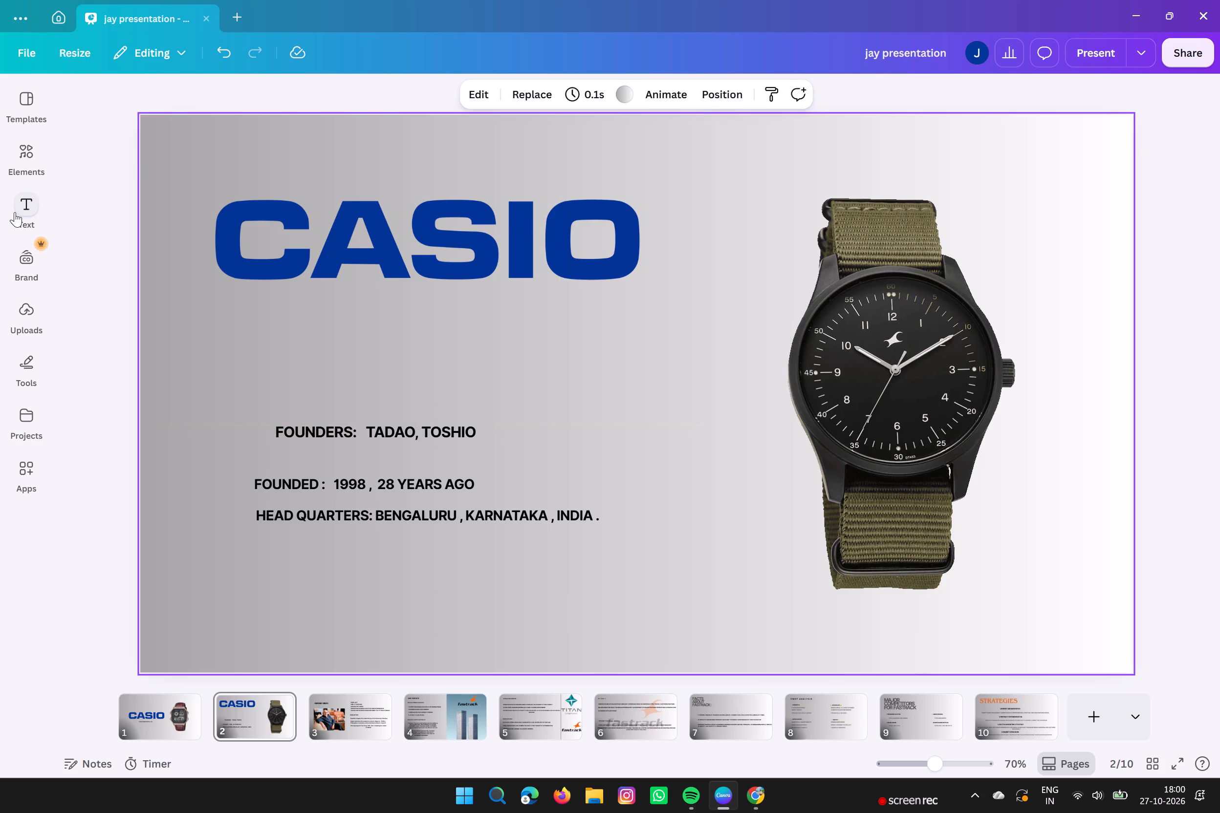
click(158, 143)
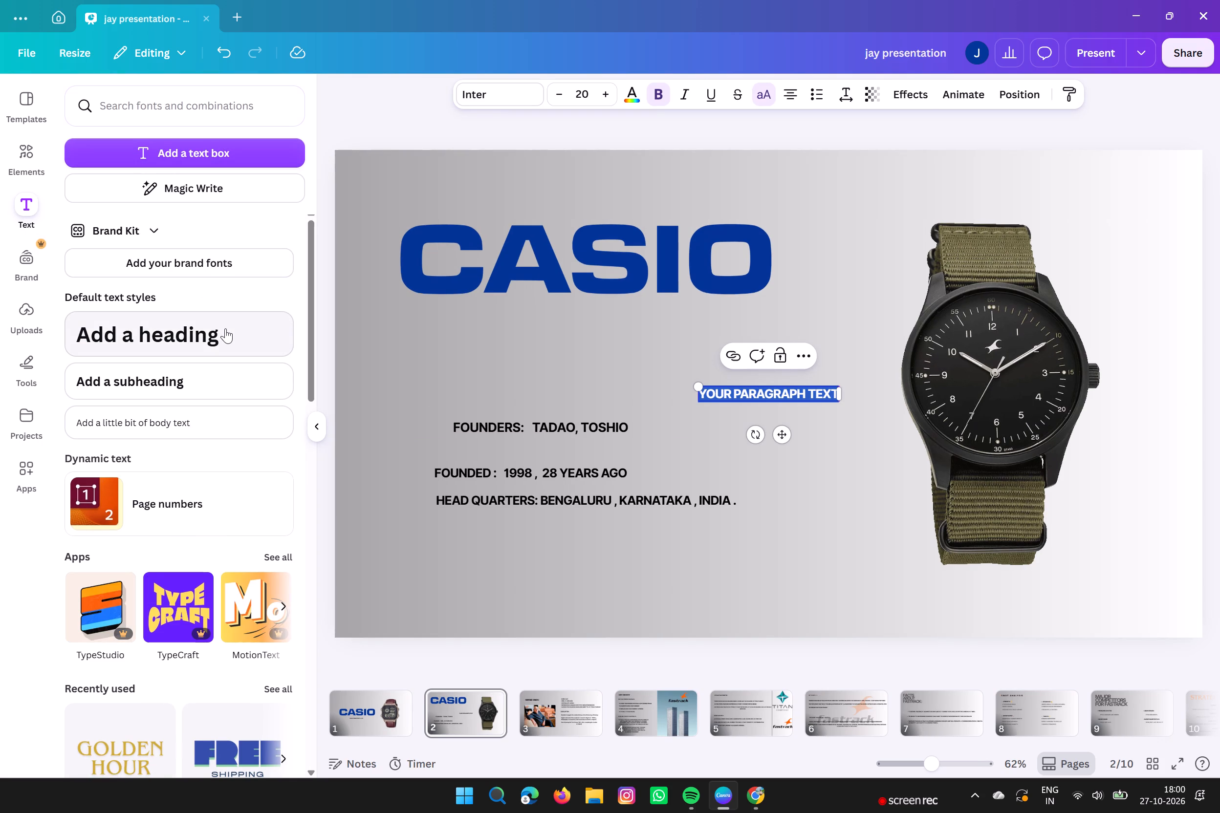
key(ctrl+v)
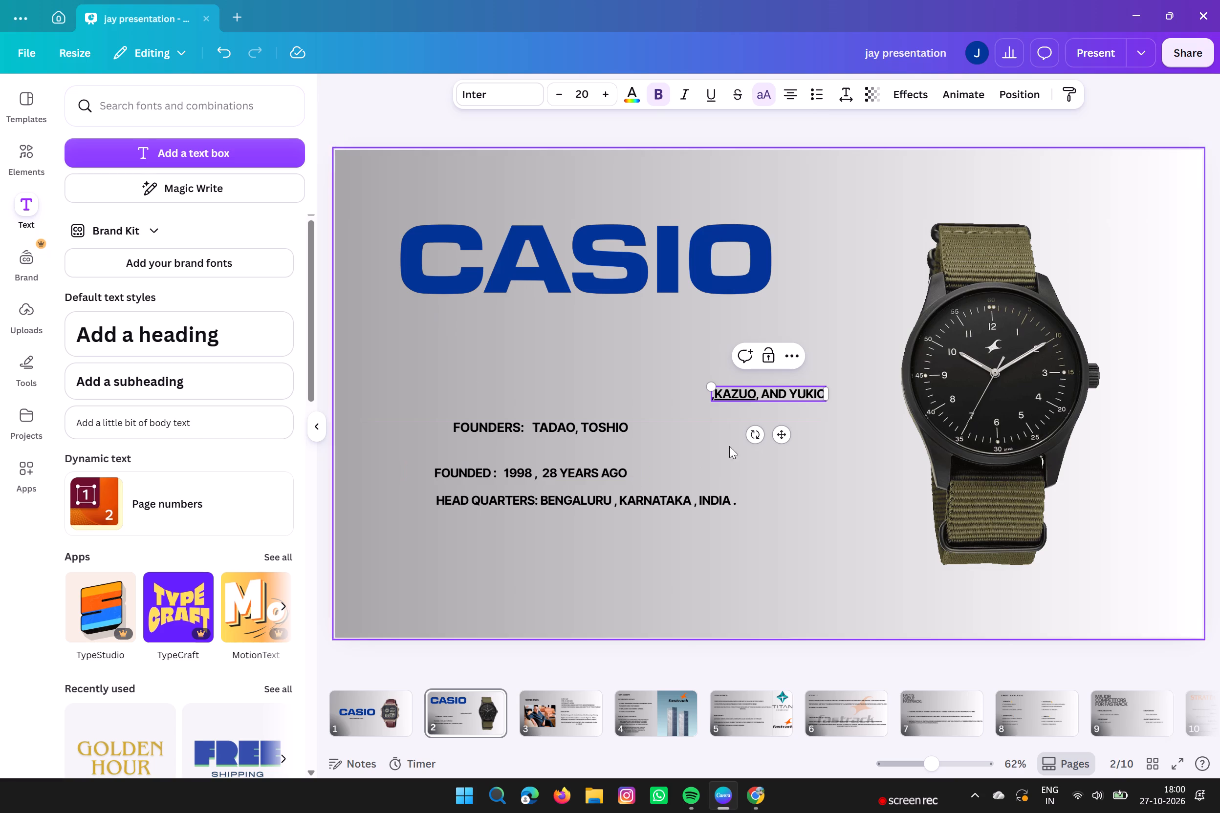
drag(778, 436, 577, 451)
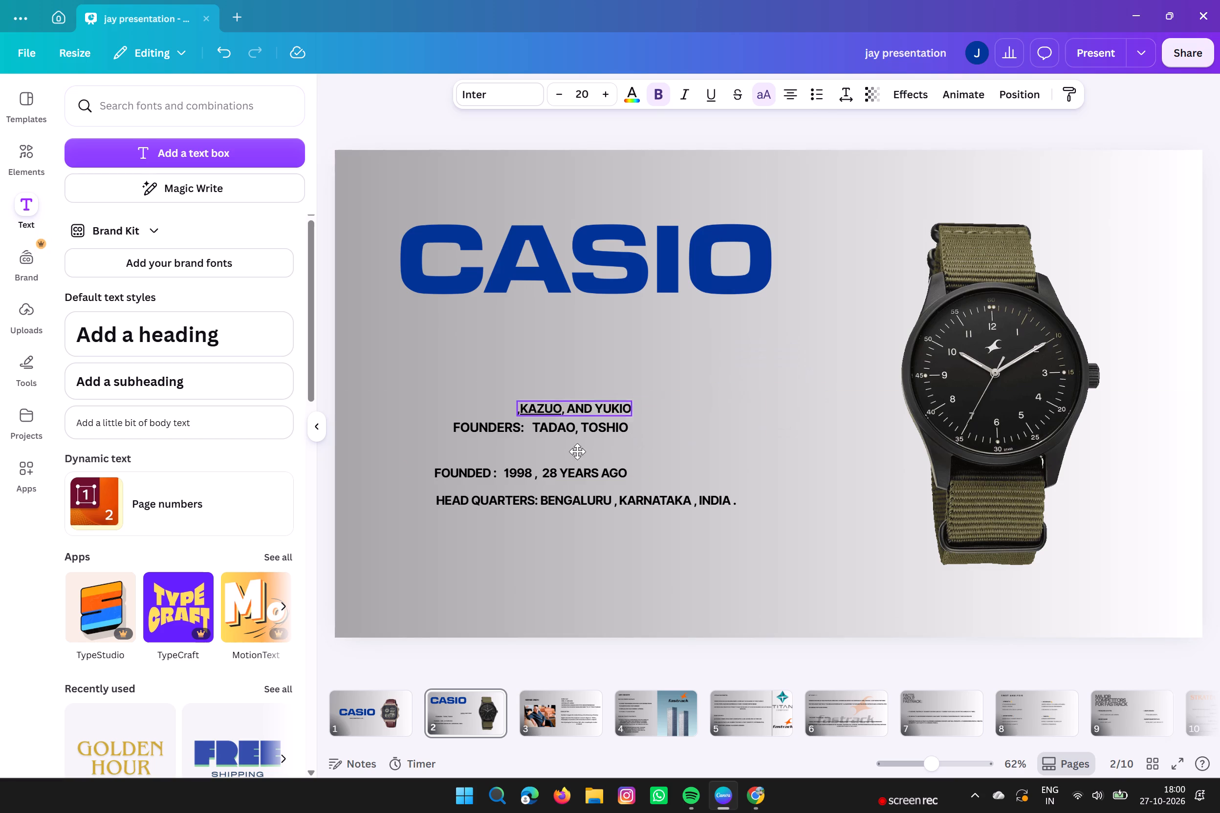
drag(577, 451, 586, 488)
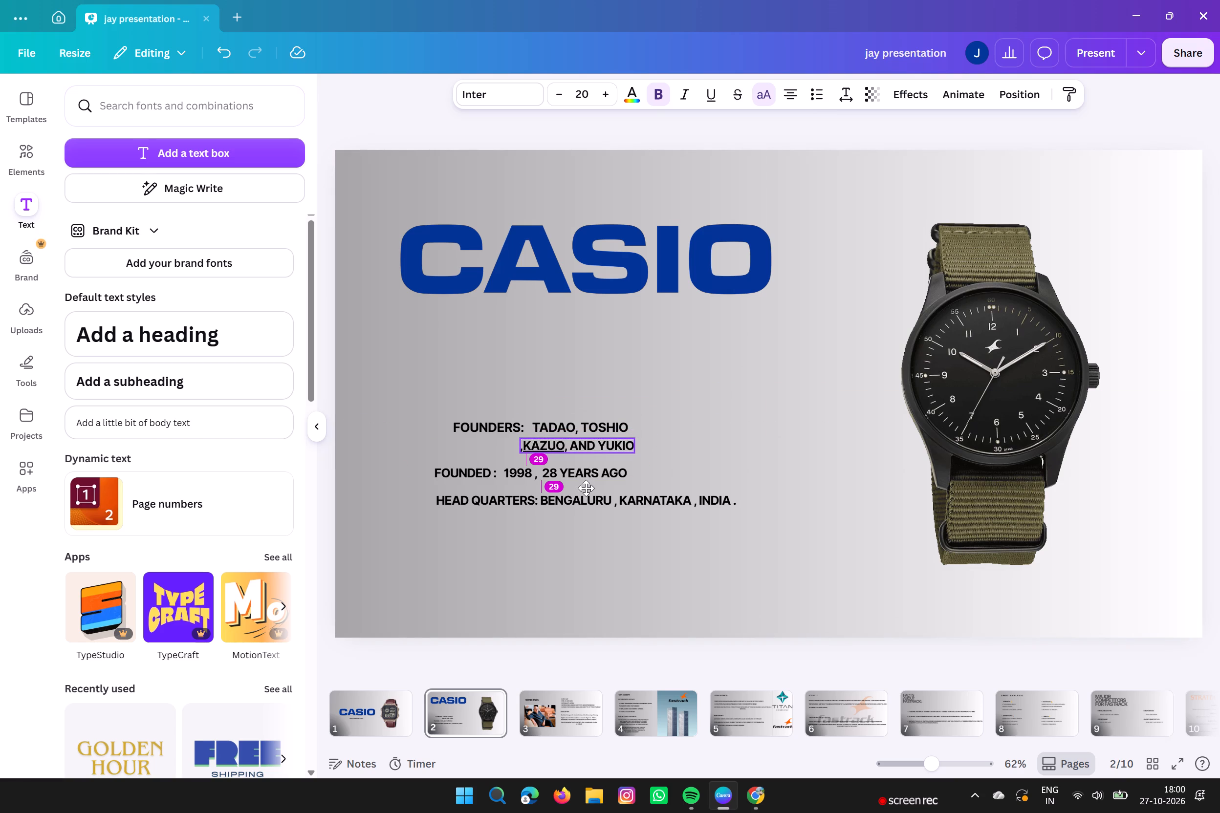
drag(586, 488, 583, 486)
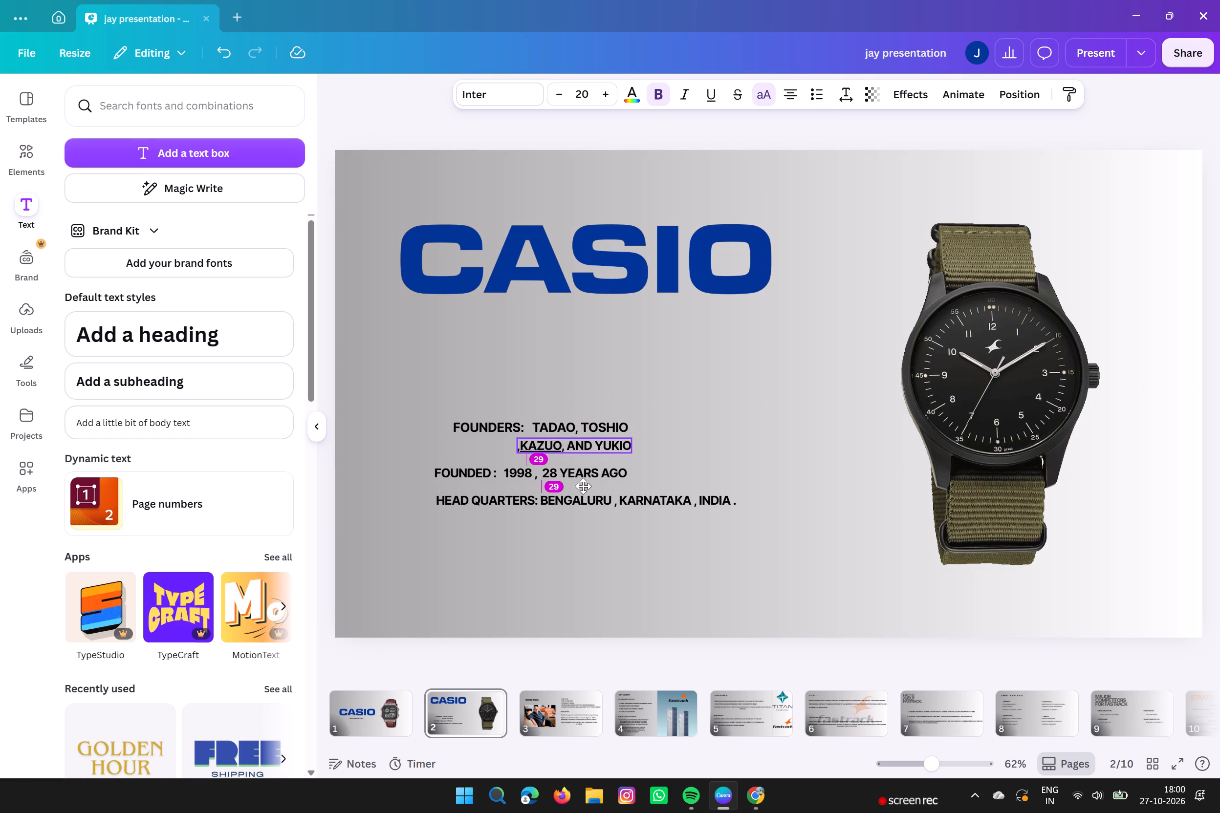
drag(583, 486, 591, 488)
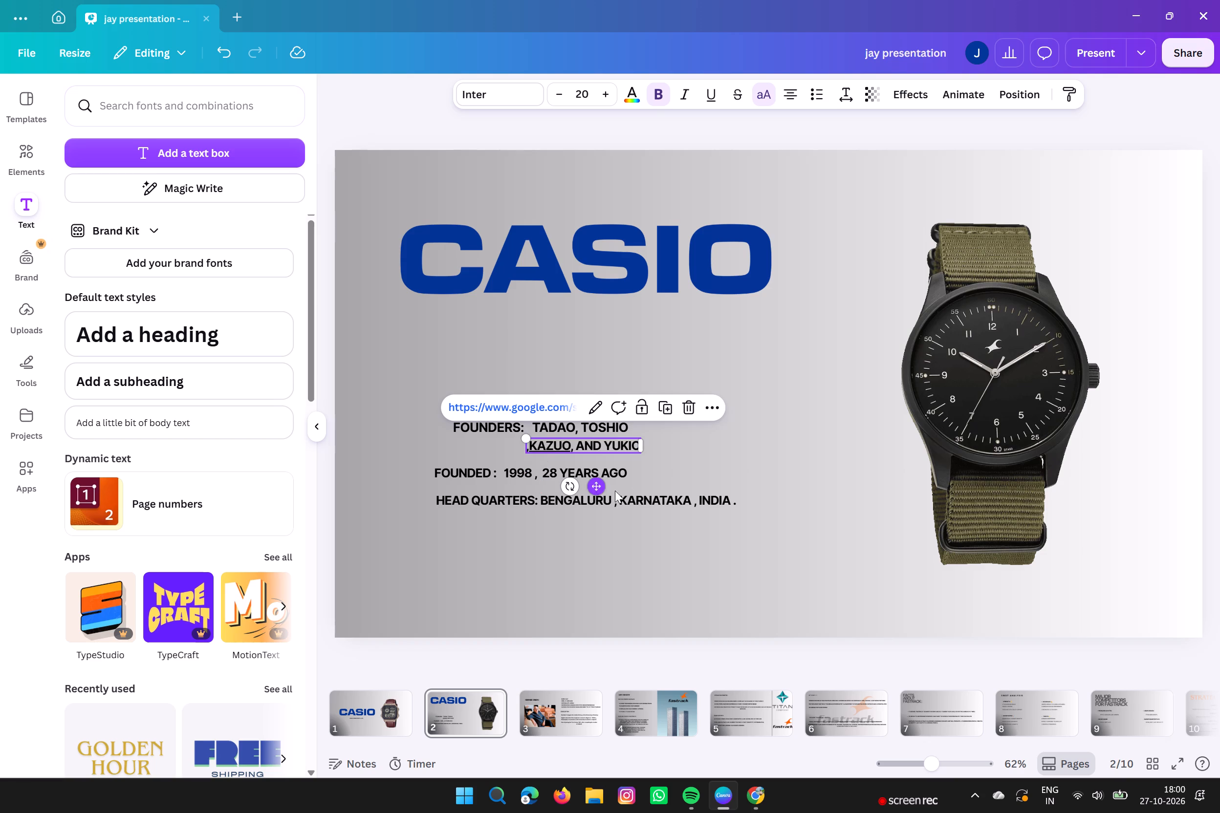
click(762, 486)
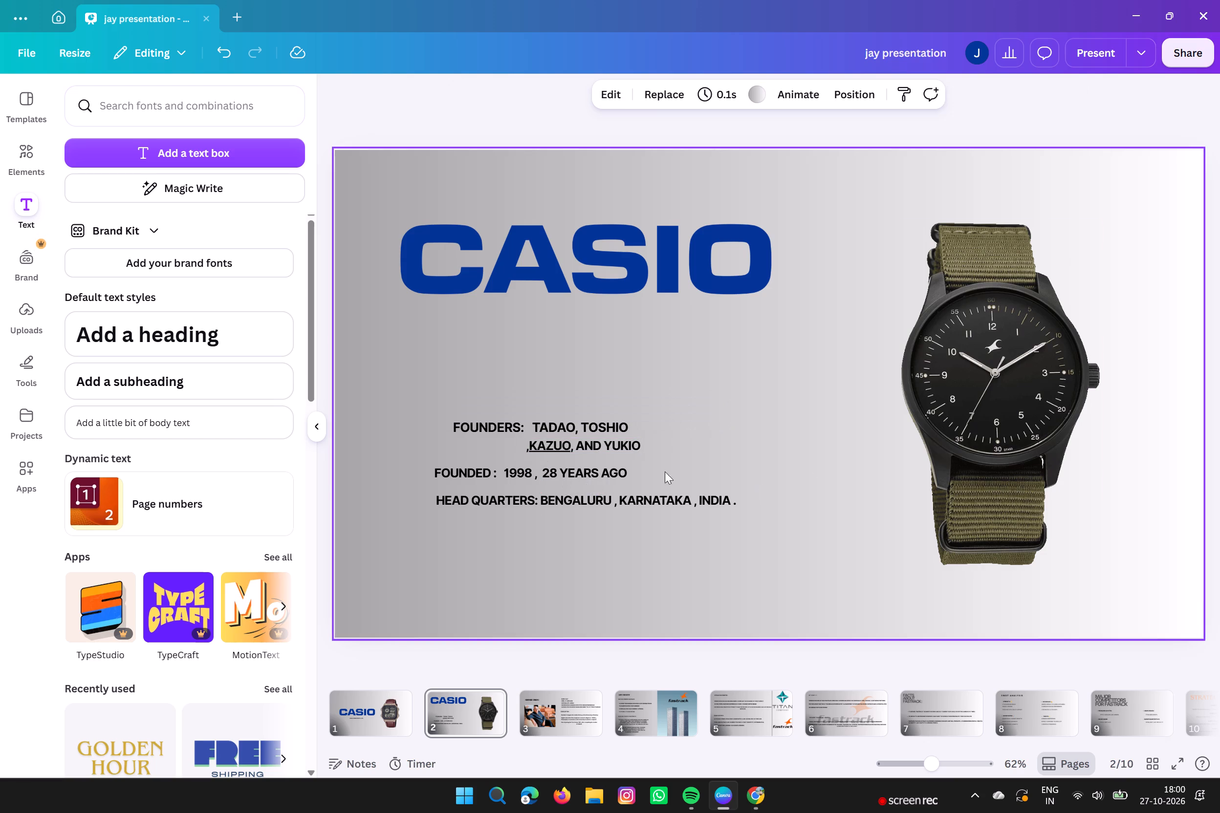
drag(587, 444, 603, 447)
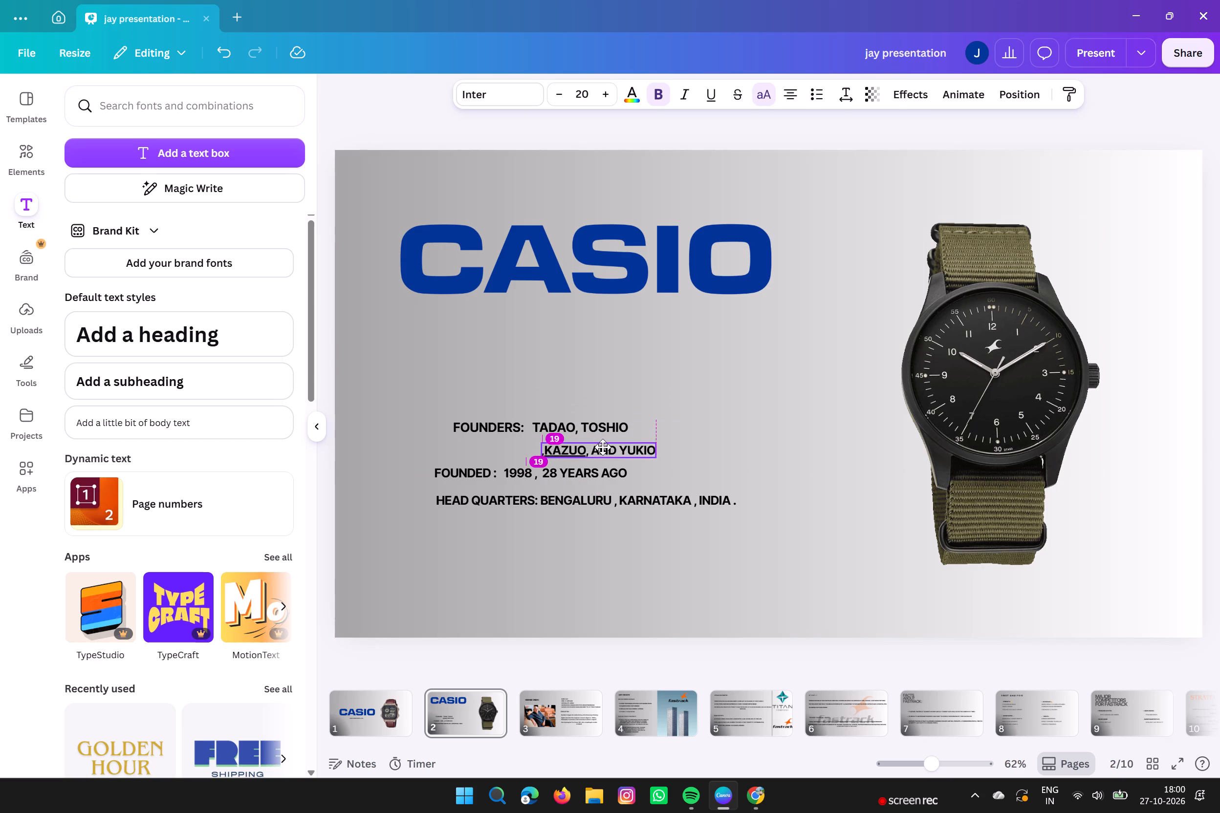
drag(603, 447, 693, 427)
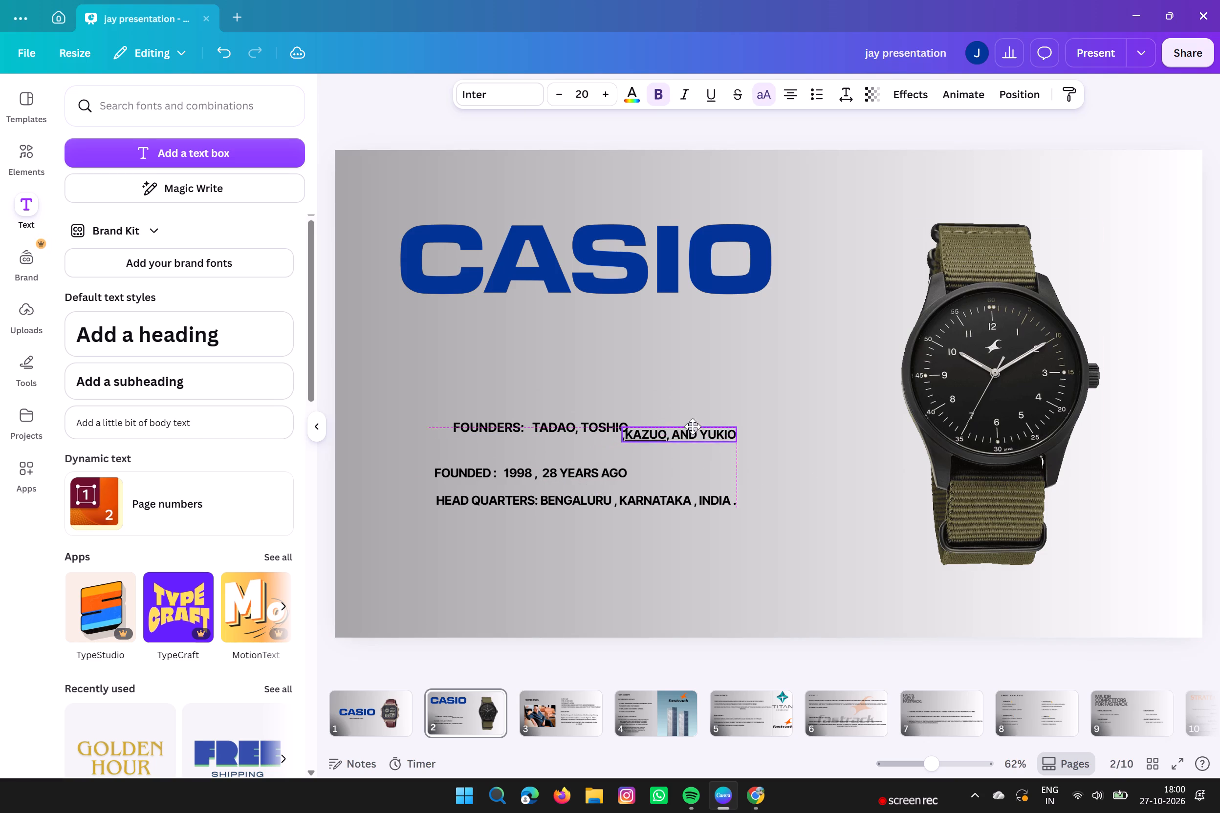
drag(693, 427, 696, 423)
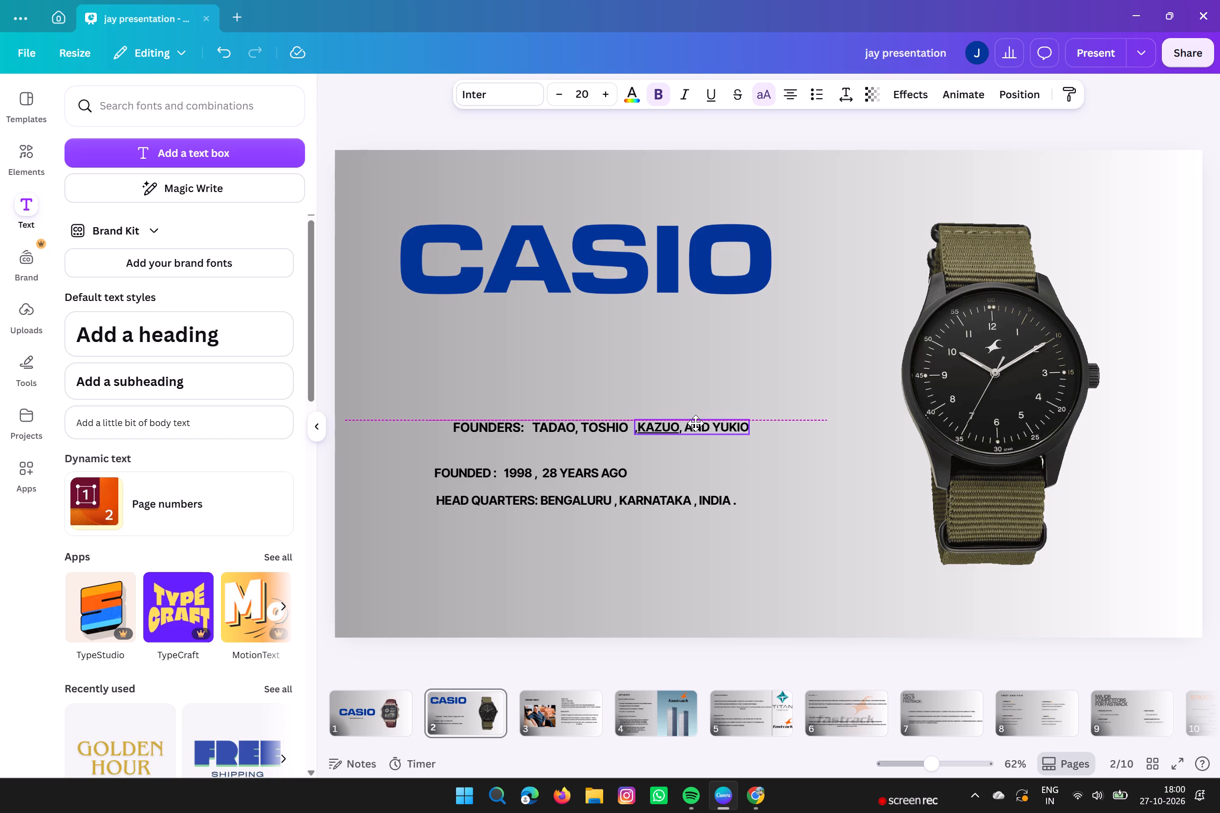
drag(696, 423, 693, 423)
click(773, 458)
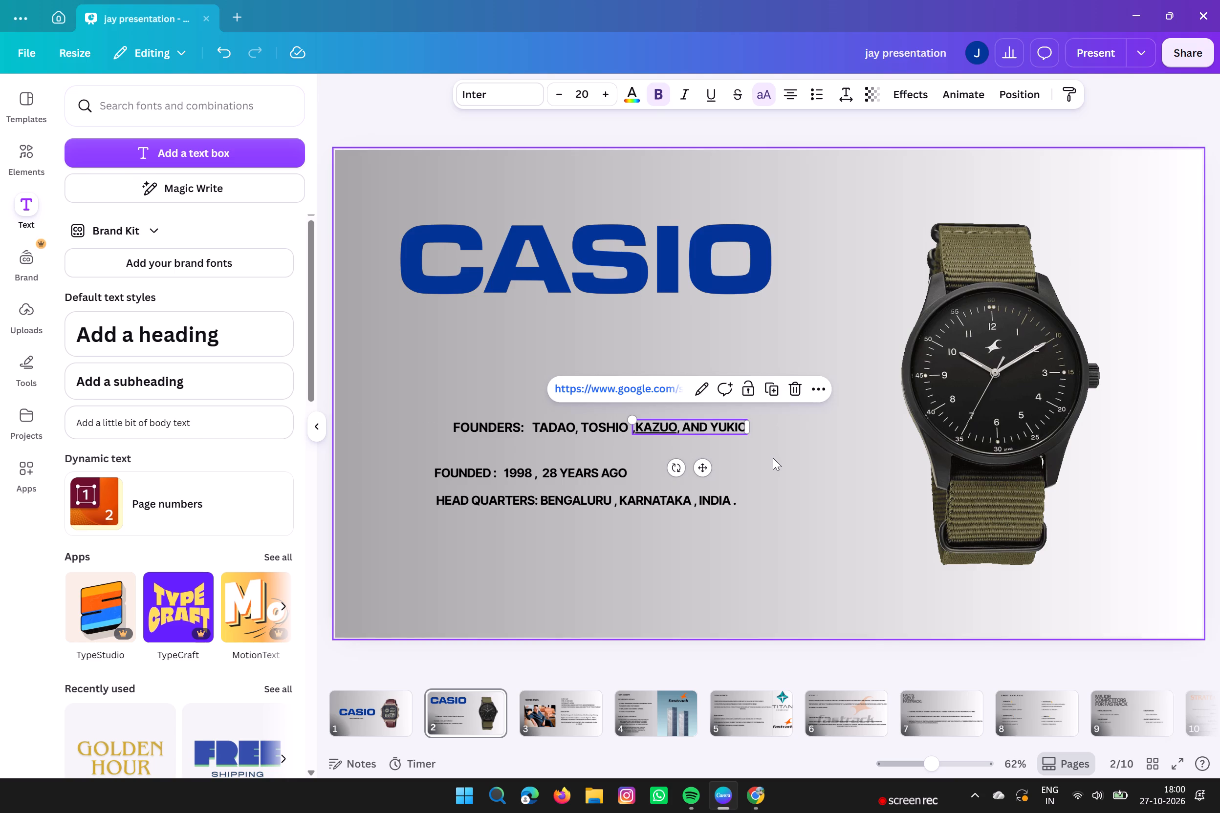
Replace the underlined, linked name in the new text box with plain "KAZUO".
click(660, 428)
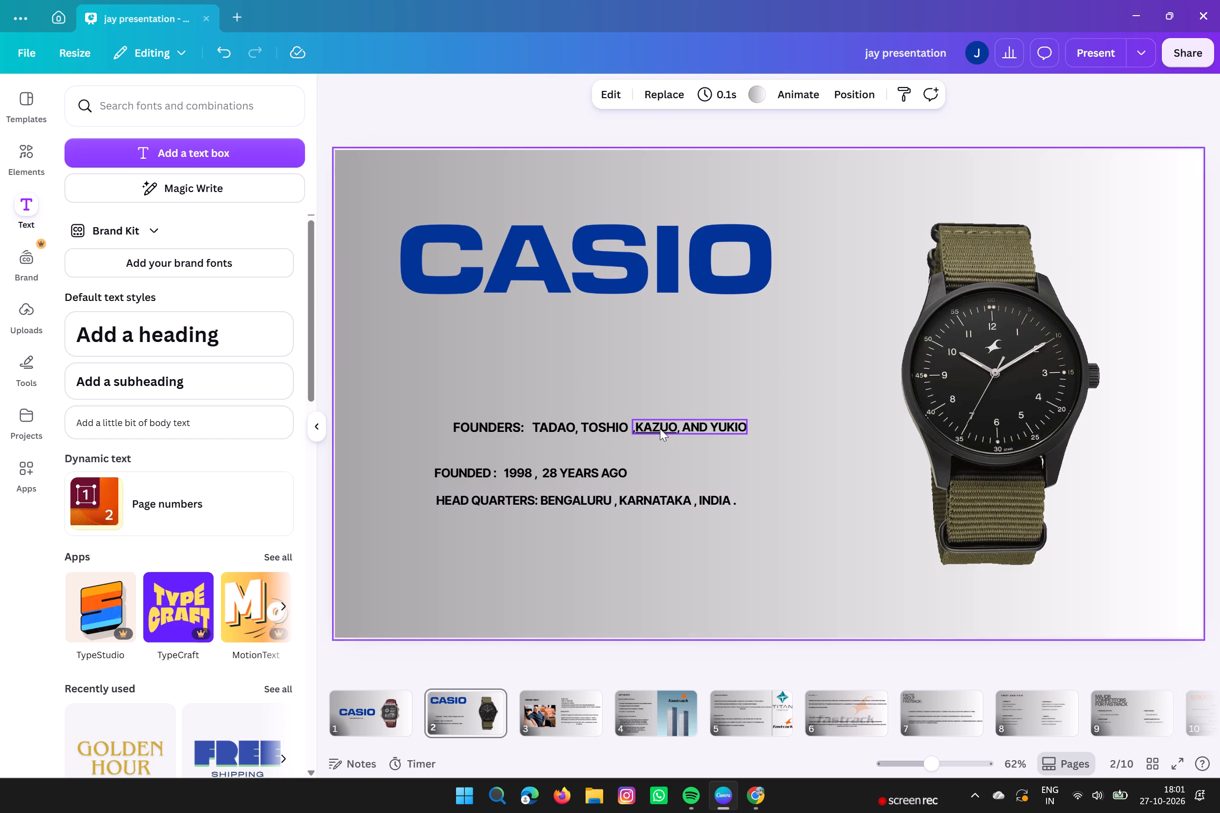
click(678, 425)
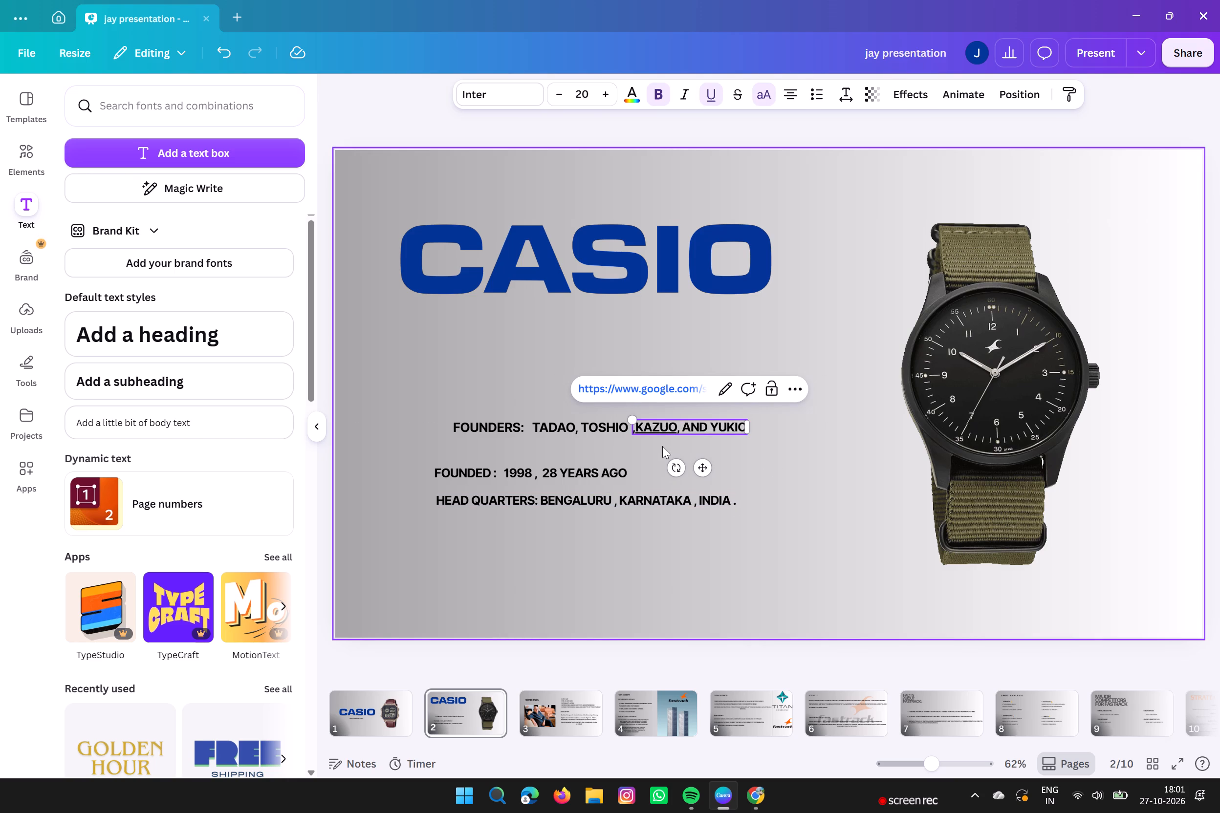
key(BackSpace)
key(BackSpace)
key(BackSpace)
key(BackSpace)
key(BackSpace)
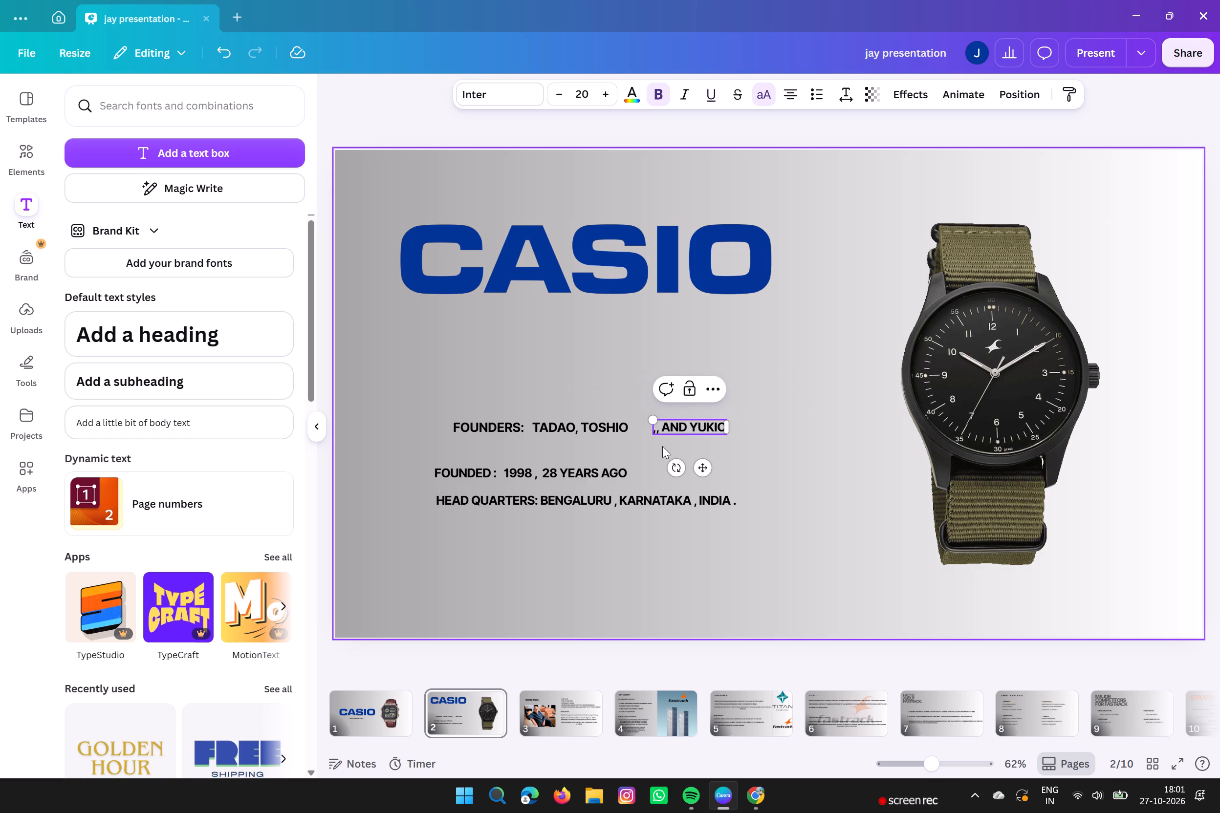
text(KAZUO)
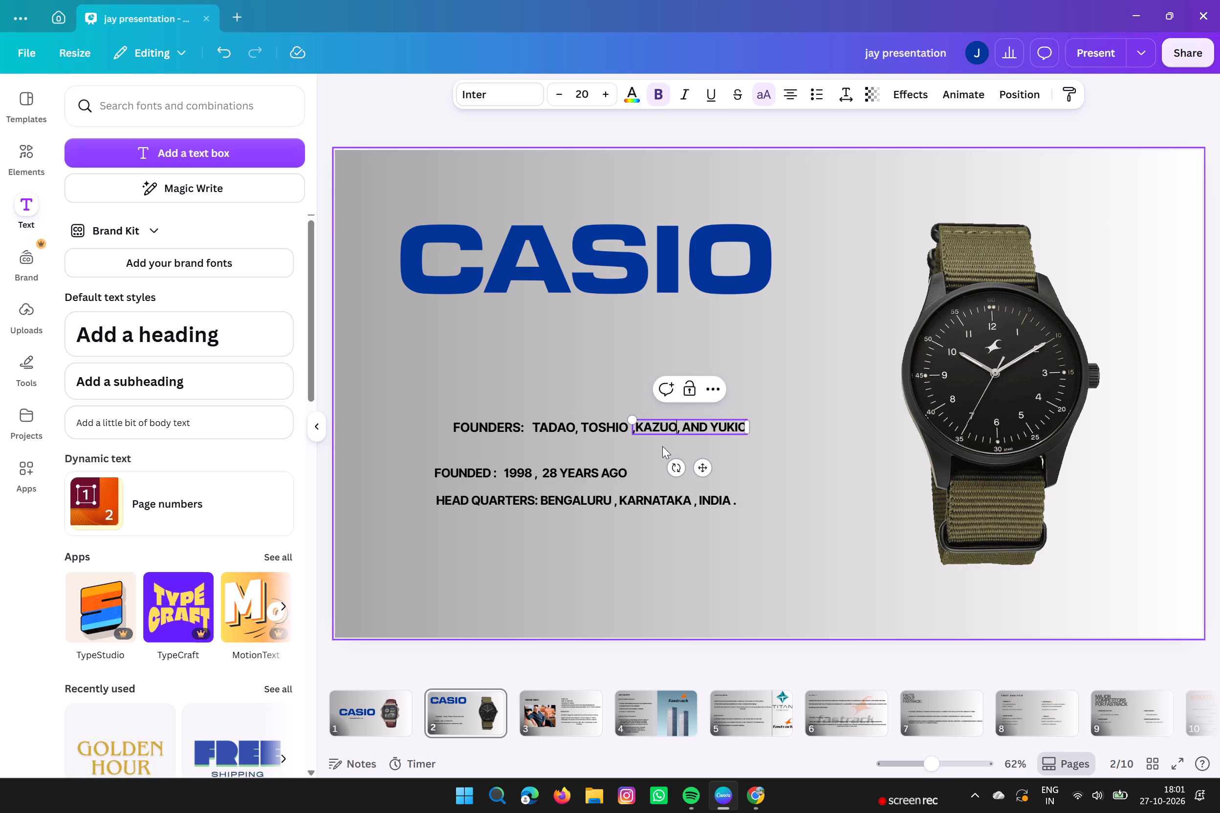
Switch to Chrome and search Google for "casio company founded in".
click(835, 428)
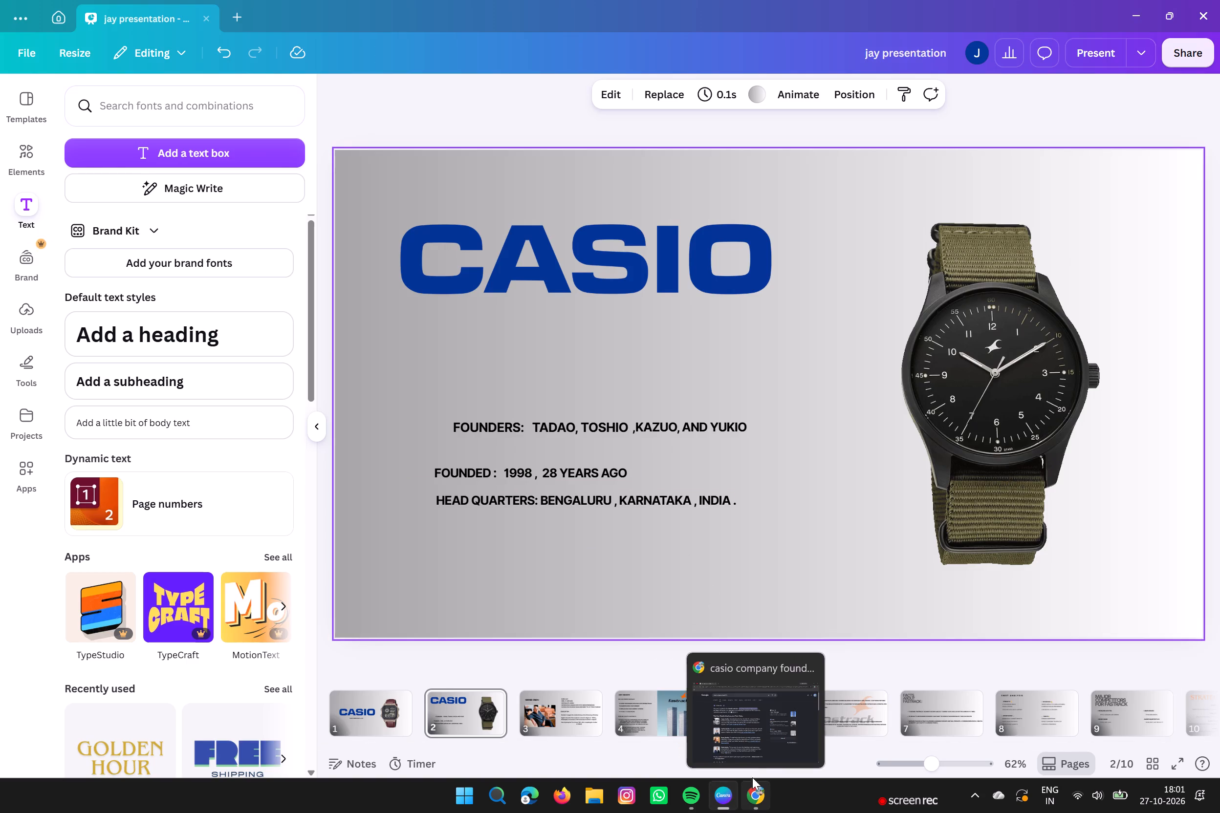
click(744, 739)
scroll(563, 621, down, 2)
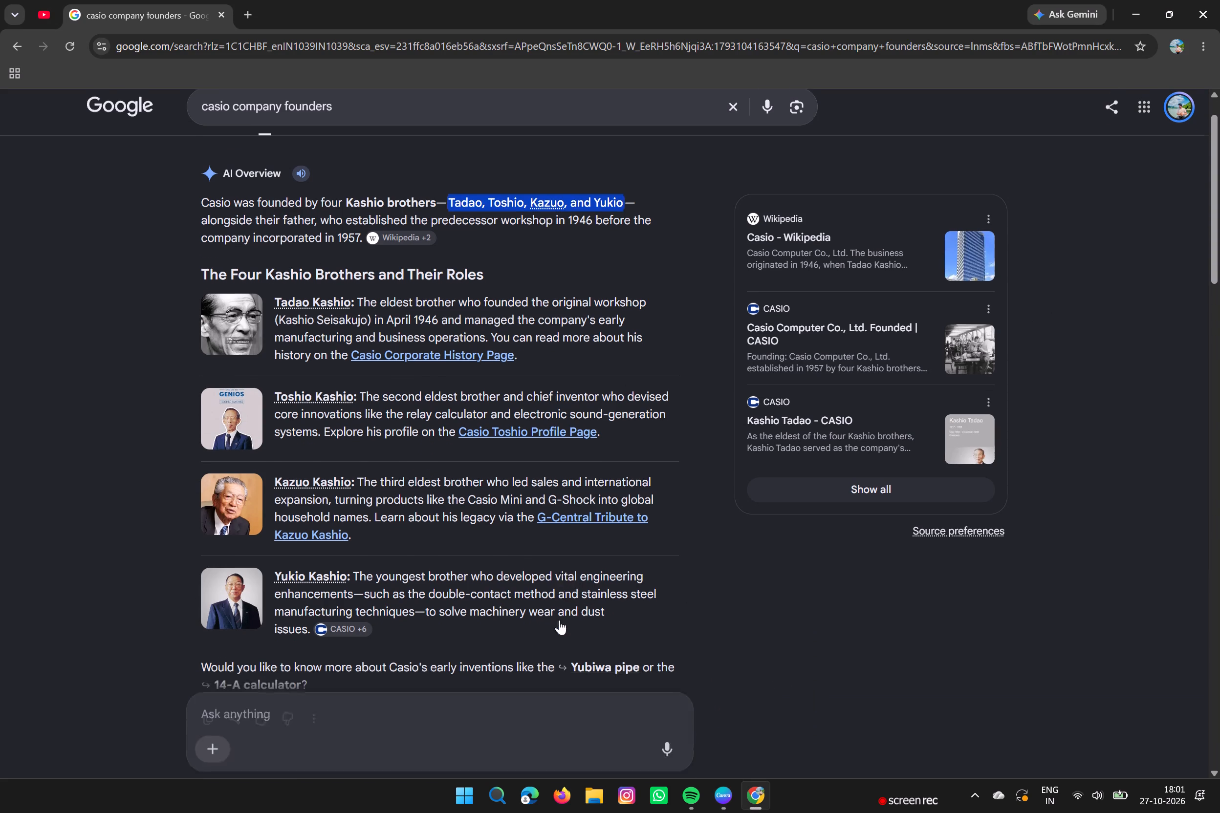
scroll(559, 620, down, 2)
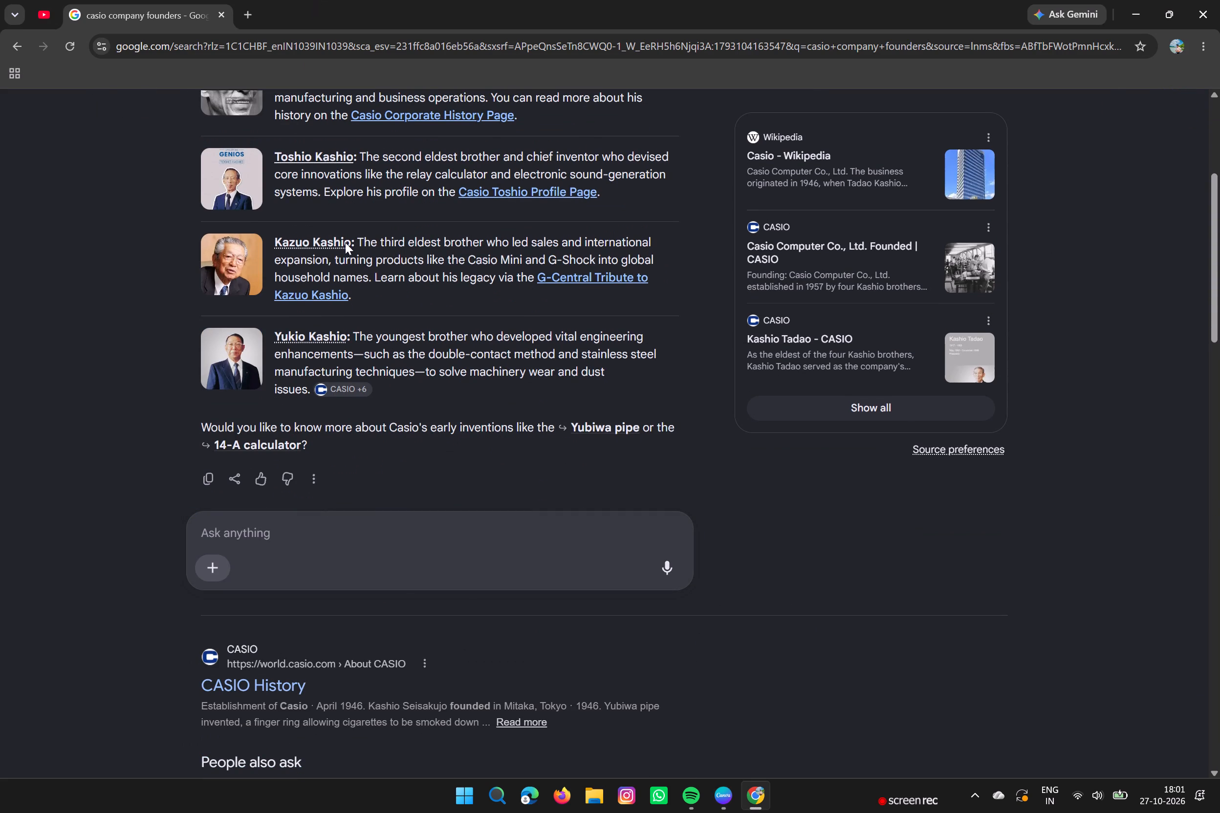
scroll(353, 565, up, 8)
scroll(353, 565, down, 1)
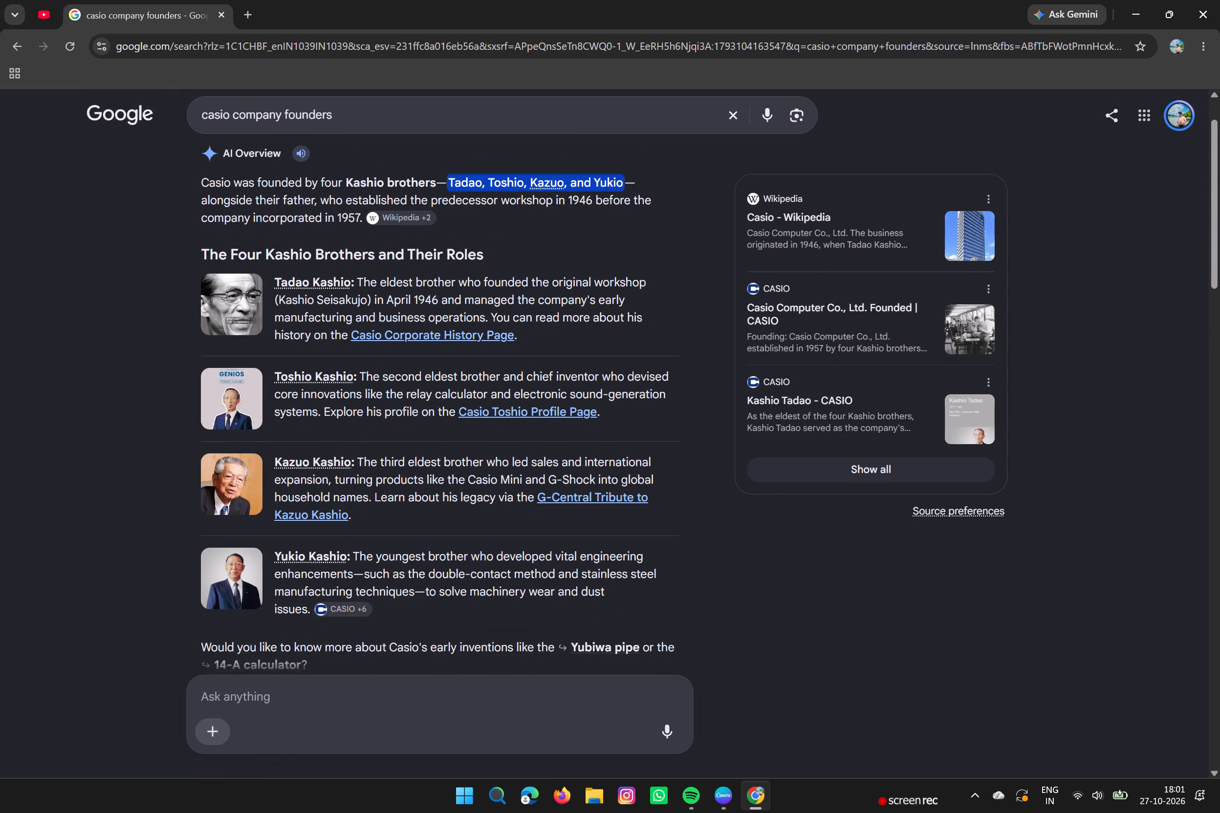
click(355, 119)
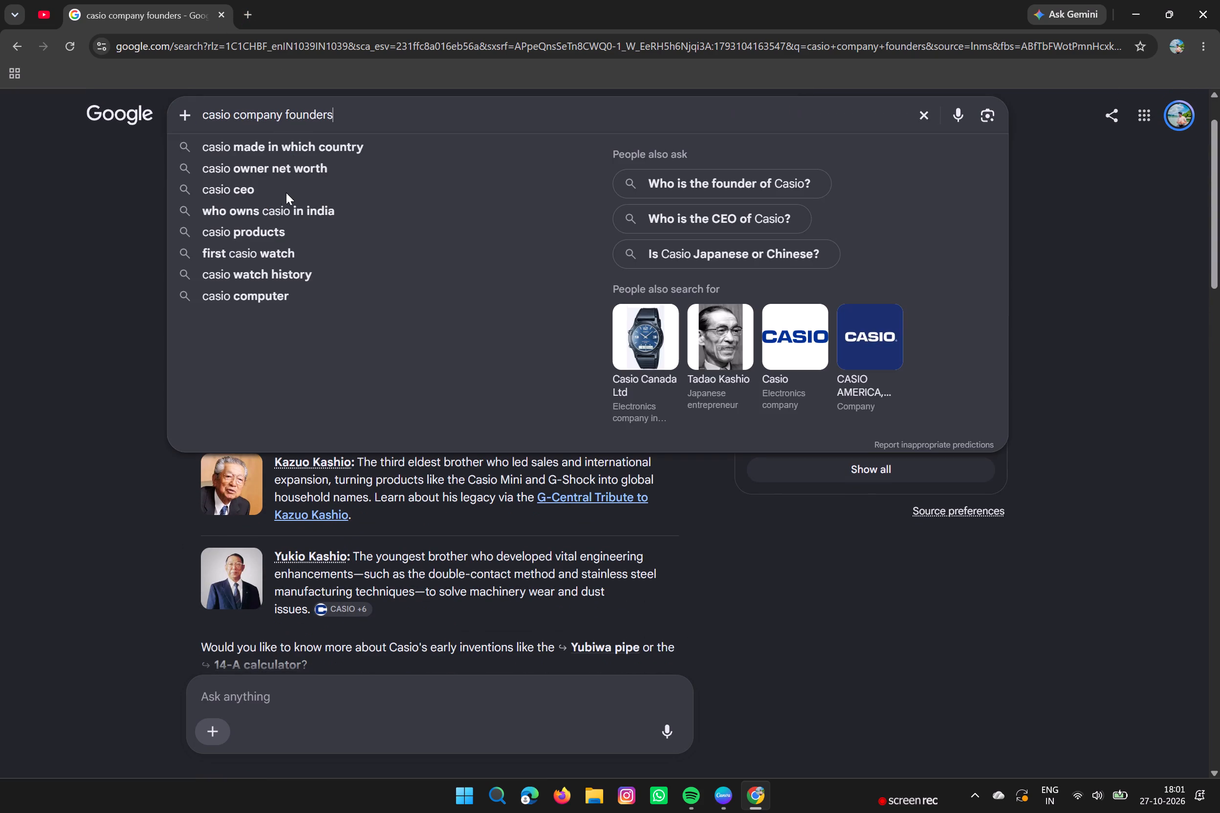
key(BackSpace)
key(BackSpace)
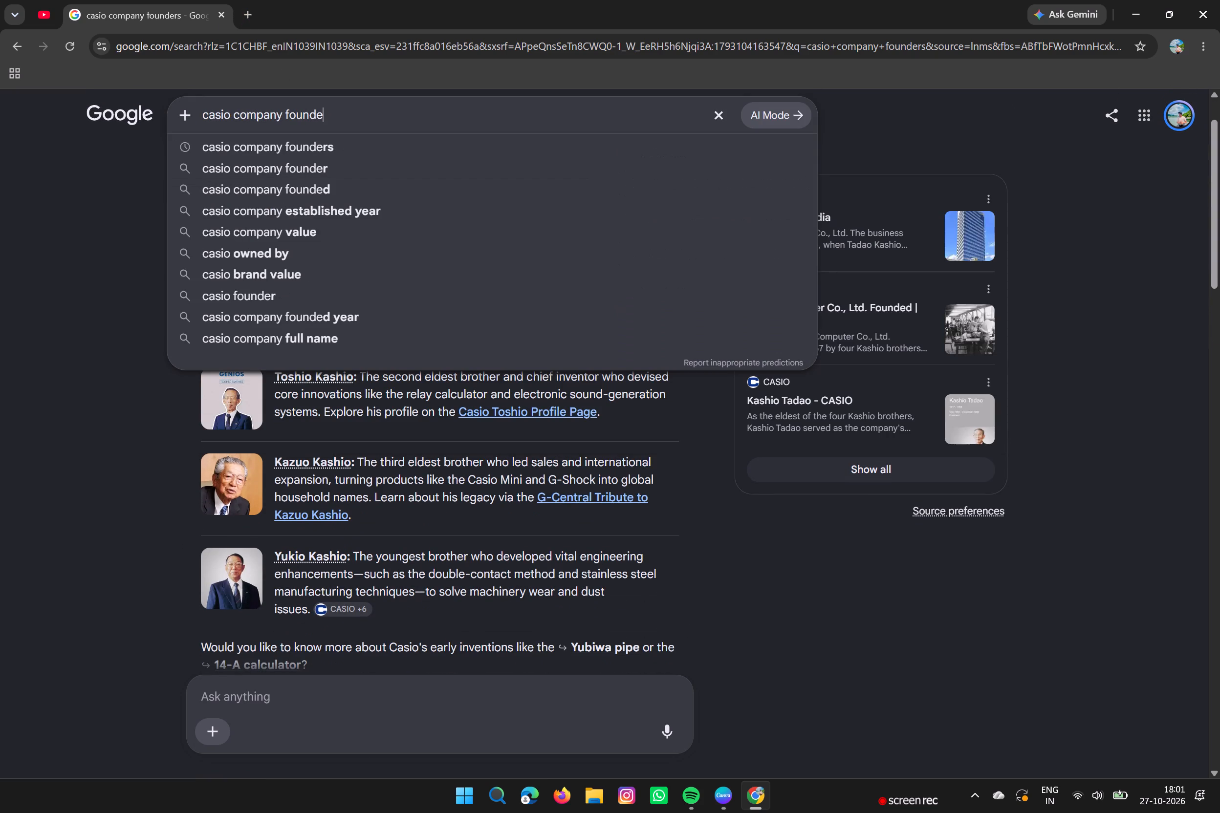
text(D IN)
key(space)
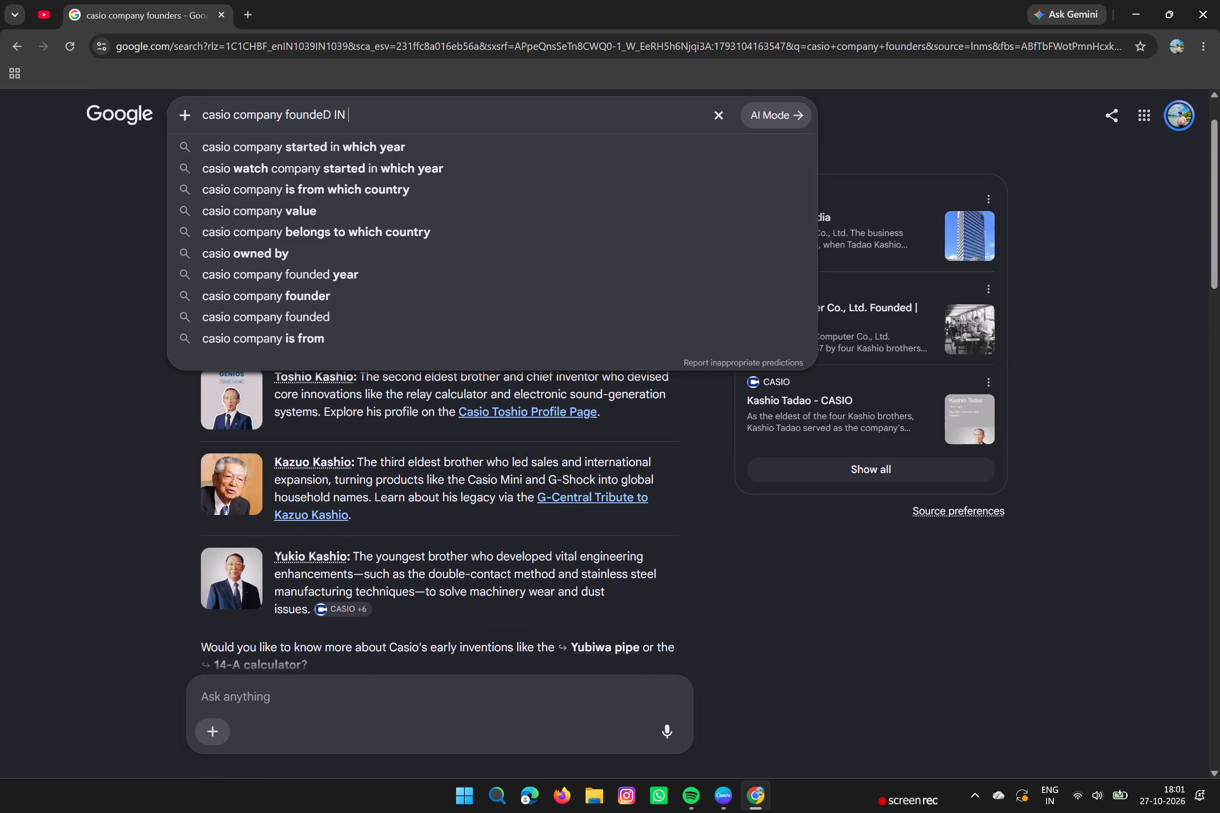
key(Return)
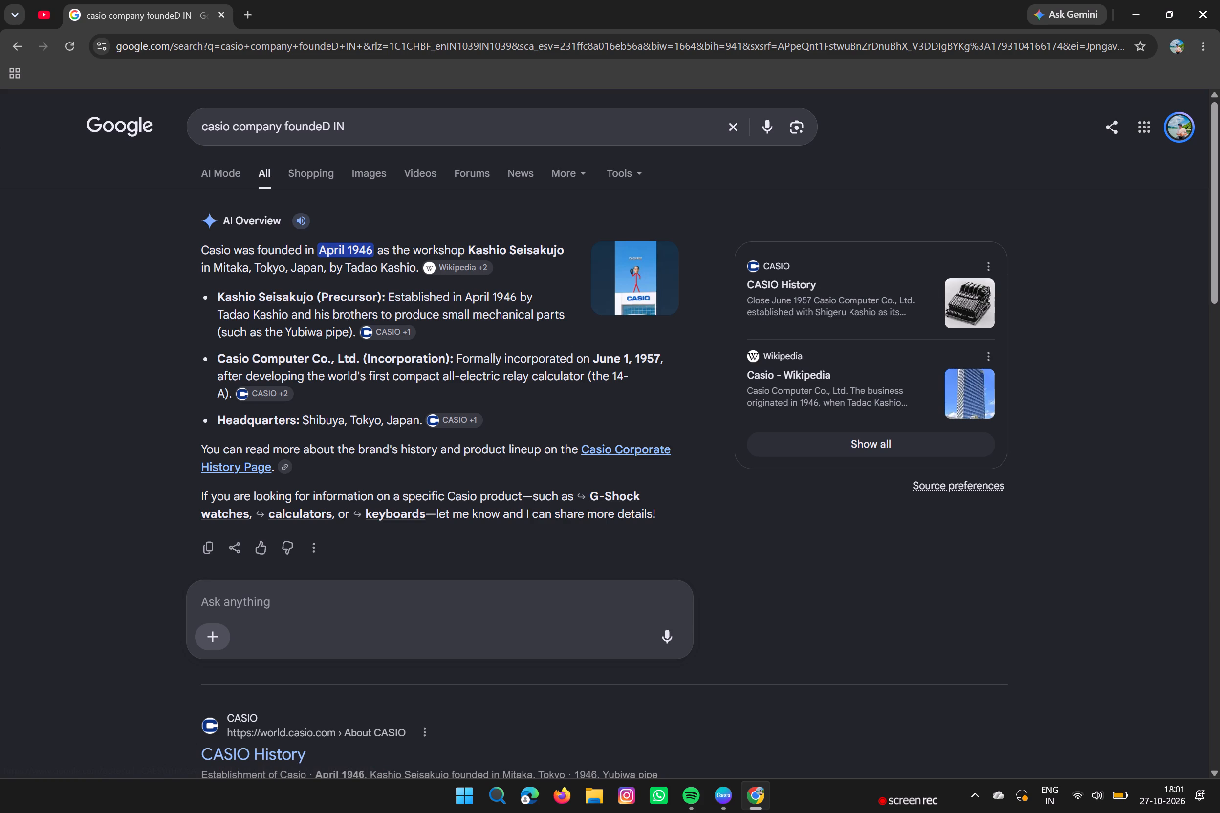
Copy the incorporation date "June 1, 1957" from the AI Overview.
drag(591, 357, 608, 357)
drag(608, 357, 658, 360)
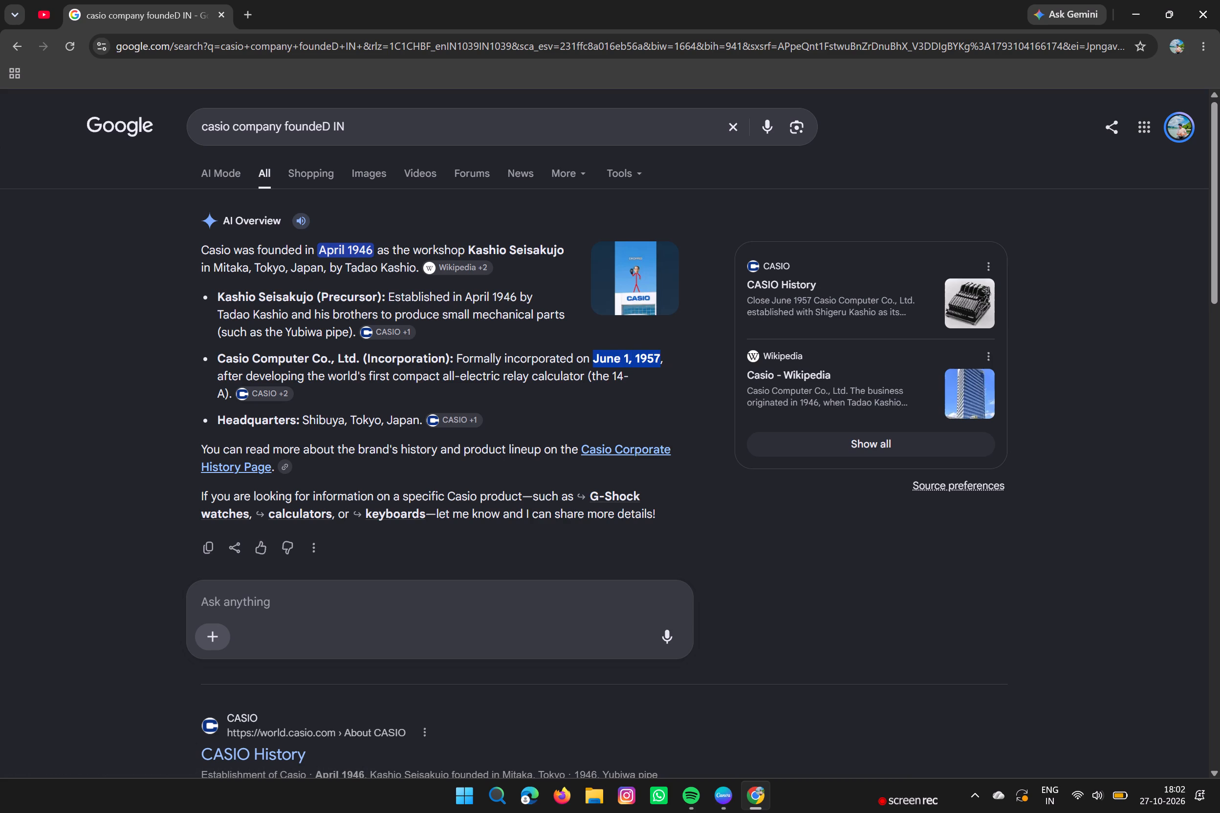
drag(658, 360, 658, 361)
key(ctrl+c)
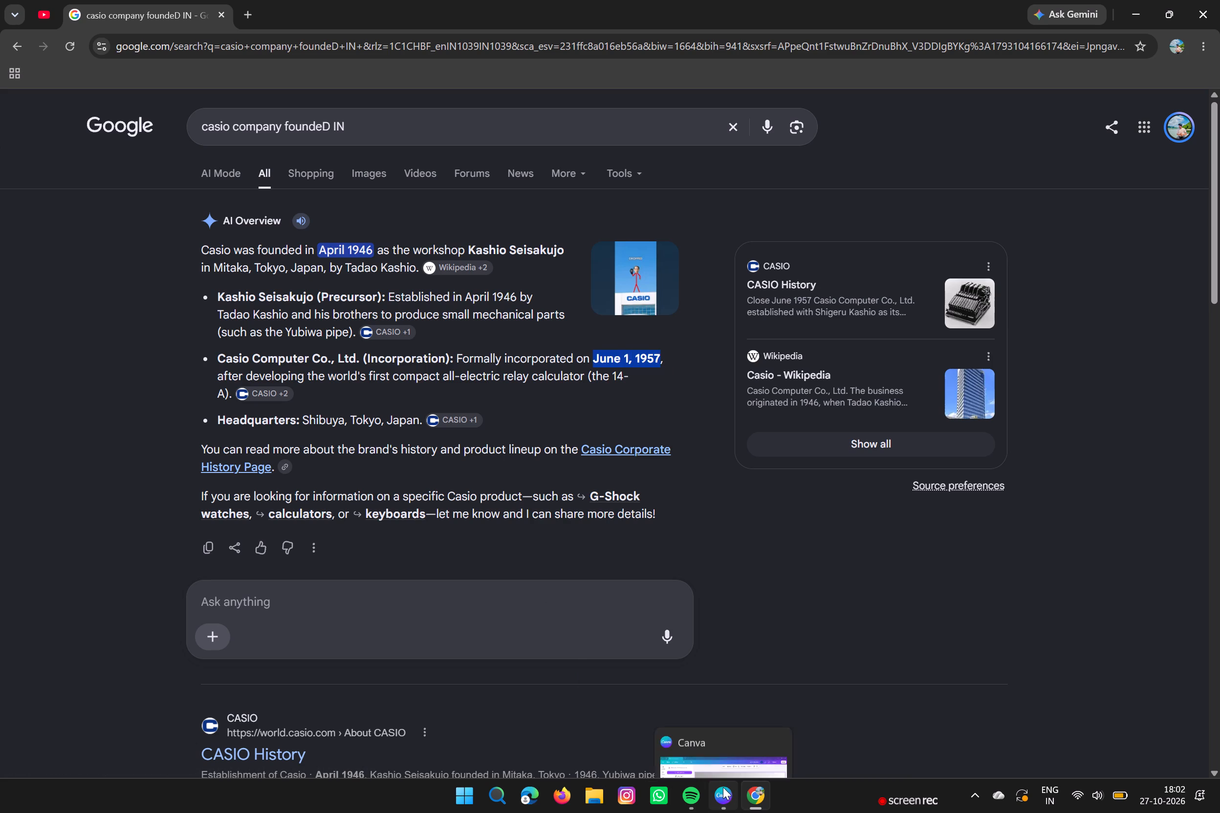
Back in Canva, replace the year and age after the FOUNDED label on slide 2 with the copied JUNE 1, 1957.
click(691, 734)
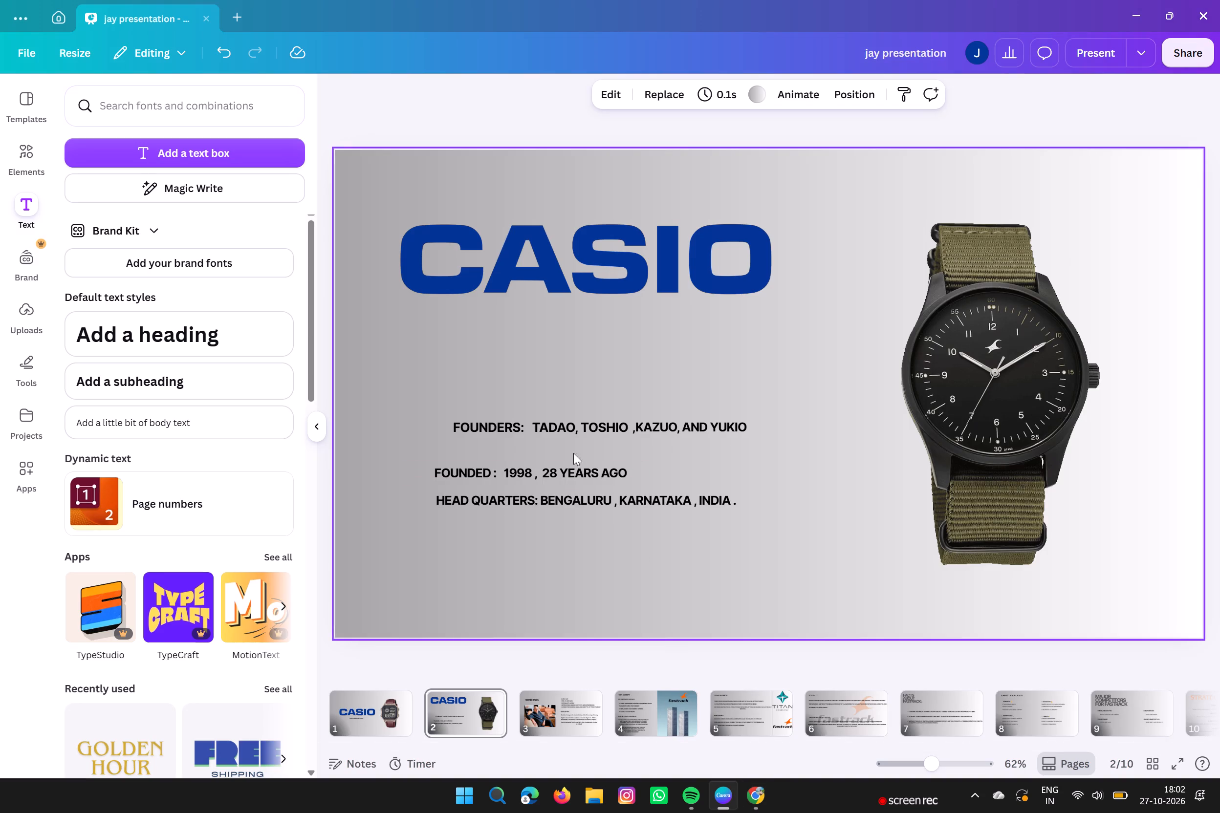
click(637, 471)
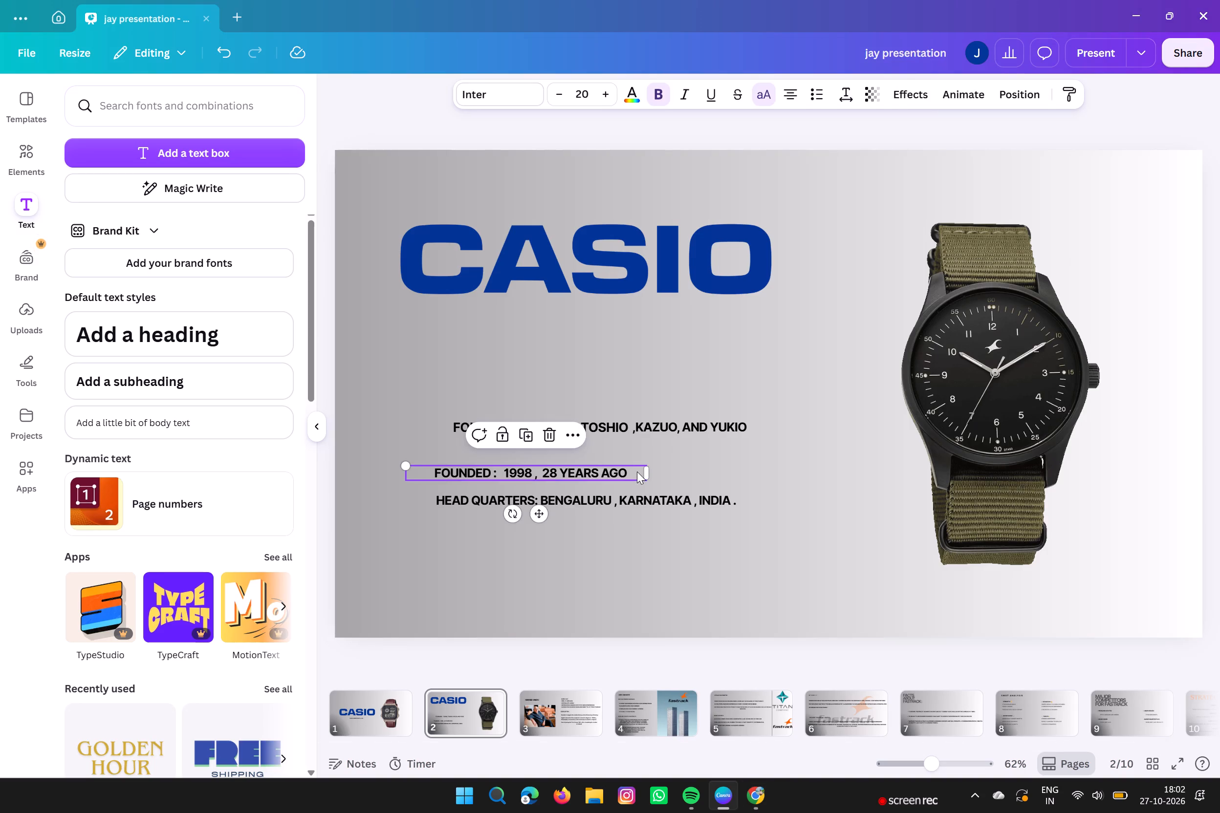
click(636, 471)
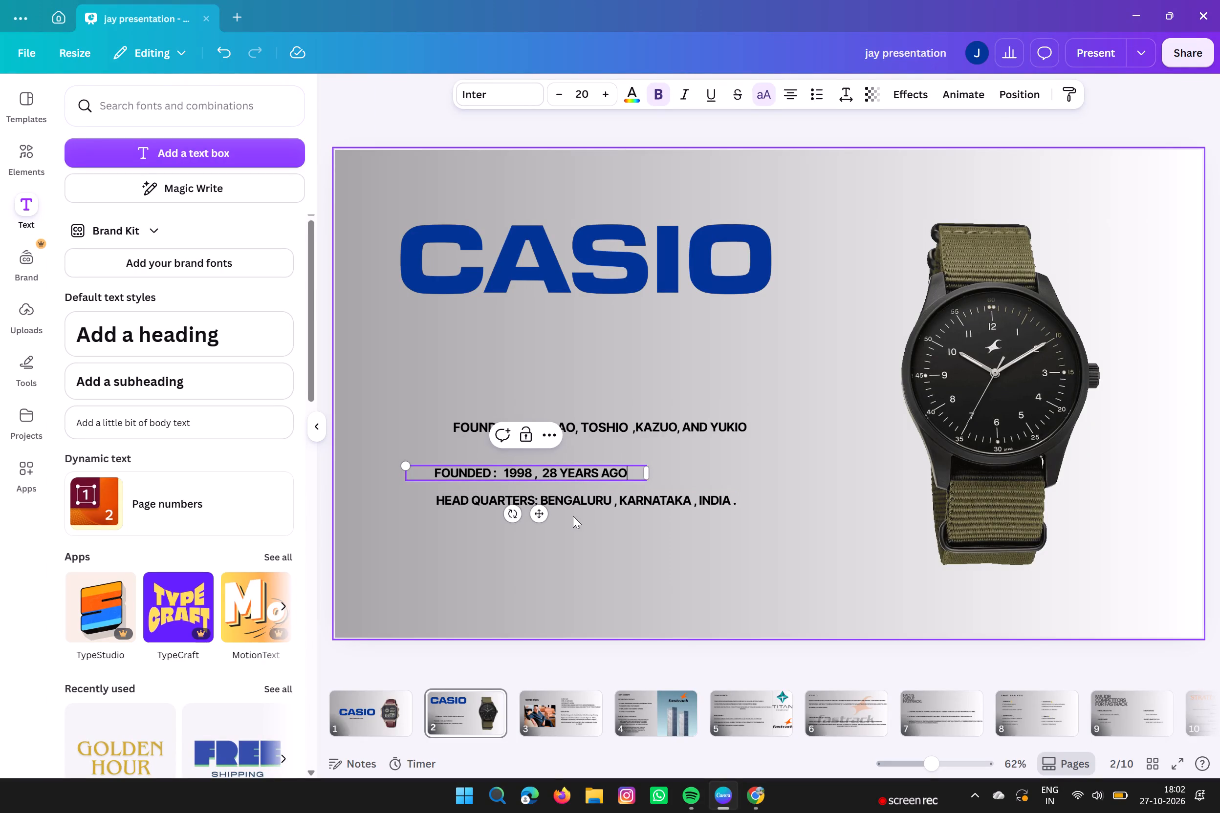
key(BackSpace)
key(BackSpace)
key(BackSpace)
key(BackSpace)
key(BackSpace)
key(BackSpace)
key(BackSpace)
key(BackSpace)
key(BackSpace)
key(BackSpace)
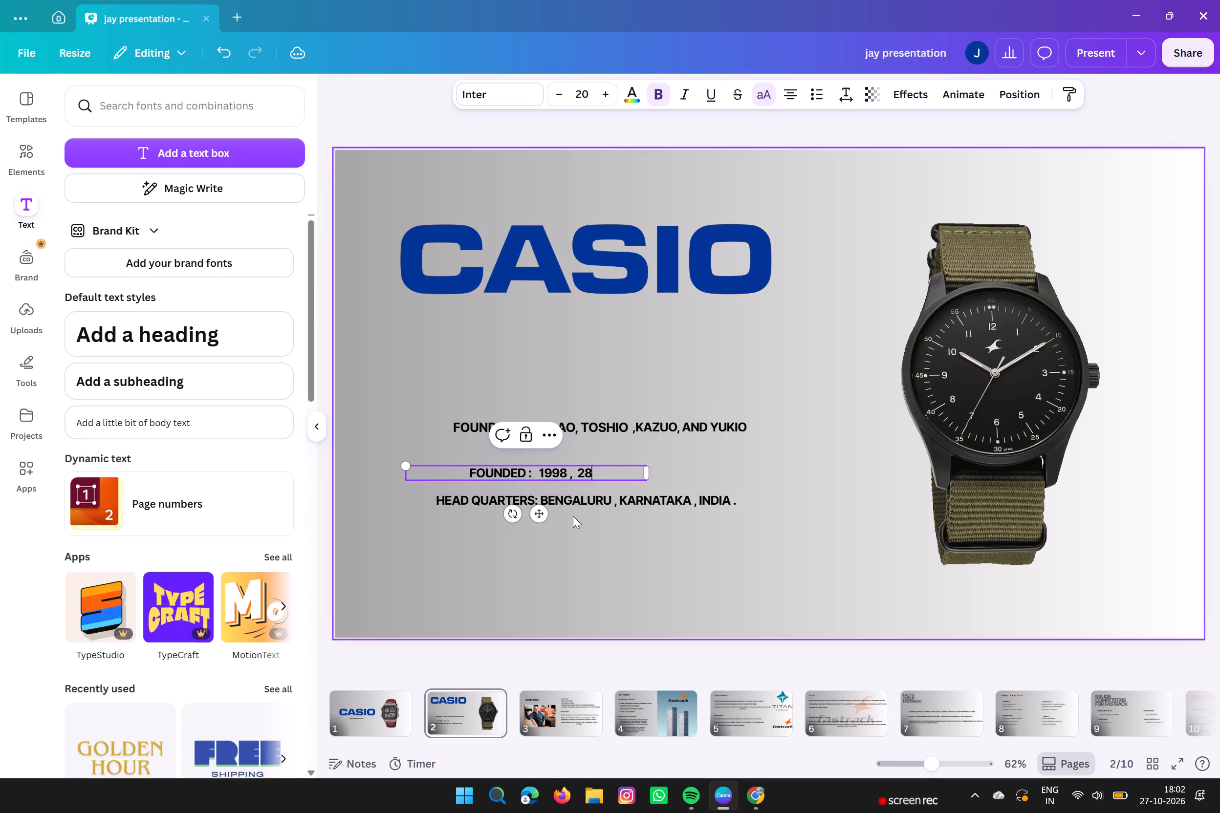
key(BackSpace)
key(BackSpace)
key(BackSpace)
key(BackSpace)
key(BackSpace)
key(BackSpace)
key(BackSpace)
key(BackSpace)
key(BackSpace)
key(BackSpace)
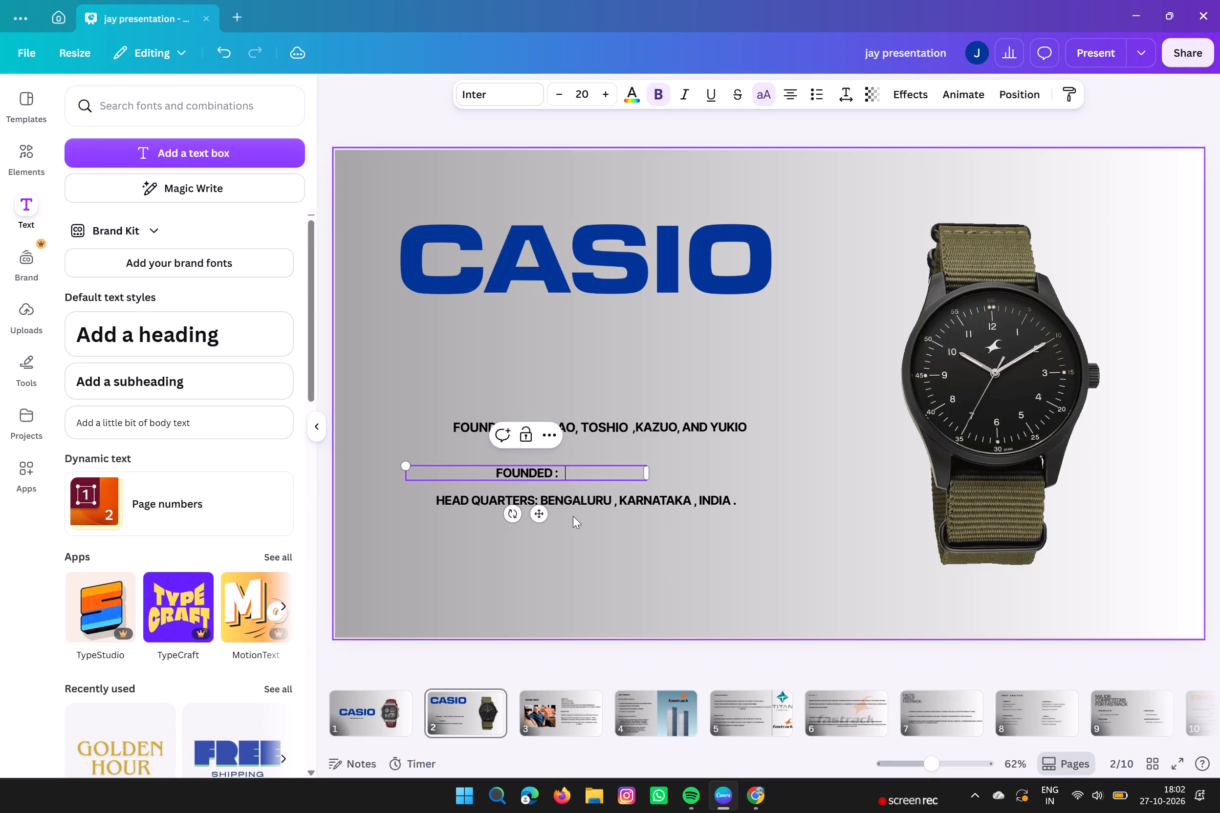
key(ctrl+v)
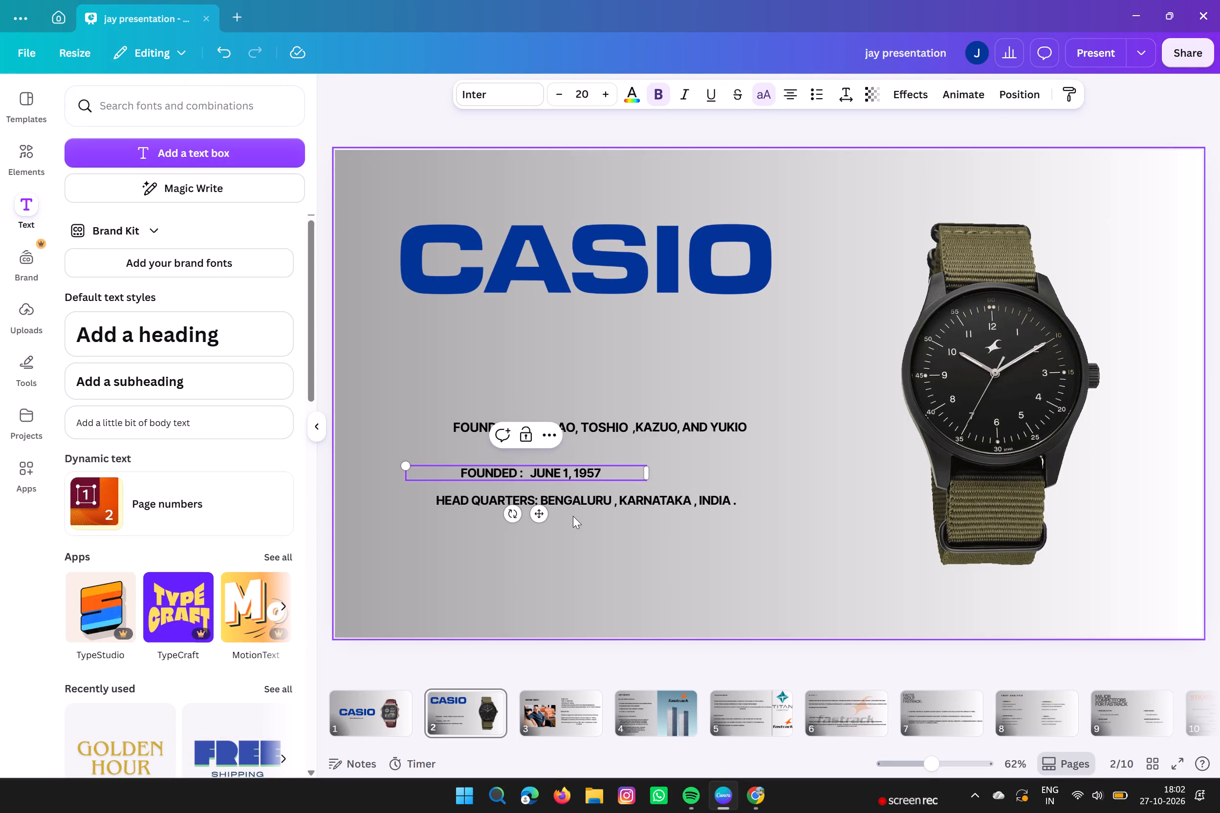
click(532, 606)
Move the FOUNDED line up so it sits directly beneath the FOUNDERS line.
drag(533, 474, 563, 450)
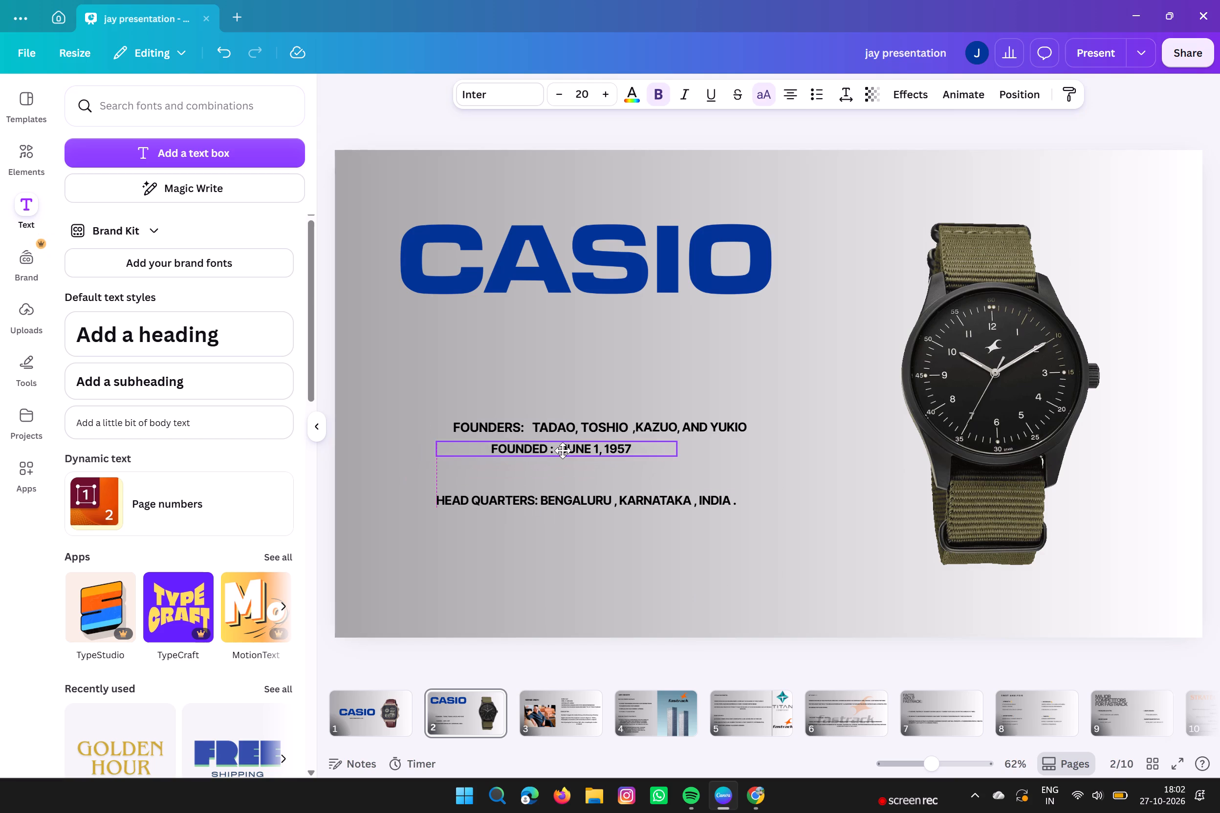
drag(563, 450, 546, 461)
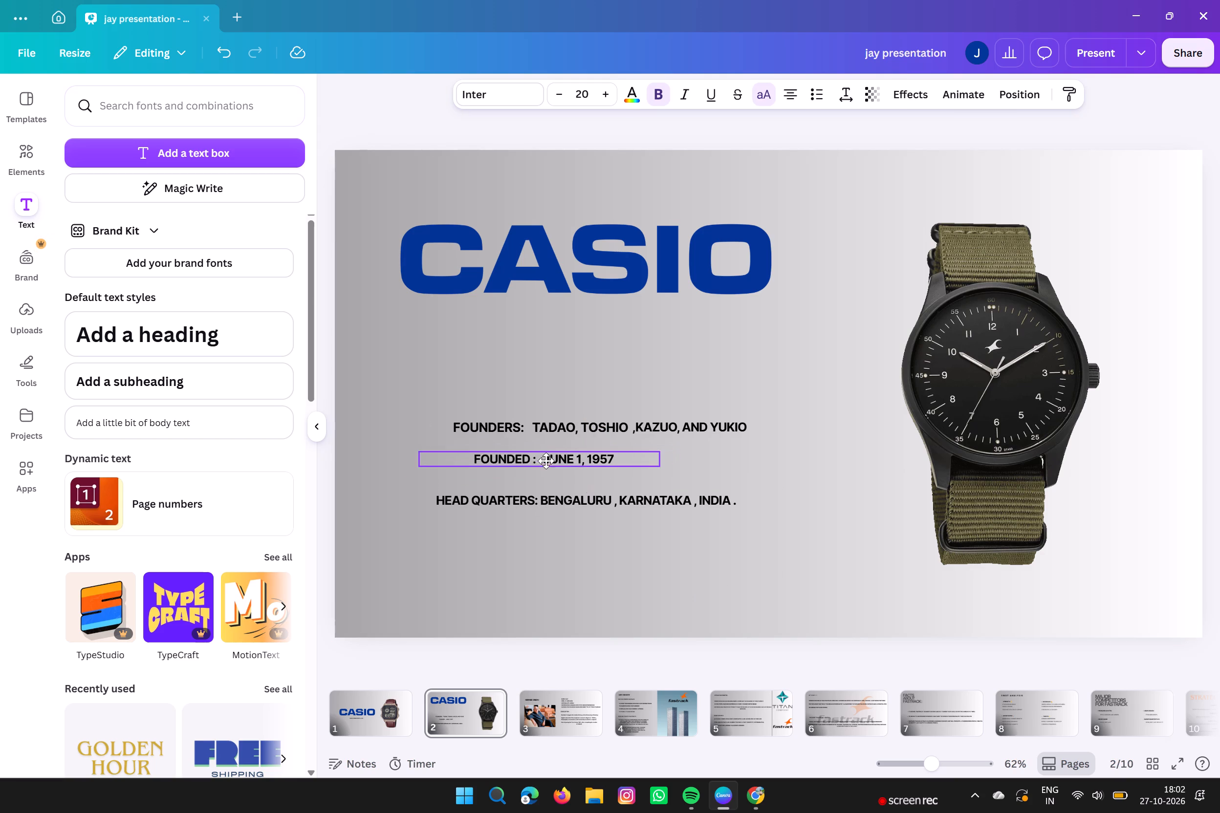
drag(546, 461, 537, 449)
click(534, 556)
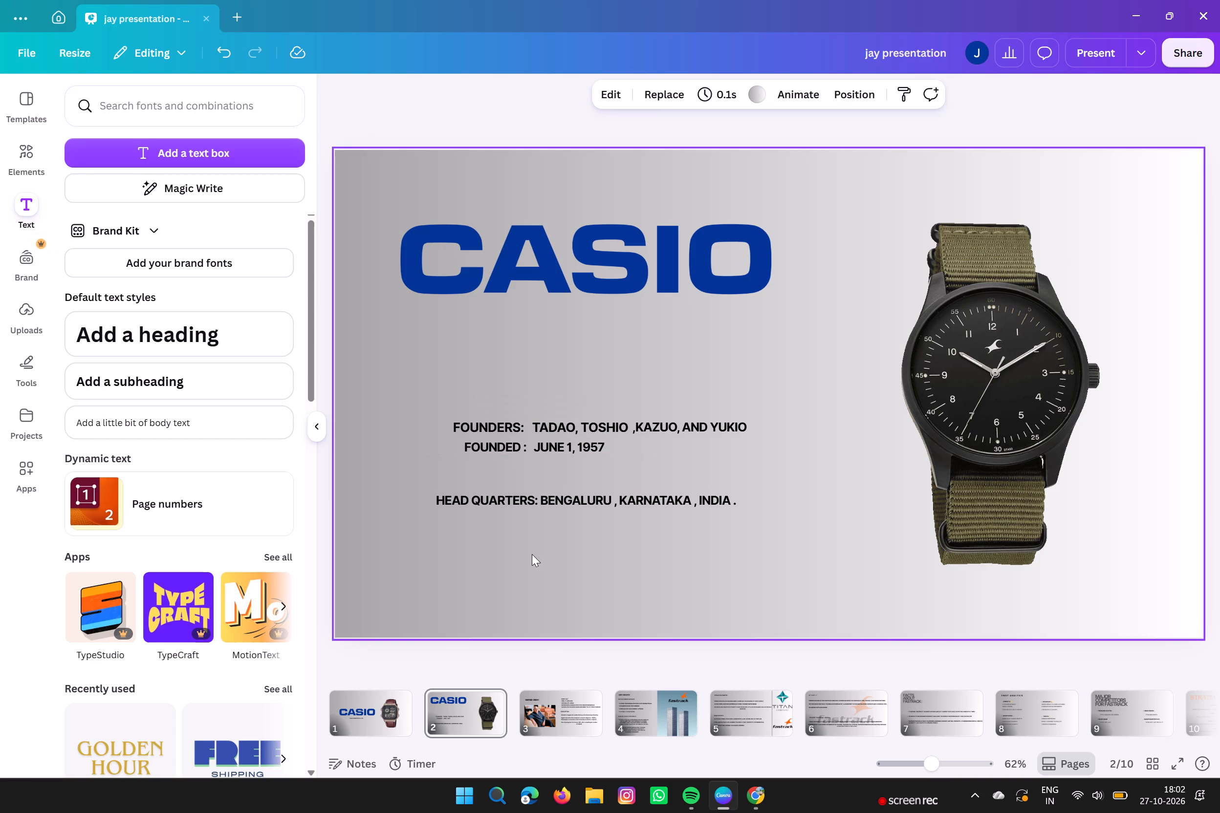
Delete the Bengaluru, Karnataka, India location from the headquarters line, keeping only the HEAD QUARTERS: label.
click(540, 498)
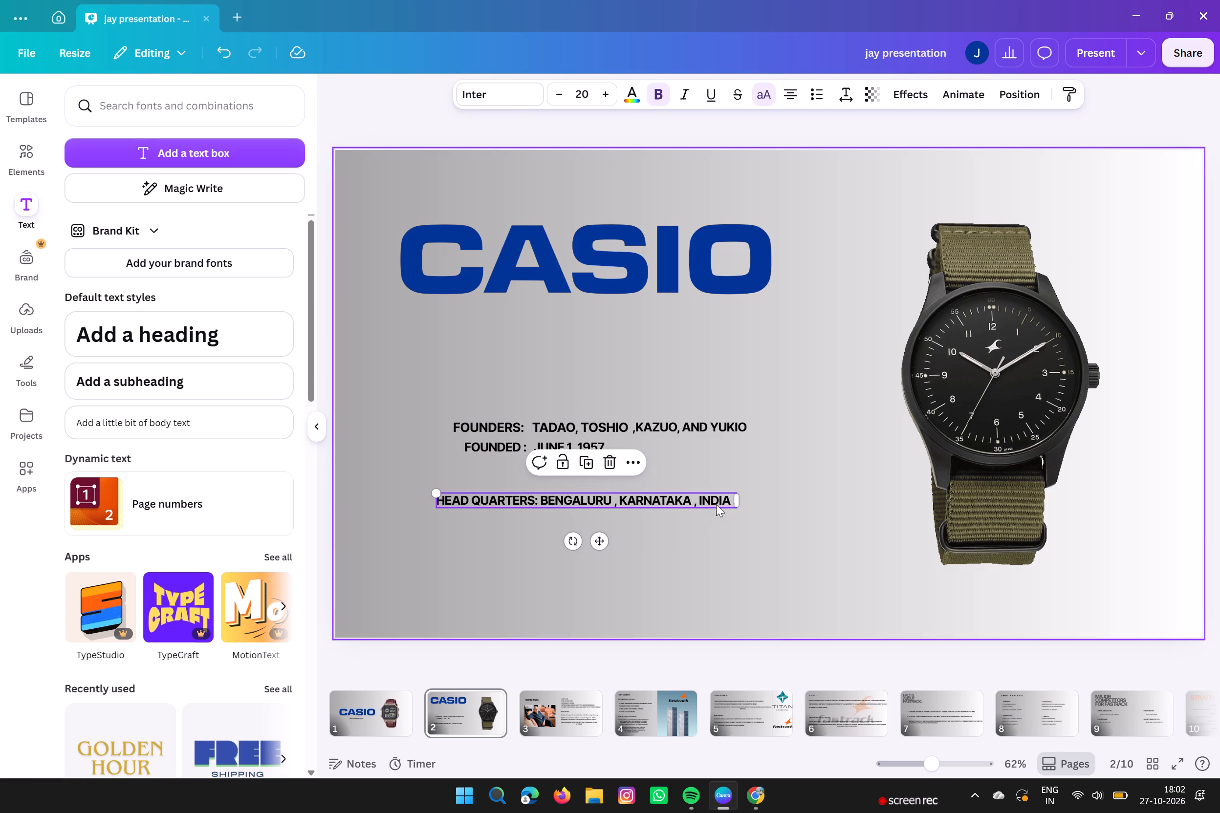
click(726, 499)
click(728, 500)
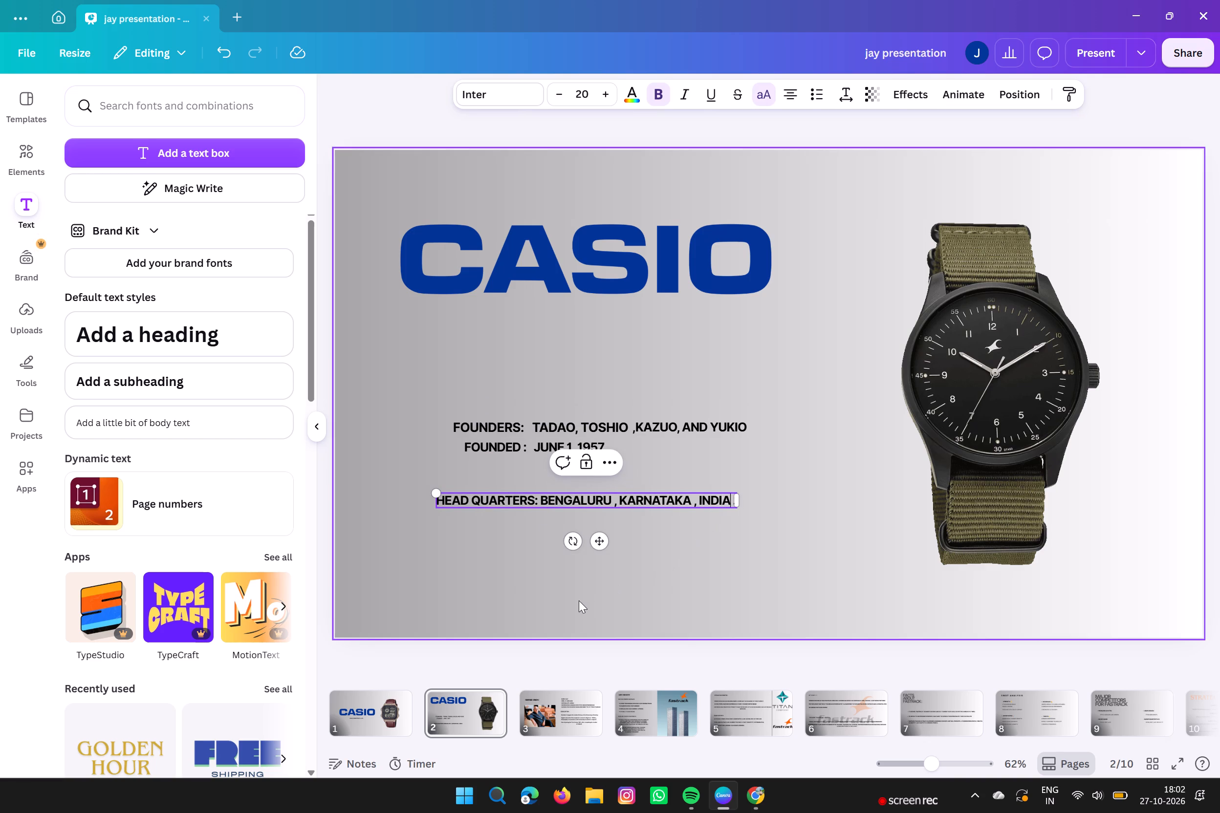
key(BackSpace)
key(BackSpace)
key(BackSpace)
key(BackSpace)
key(BackSpace)
key(BackSpace)
key(BackSpace)
key(BackSpace)
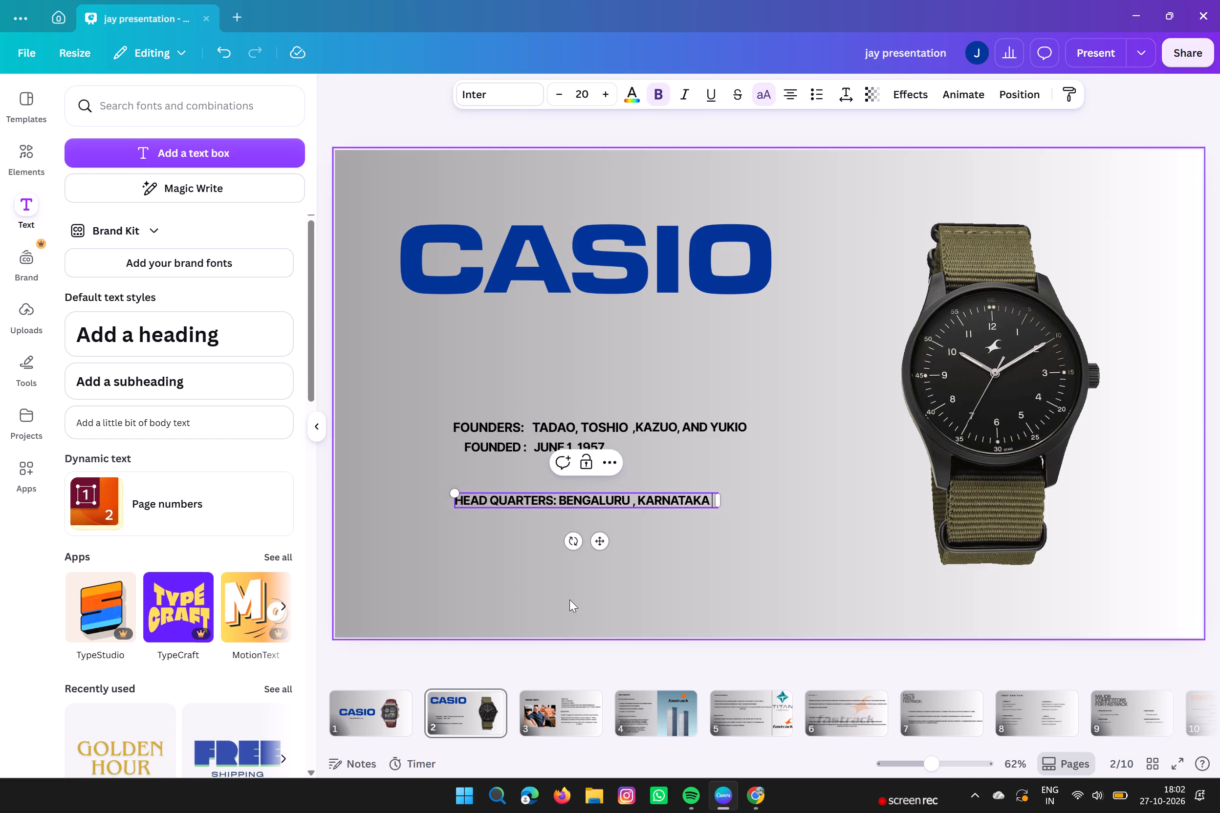
key(BackSpace)
key(BackSpace)
key(BackSpace)
key(BackSpace)
key(BackSpace)
key(BackSpace)
key(BackSpace)
key(BackSpace)
key(BackSpace)
key(BackSpace)
key(BackSpace)
key(BackSpace)
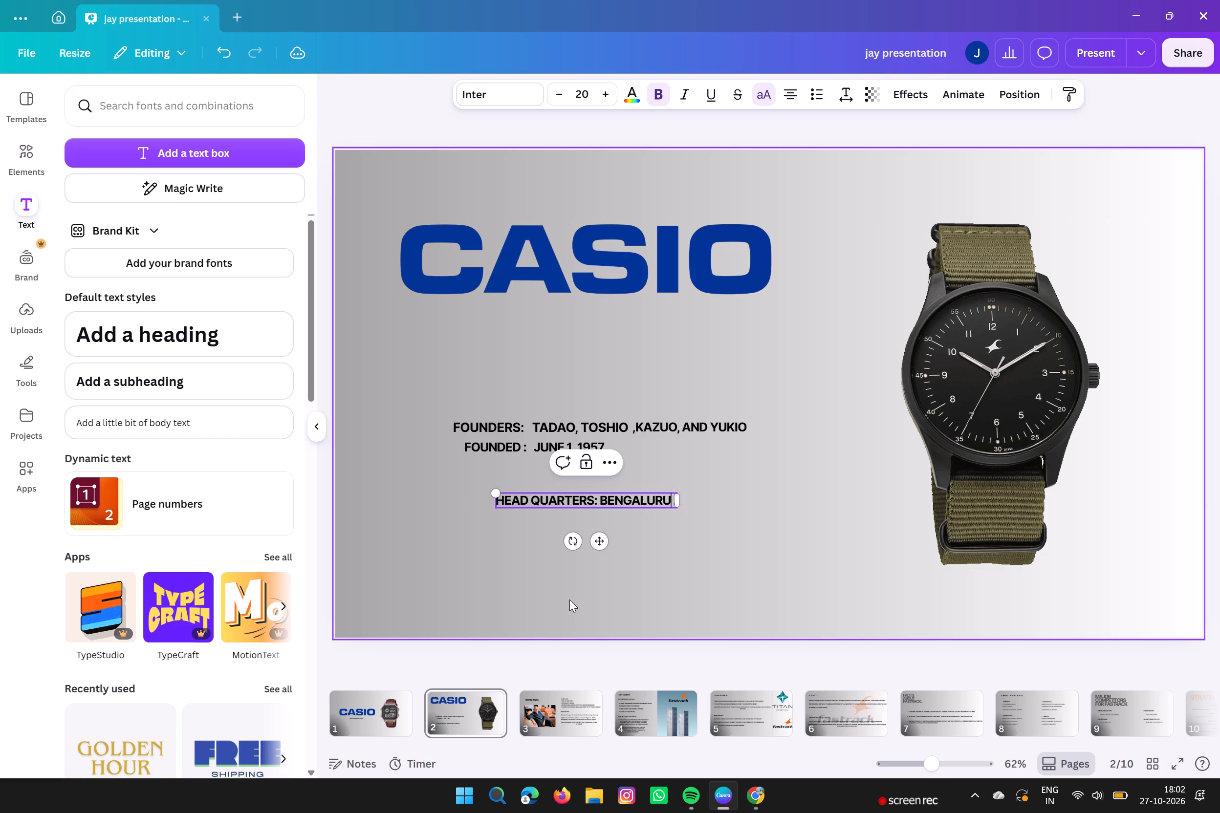
key(BackSpace)
key(BackSpace)
key(BackSpace)
key(BackSpace)
key(BackSpace)
key(BackSpace)
key(BackSpace)
key(BackSpace)
key(BackSpace)
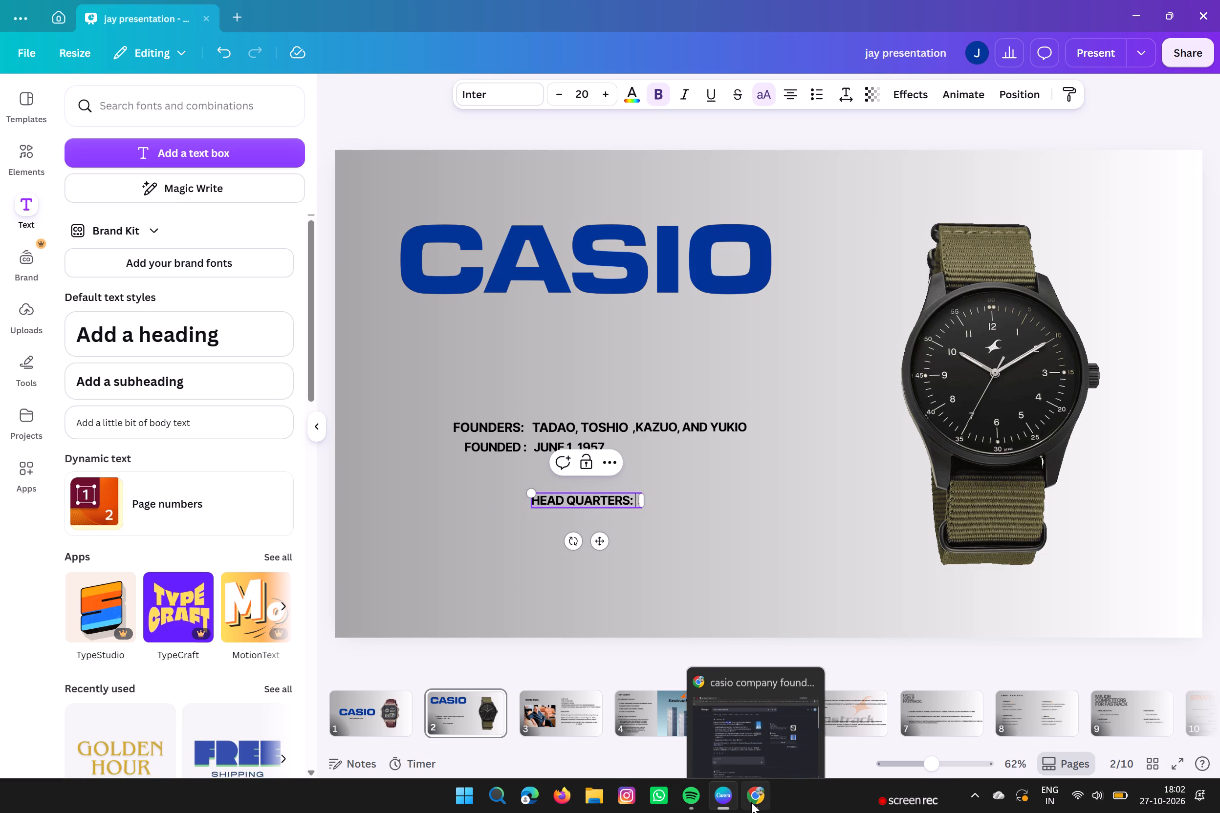
Copy "Shibuya, Tokyo, Japan" from the Chrome search results and paste it after the HEAD QUARTERS label in Canva.
click(738, 733)
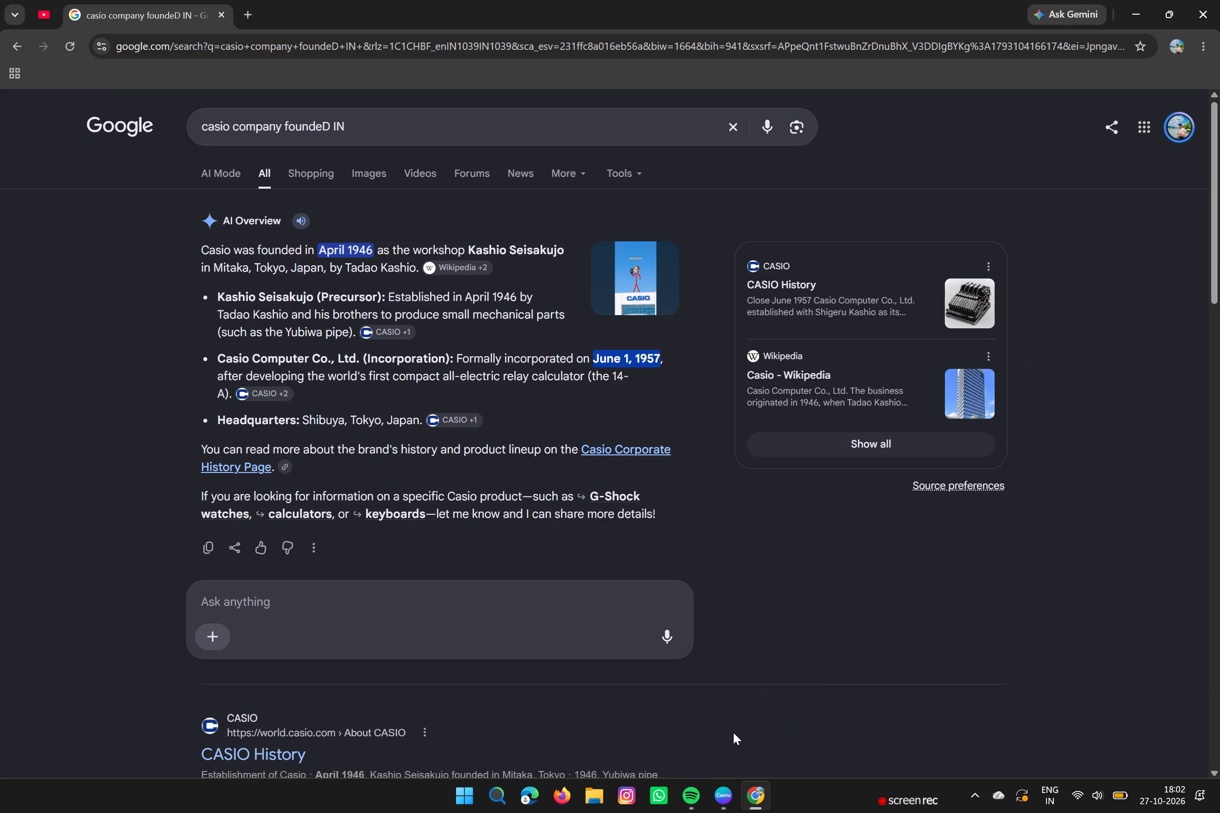
drag(300, 421, 301, 423)
drag(301, 423, 391, 429)
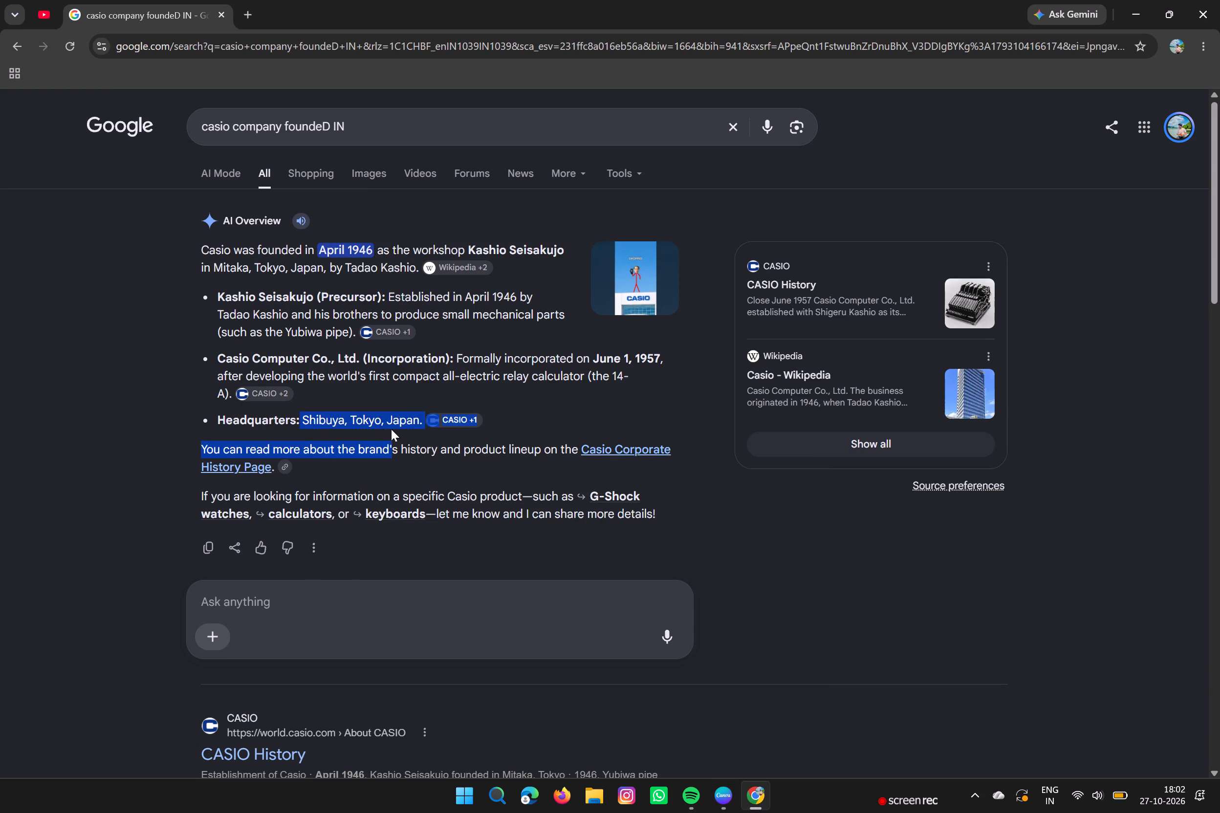
drag(391, 429, 419, 420)
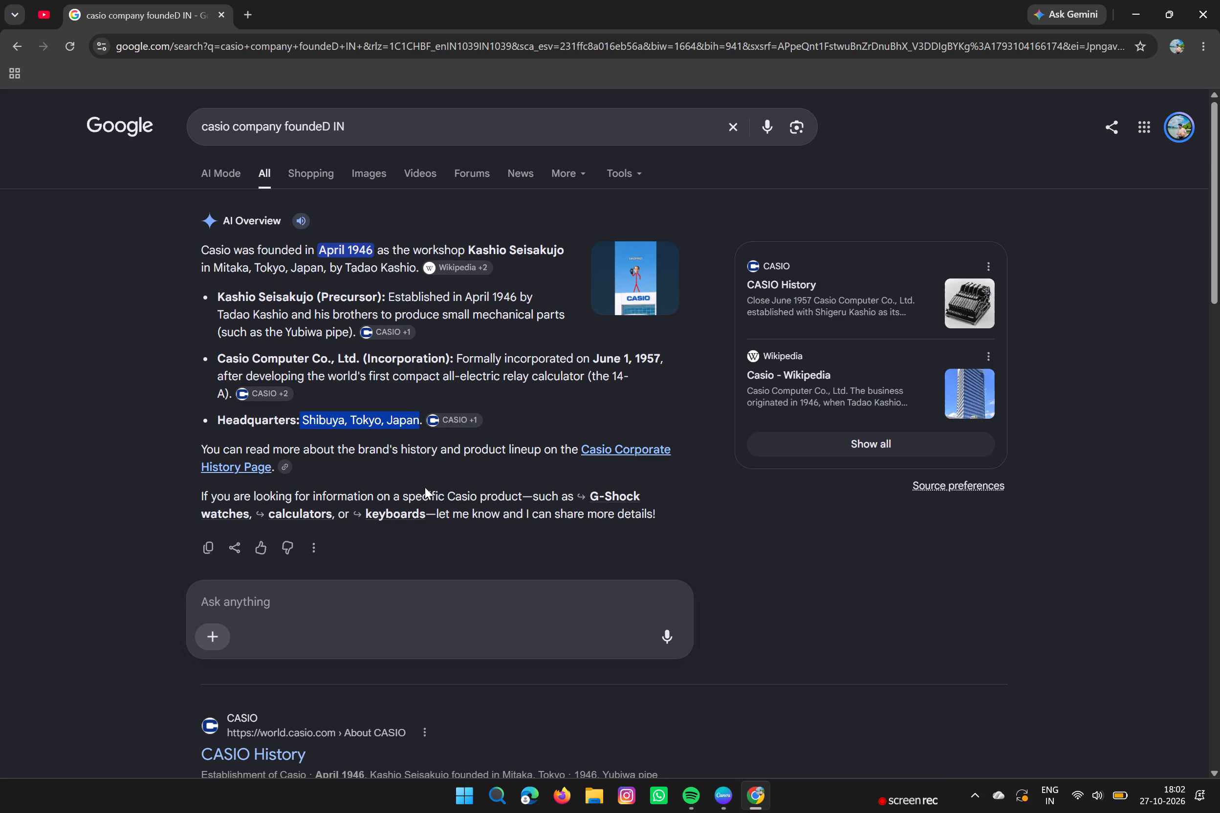
key(ctrl+c)
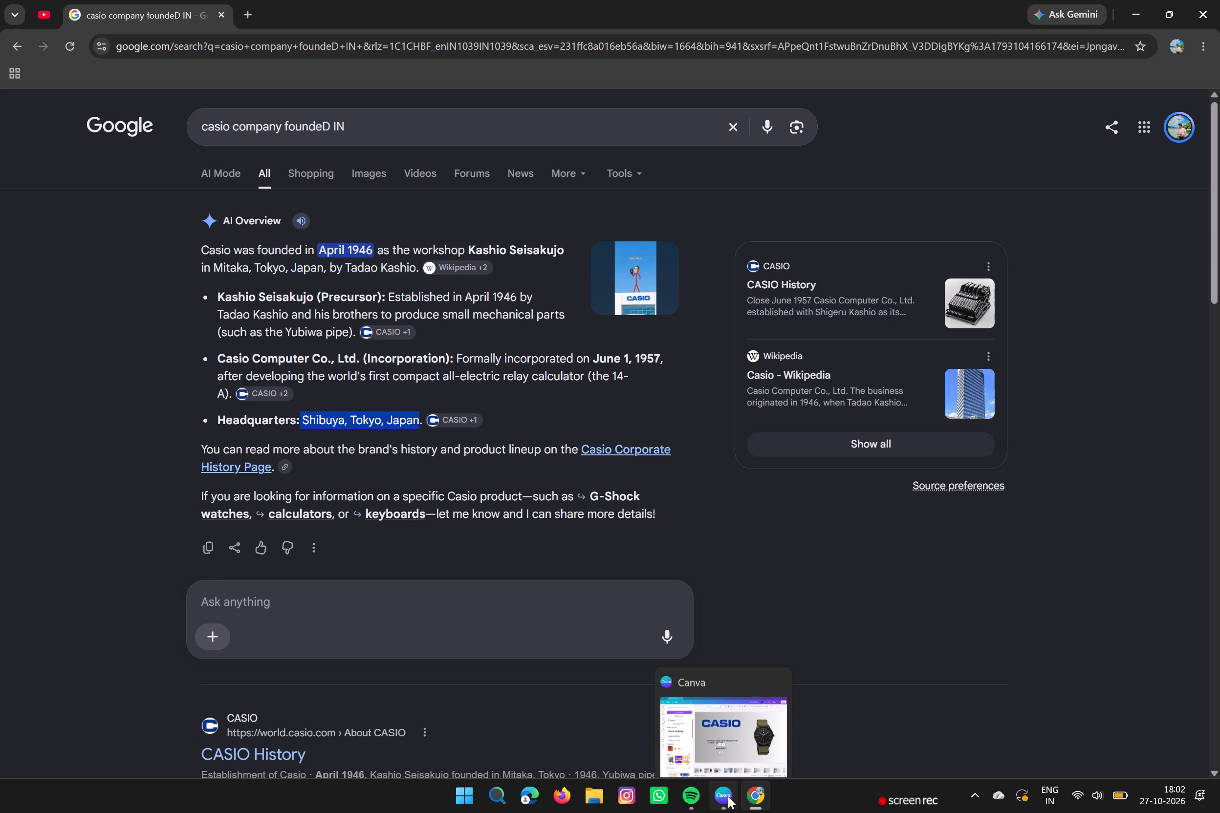
click(715, 727)
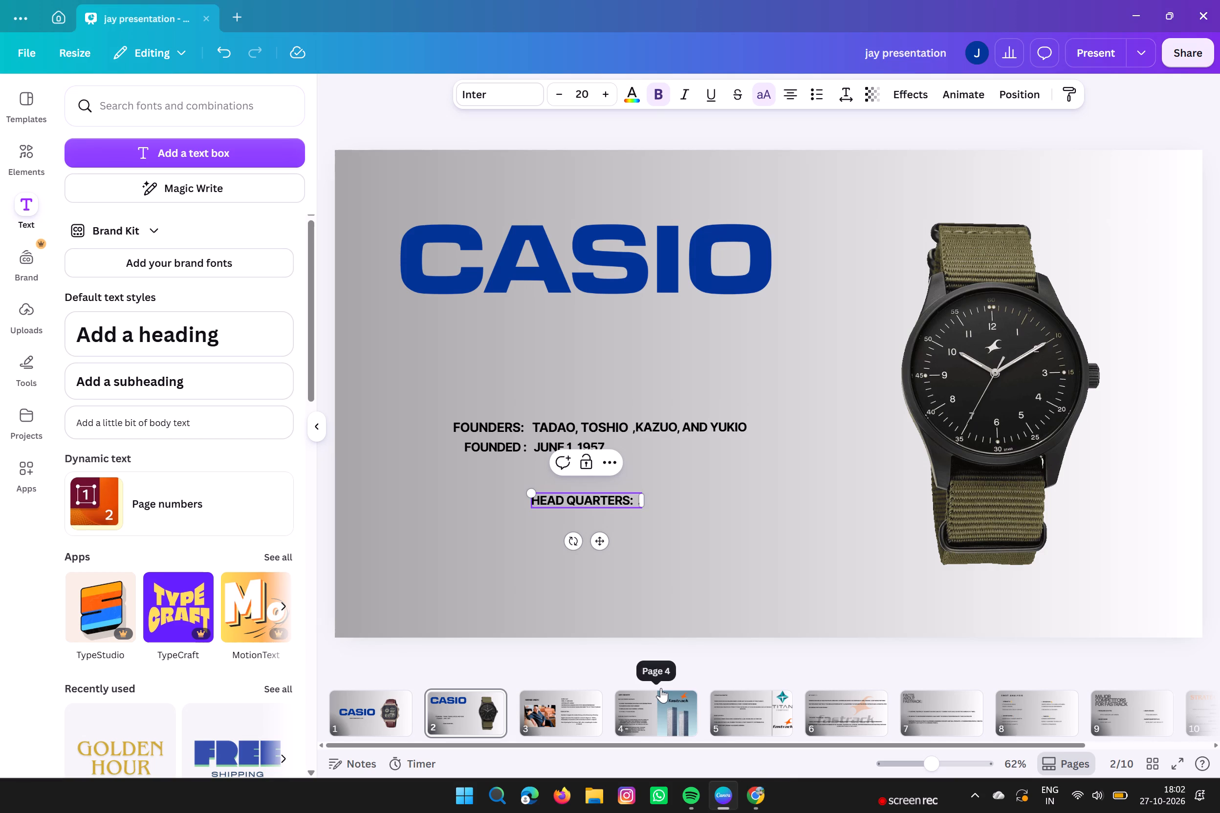
key(ctrl+v)
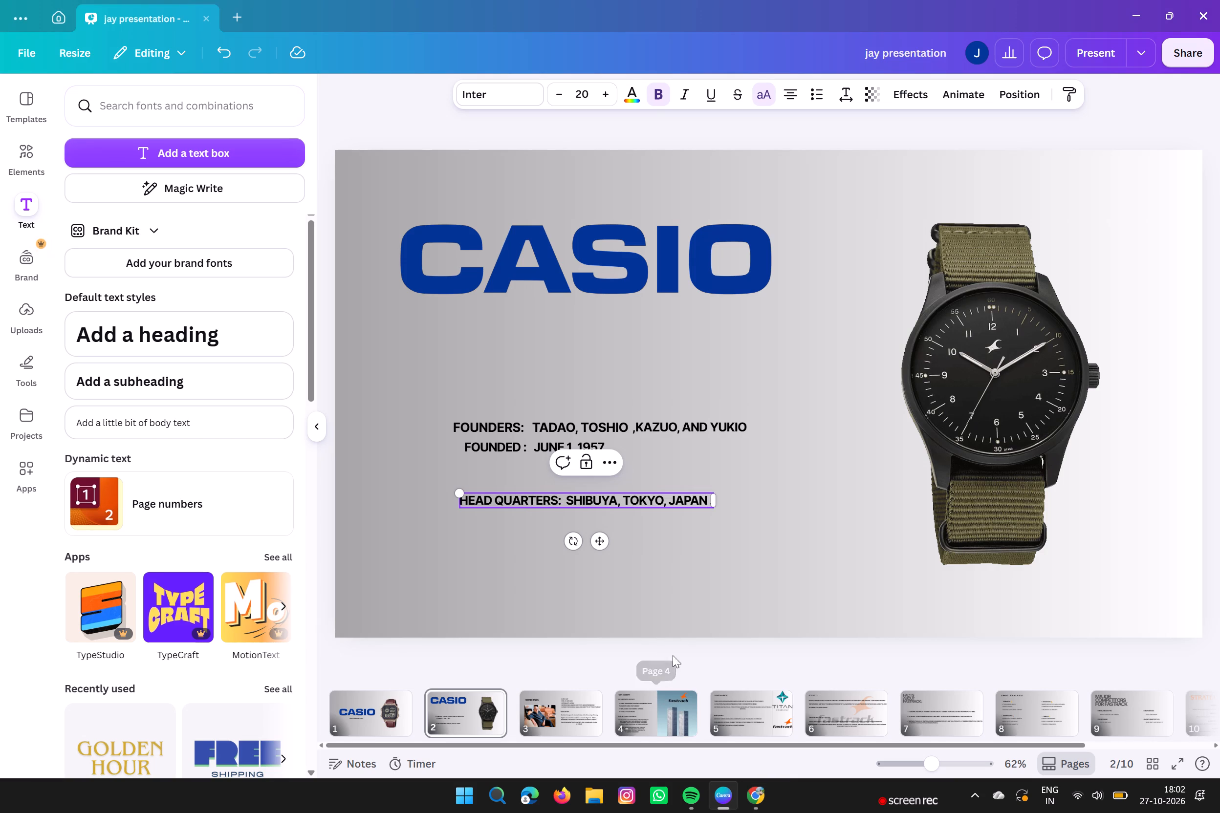
Move the HEAD QUARTERS line below the FOUNDED line, leaving a gap and lining its location up under JUNE 1, 1957.
drag(604, 542, 584, 534)
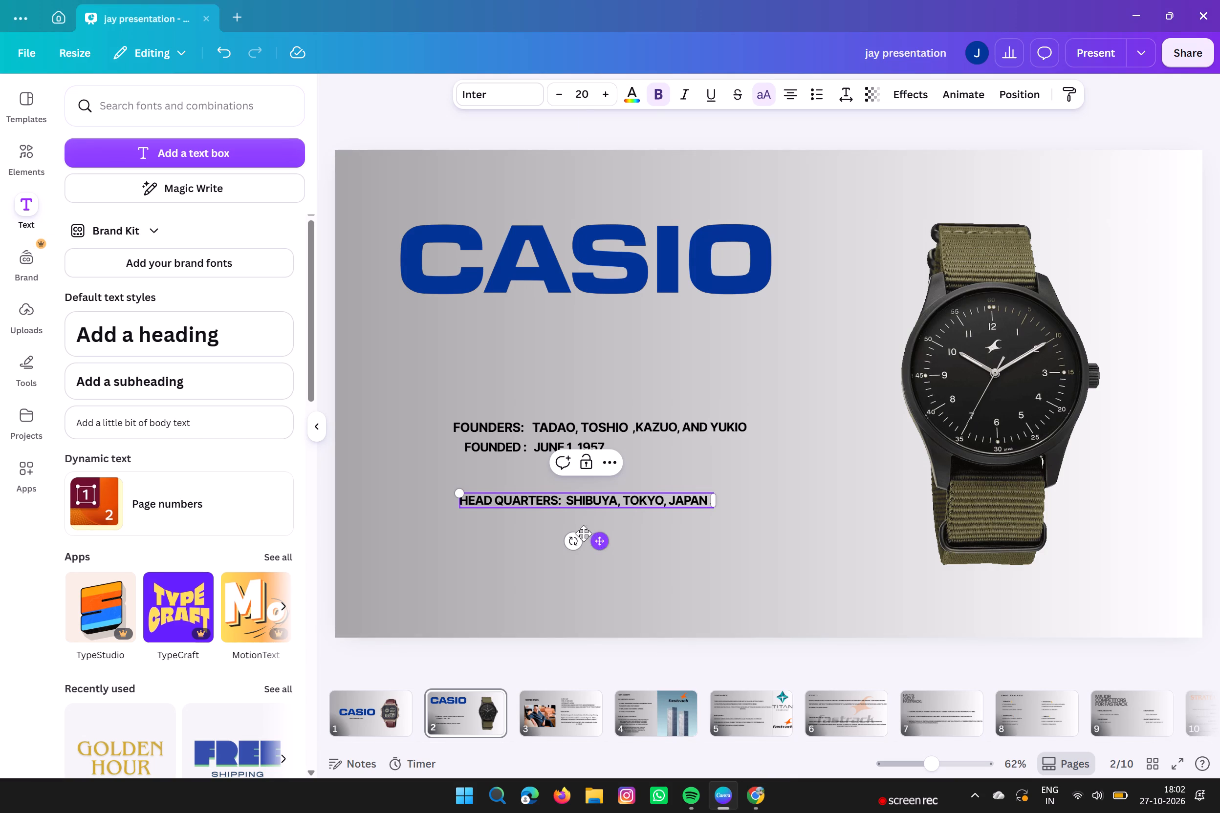
drag(584, 534, 572, 514)
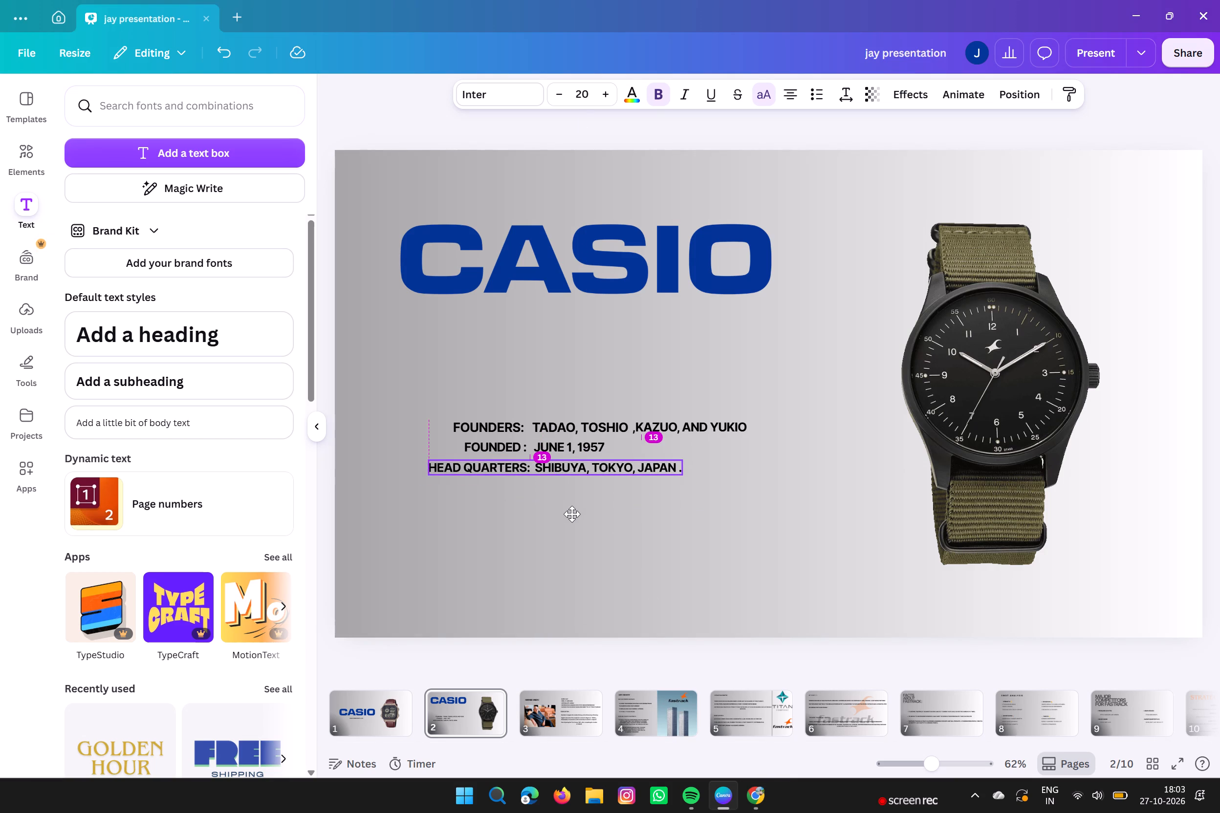
drag(572, 514, 564, 515)
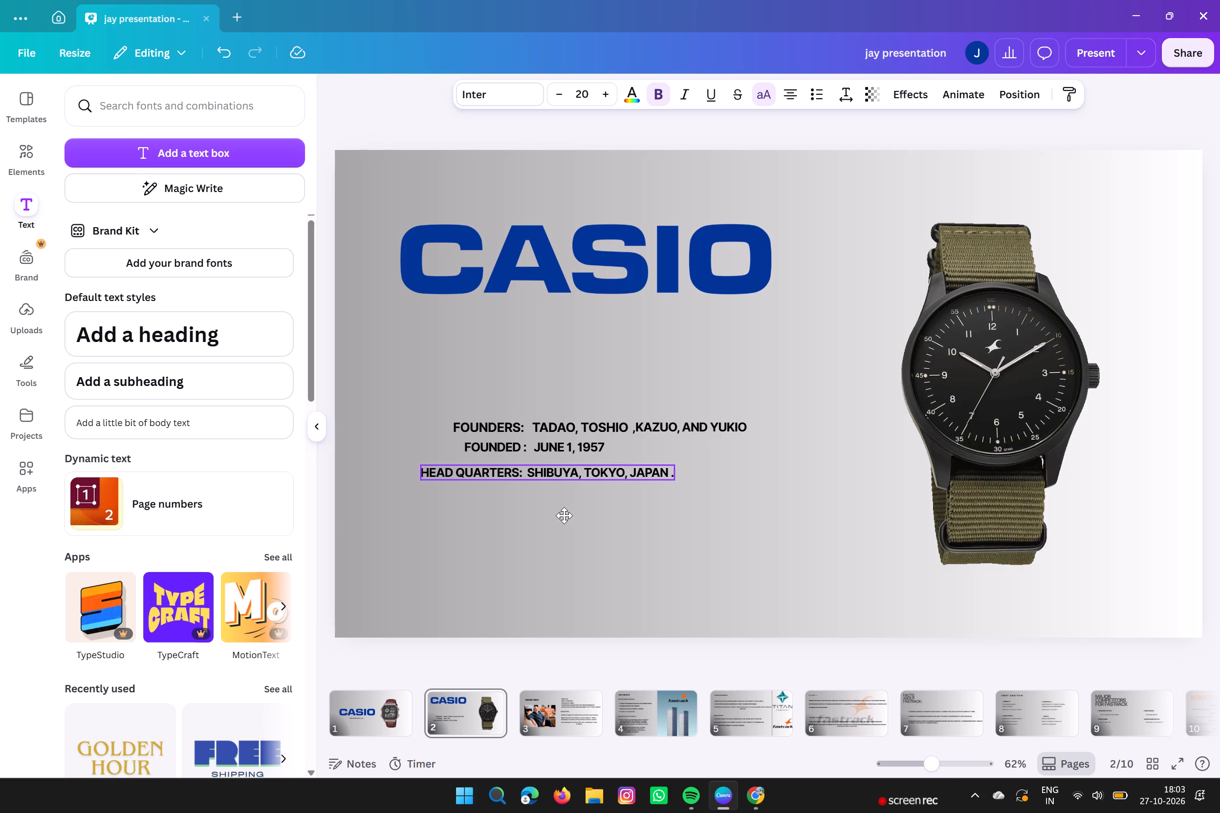
drag(564, 515, 574, 516)
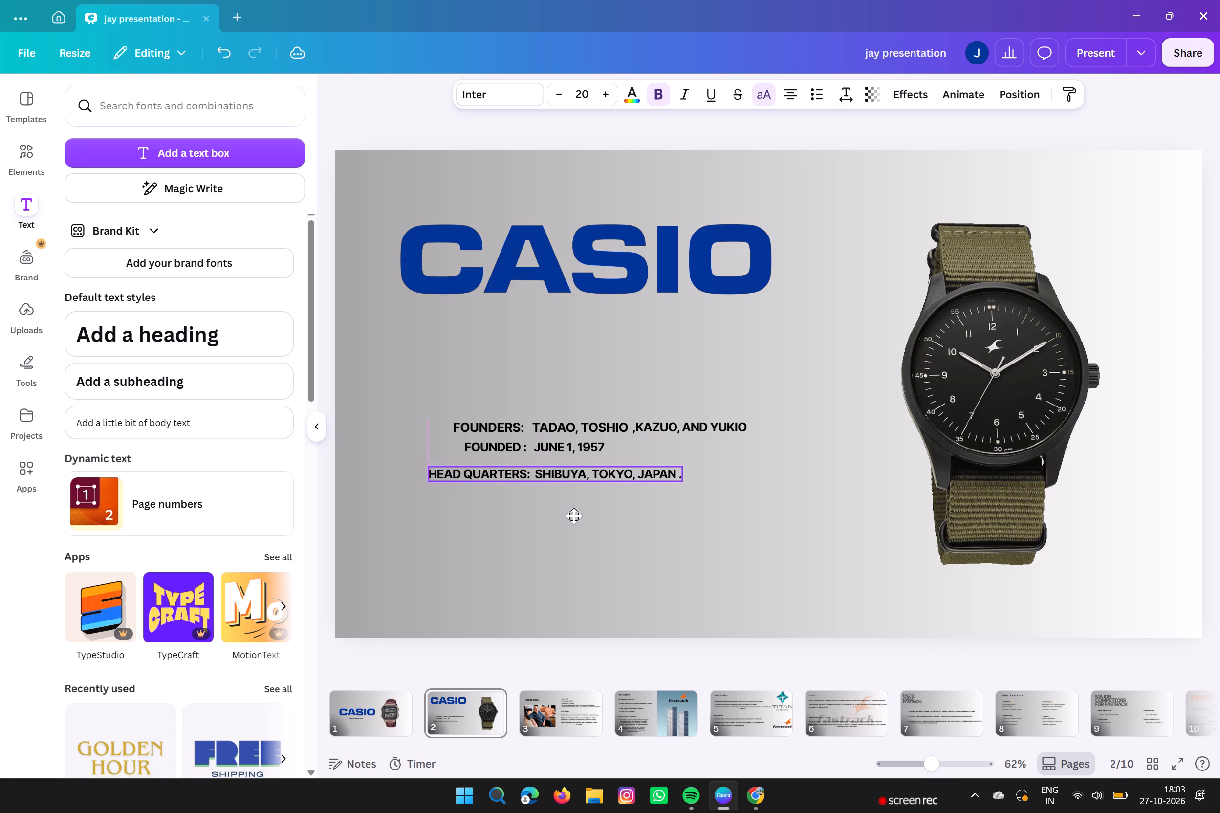
drag(574, 516, 563, 512)
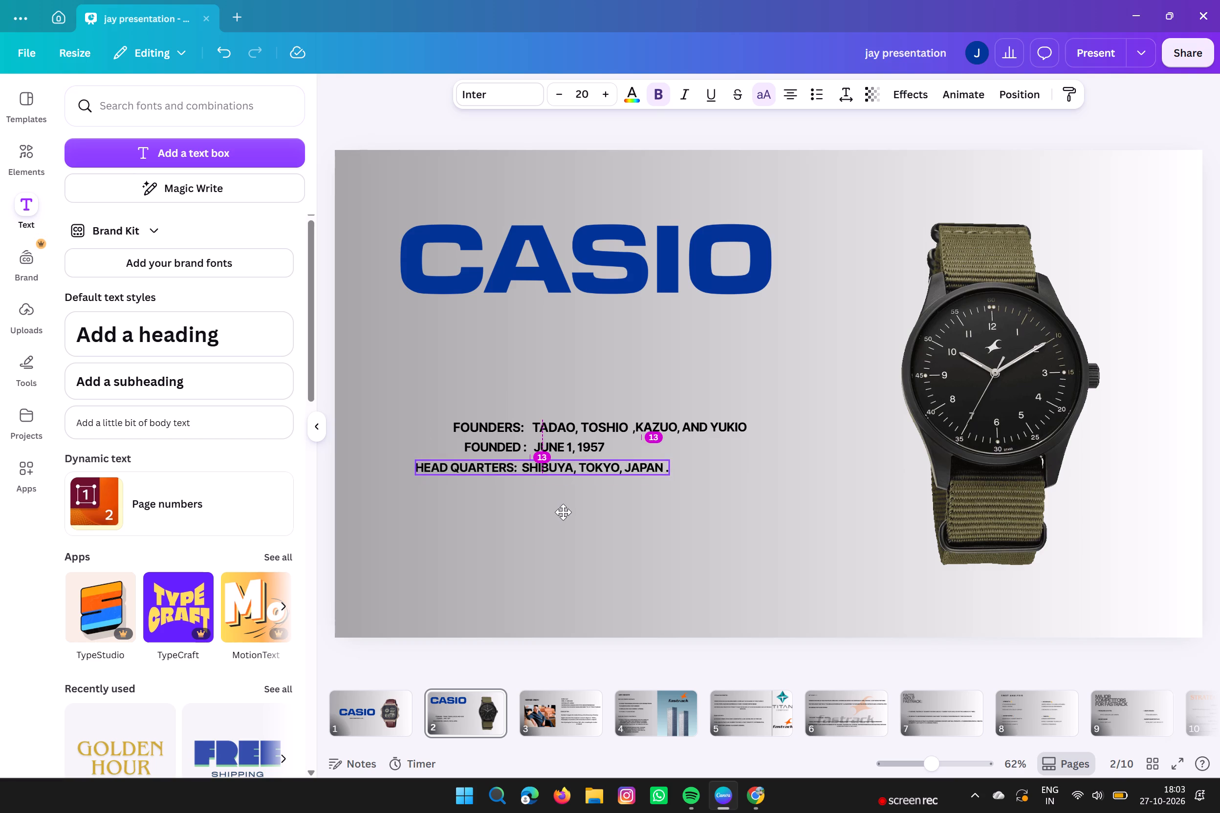
drag(563, 512, 569, 514)
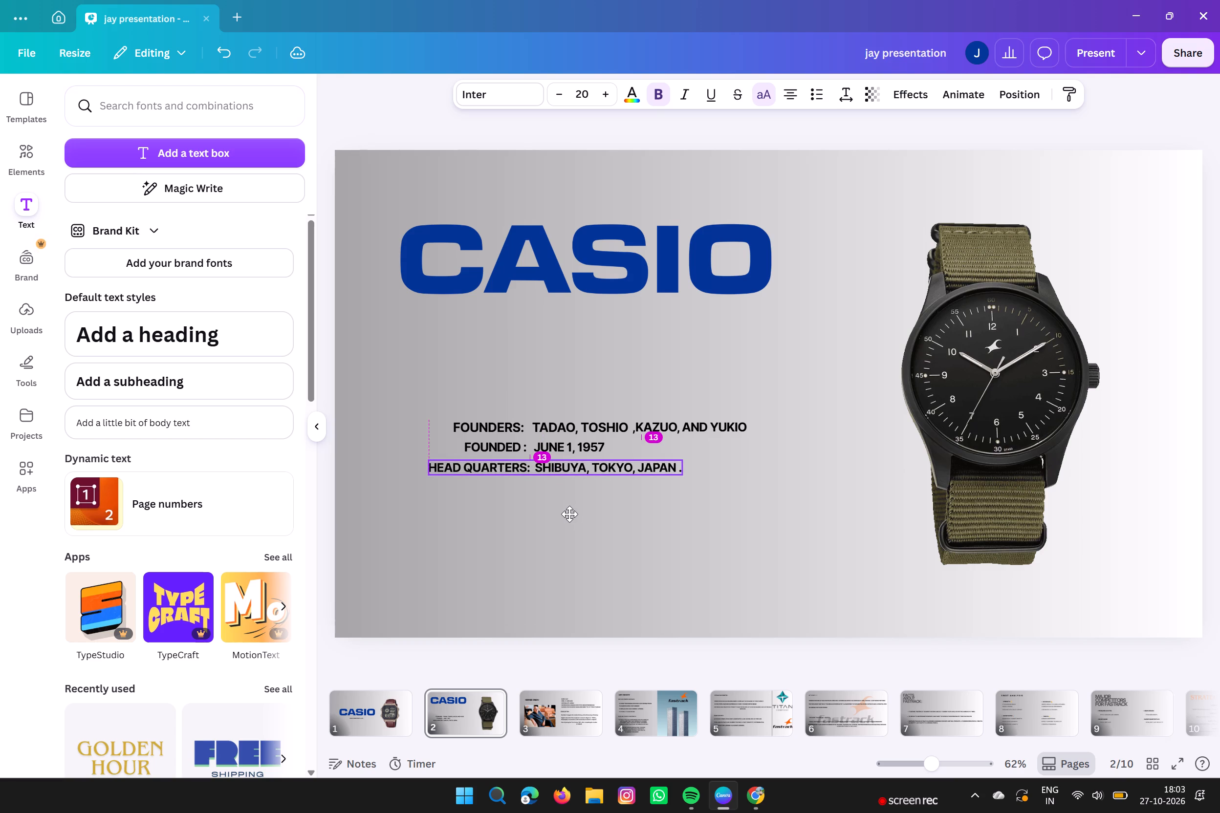
drag(569, 514, 582, 533)
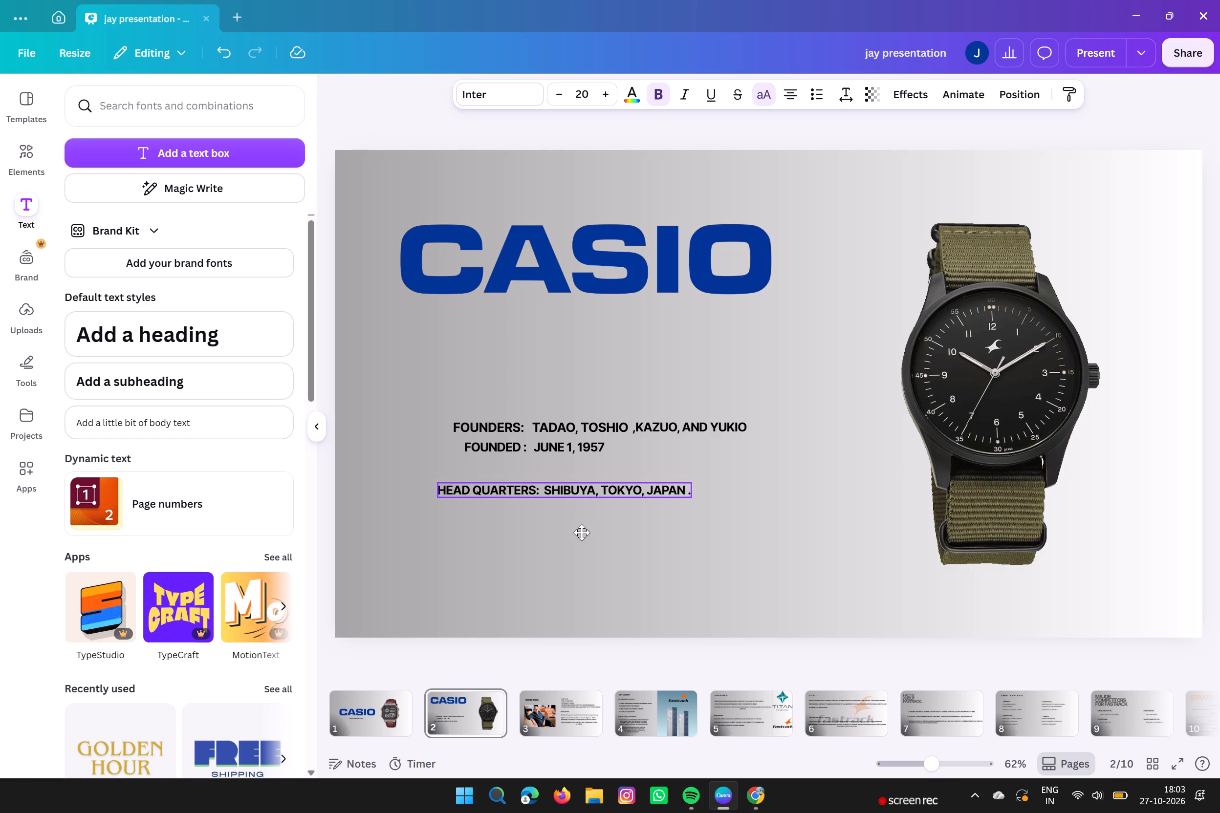
drag(582, 533, 574, 535)
click(560, 578)
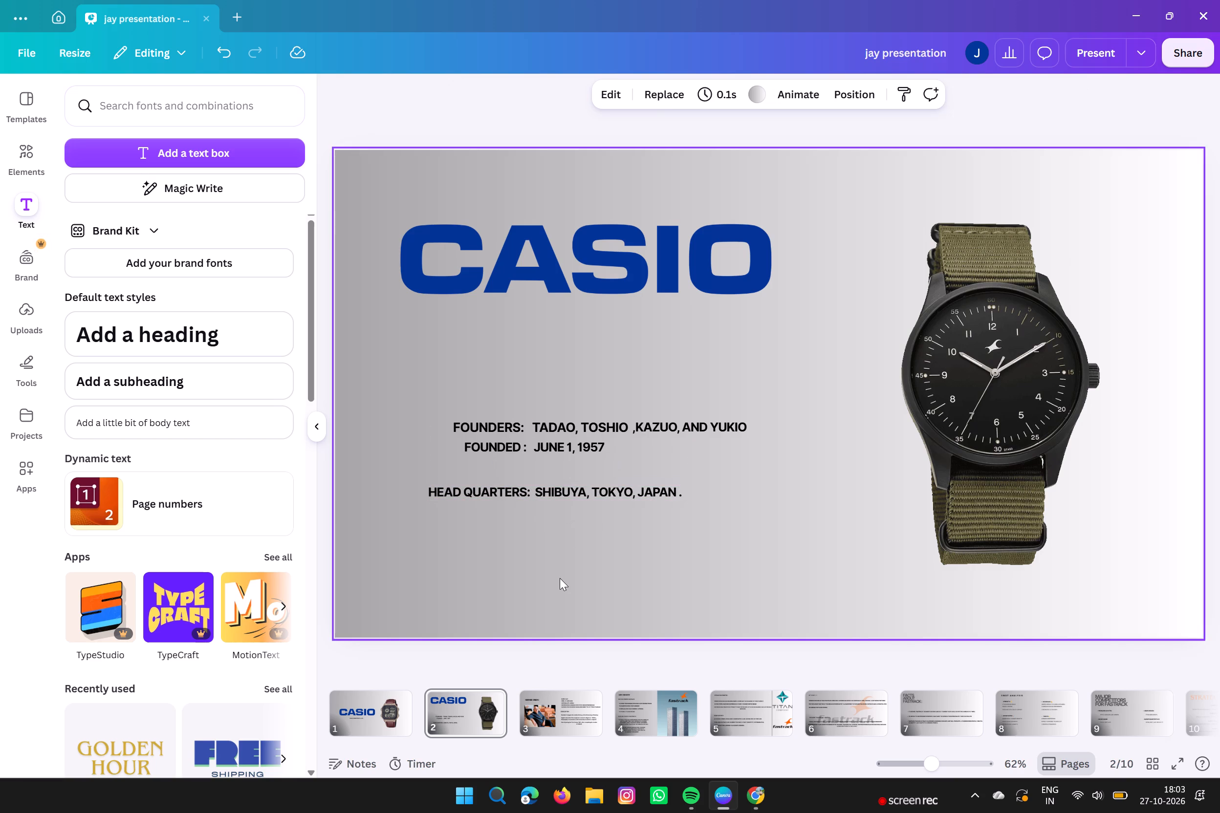
Move the FOUNDED line down to sit midway between the FOUNDERS and HEAD QUARTERS lines, with equal gaps of 40.
drag(547, 439, 552, 450)
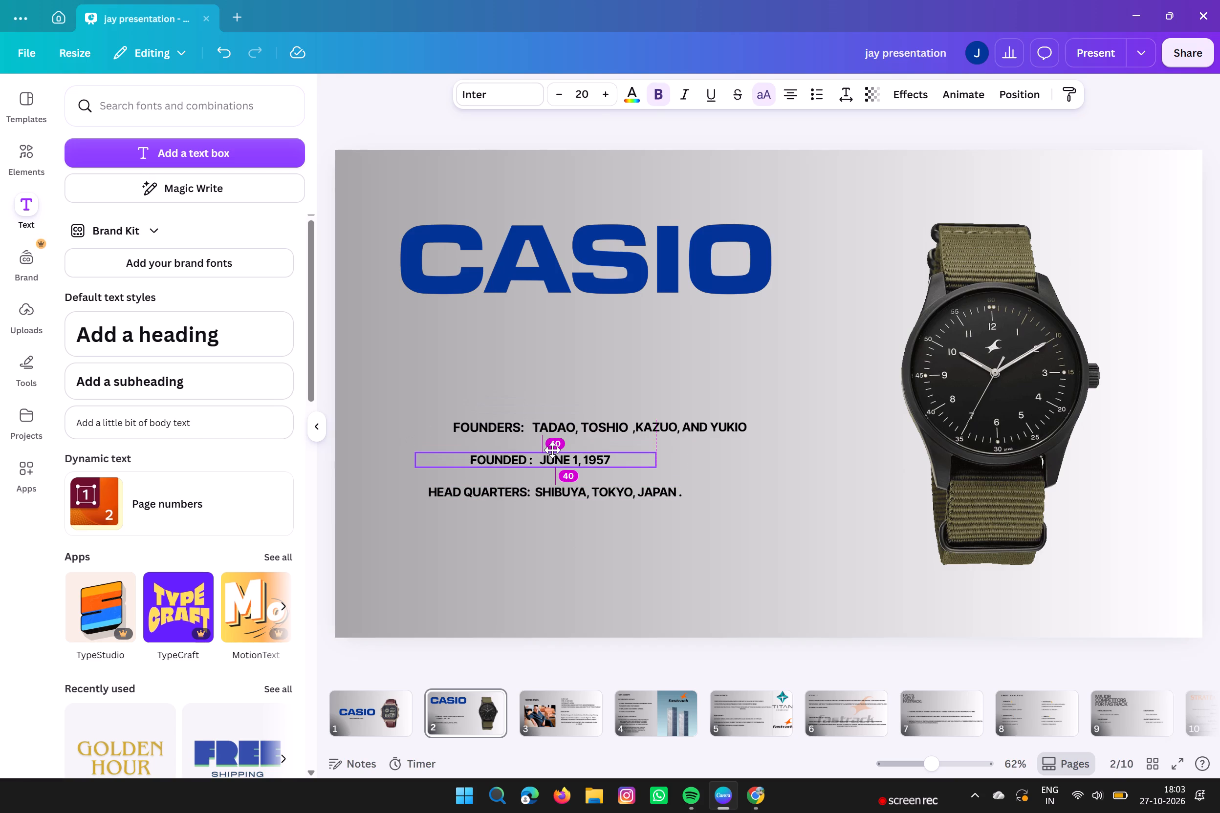
drag(552, 450, 545, 451)
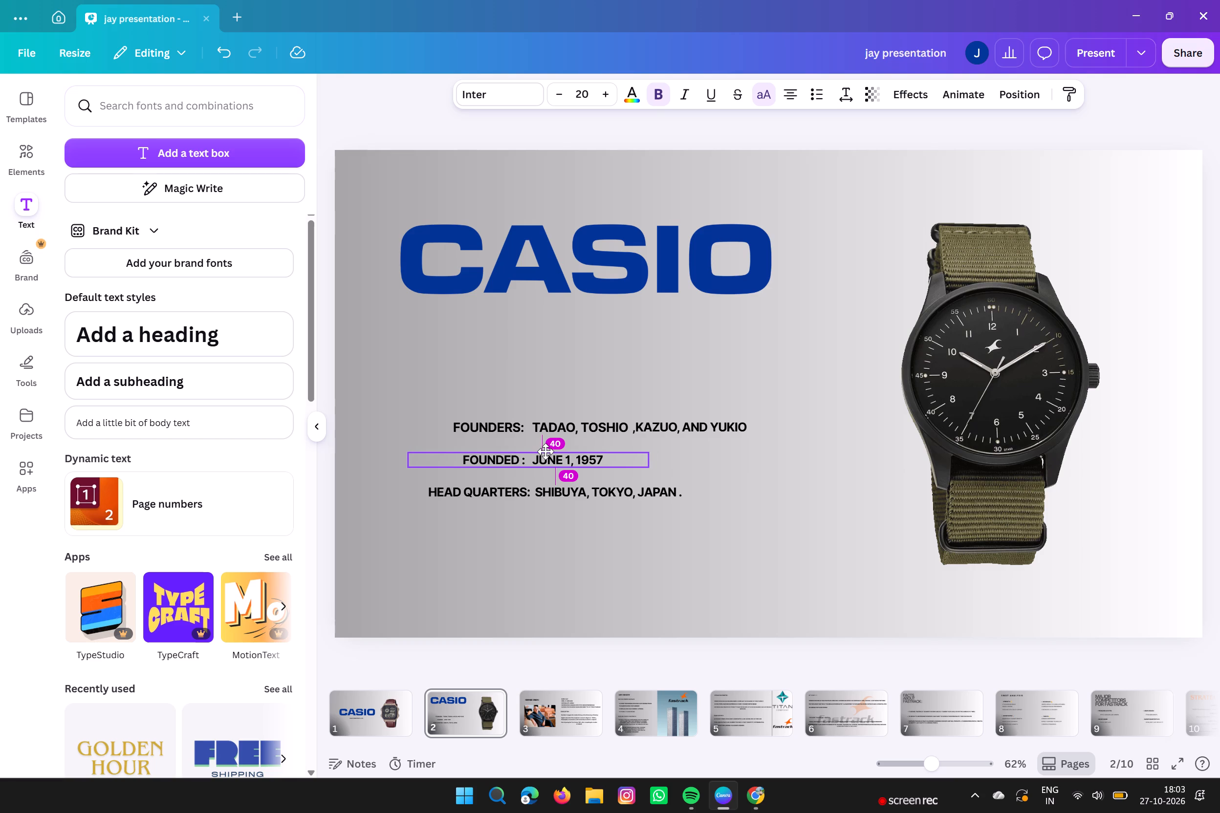
drag(545, 451, 551, 452)
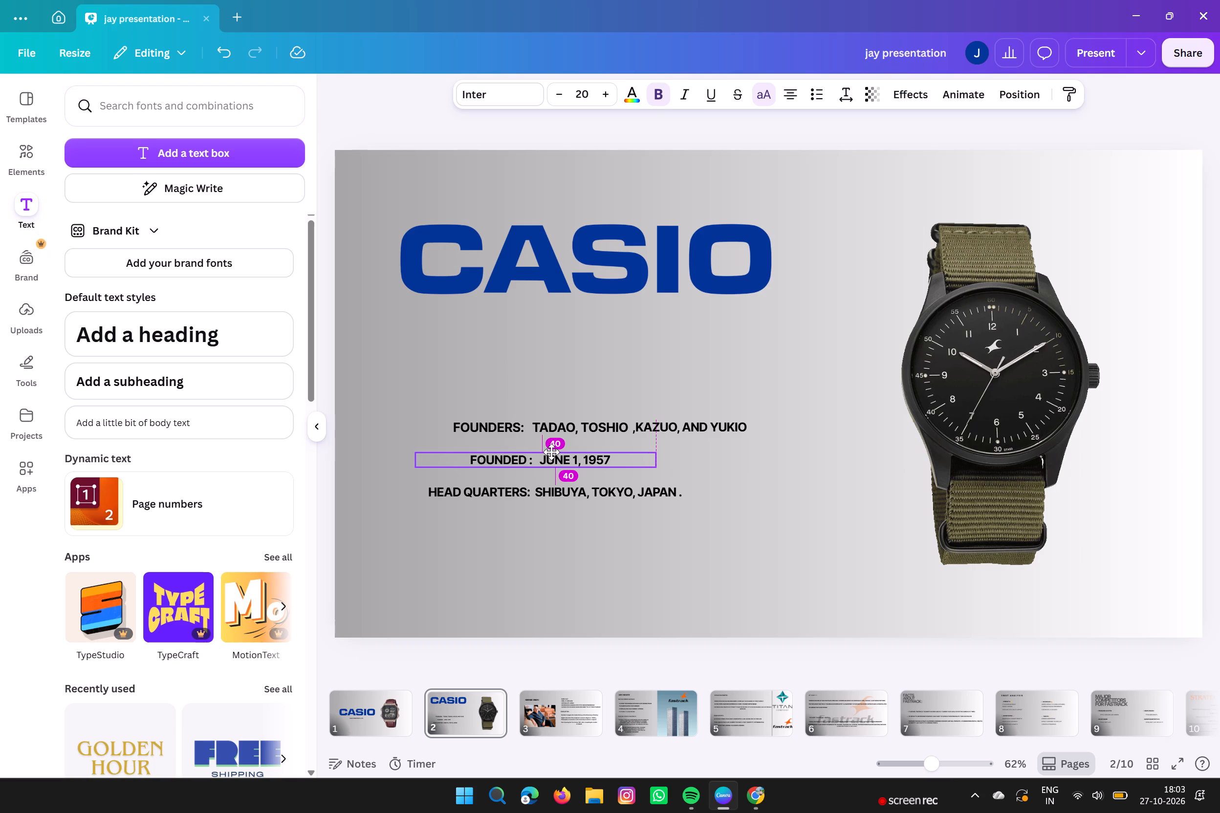
drag(551, 452, 547, 451)
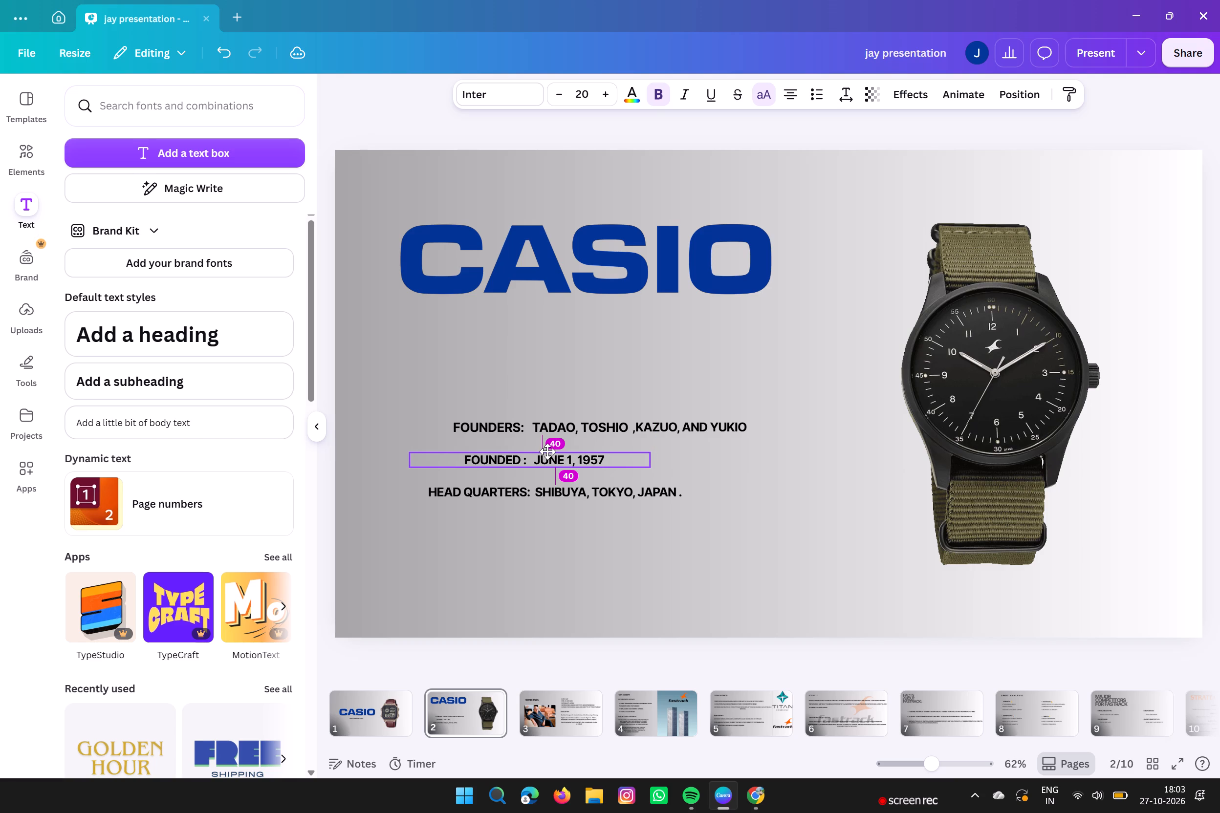
drag(547, 451, 551, 452)
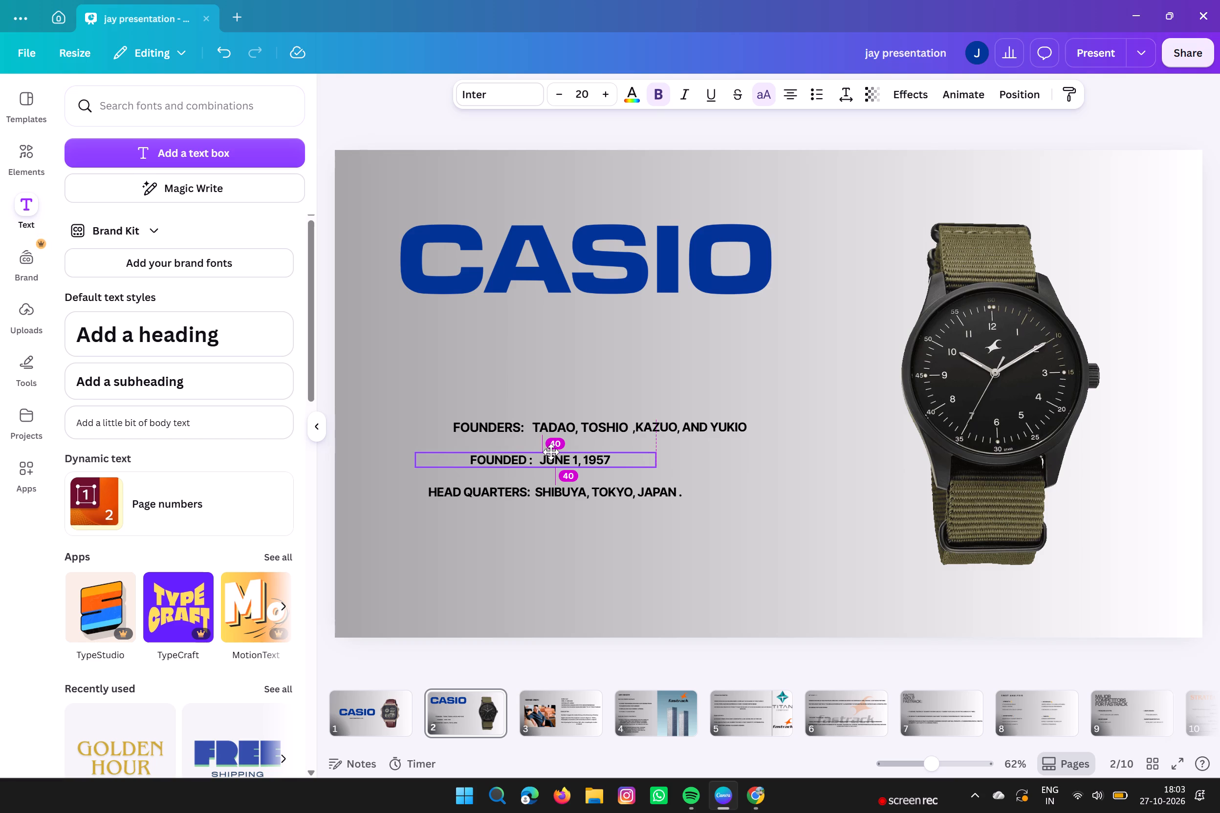
drag(551, 452, 549, 451)
click(523, 590)
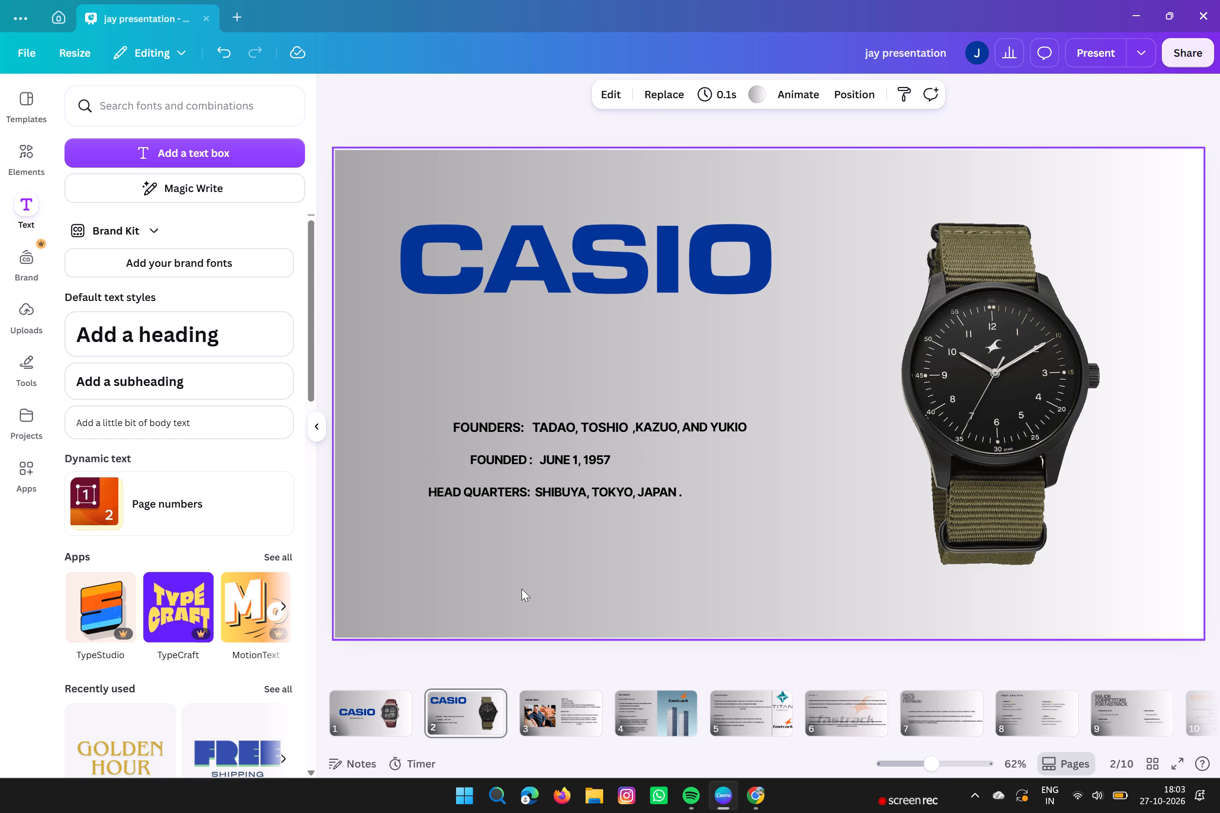
Move the CASIO logo on slide 2 down so it sits just above the FOUNDERS line.
drag(559, 242, 588, 309)
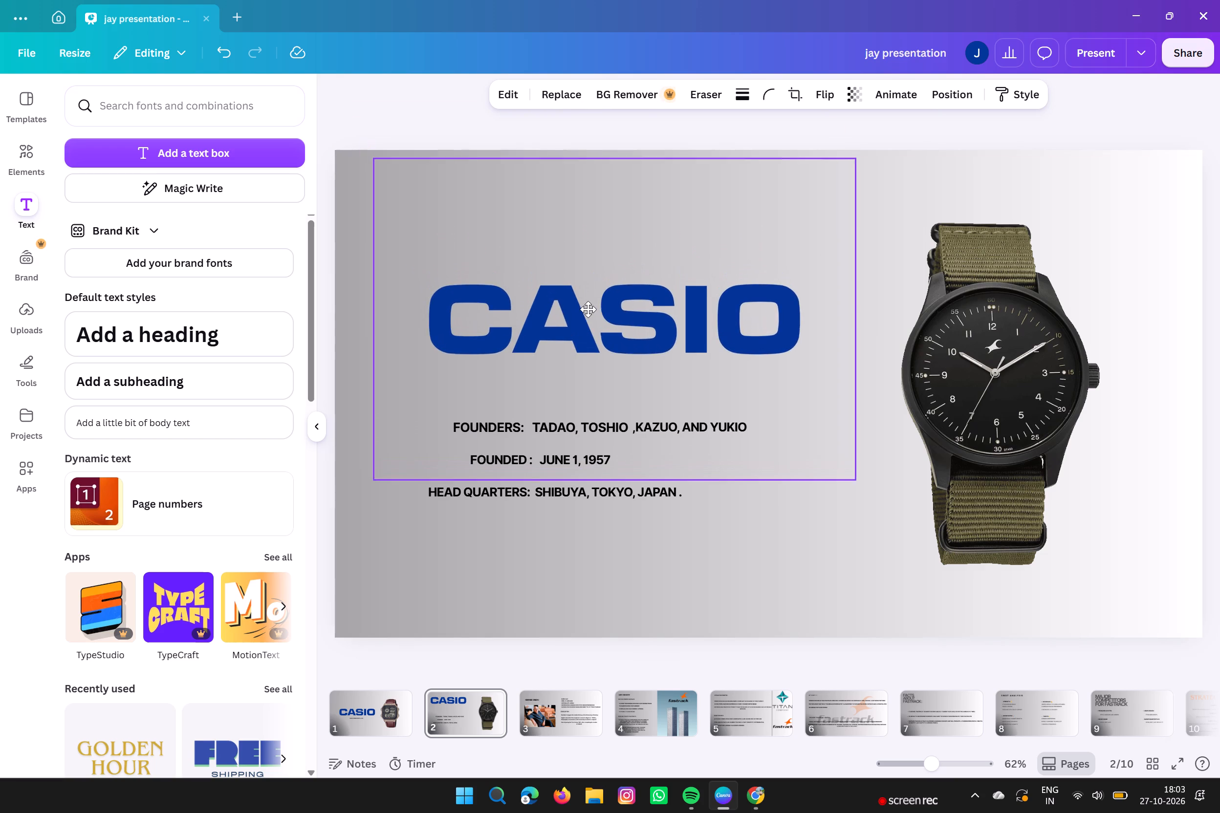
drag(588, 309, 589, 339)
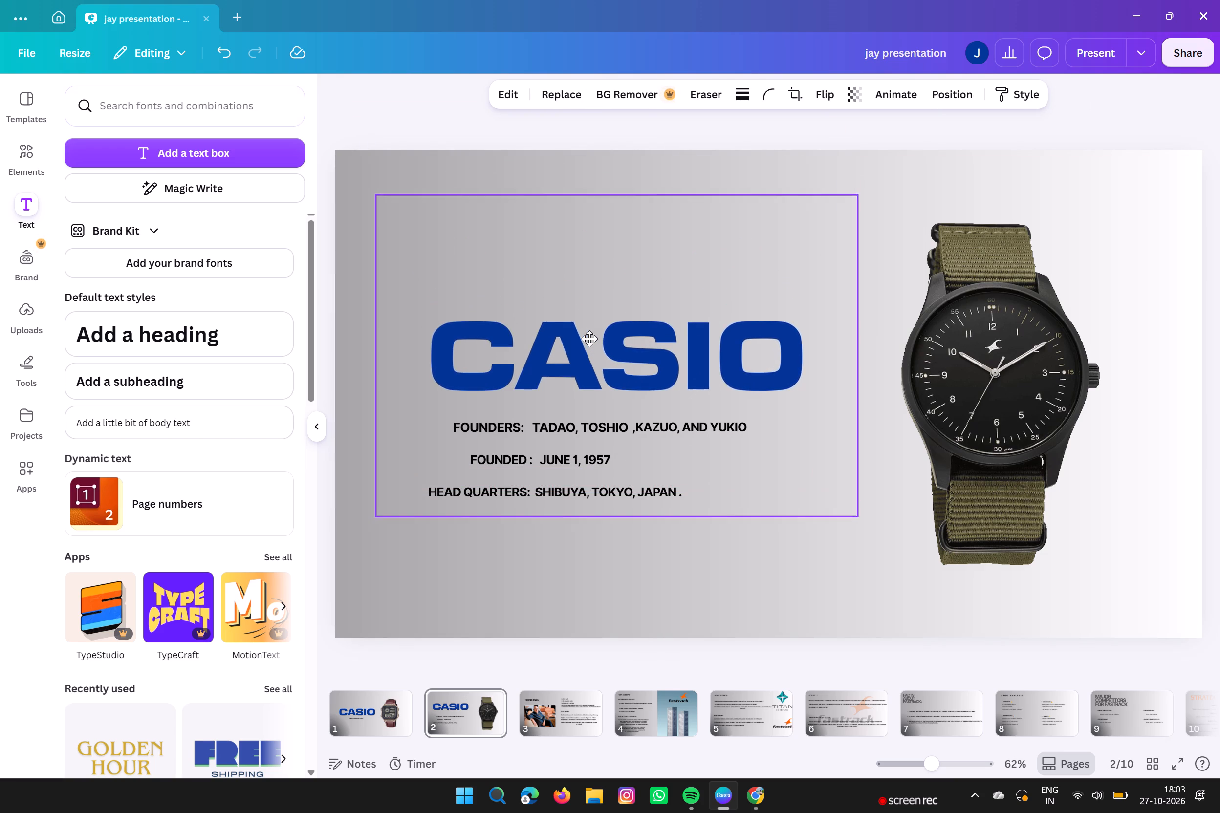
drag(589, 339, 579, 318)
click(561, 584)
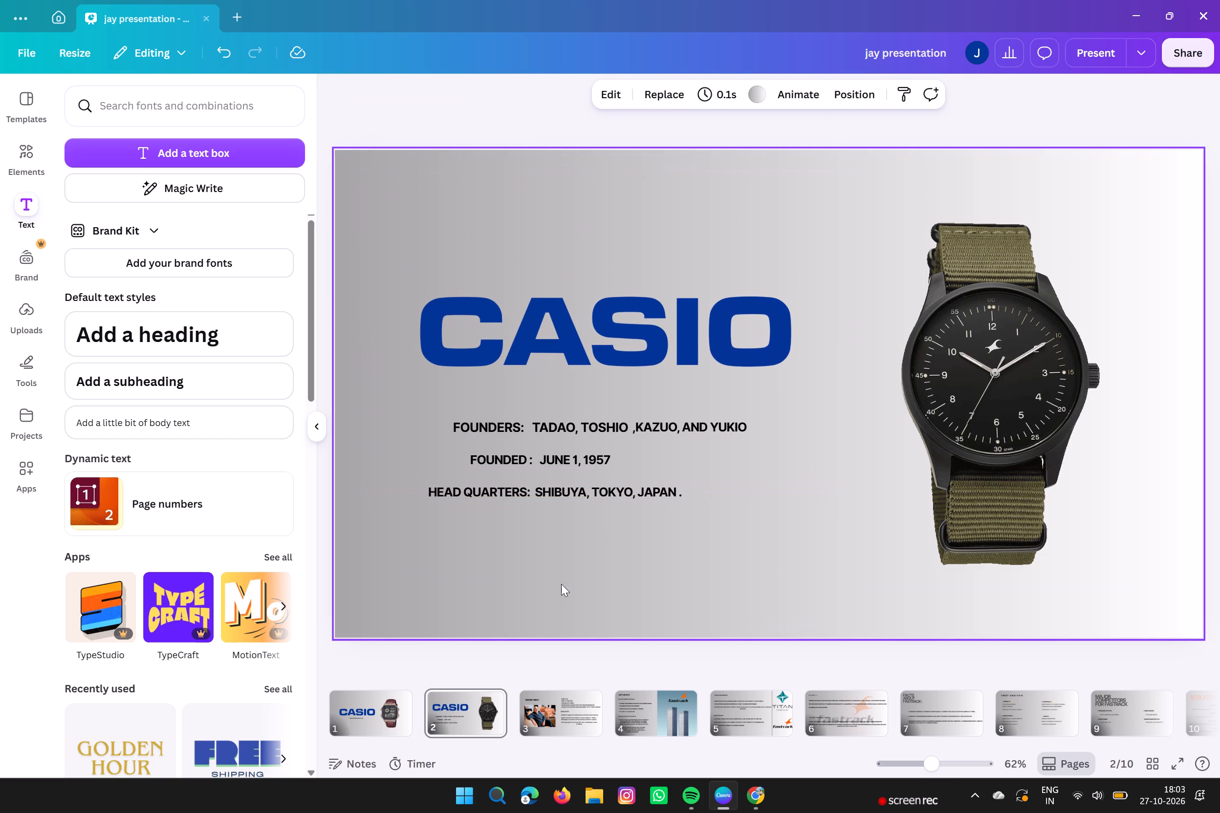
Delete the Fastrack watch photo with the olive strap from slide 2.
click(969, 397)
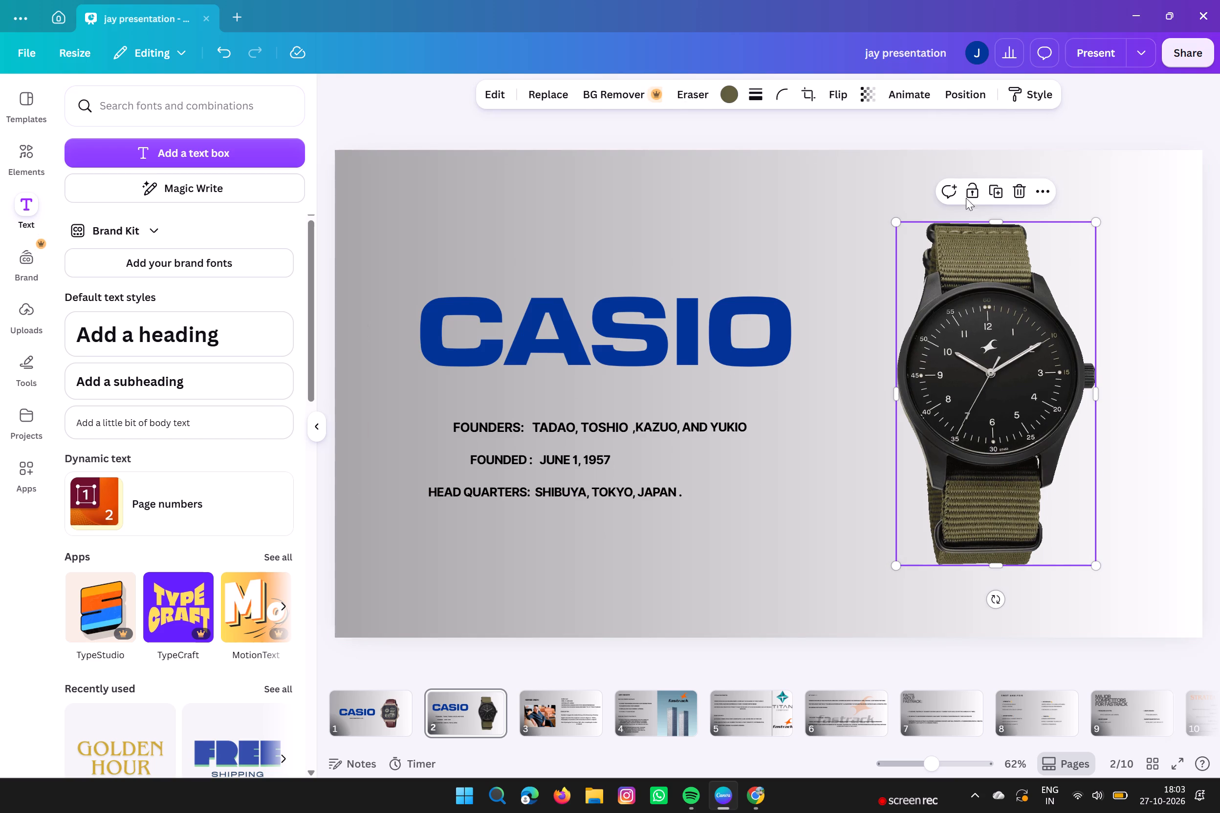
click(1019, 188)
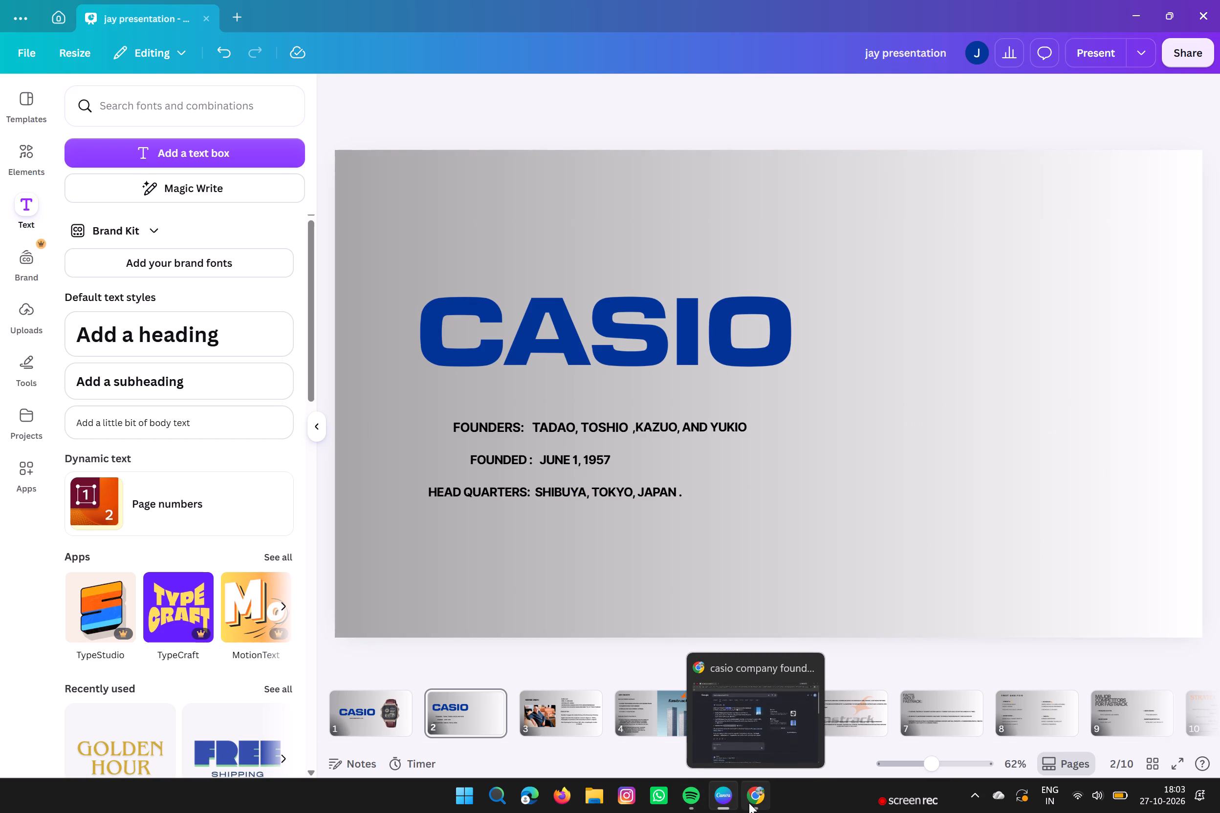
Switch to Chrome and search Google for "CASIO FIRST WATCH PHOTO", showing the image results.
click(753, 737)
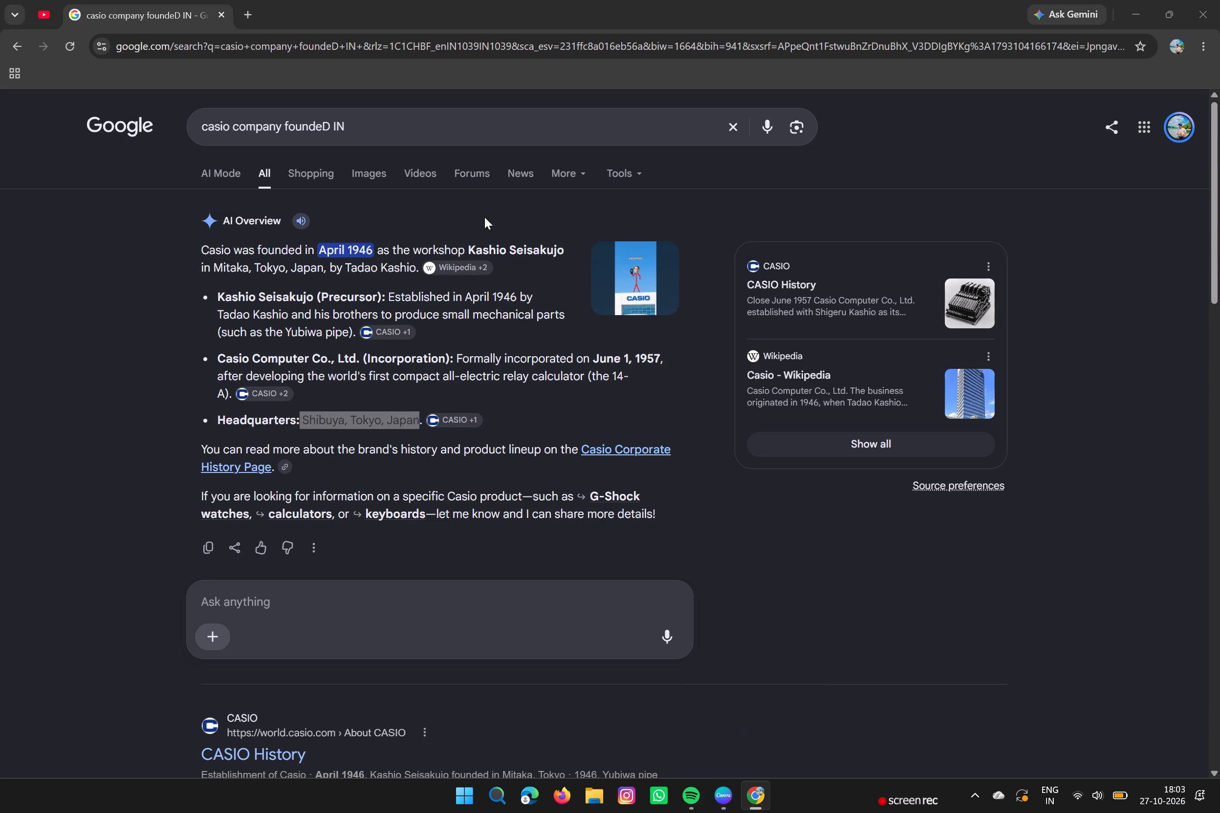
click(467, 130)
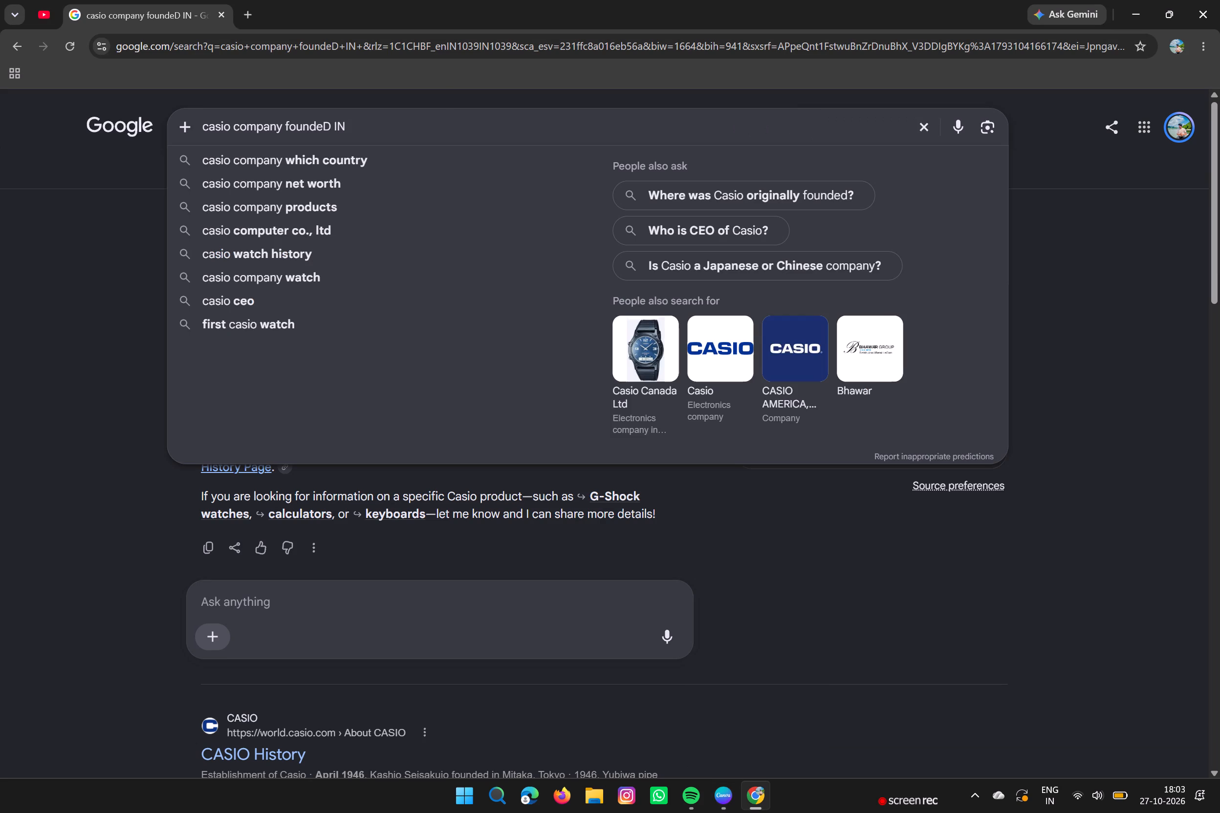
key(BackSpace)
key(BackSpace)
key(BackSpace)
key(BackSpace)
key(BackSpace)
key(BackSpace)
key(BackSpace)
key(BackSpace)
key(BackSpace)
key(BackSpace)
key(BackSpace)
key(BackSpace)
key(BackSpace)
key(BackSpace)
key(BackSpace)
key(BackSpace)
key(BackSpace)
key(BackSpace)
key(BackSpace)
key(BackSpace)
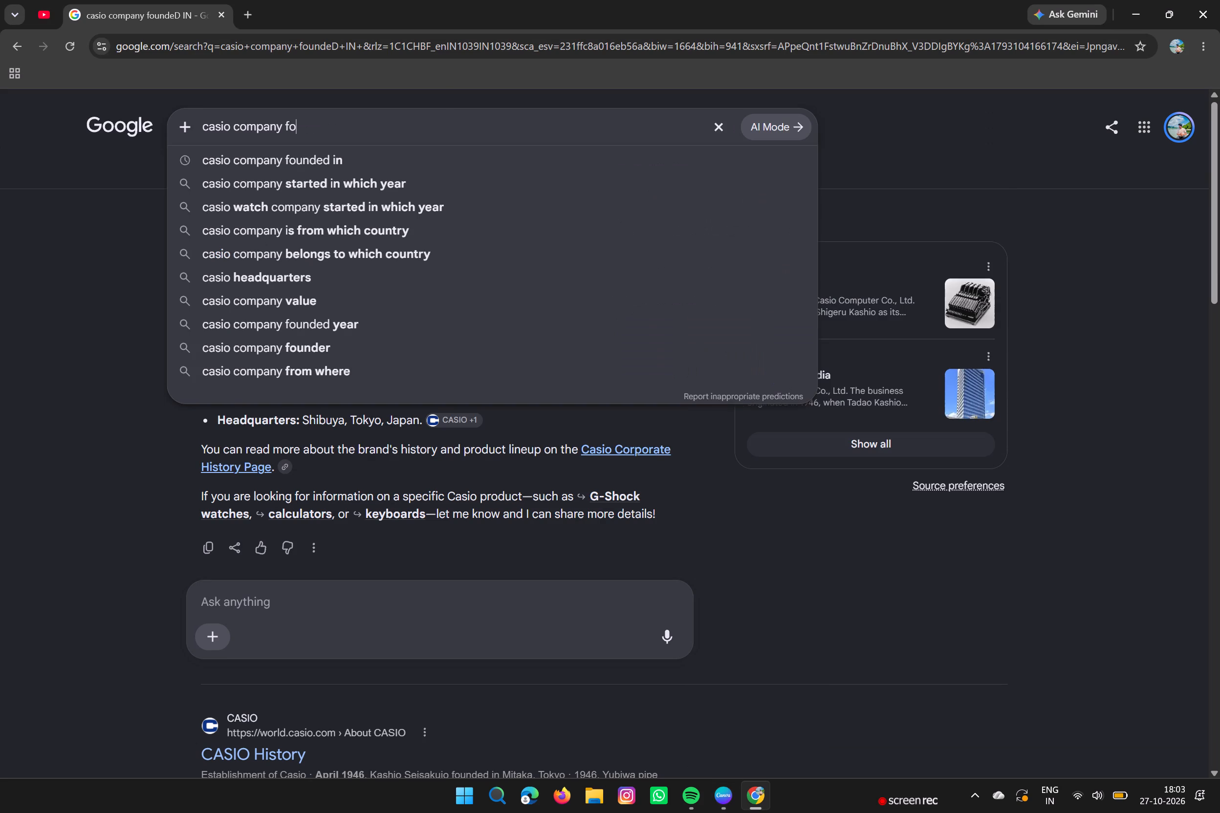
text(CA)
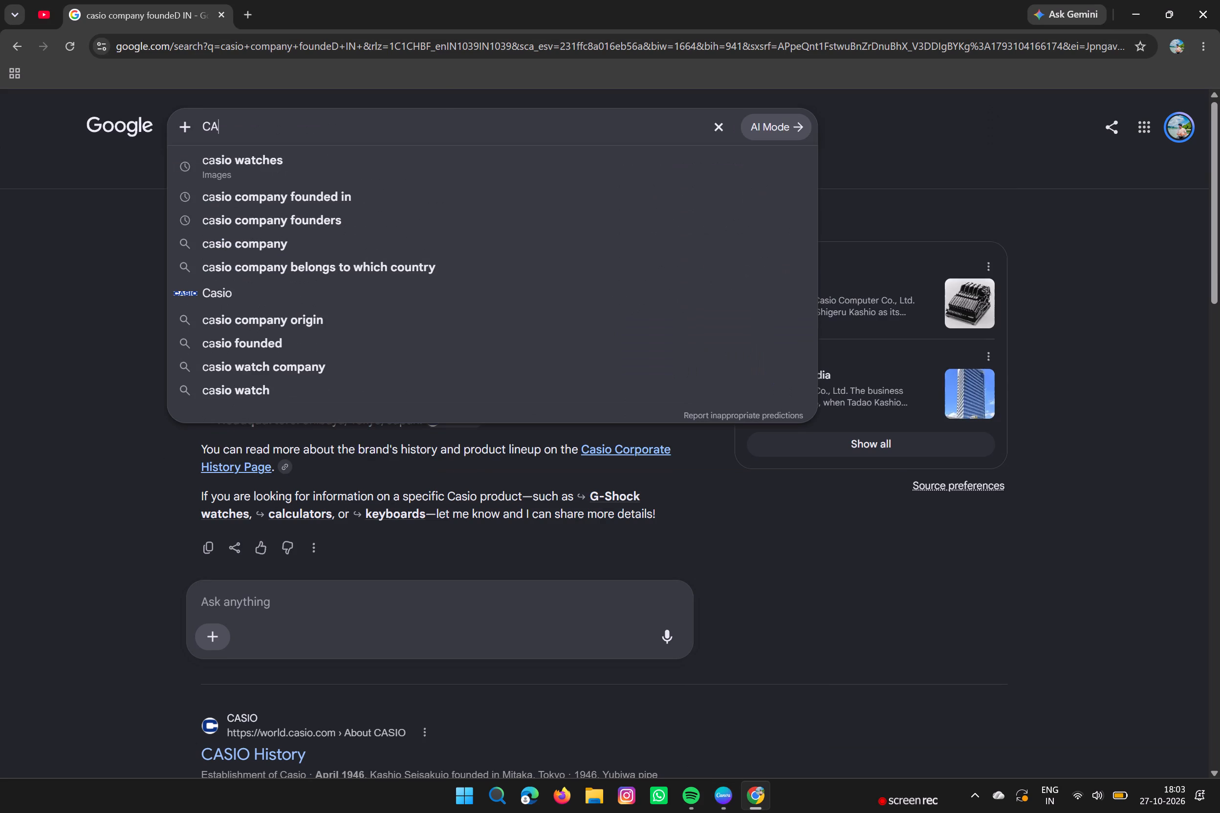
text(SIO FIRST WATCH PHOTO)
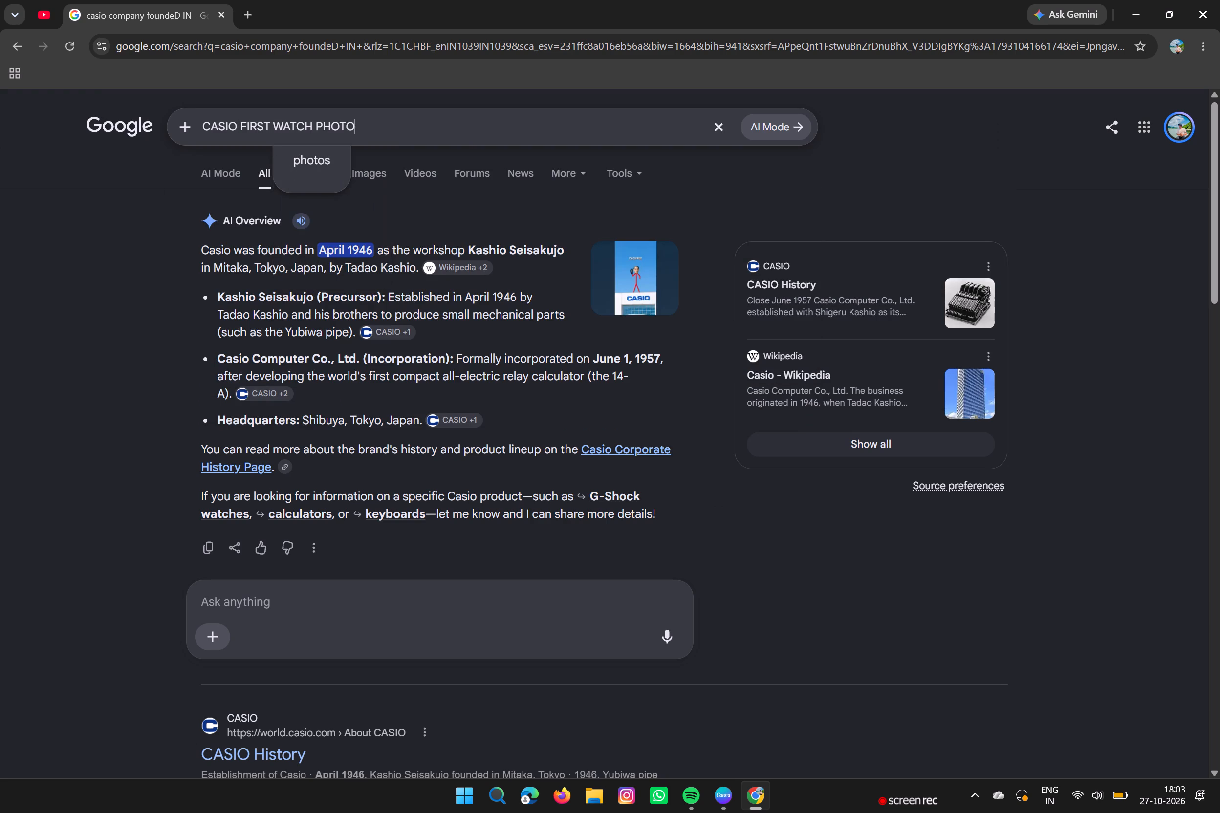
key(Return)
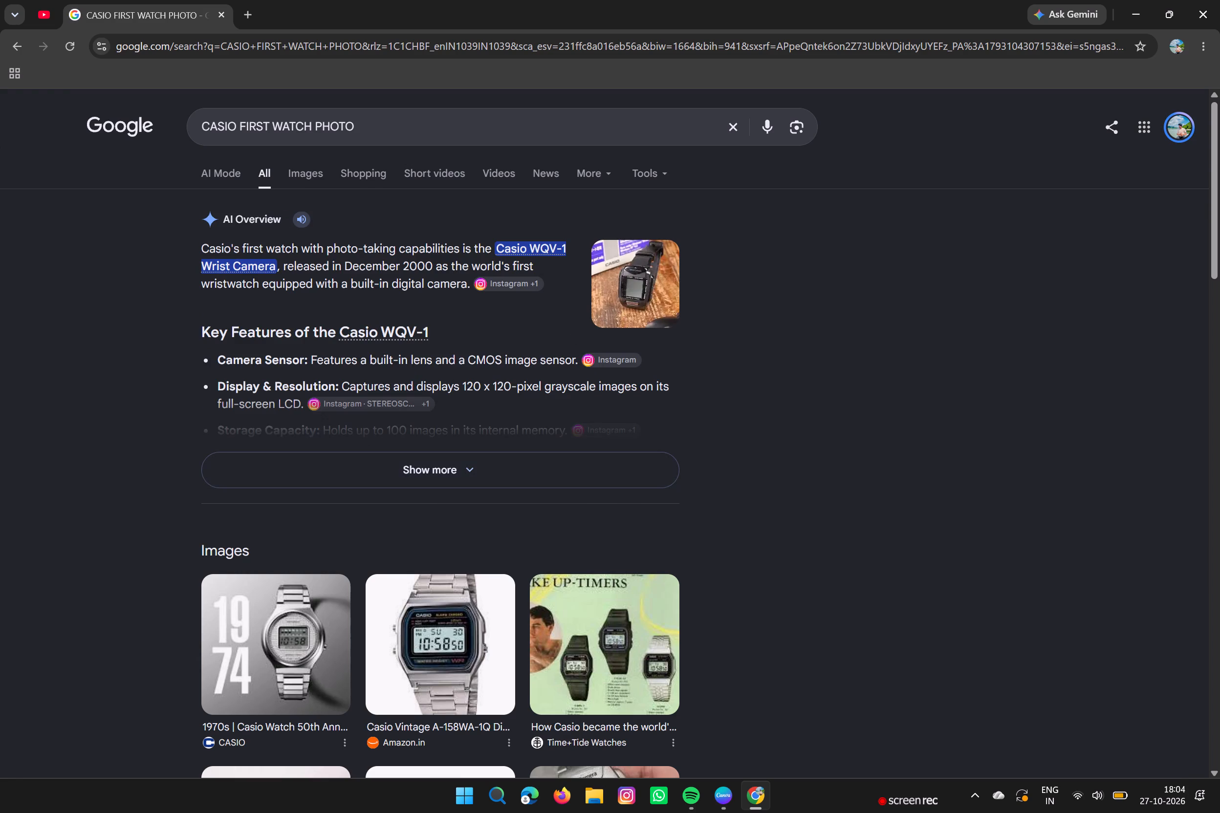
click(314, 172)
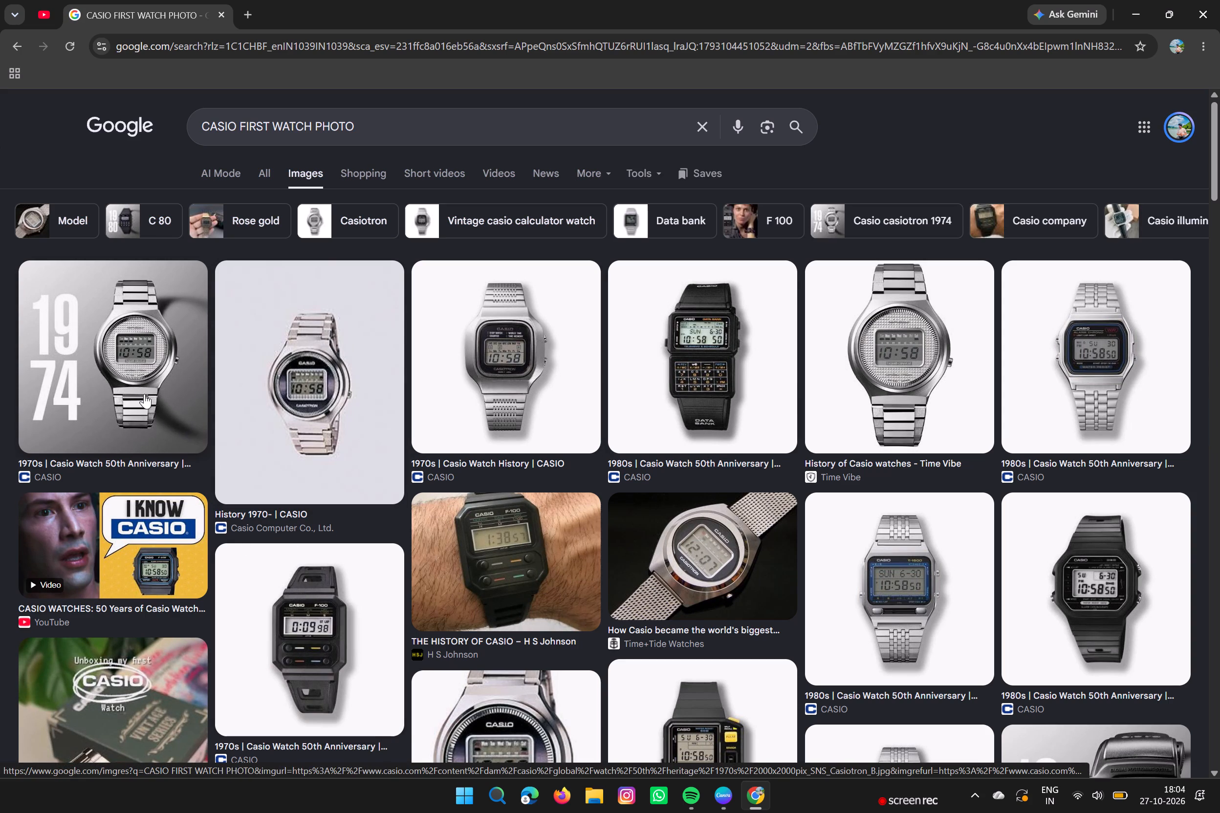
Browse the Casio image results for a watch photo to replace the one removed from slide 2.
scroll(585, 458, down, 3)
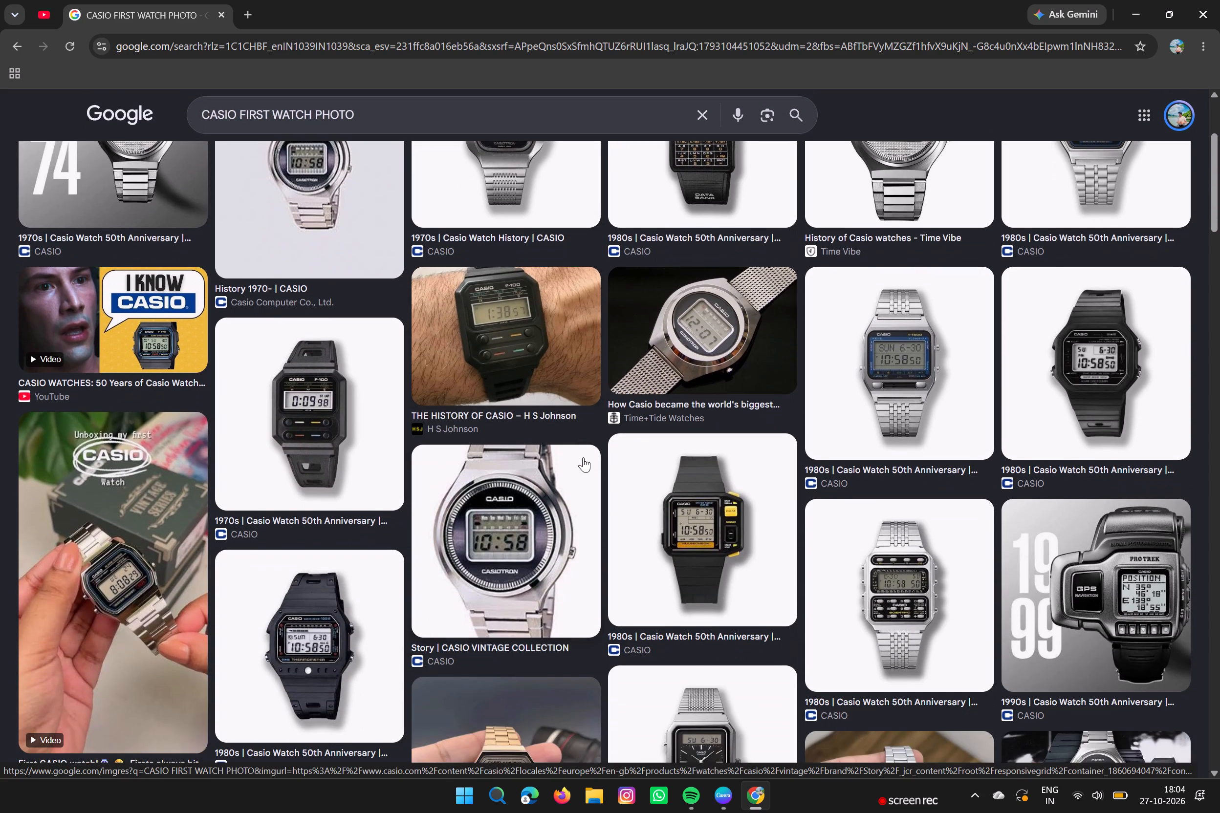
scroll(583, 457, down, 3)
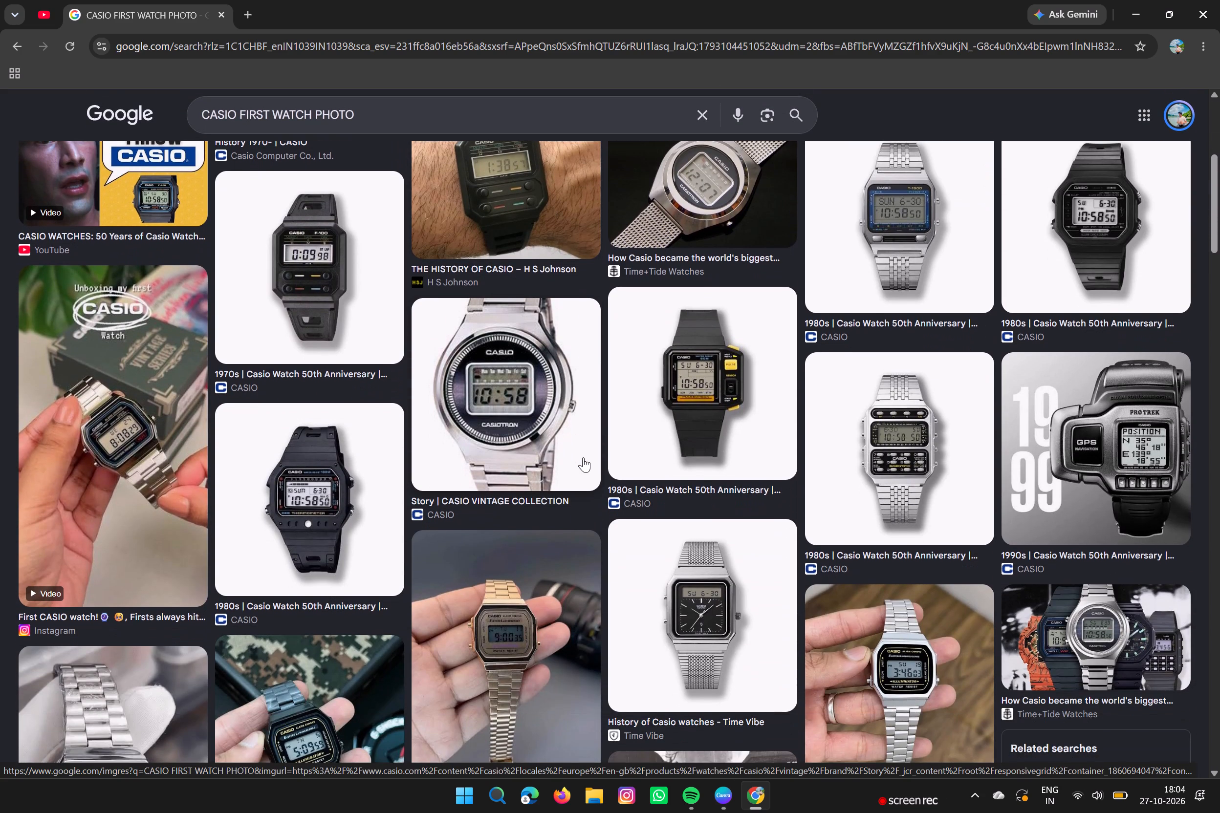
scroll(583, 457, down, 5)
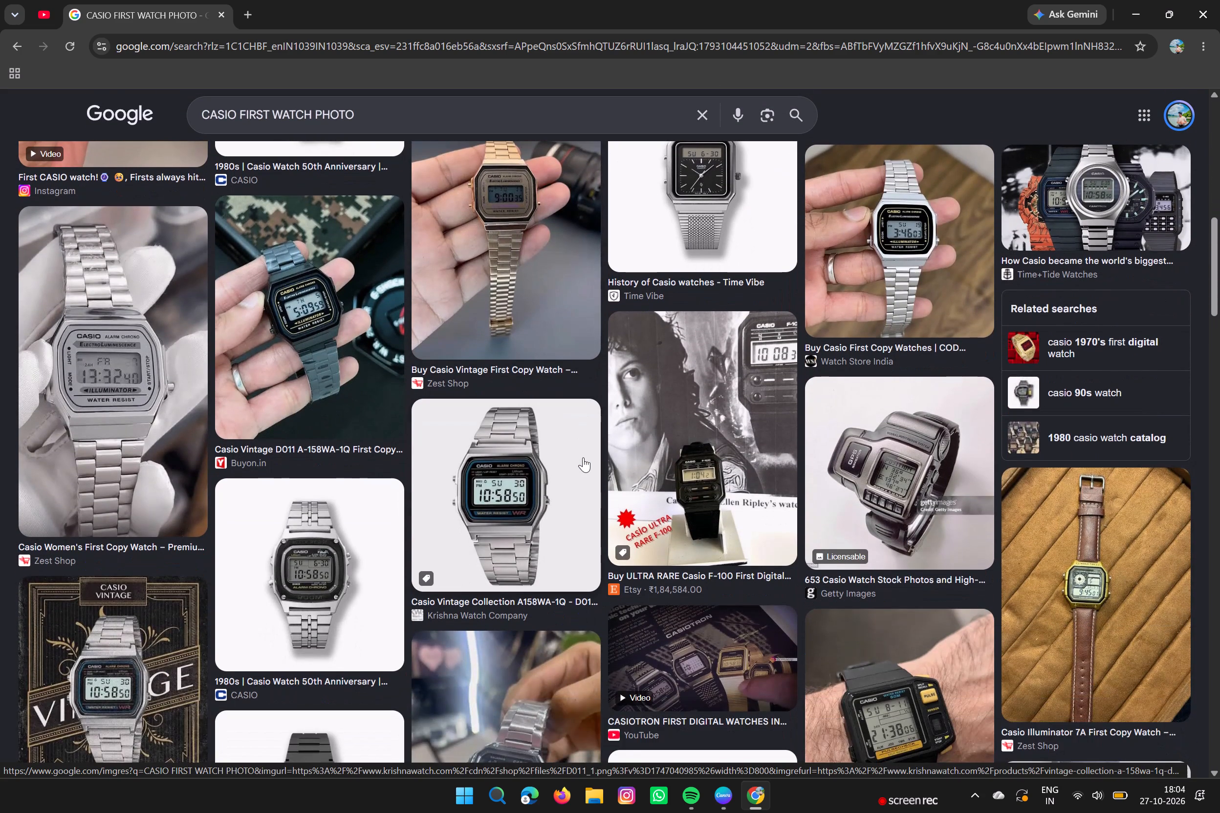
scroll(583, 457, down, 3)
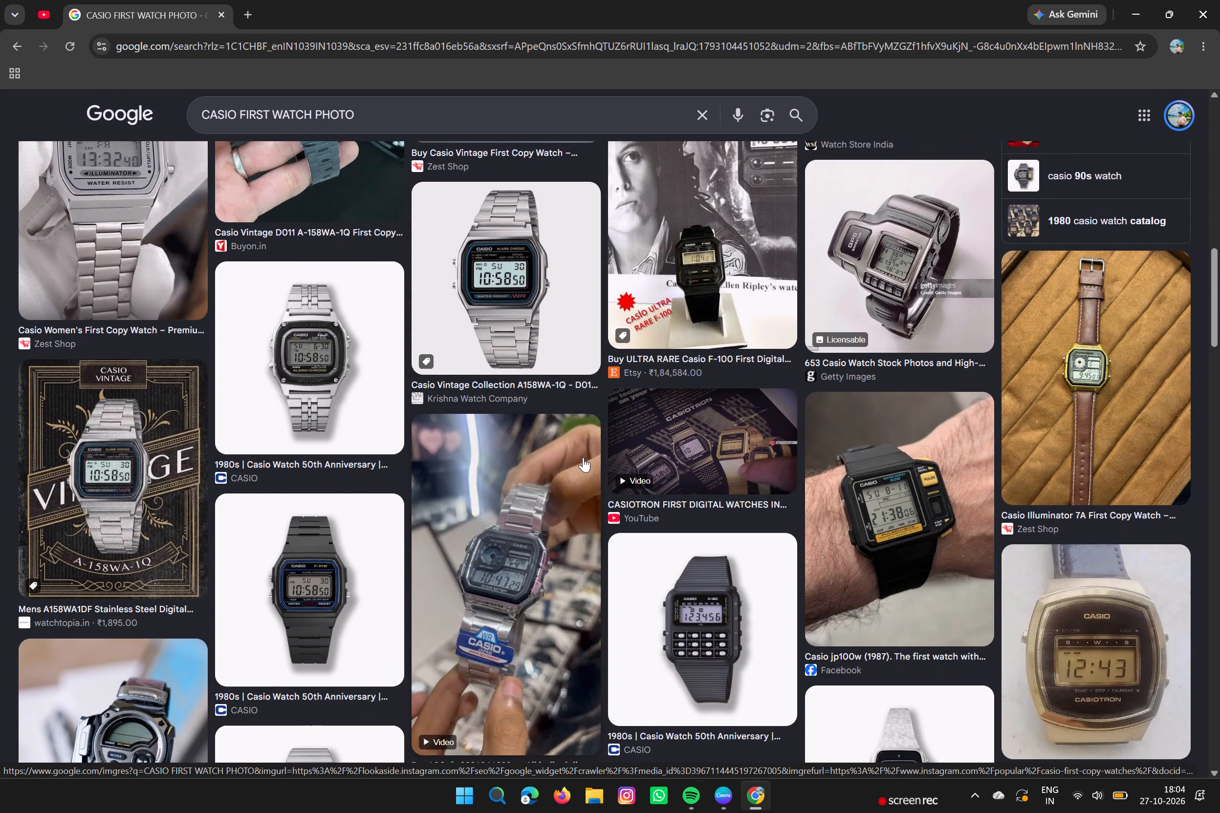
scroll(583, 457, down, 4)
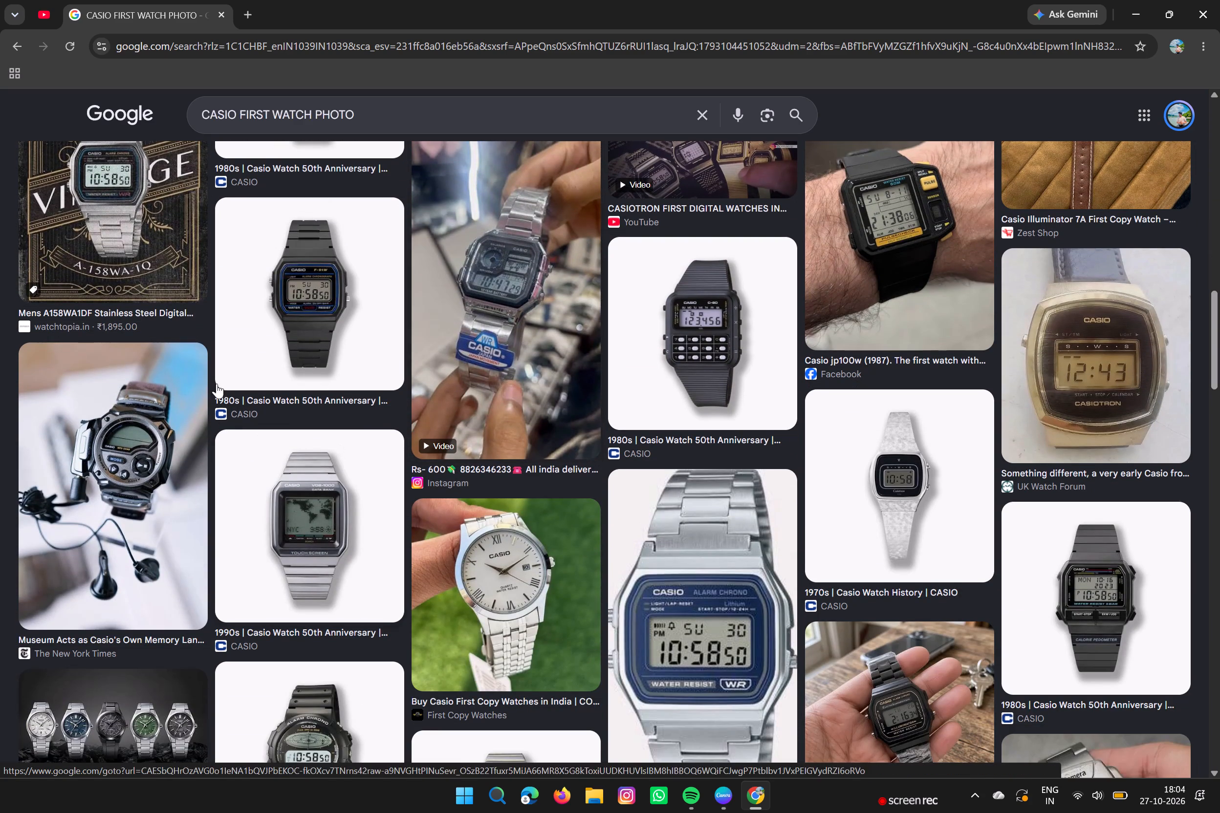
Examine the black F-91W preview and more of the Casio image results for a watch photo that suits slide 2.
click(294, 302)
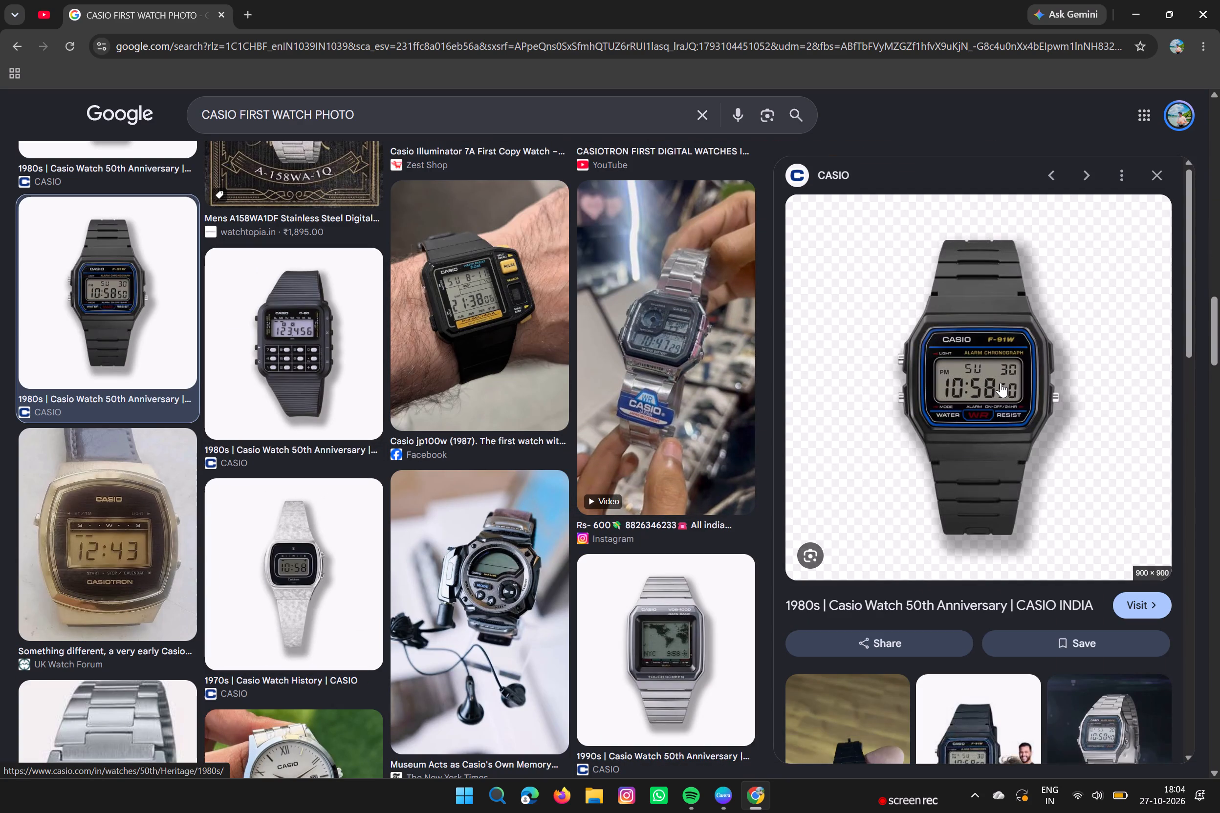
scroll(1001, 383, down, 2)
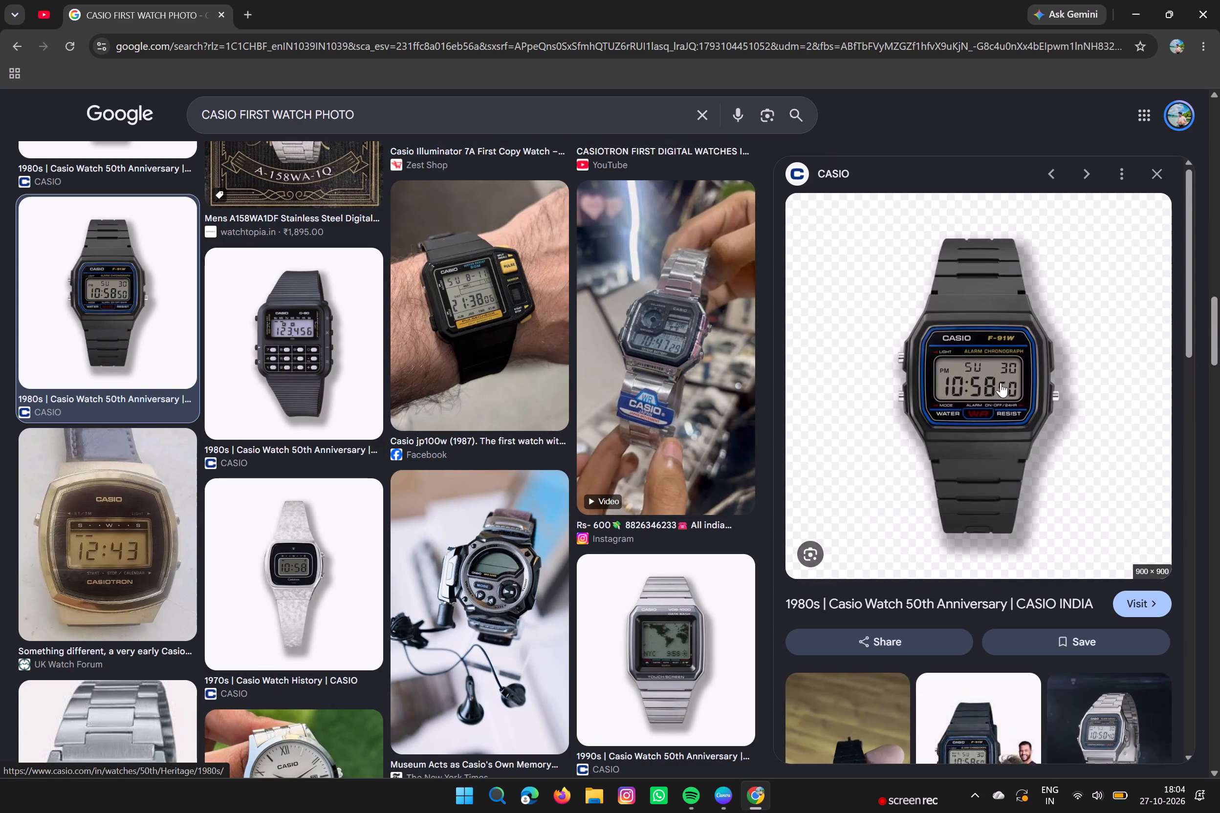
scroll(1001, 383, down, 3)
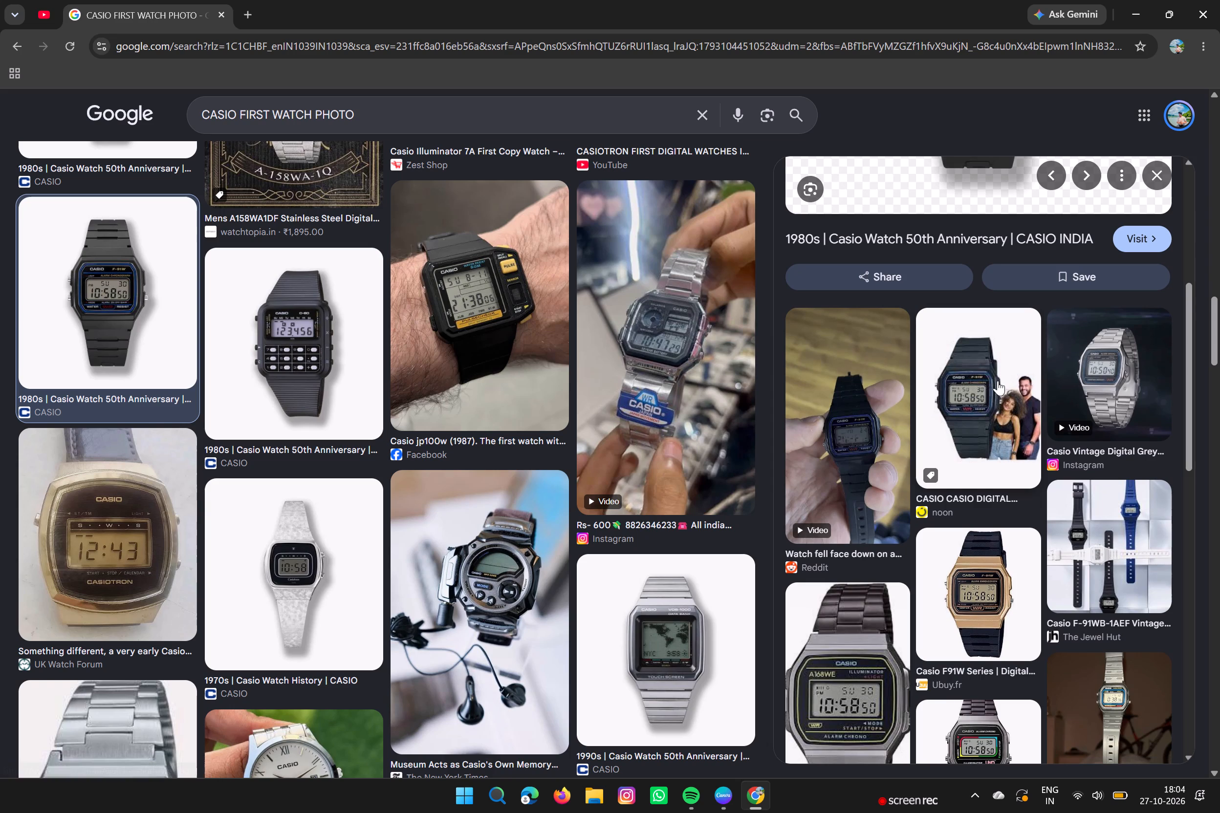
scroll(996, 381, down, 3)
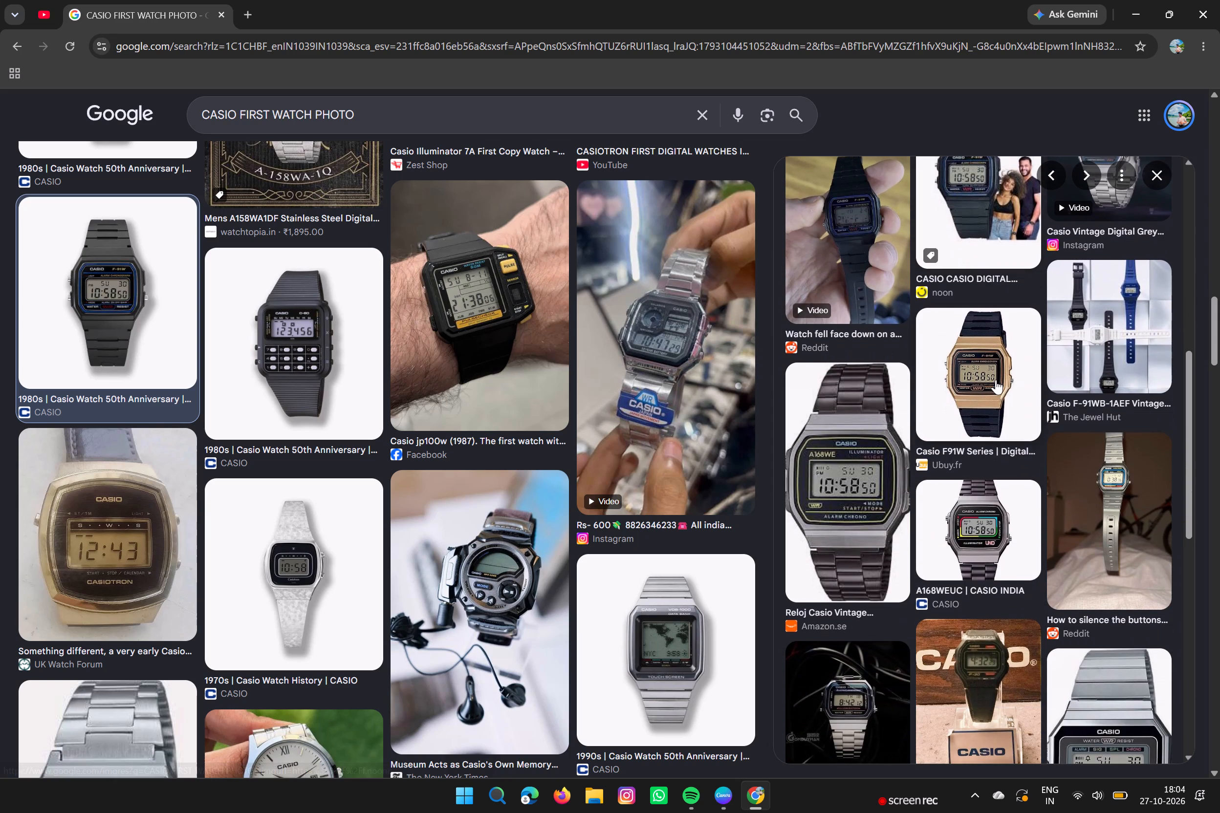
scroll(431, 541, down, 3)
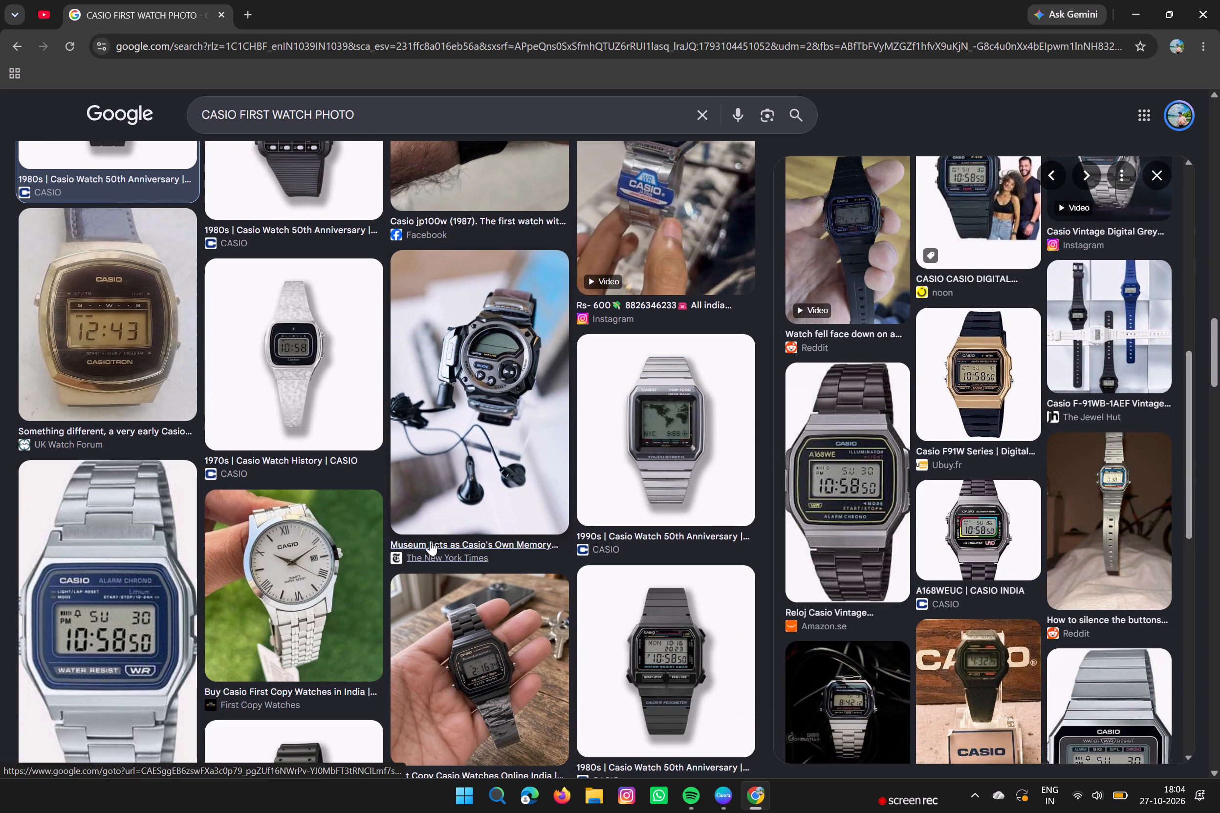
scroll(430, 541, down, 3)
scroll(486, 532, down, 1)
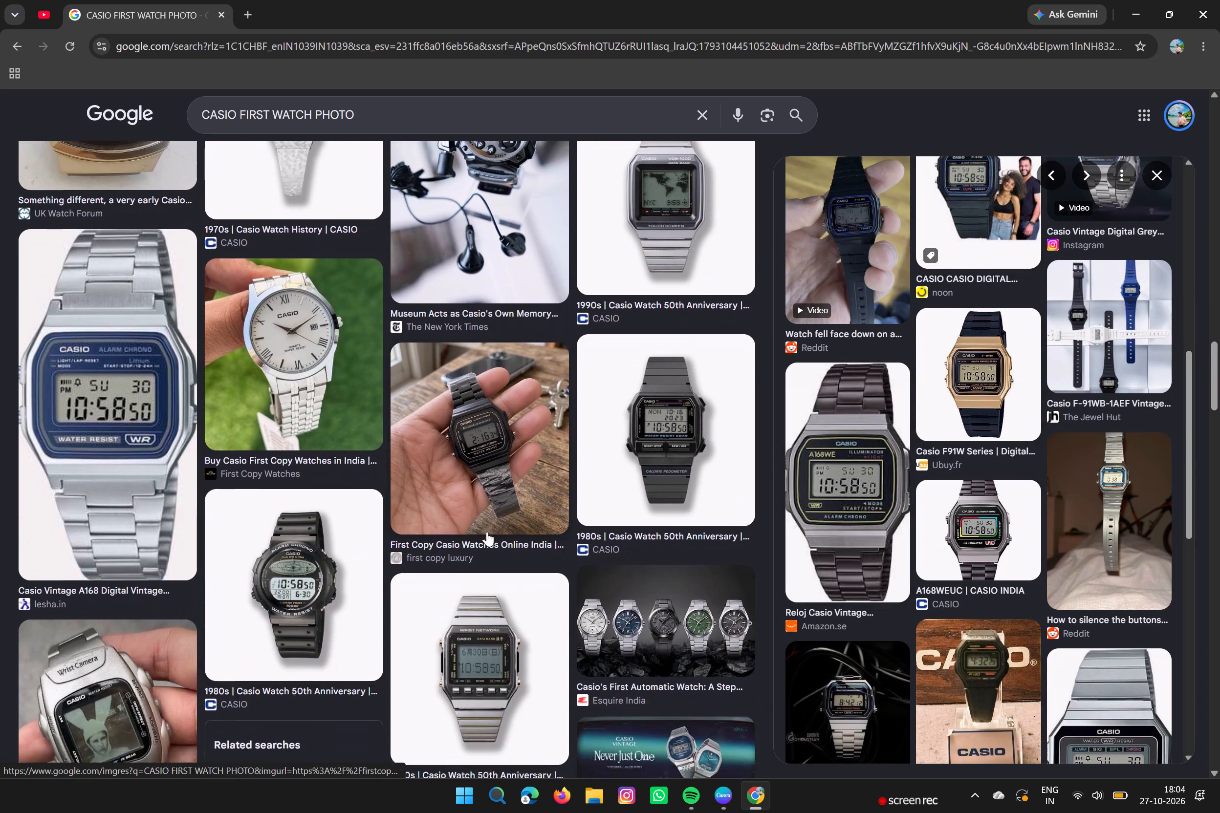
scroll(487, 532, down, 5)
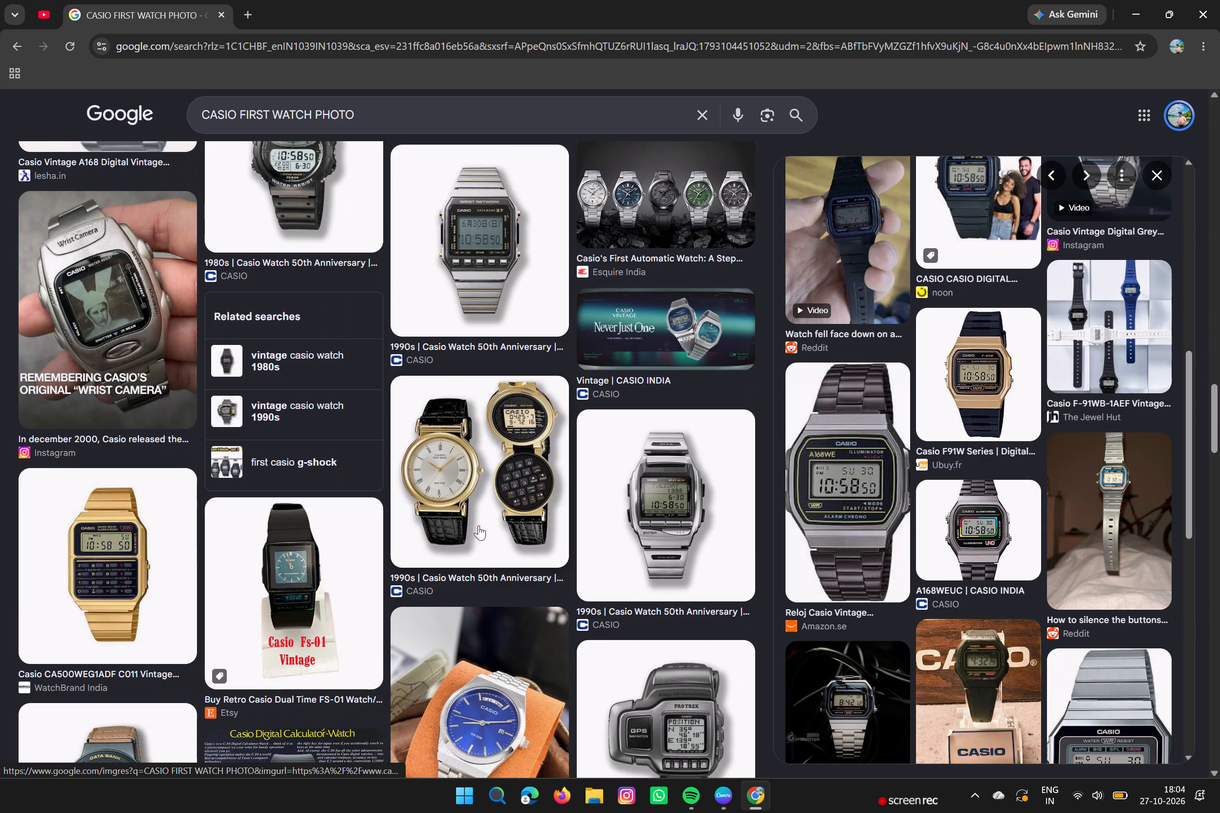
Copy the 1990s Casio Data Bank Flip Top image showing two gold watches with black leather straps.
click(457, 506)
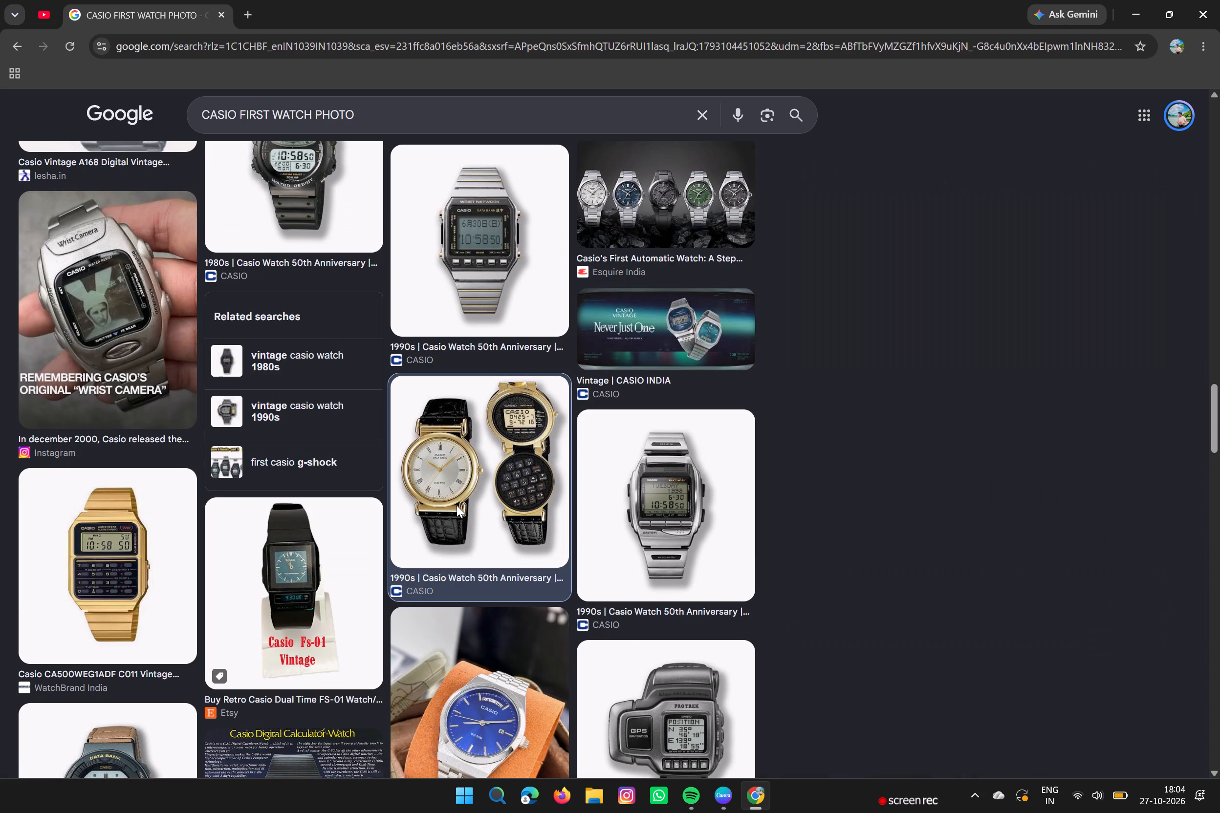
right_click(911, 432)
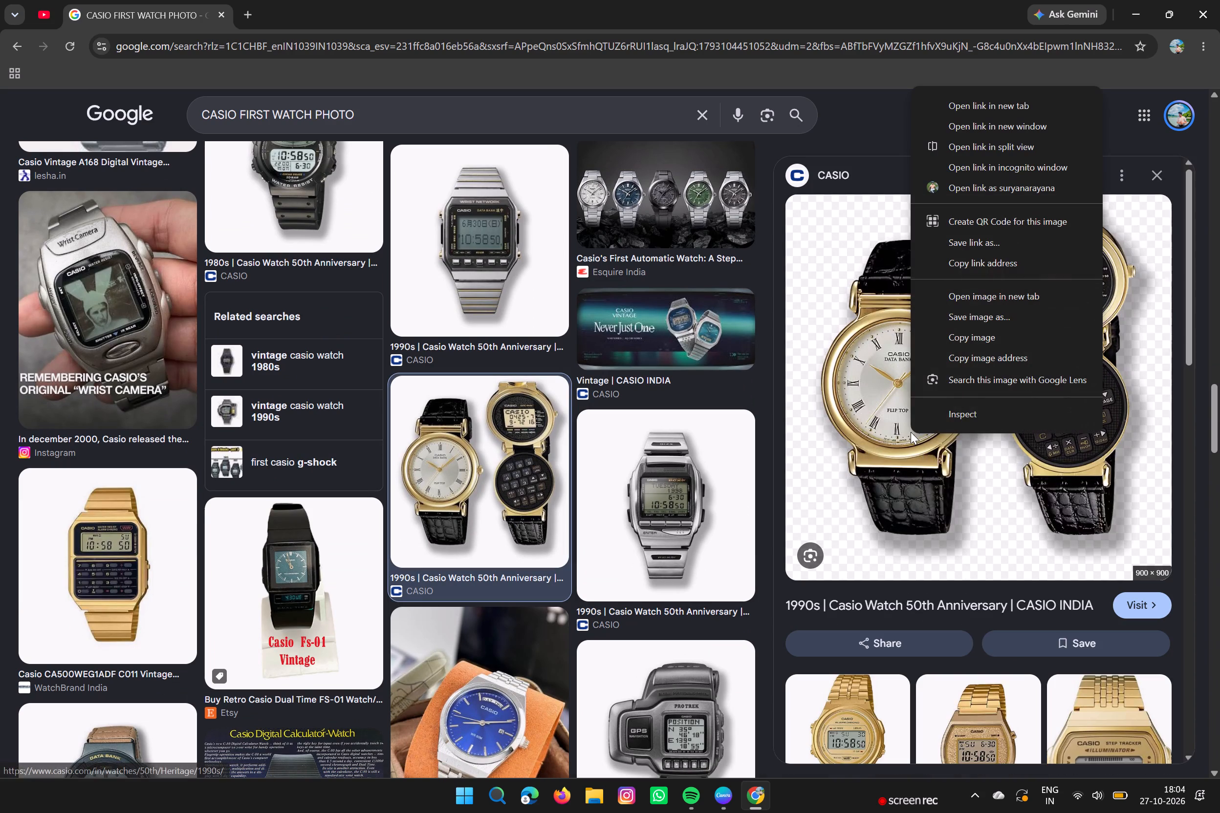
click(952, 343)
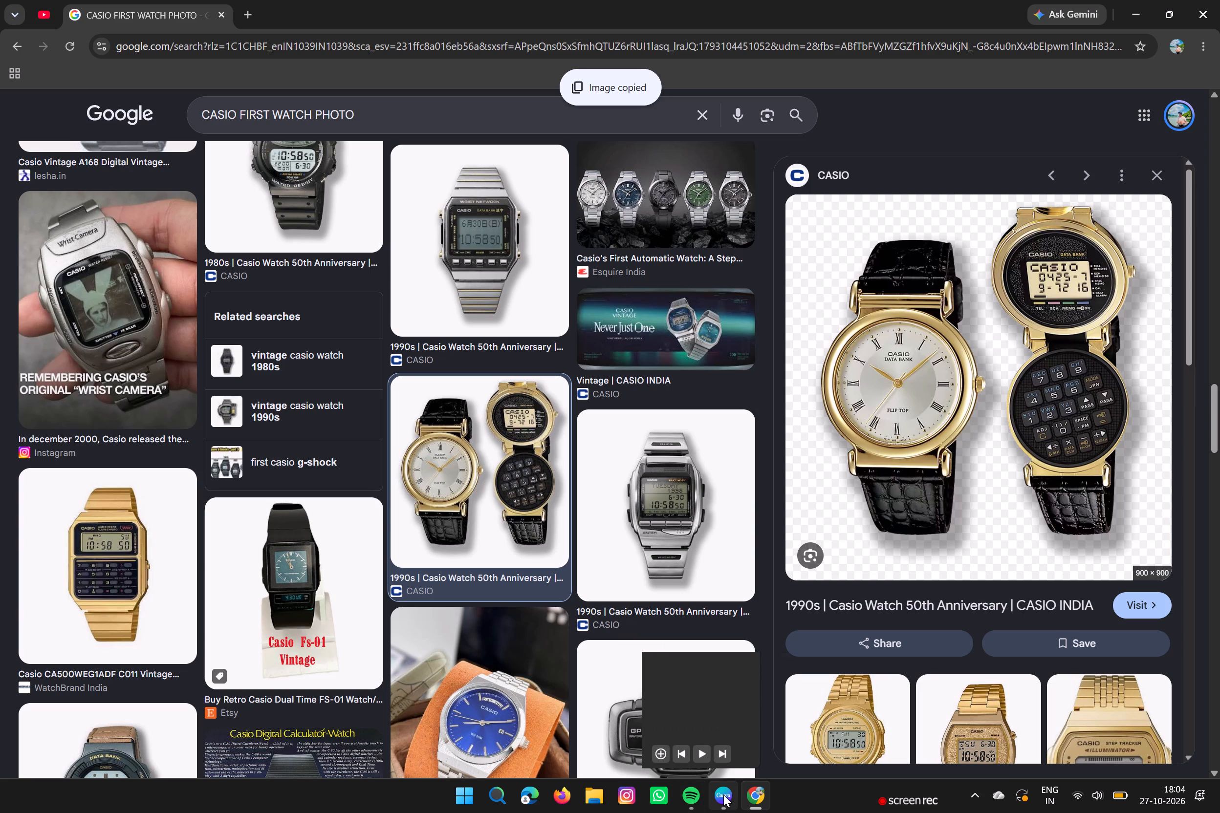
Switch to Canva and paste the copied watch image onto slide 2, placing it to the right of the CASIO logo, vertically centred.
click(710, 736)
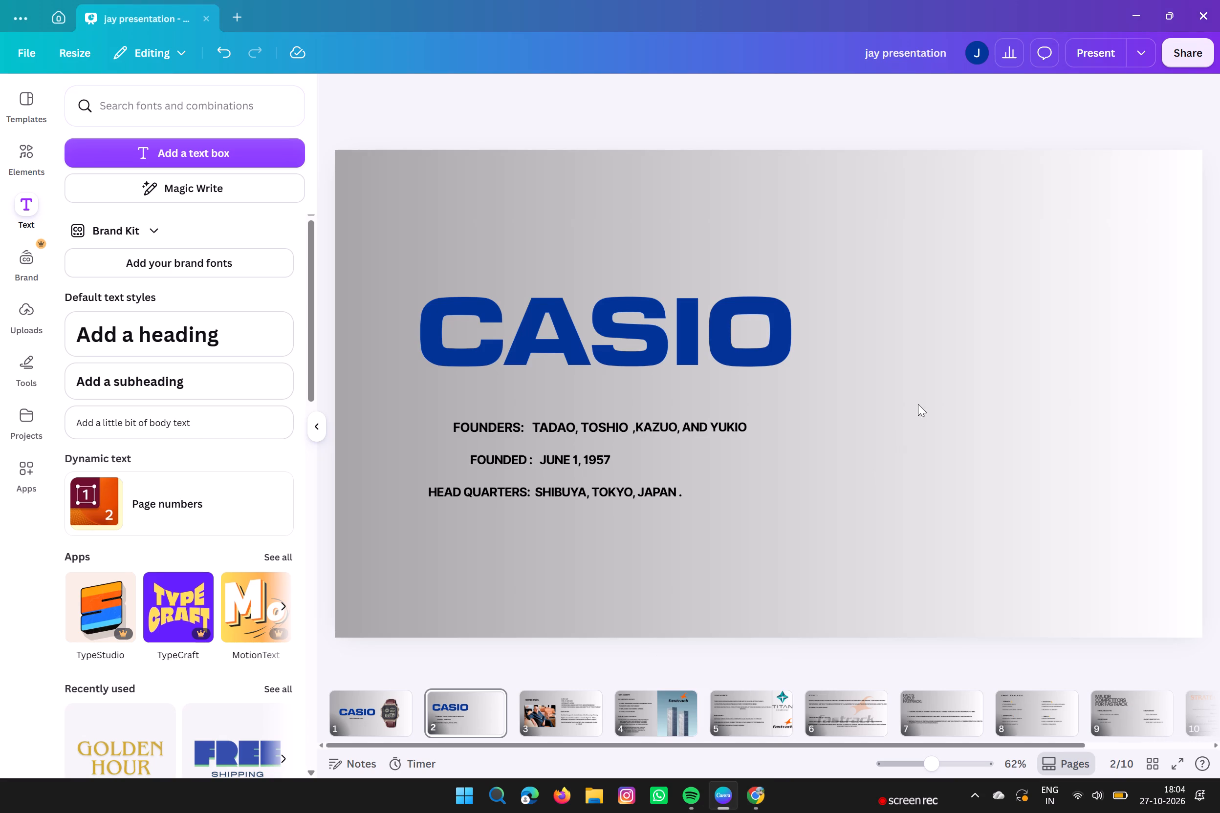
right_click(933, 370)
click(1012, 454)
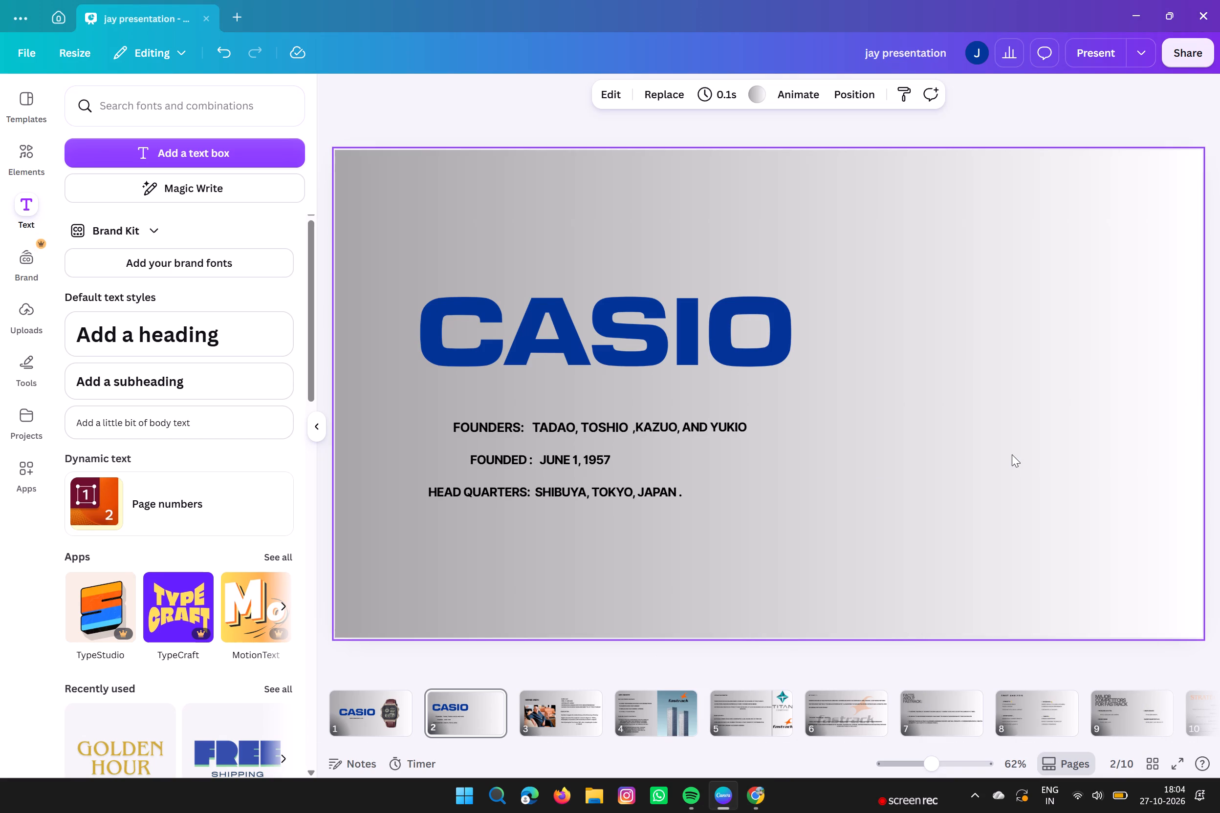
drag(725, 466, 901, 473)
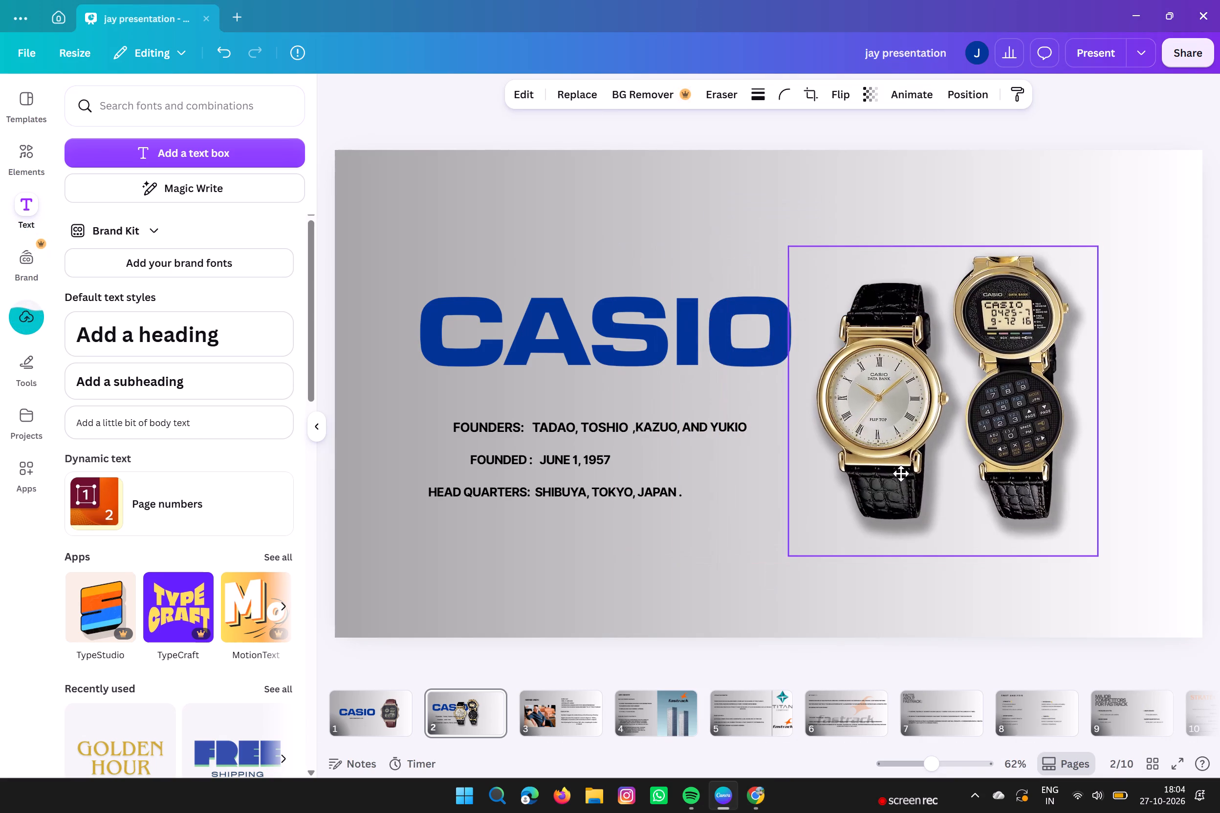
drag(901, 473, 920, 464)
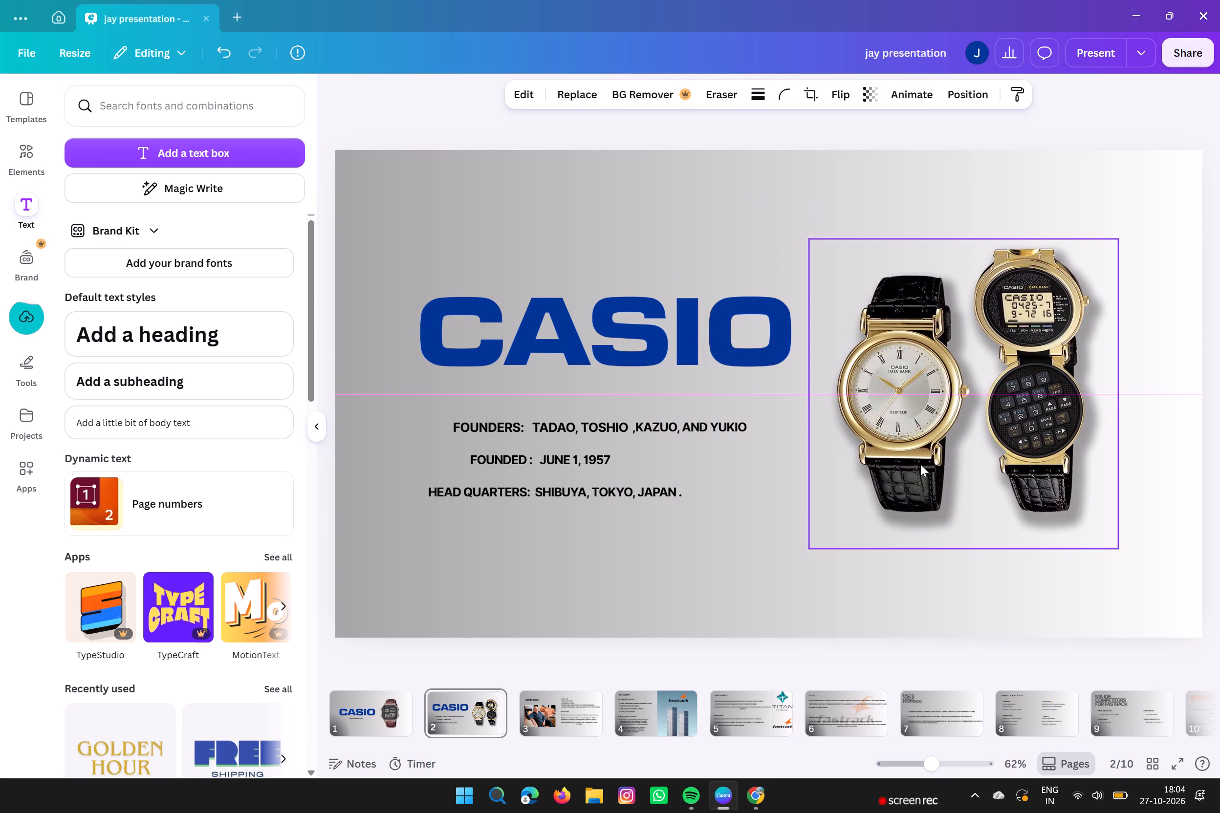
click(604, 600)
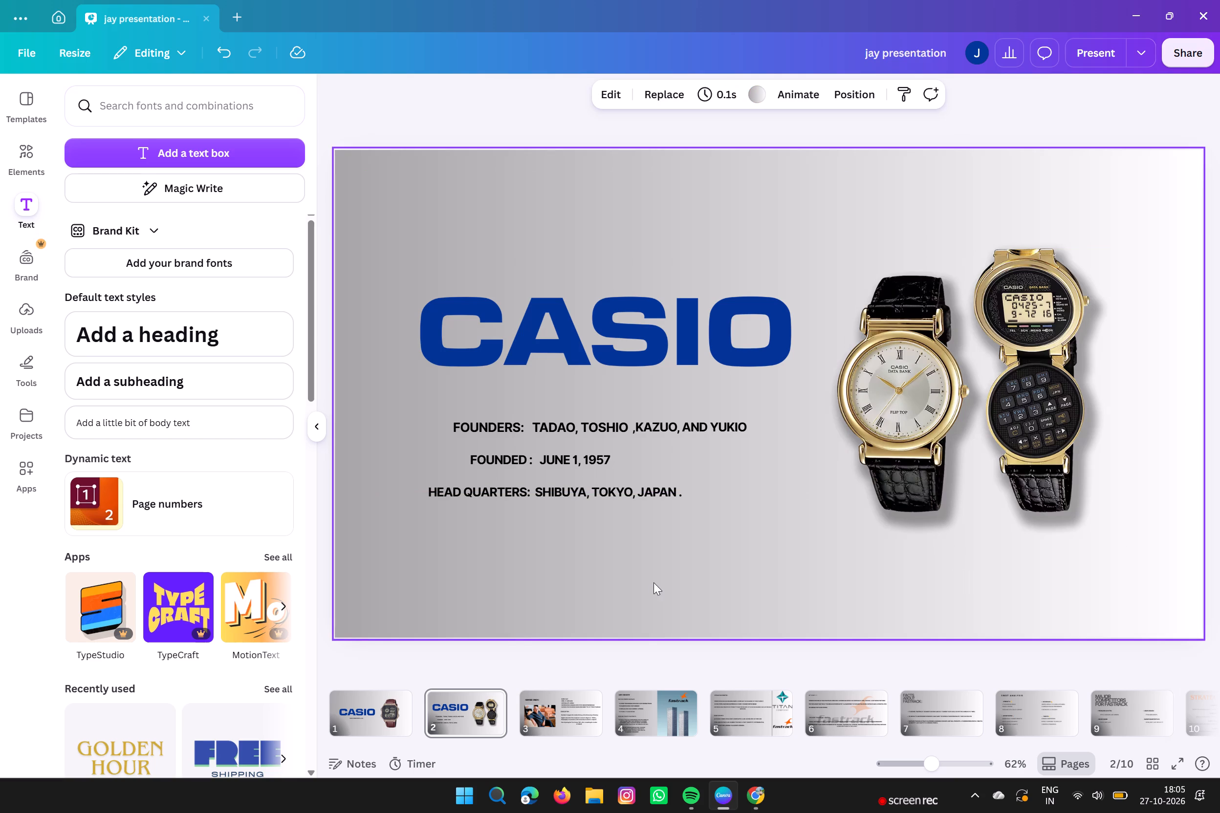
click(394, 710)
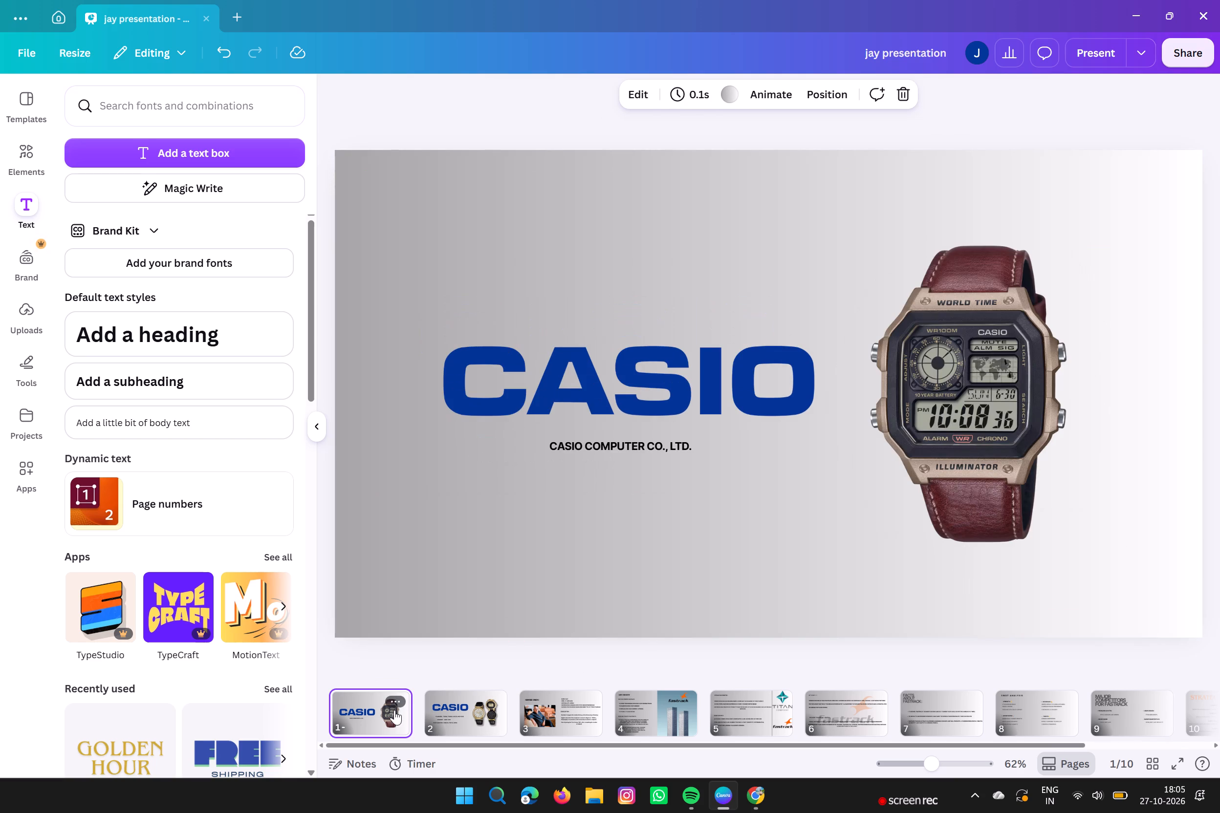
click(465, 717)
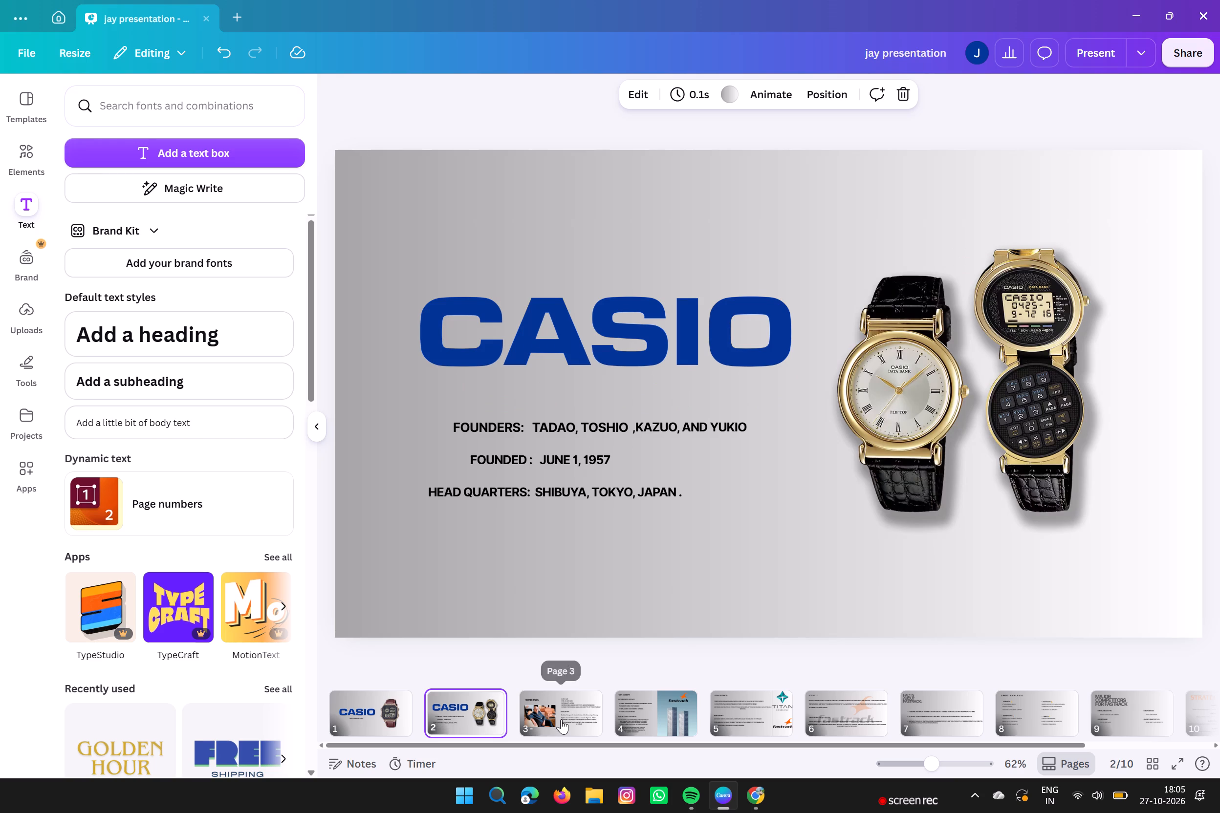
click(561, 718)
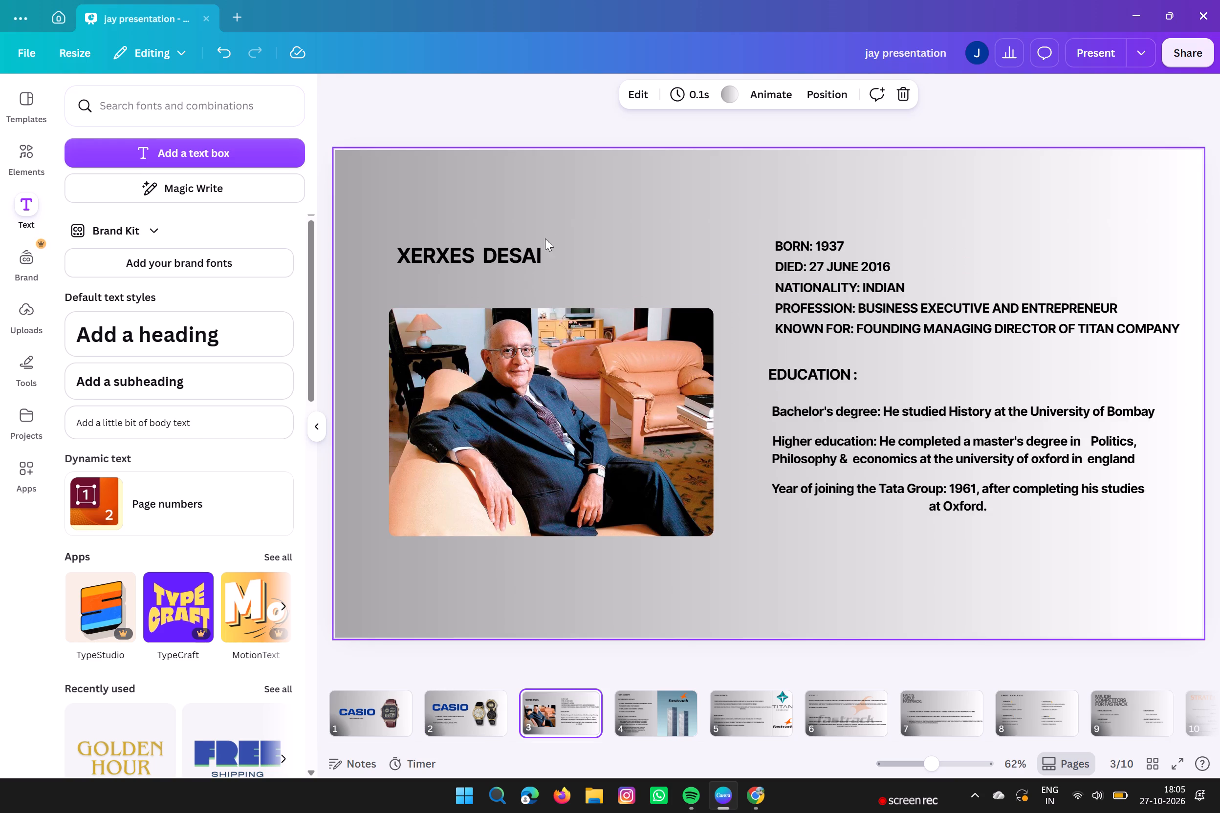
click(564, 257)
click(550, 247)
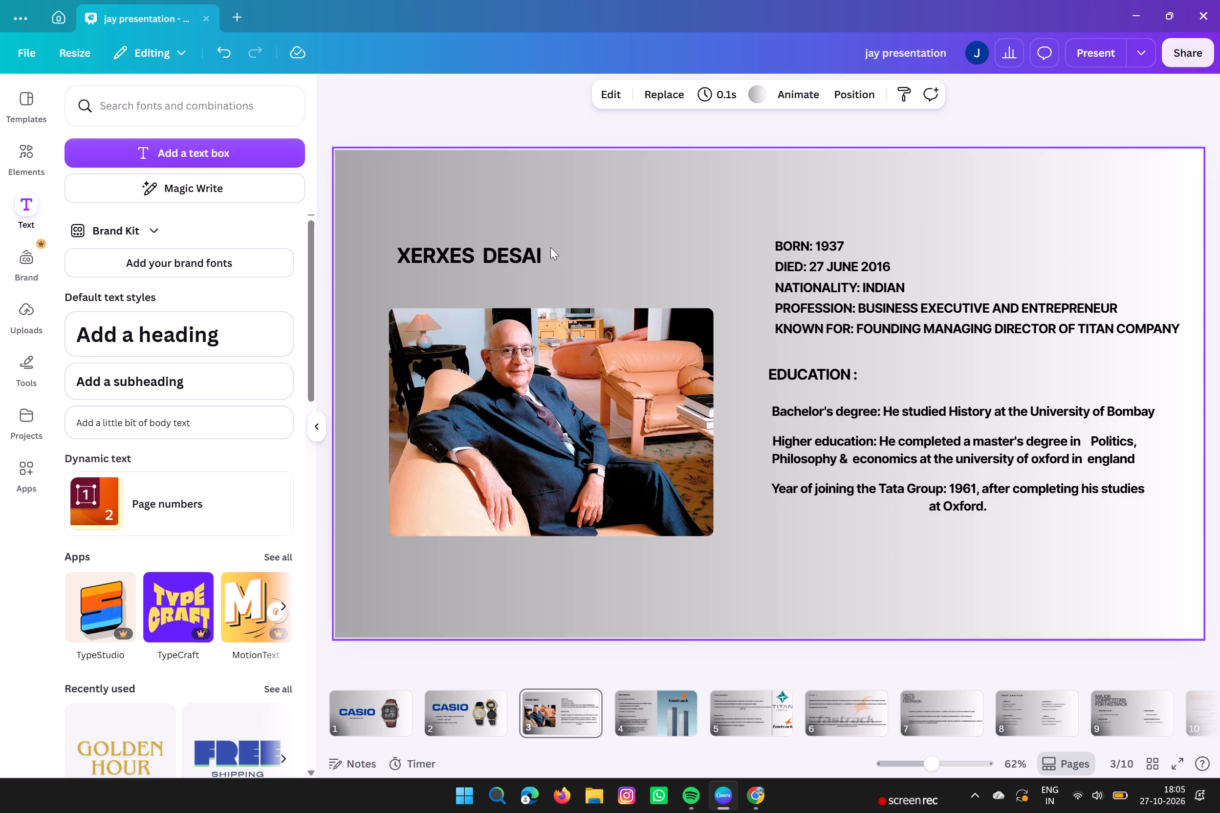
click(499, 265)
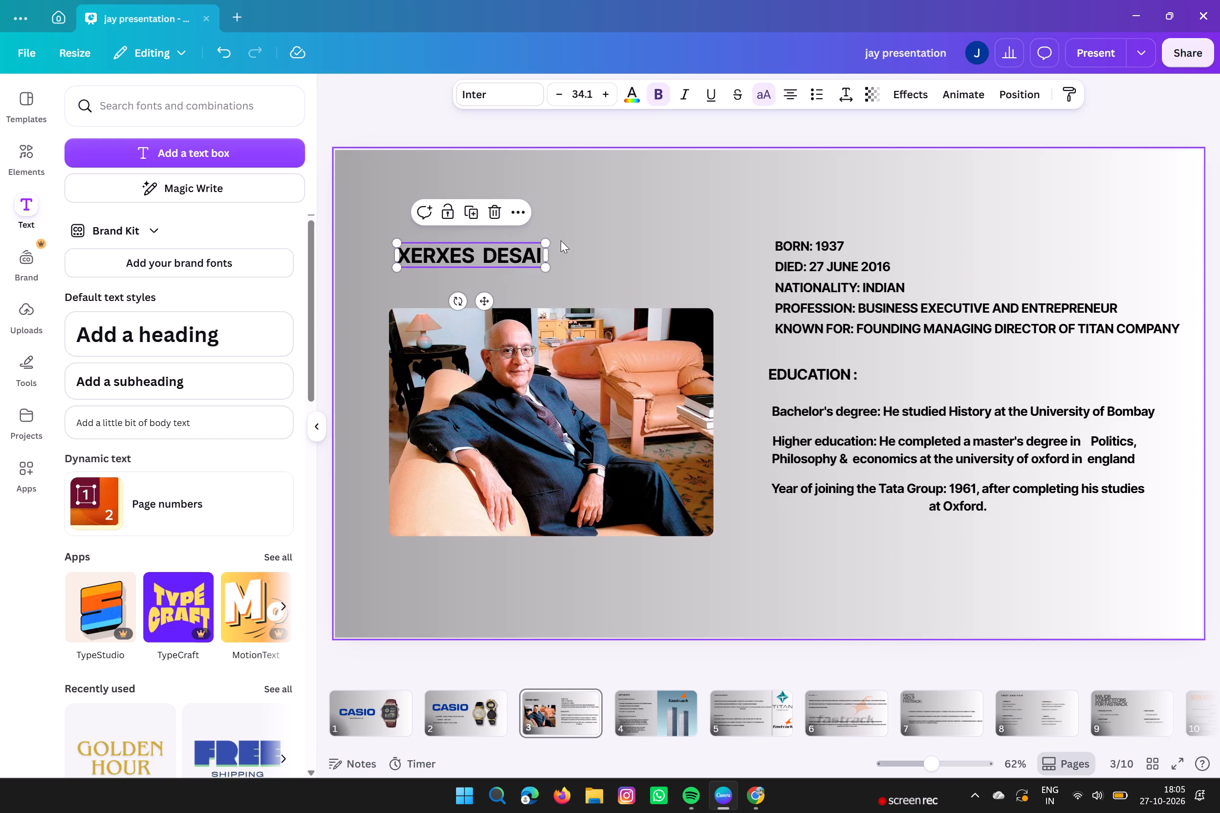
click(540, 254)
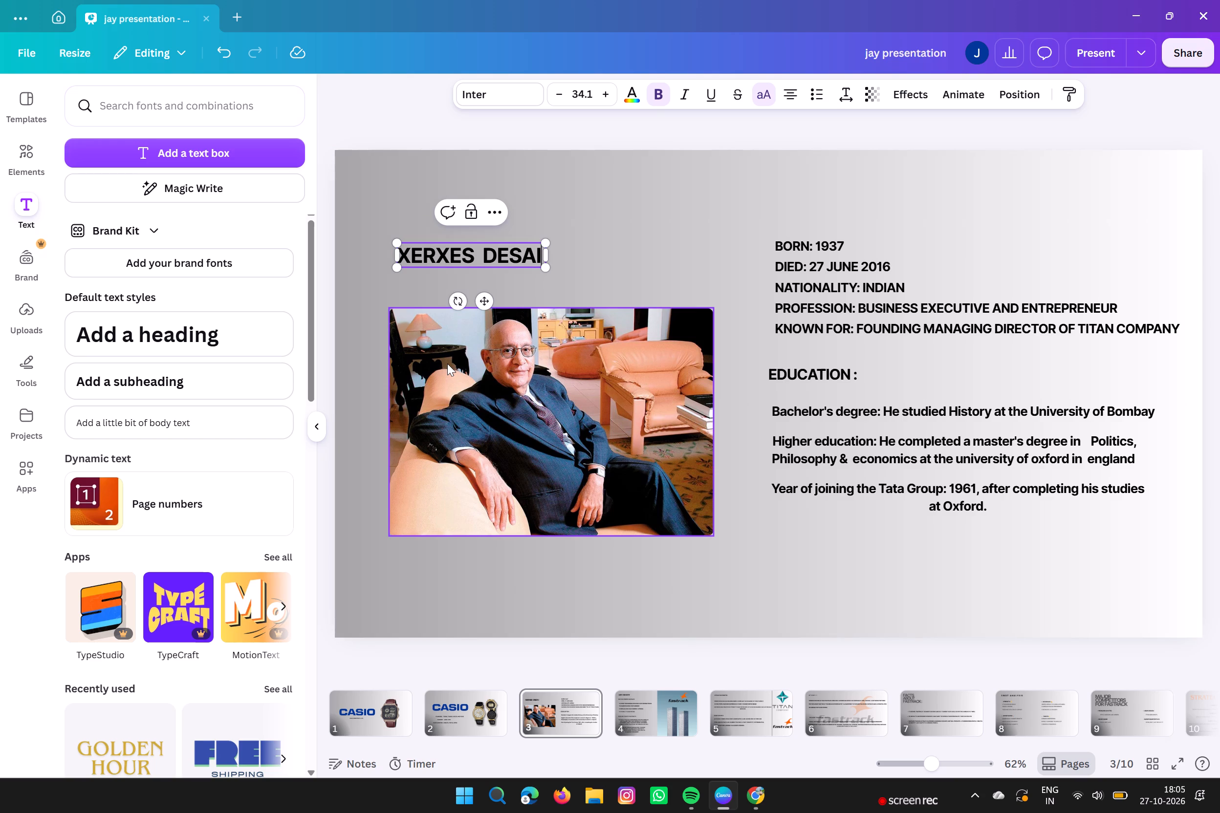
key(BackSpace)
key(BackSpace)
key(BackSpace)
key(BackSpace)
key(BackSpace)
key(BackSpace)
key(BackSpace)
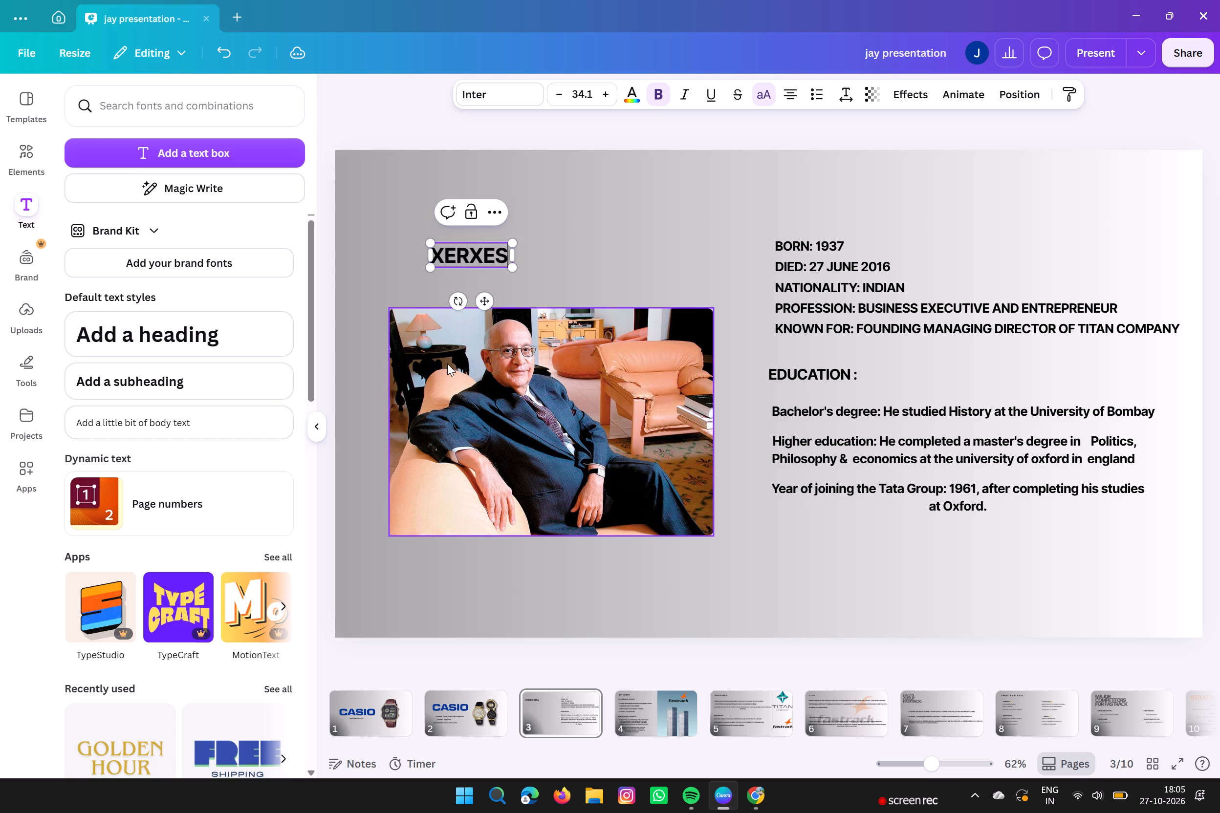
key(BackSpace)
key(BackSpace)
key(BackSpace)
key(BackSpace)
key(BackSpace)
key(BackSpace)
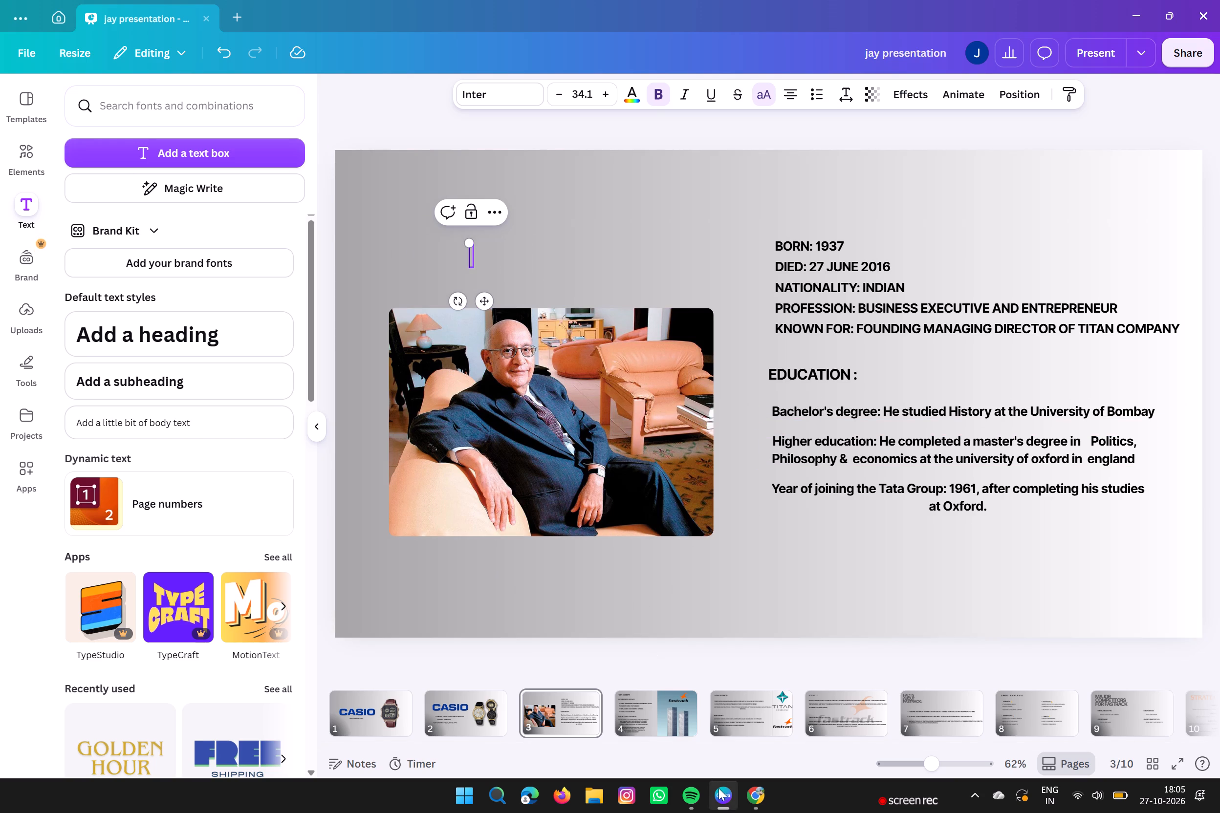
Copy the KAZUO, AND YUKIO text box from the FOUNDERS line on slide 2.
click(446, 718)
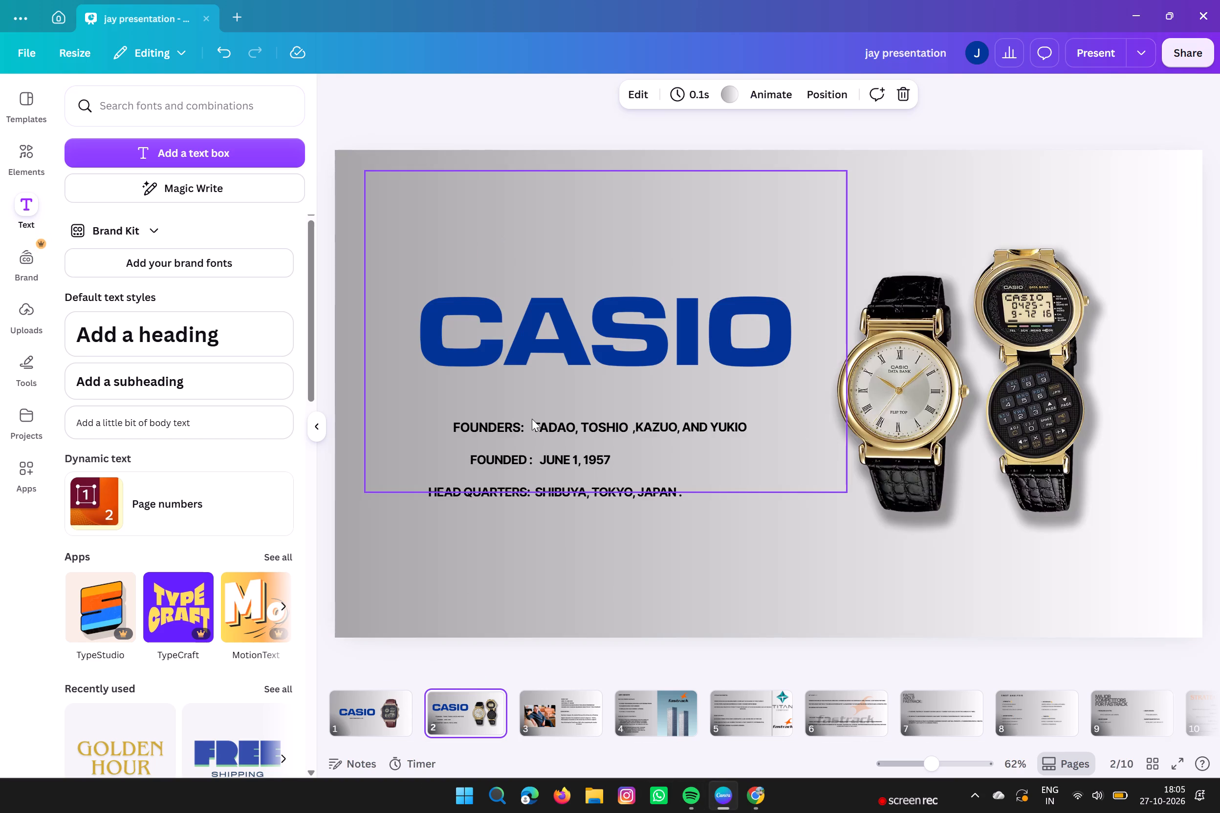
click(532, 419)
click(526, 432)
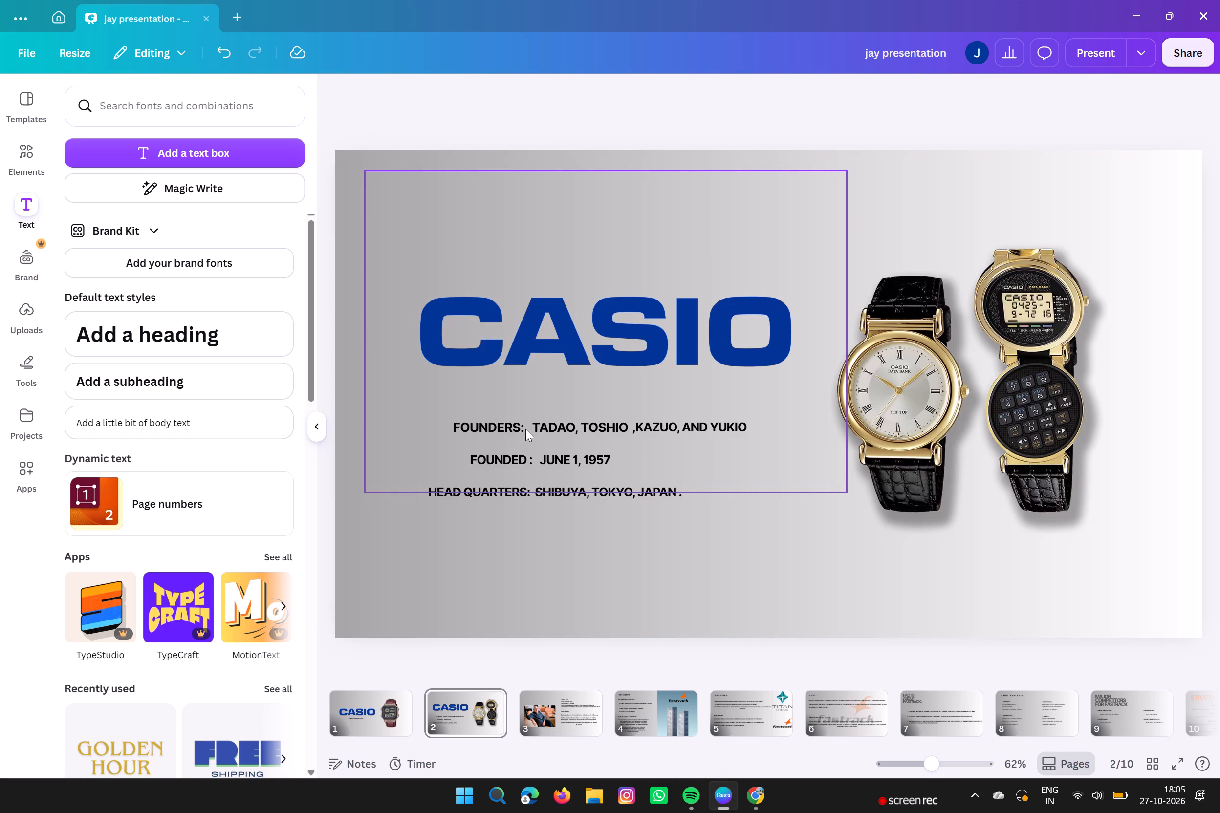
click(535, 427)
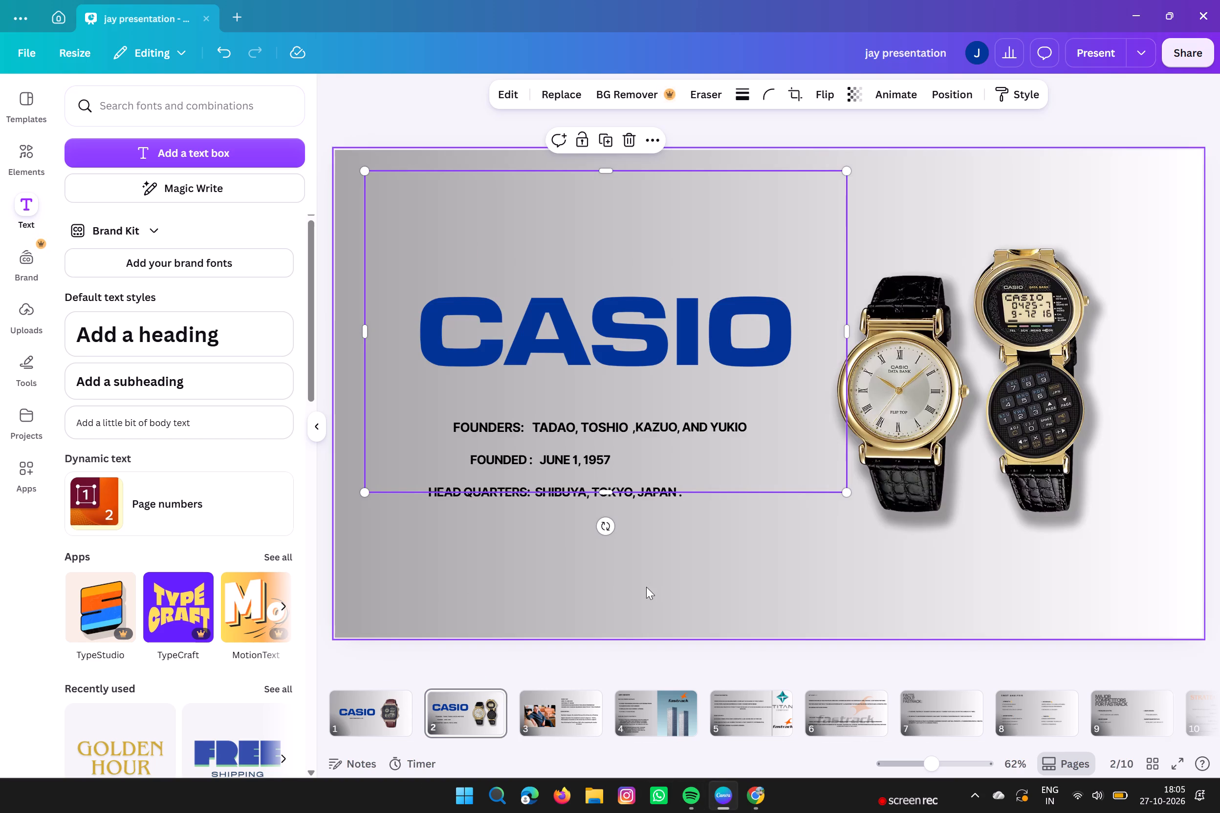
click(646, 587)
click(666, 425)
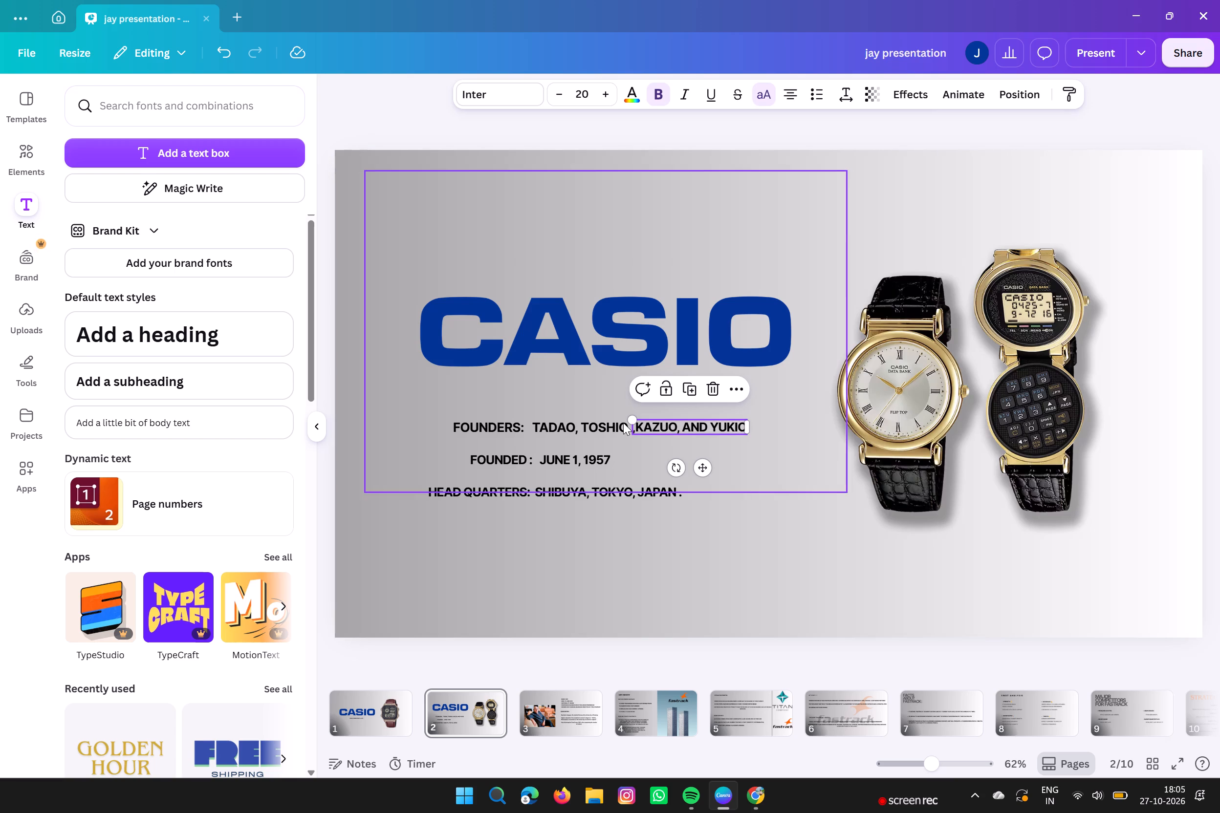
right_click(695, 428)
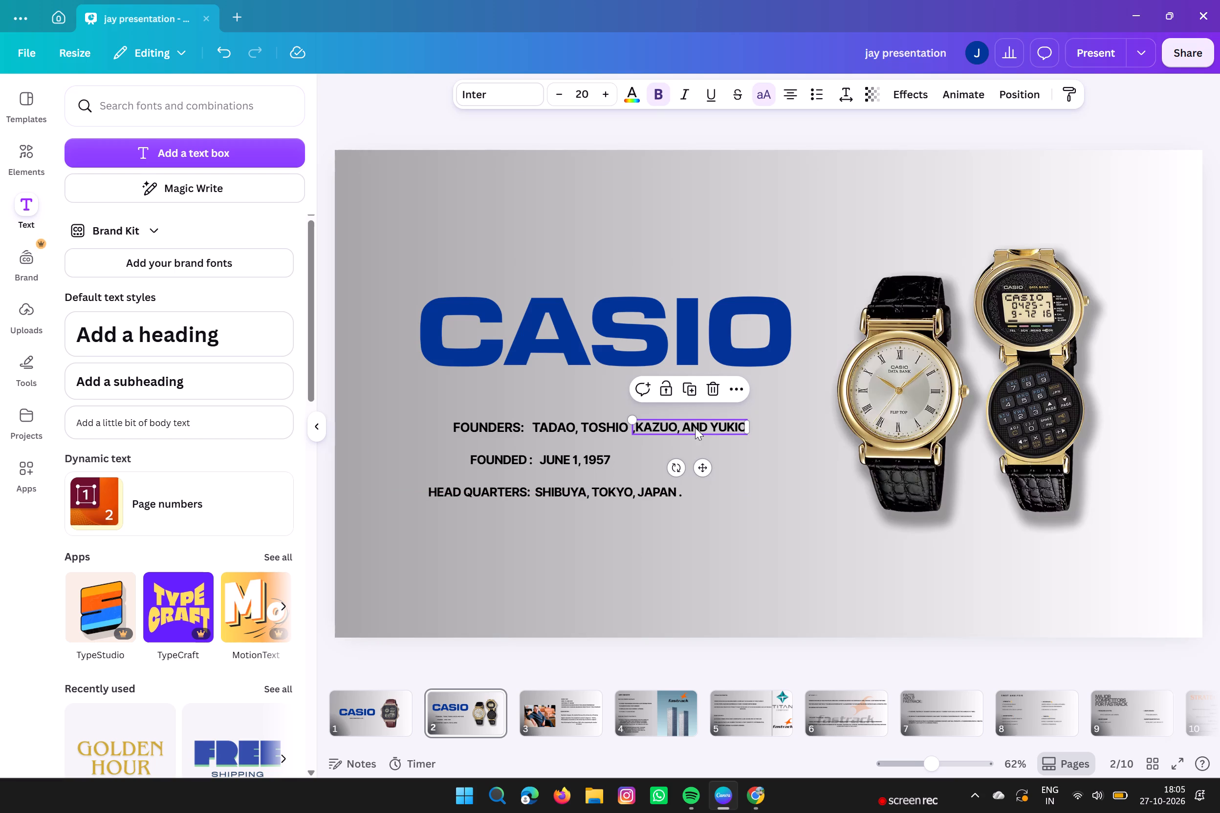
click(739, 381)
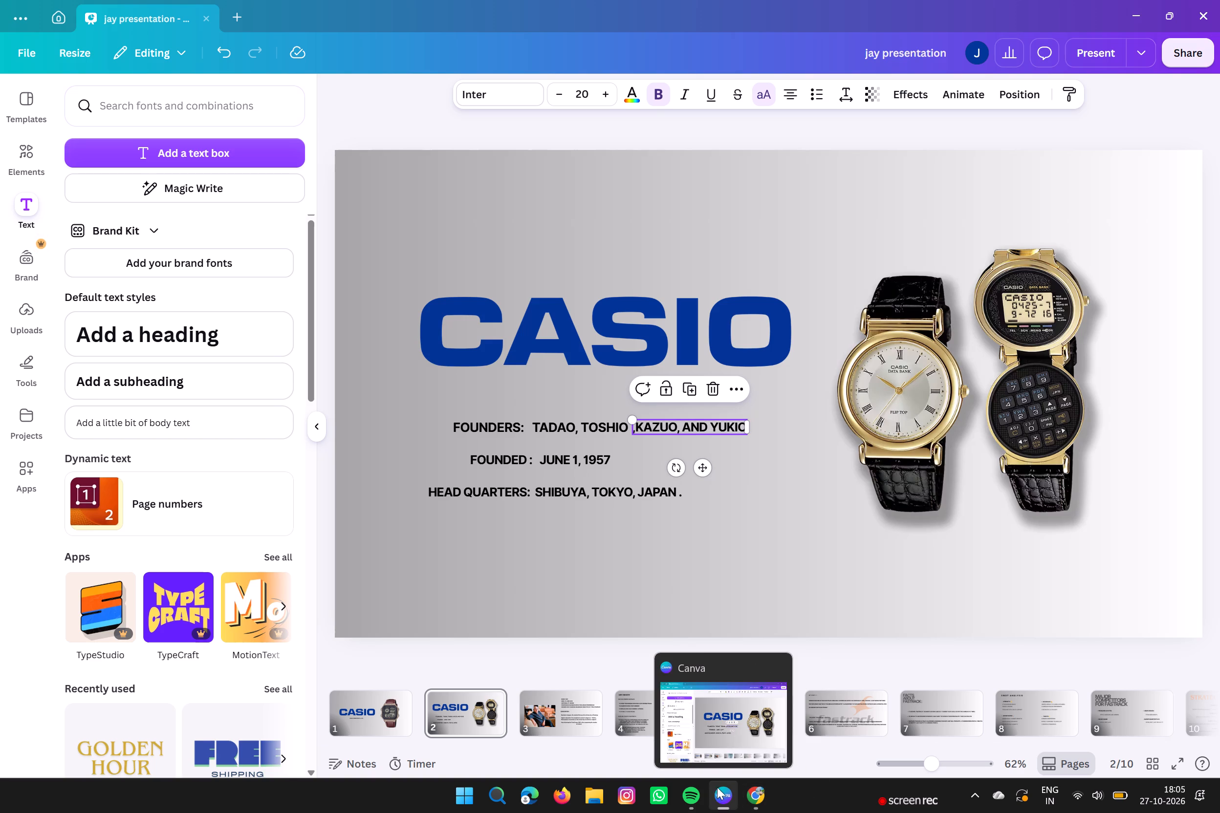
Paste the copied KAZUO, AND YUKIO text onto slide 3 and place it above the portrait photo, near its horizontal middle.
click(544, 712)
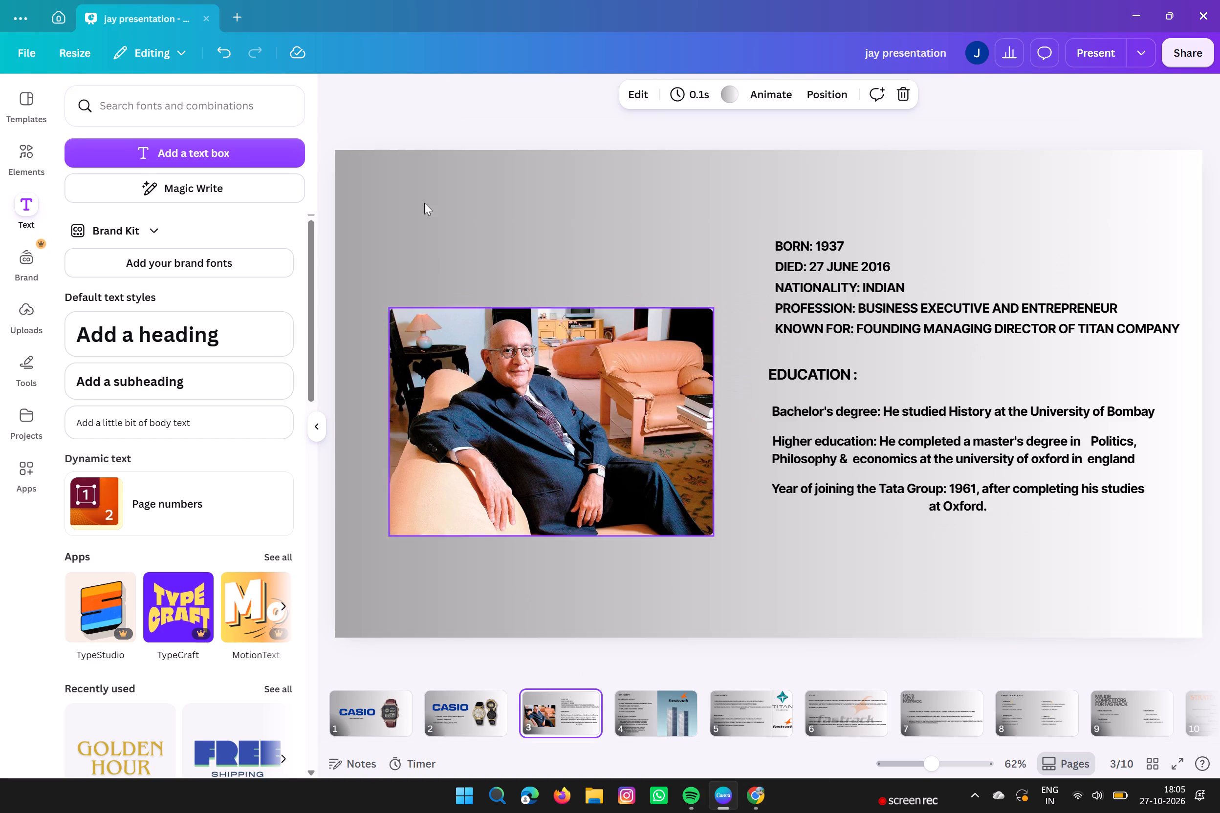
right_click(436, 230)
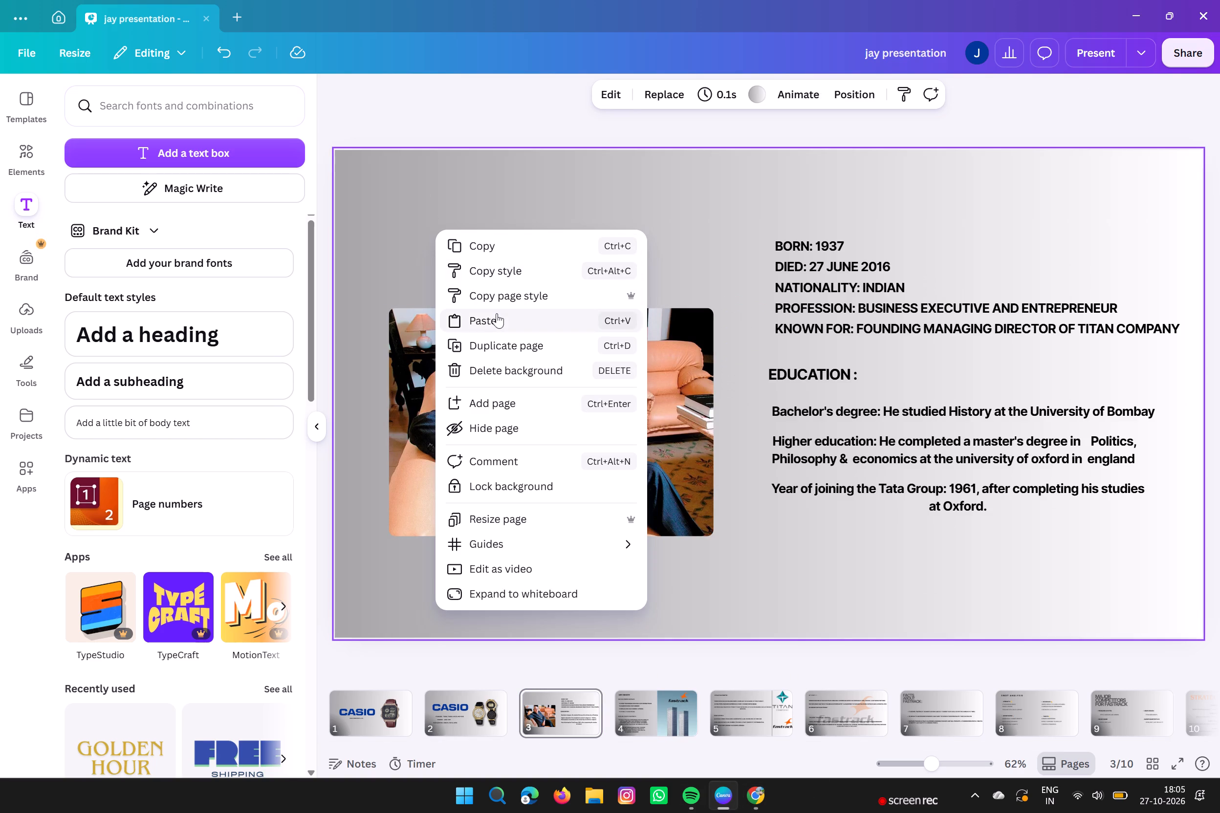
click(497, 313)
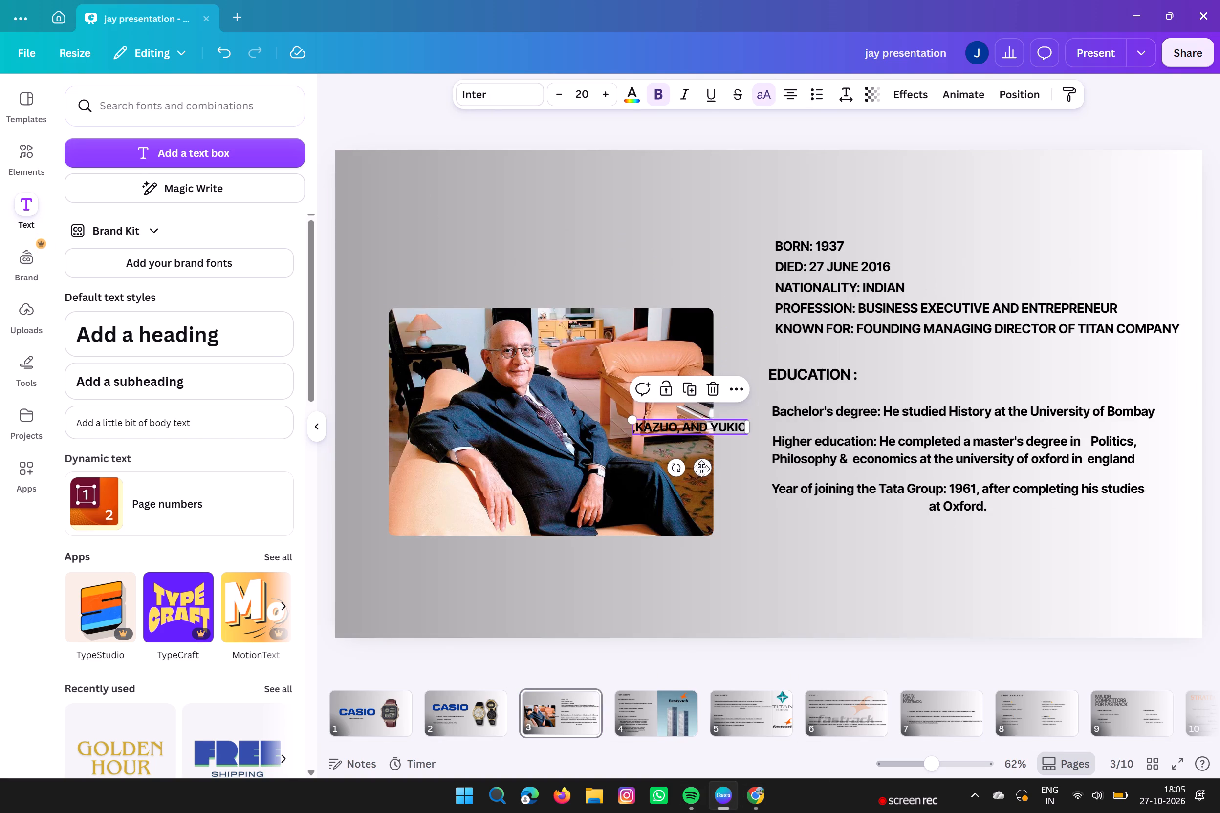
drag(703, 473, 490, 321)
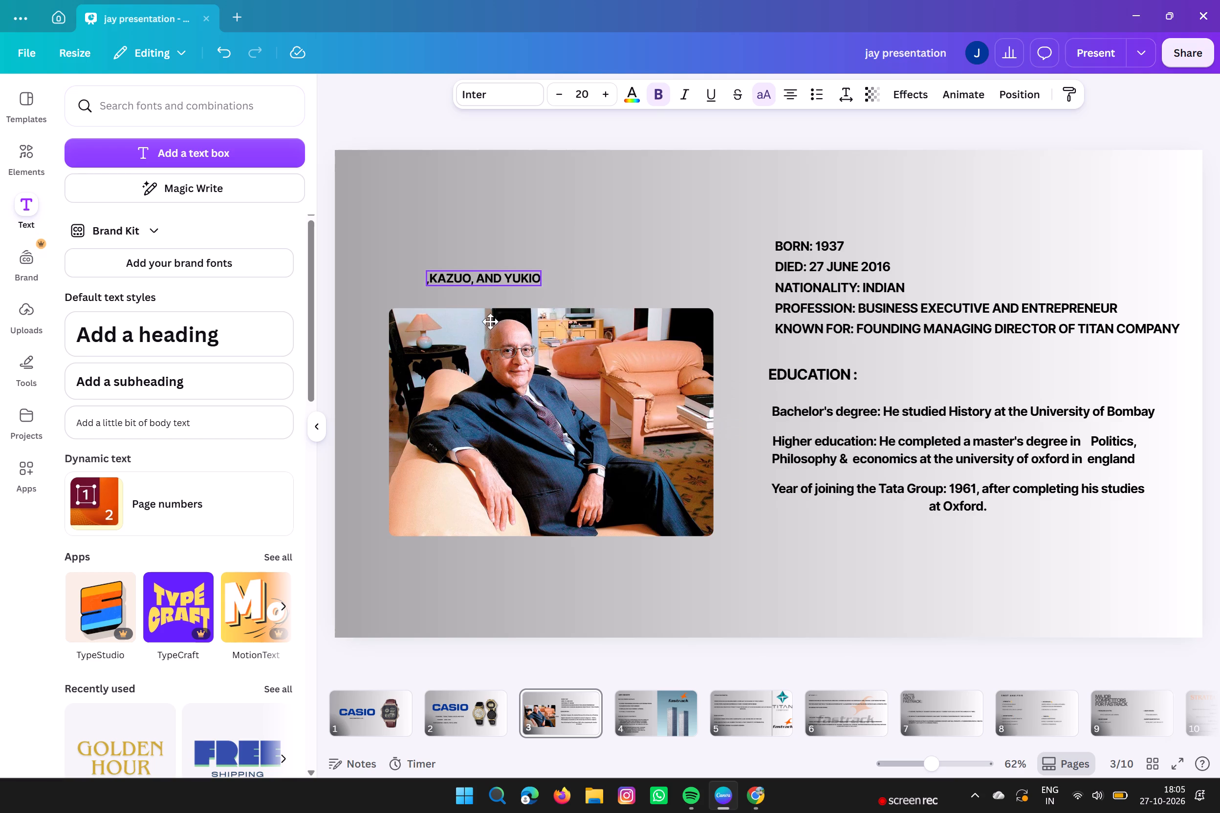
drag(490, 321, 621, 298)
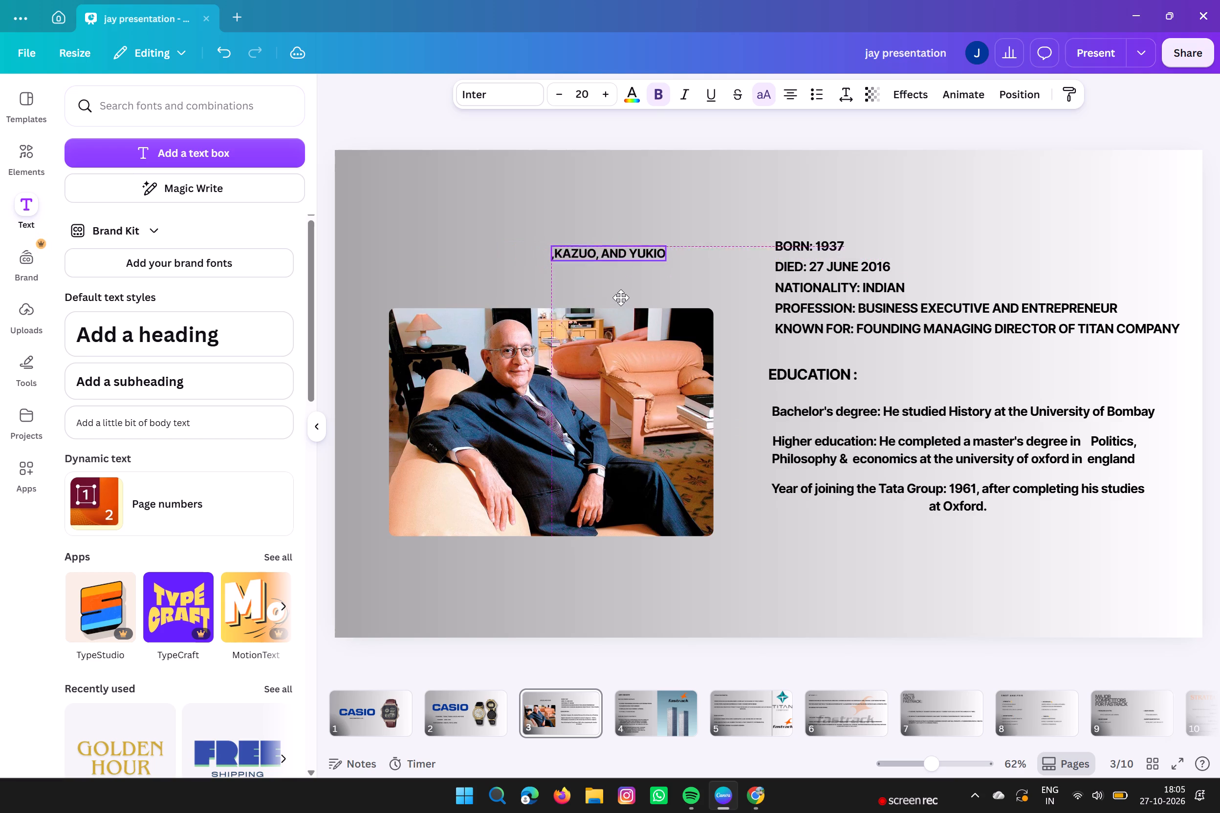
drag(621, 298, 625, 307)
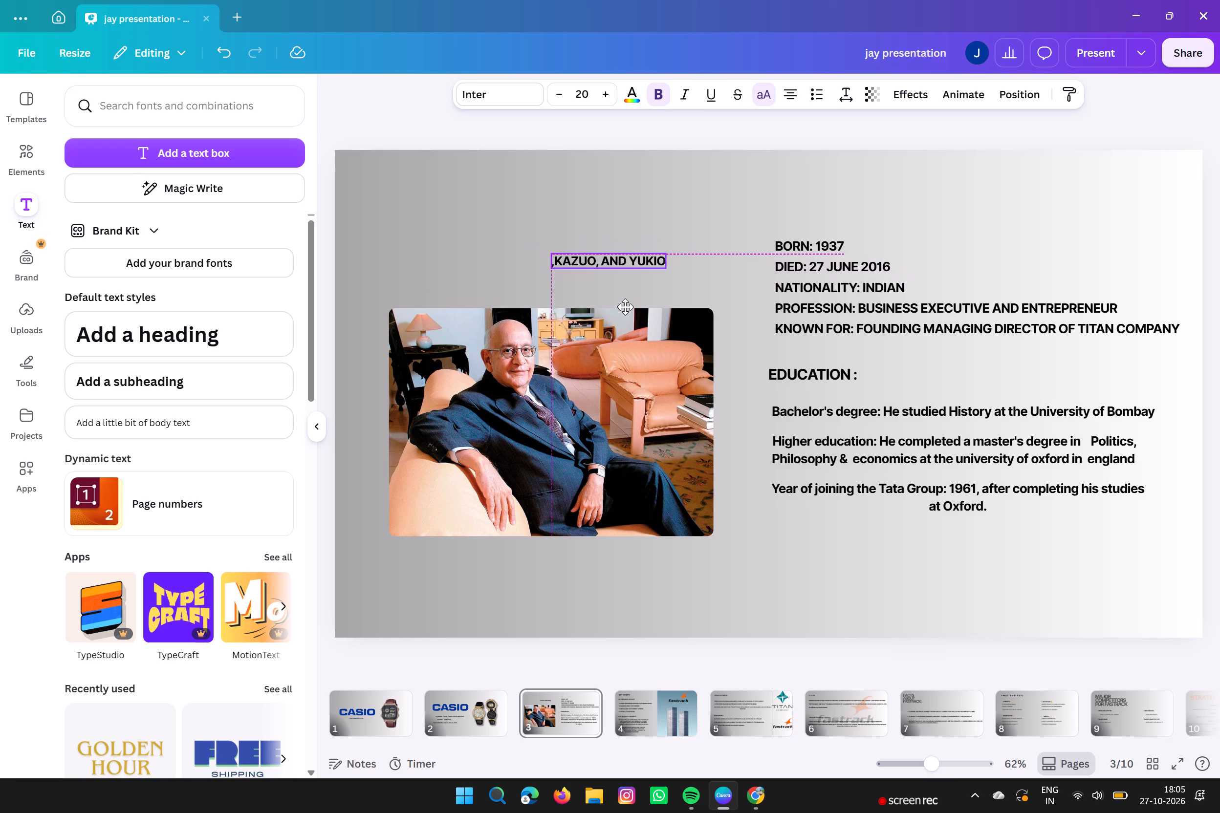
Move the KAZUO, AND YUKIO text slightly higher above the portrait photo on slide 3.
drag(625, 307, 627, 299)
click(688, 185)
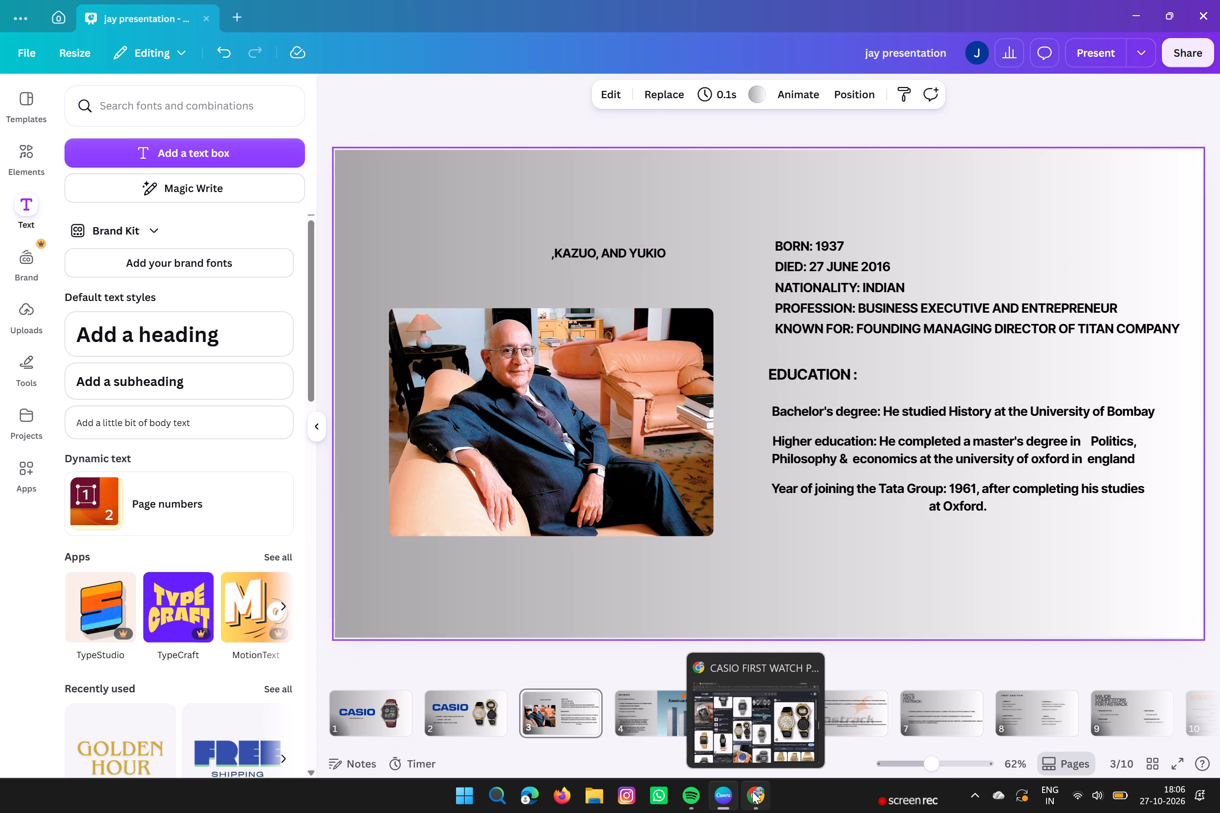
Move the CASIO logo on slide 2 up and to the left, clear of the FOUNDERS line.
click(472, 711)
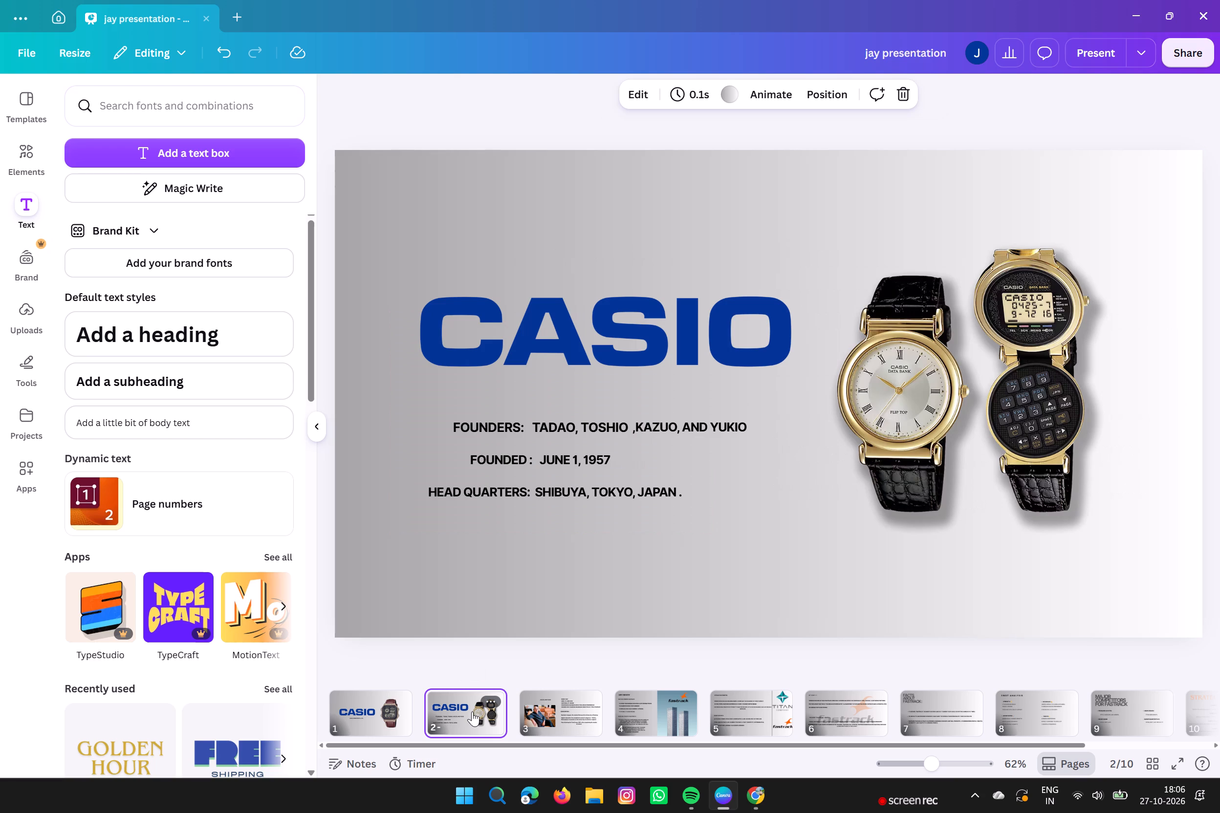
click(538, 717)
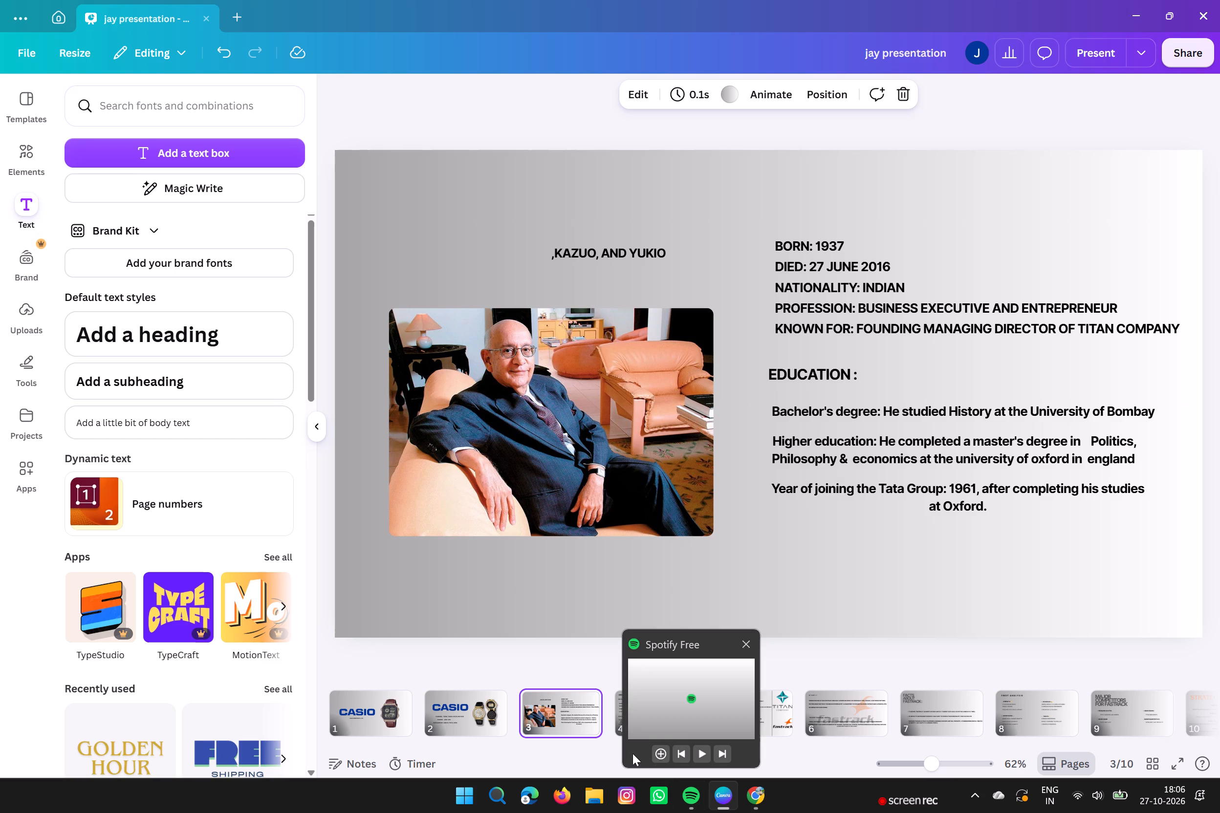
click(451, 702)
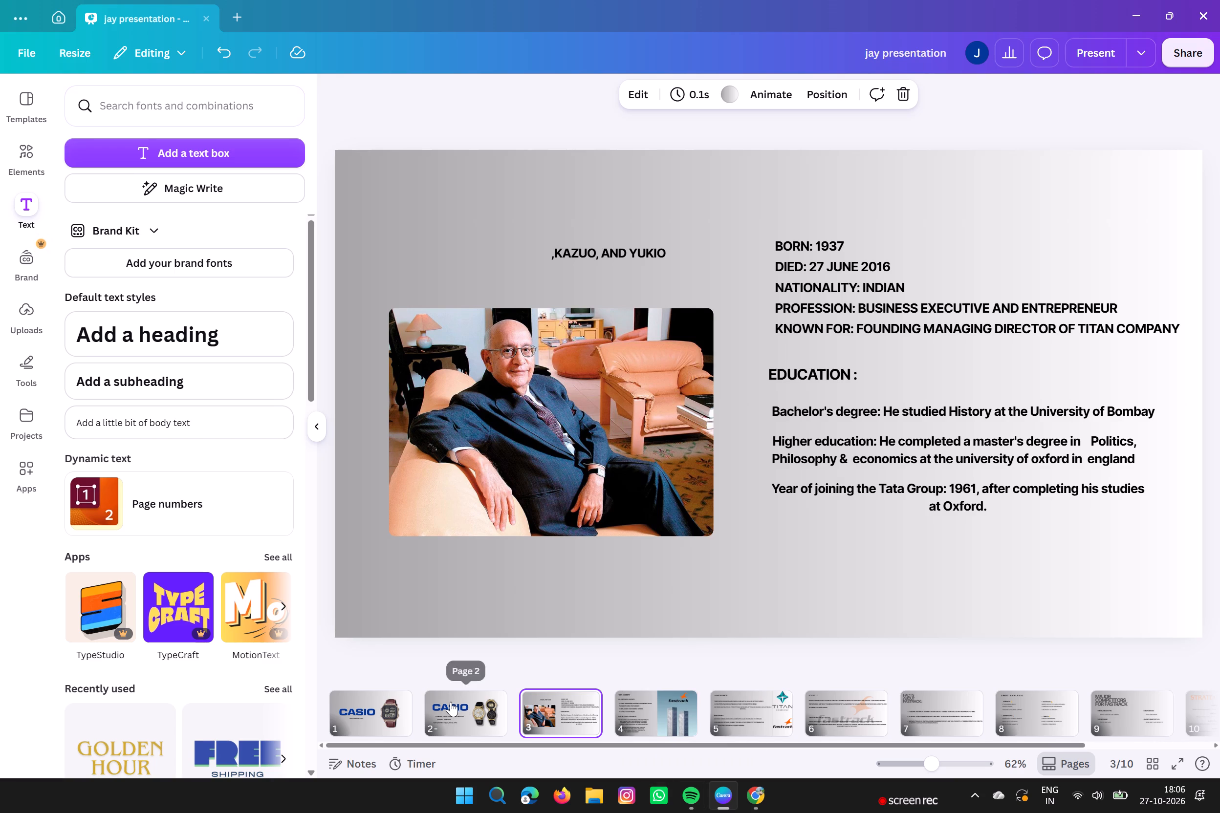
drag(544, 349, 487, 258)
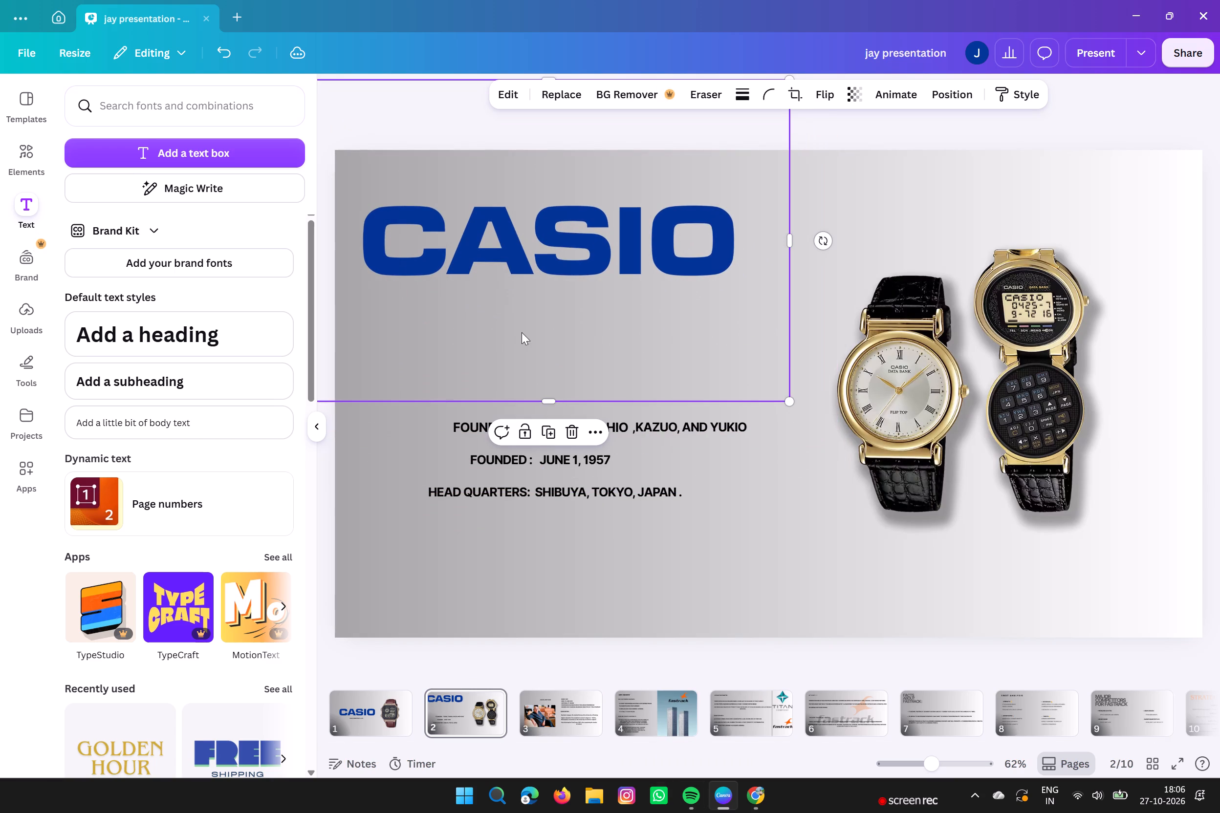
click(380, 452)
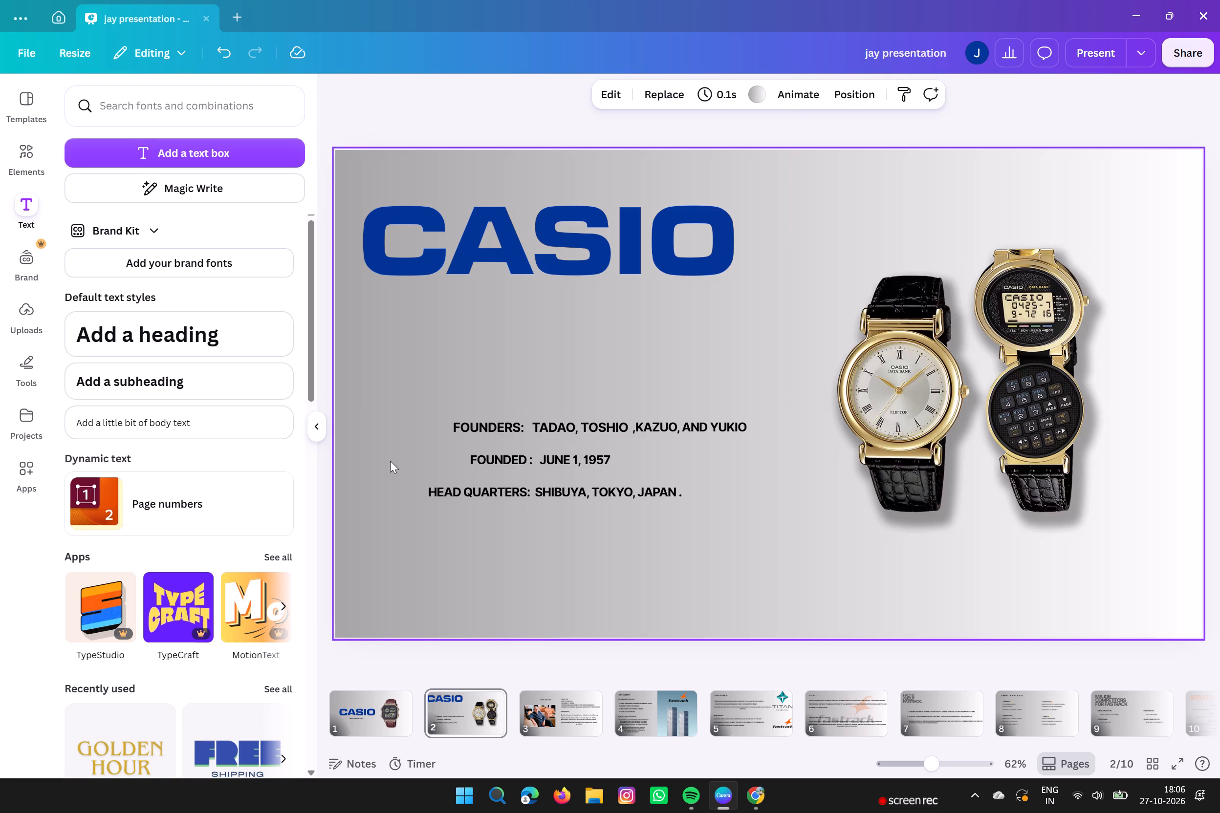
Copy the names TADAO, TOSHIO from the FOUNDERS line on slide 2.
click(585, 427)
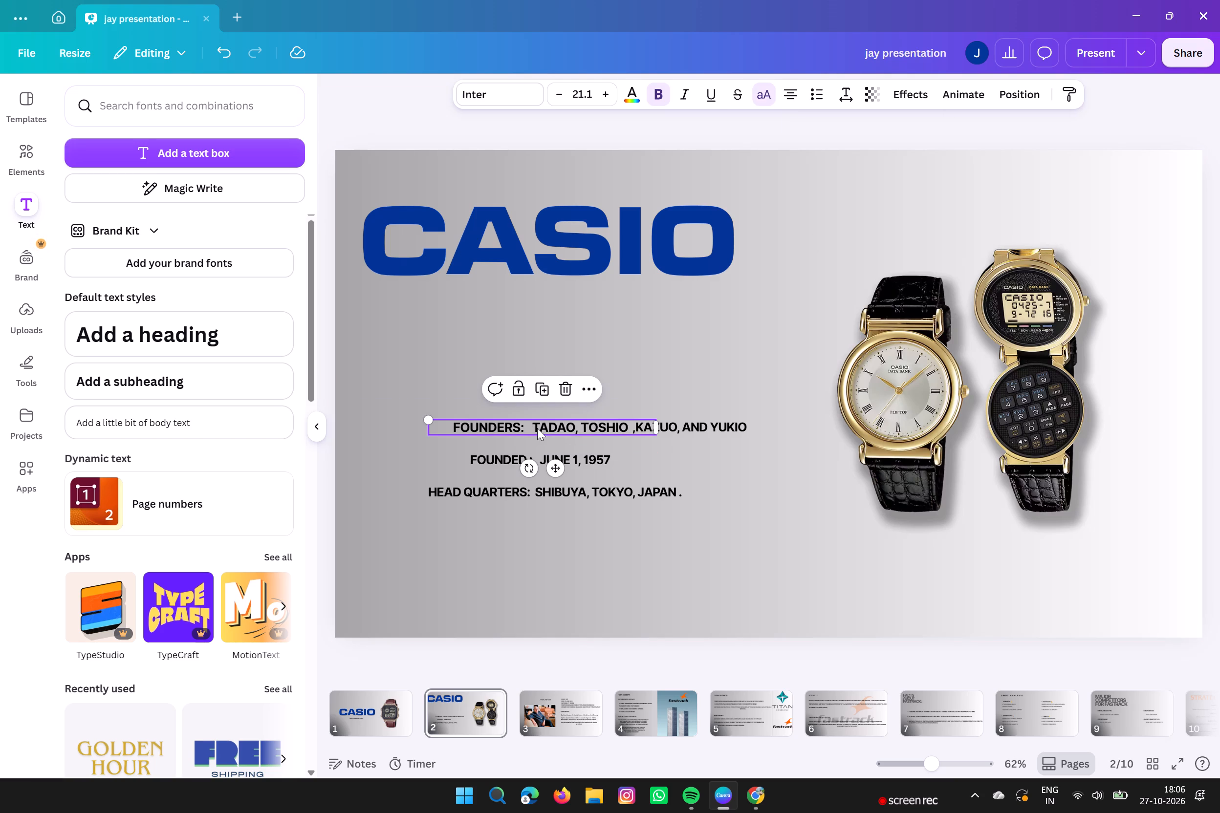
click(530, 422)
drag(530, 423, 582, 419)
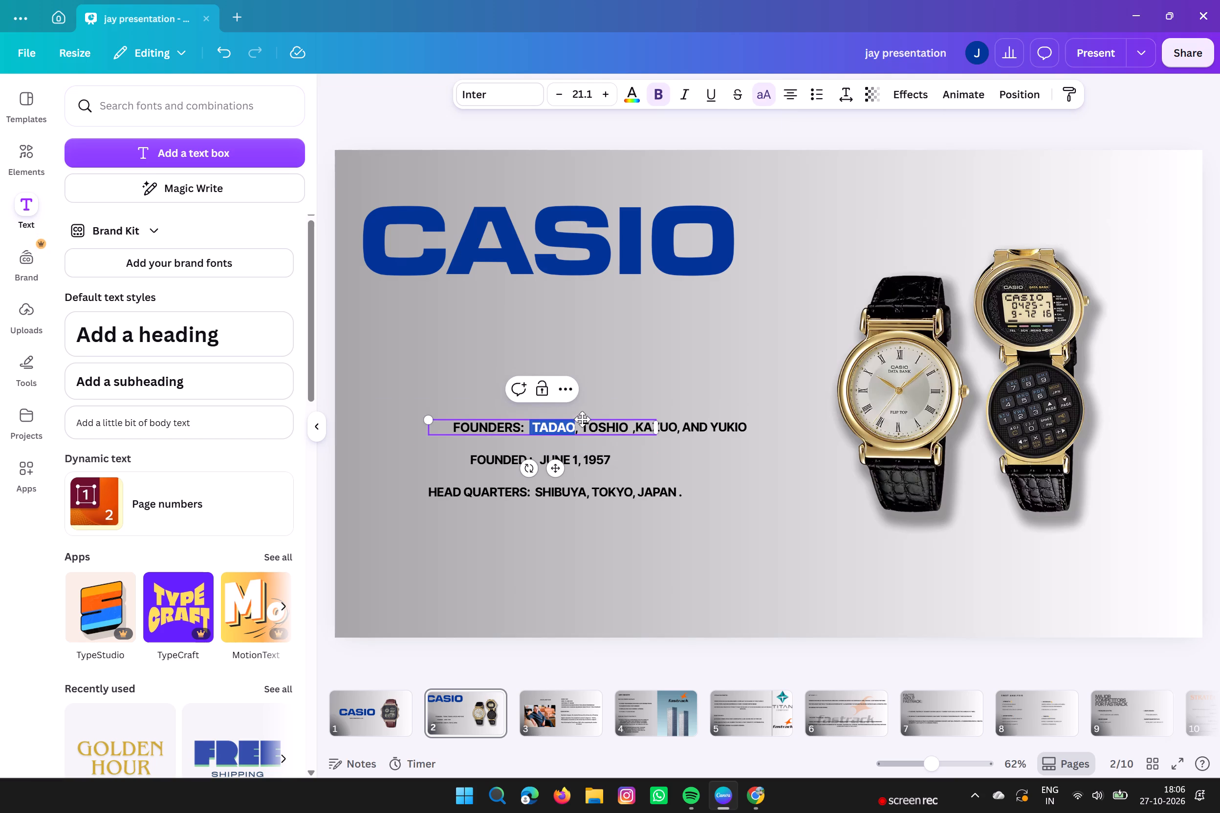
drag(582, 419, 628, 430)
drag(628, 430, 629, 430)
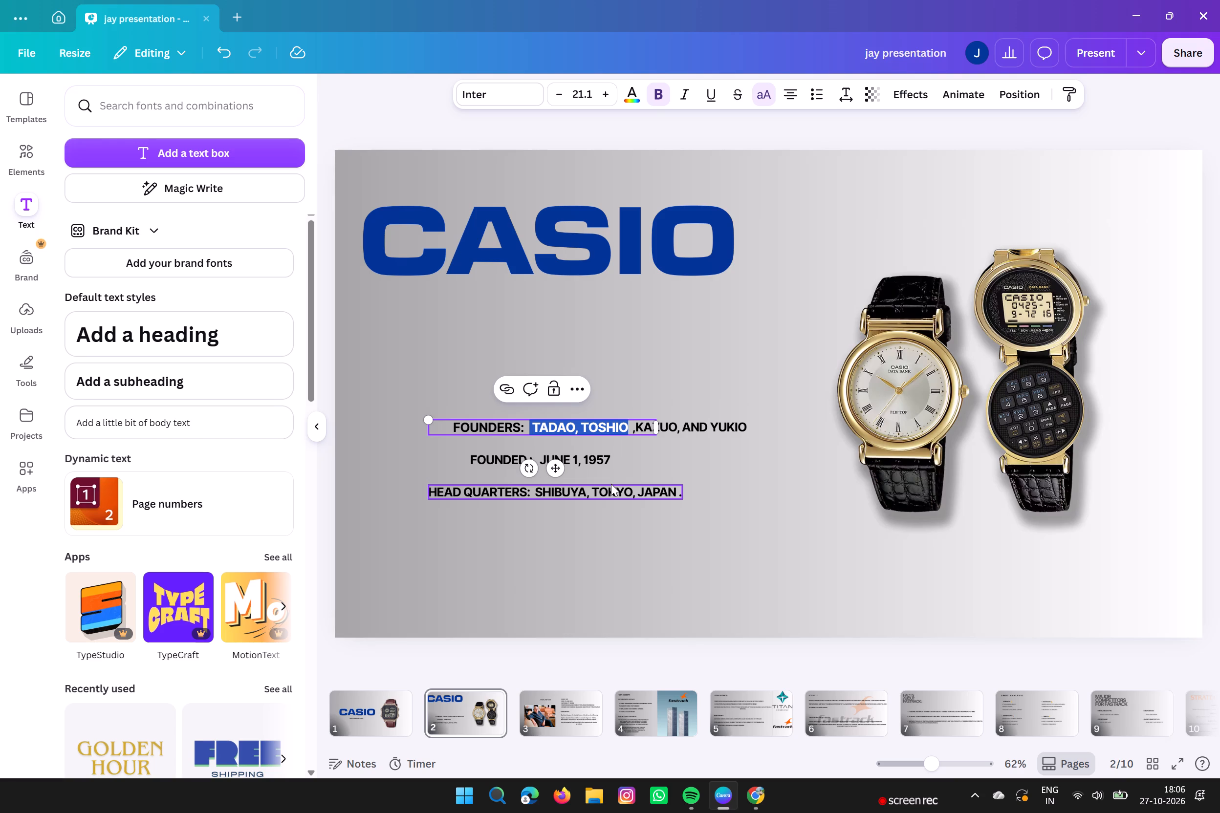
key(ctrl+c)
click(384, 463)
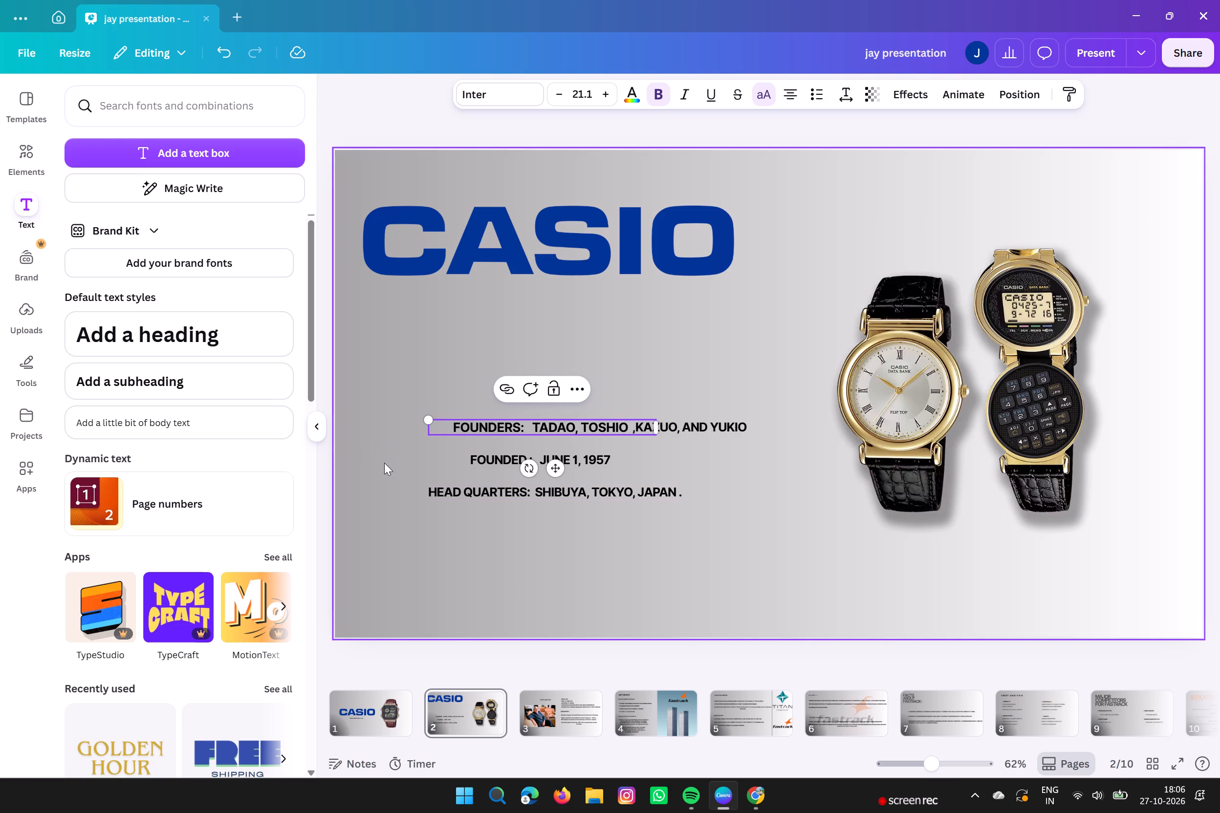
Move the CASIO logo on slide 2 back down so it sits just above the FOUNDERS line.
drag(526, 213, 583, 279)
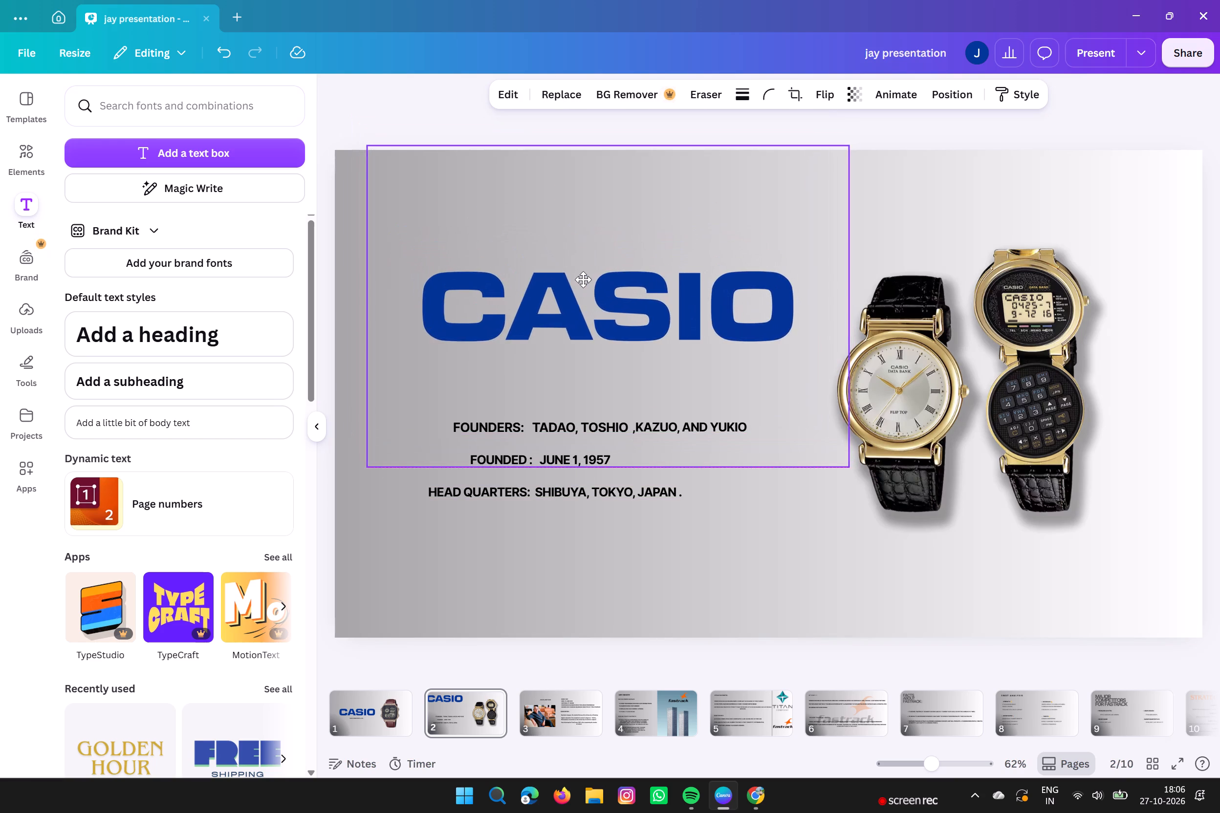
drag(583, 279, 572, 315)
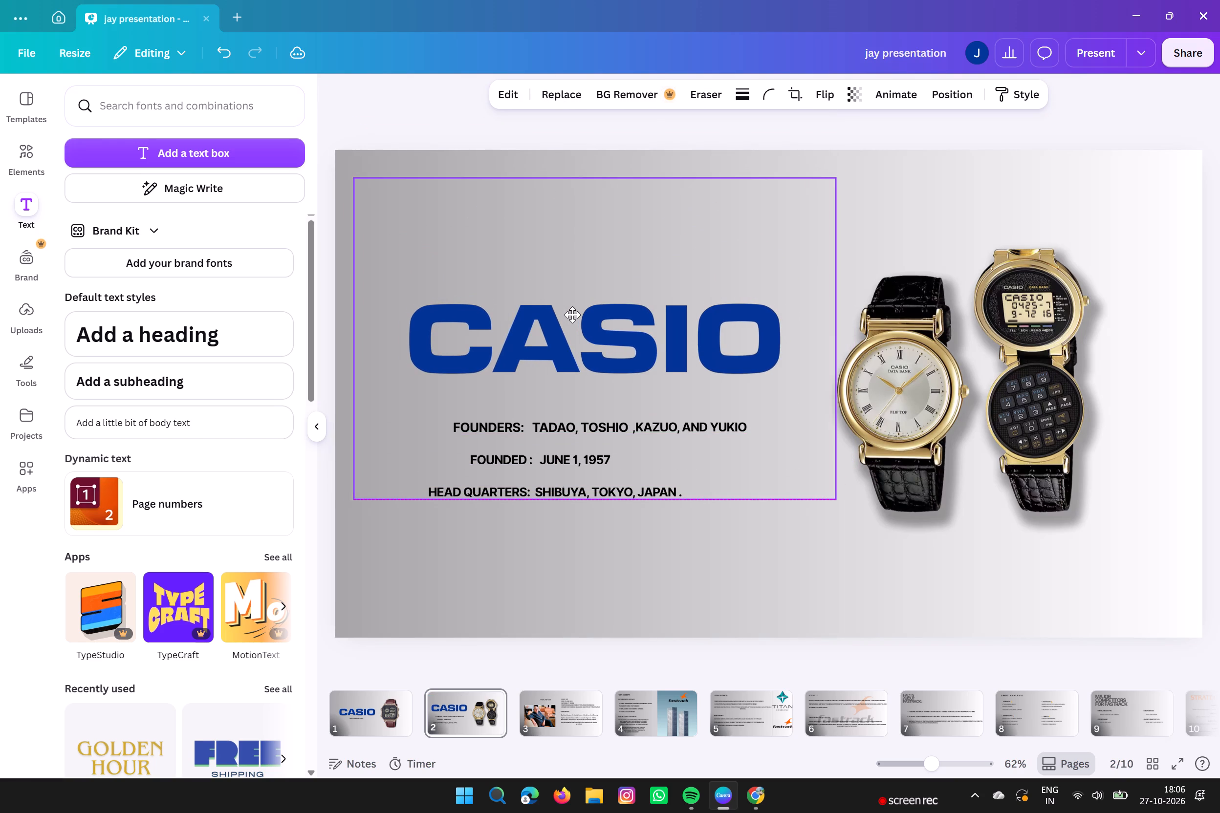
drag(572, 315, 577, 323)
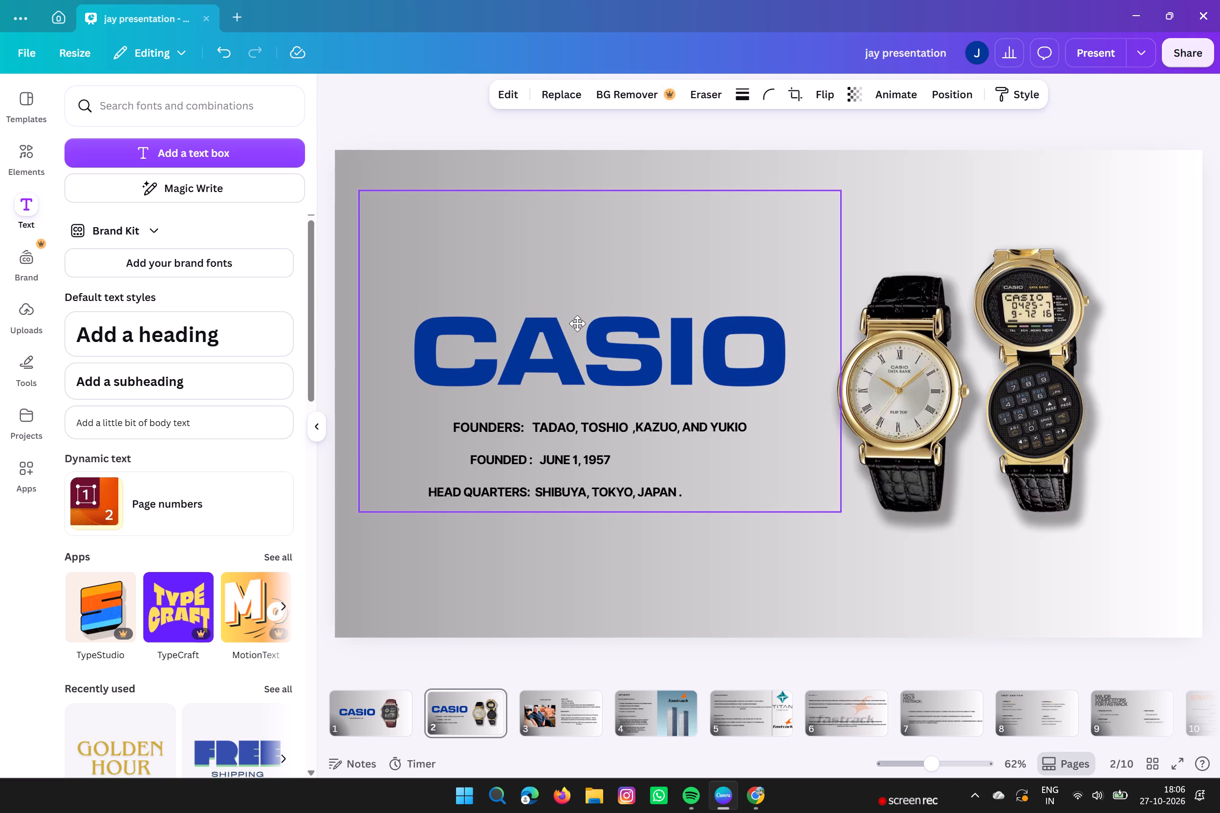
drag(577, 323, 573, 316)
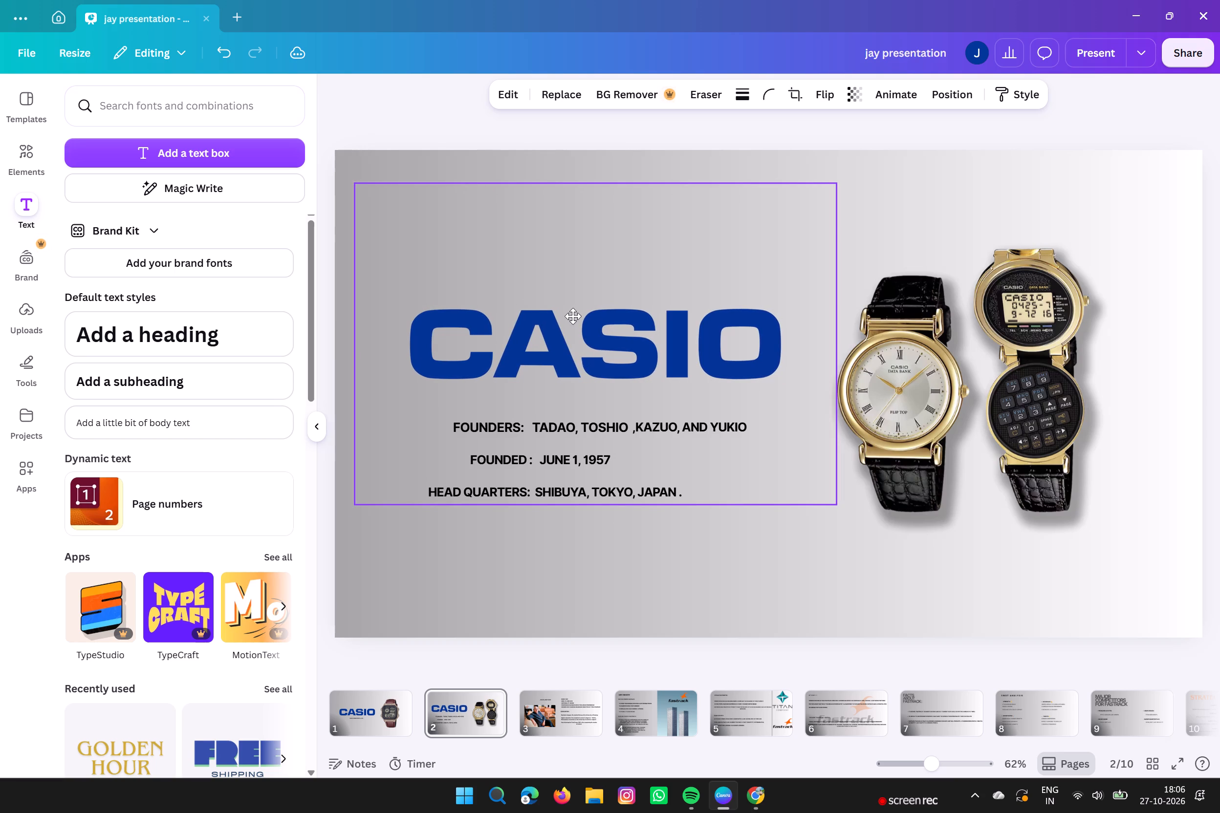
drag(573, 316, 568, 317)
click(516, 569)
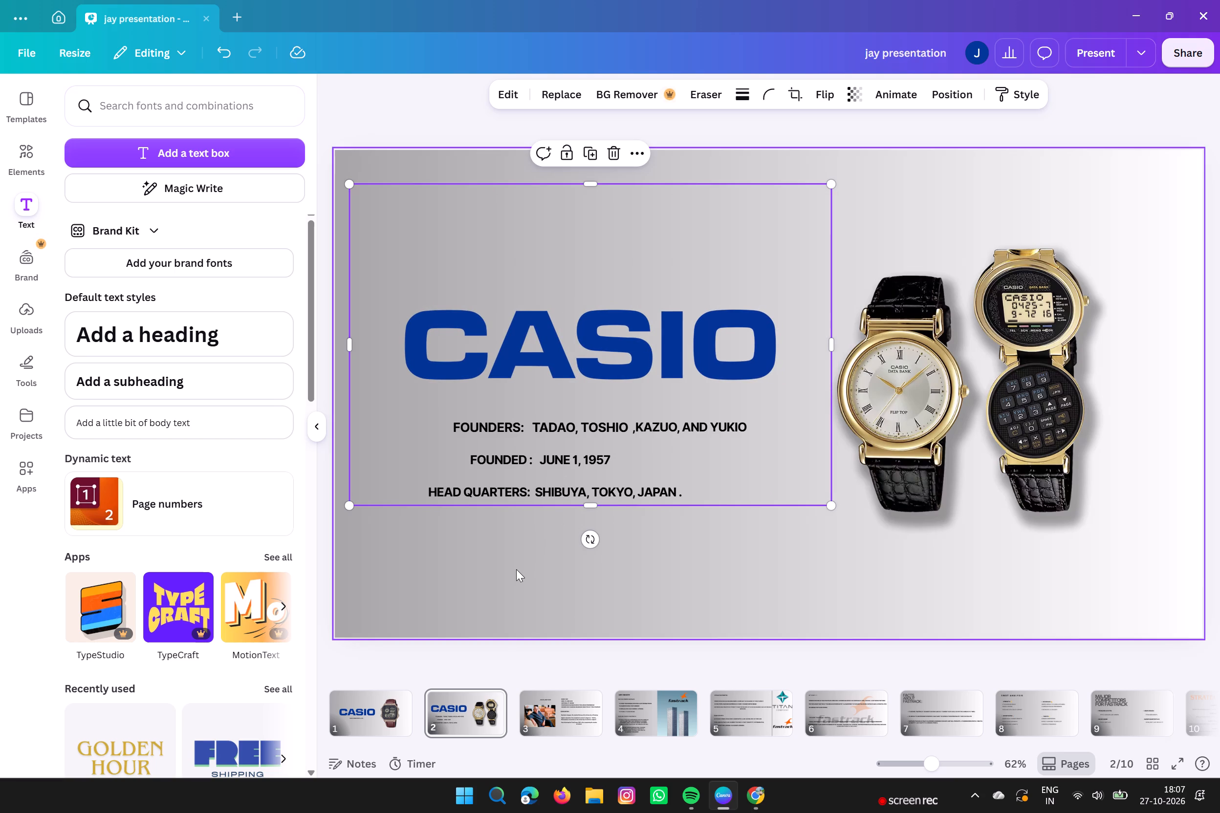
Paste TADAO, TOSHIO onto slide 3 and place it level with and just left of the KAZUO, AND YUKIO text.
click(564, 718)
click(431, 245)
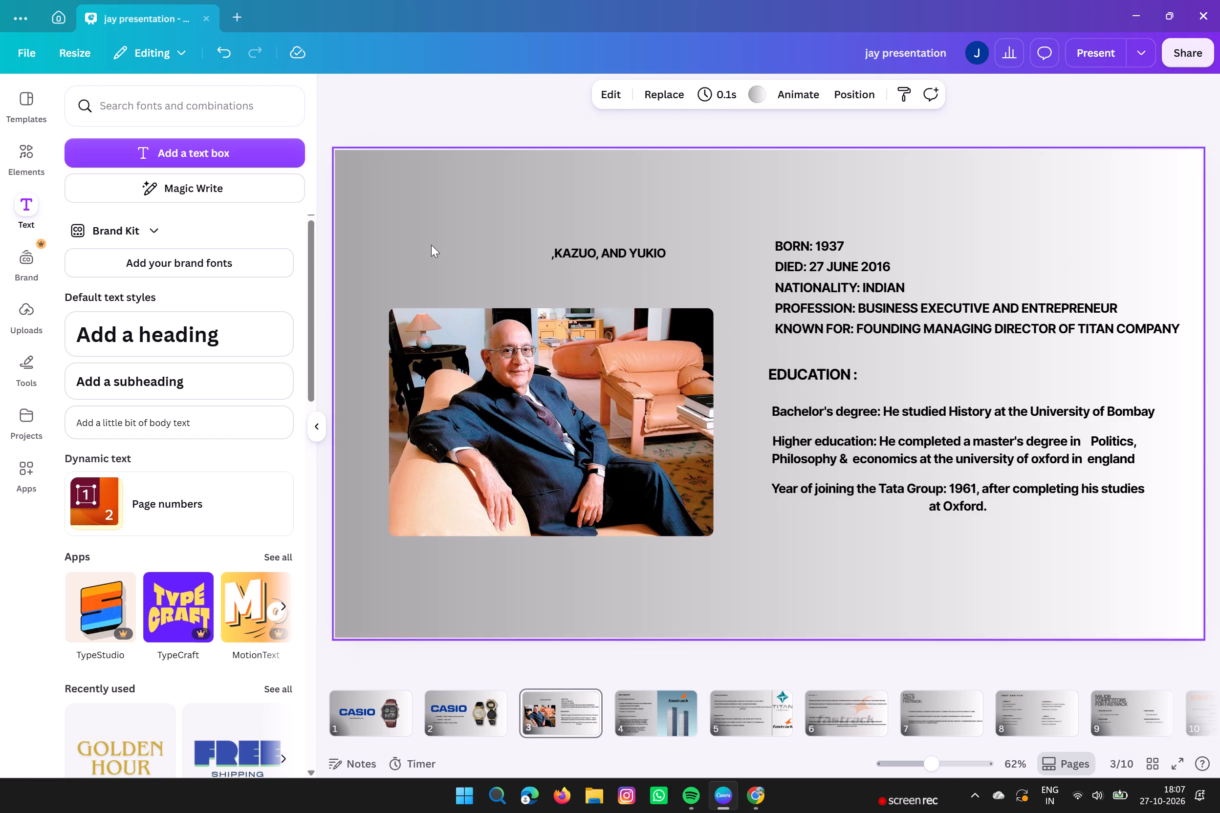
right_click(435, 253)
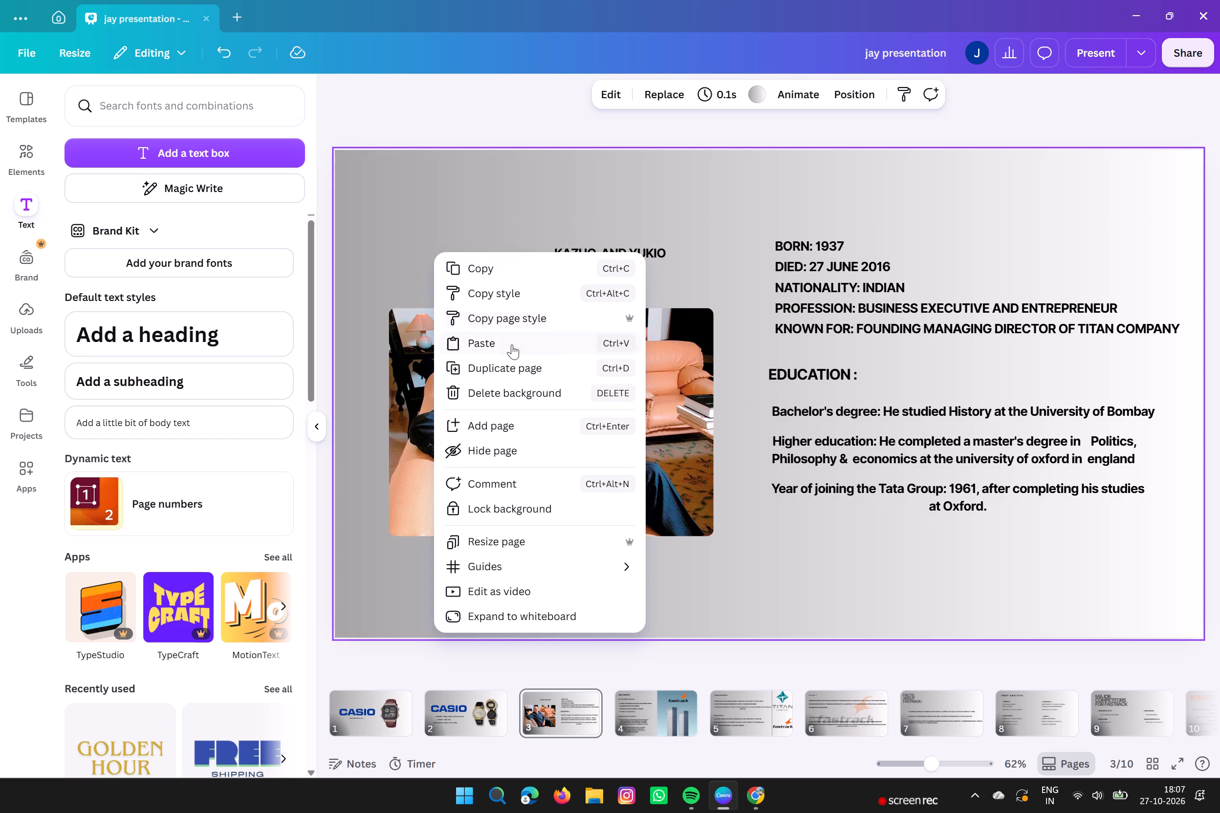
click(512, 345)
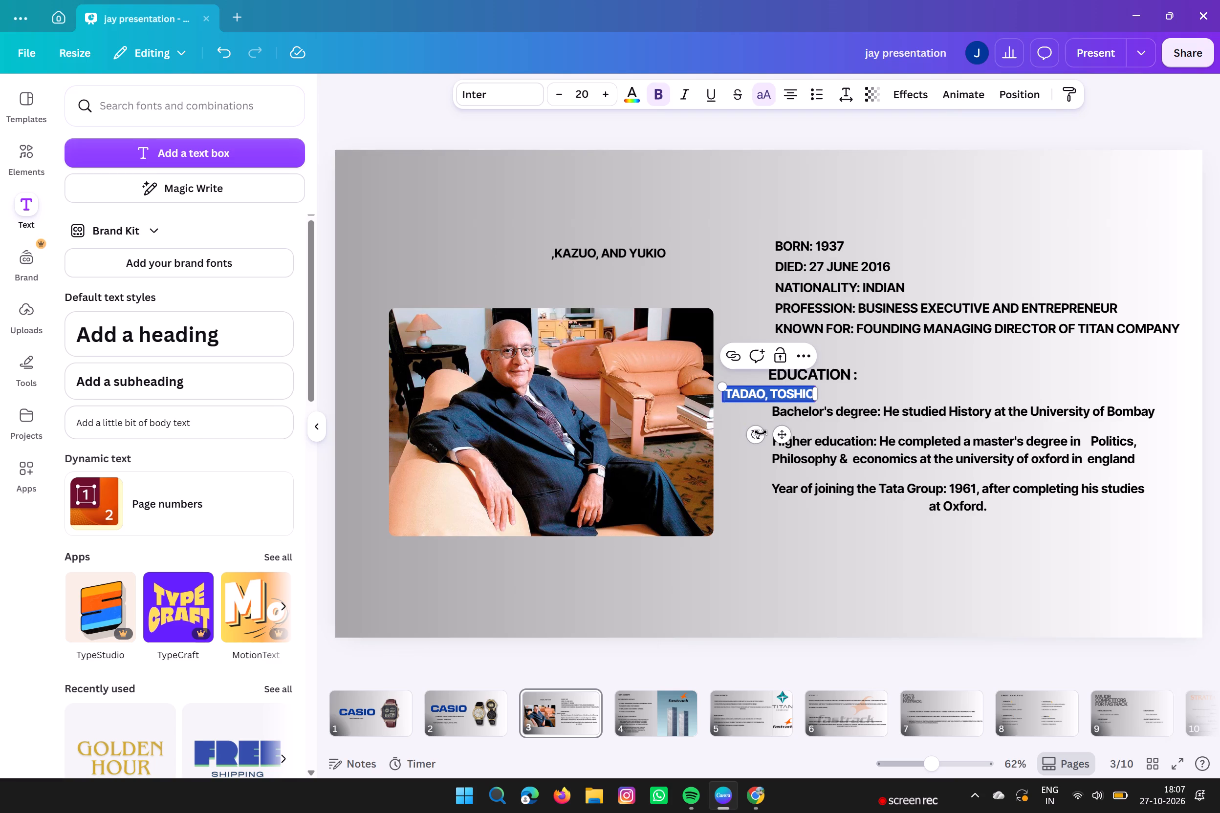
drag(783, 435, 465, 282)
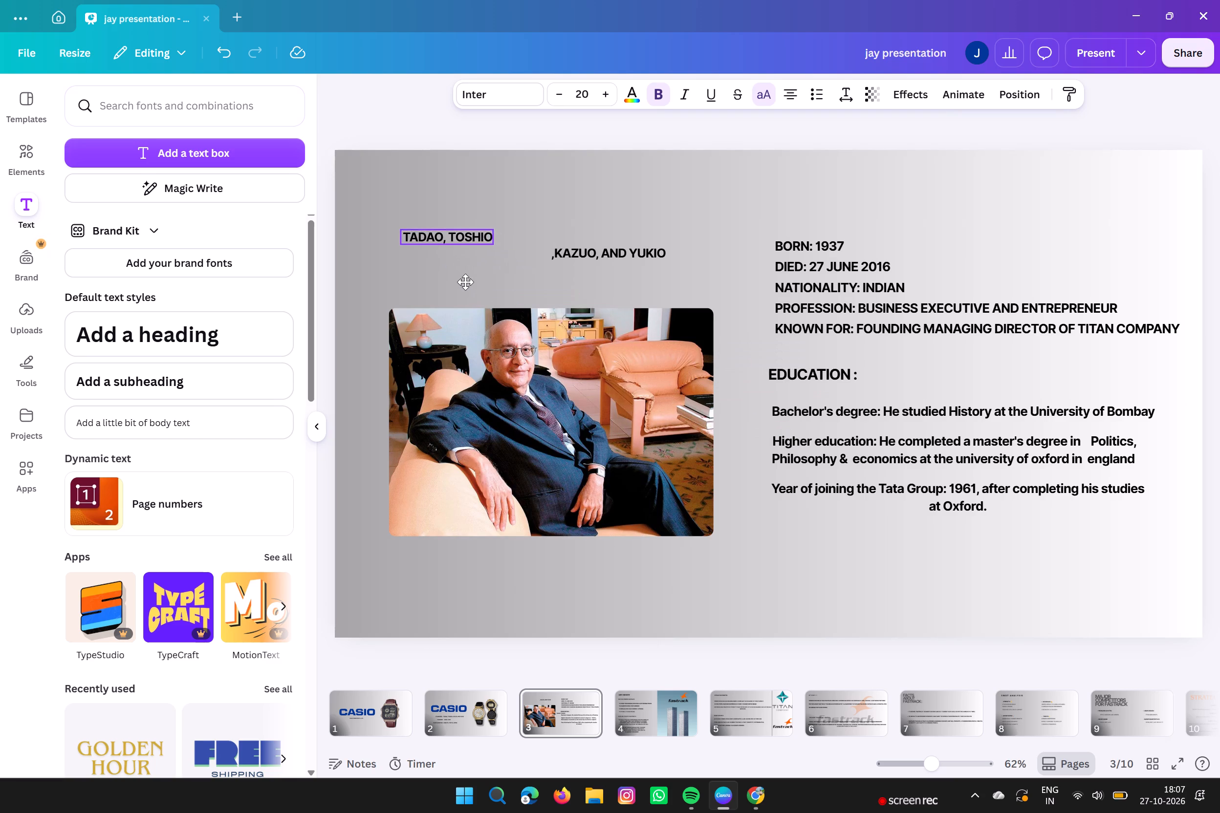
drag(465, 282, 503, 297)
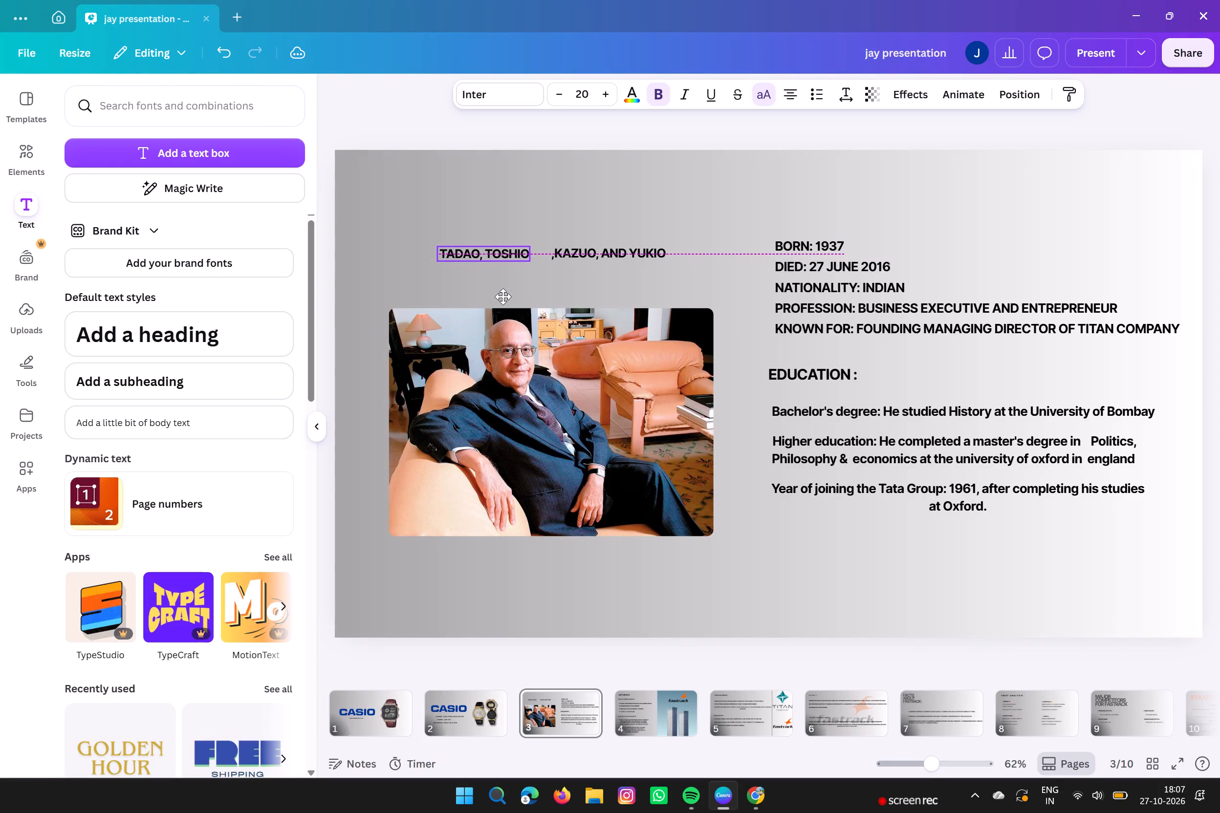
drag(503, 297, 508, 296)
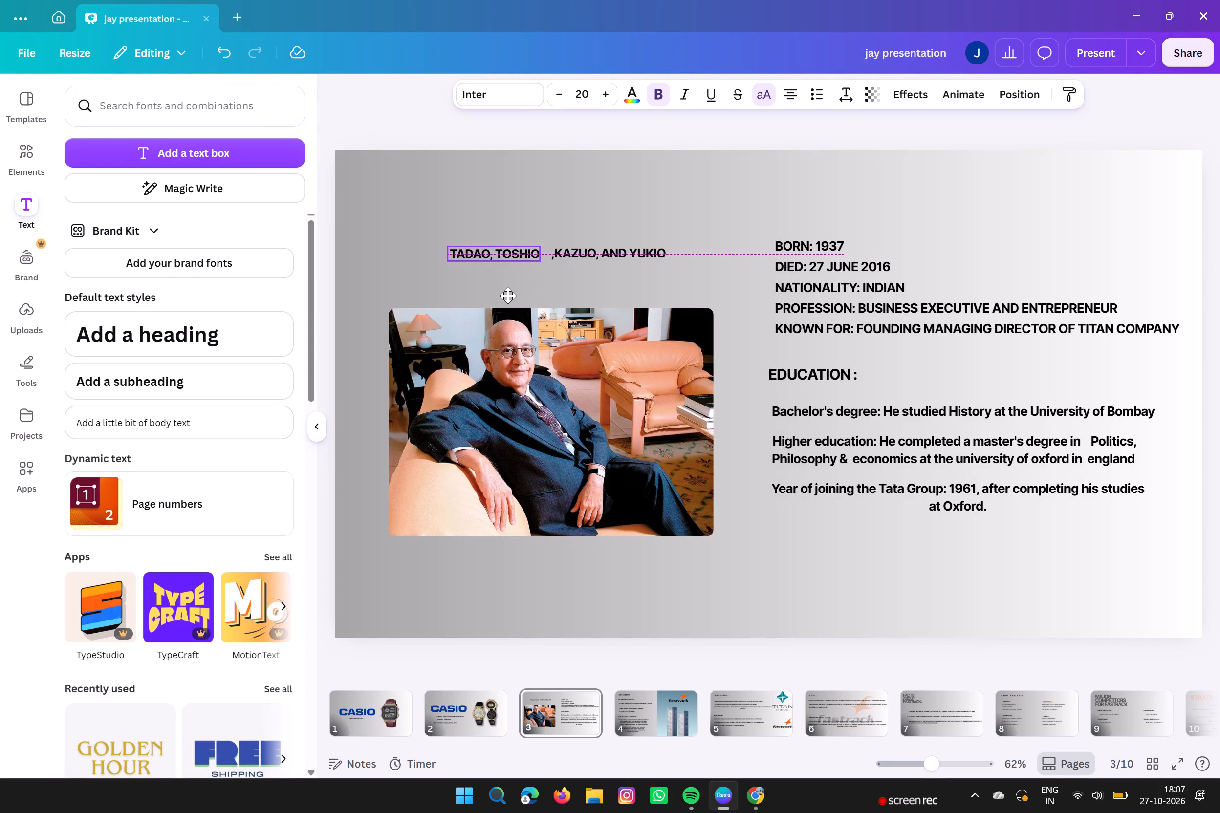
drag(508, 296, 509, 296)
click(480, 170)
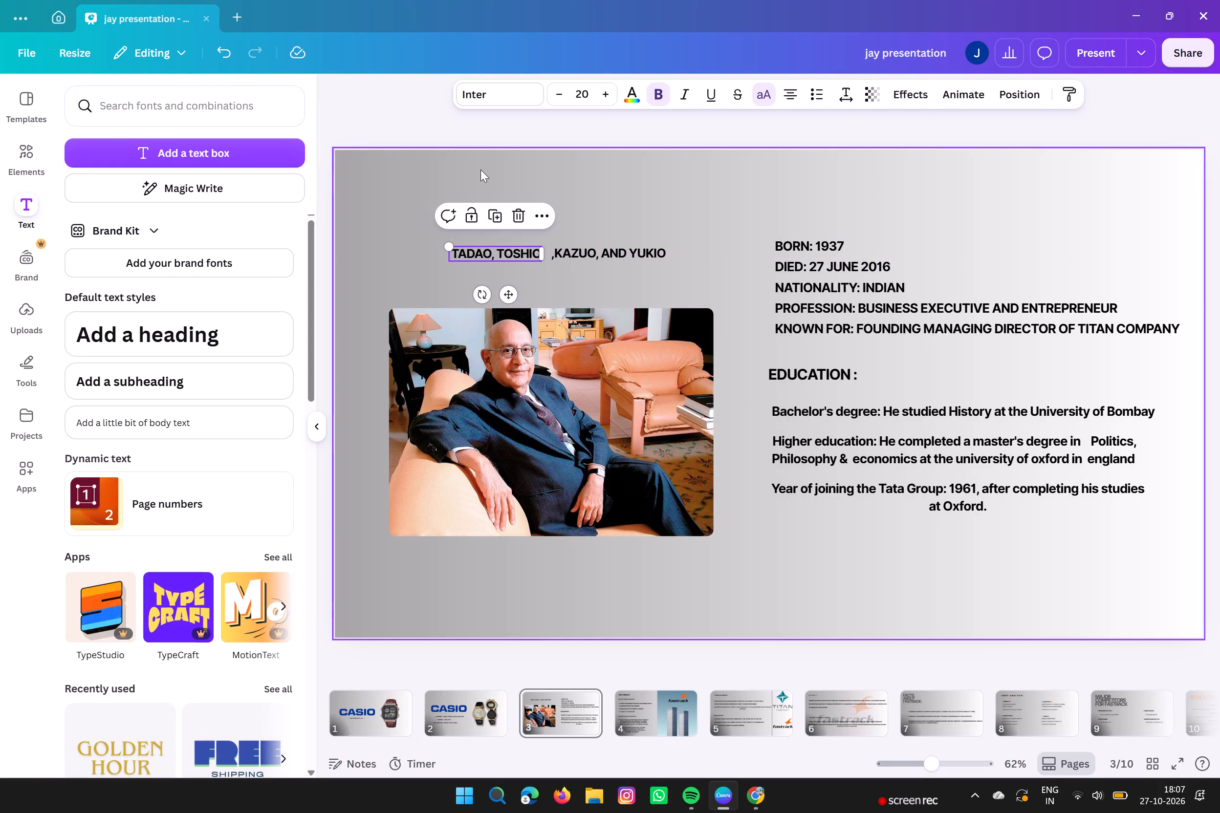
click(566, 250)
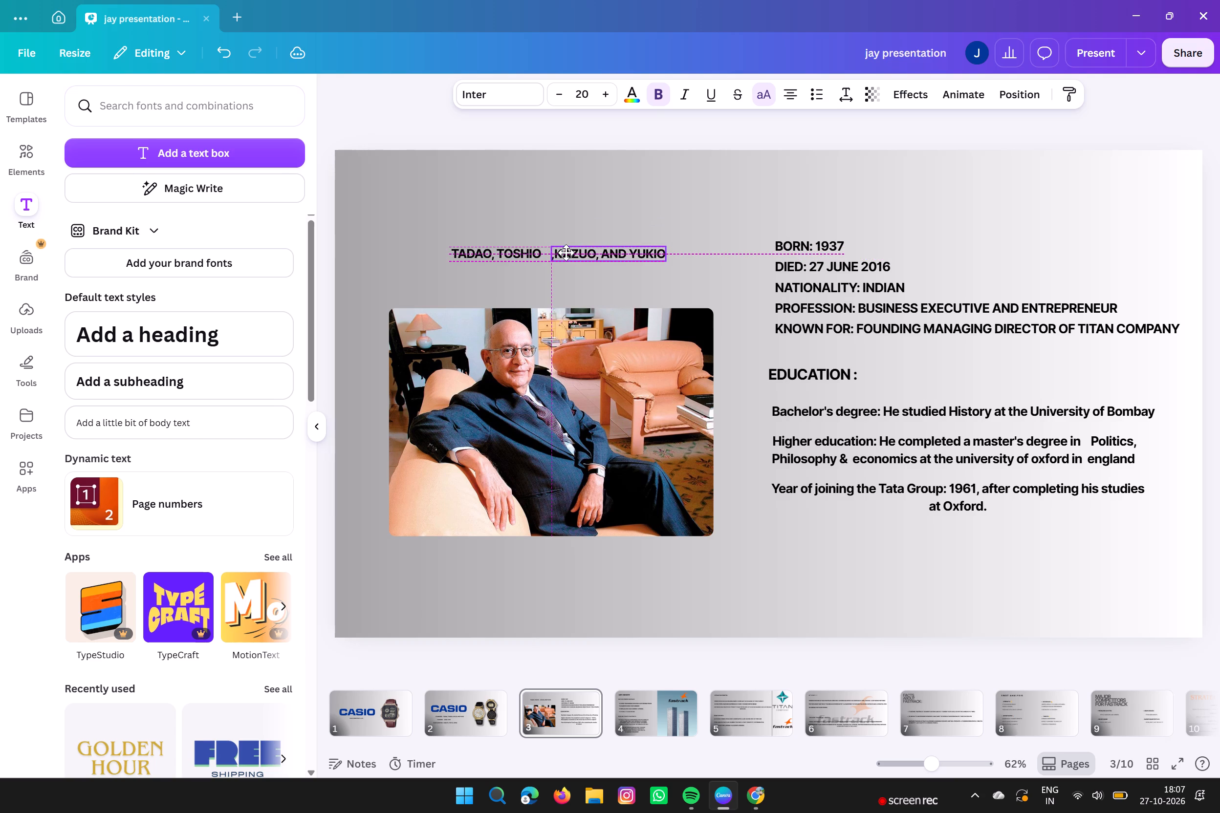
click(592, 181)
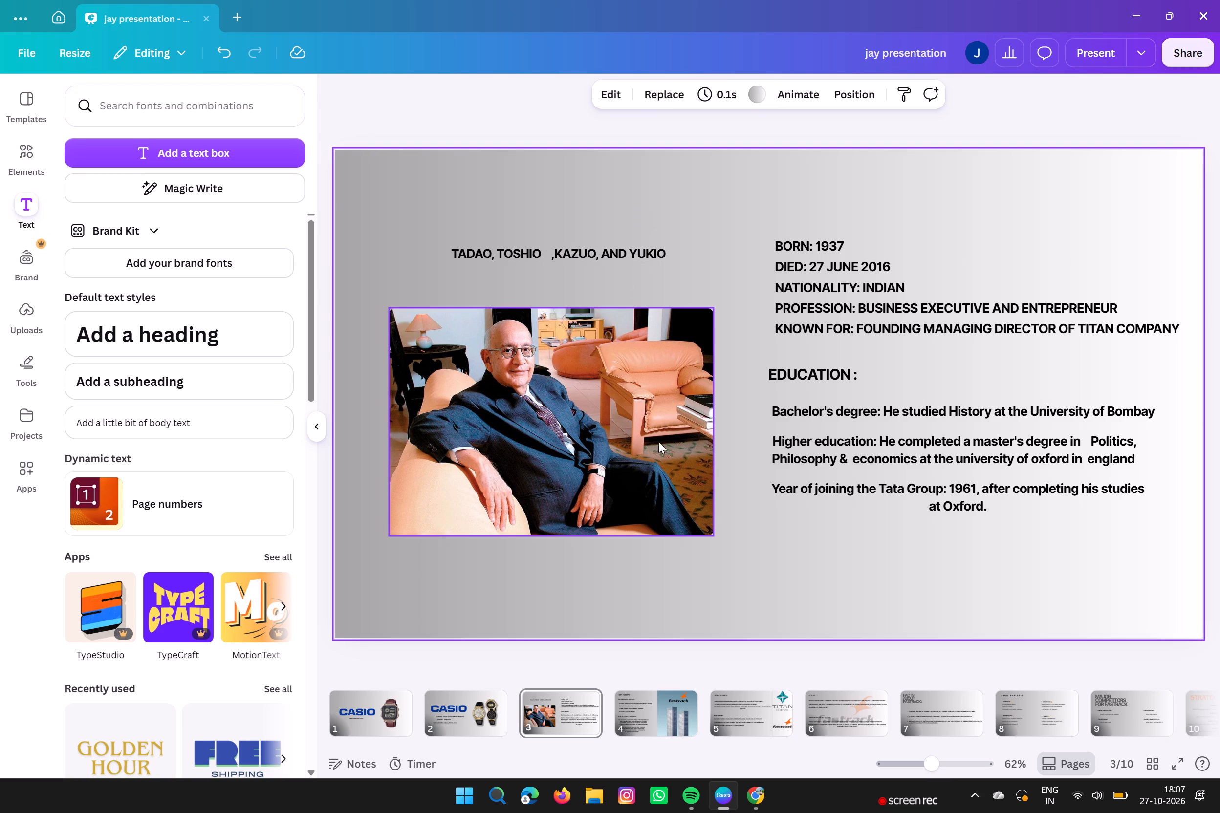
Delete the portrait photo from slide 3.
right_click(579, 436)
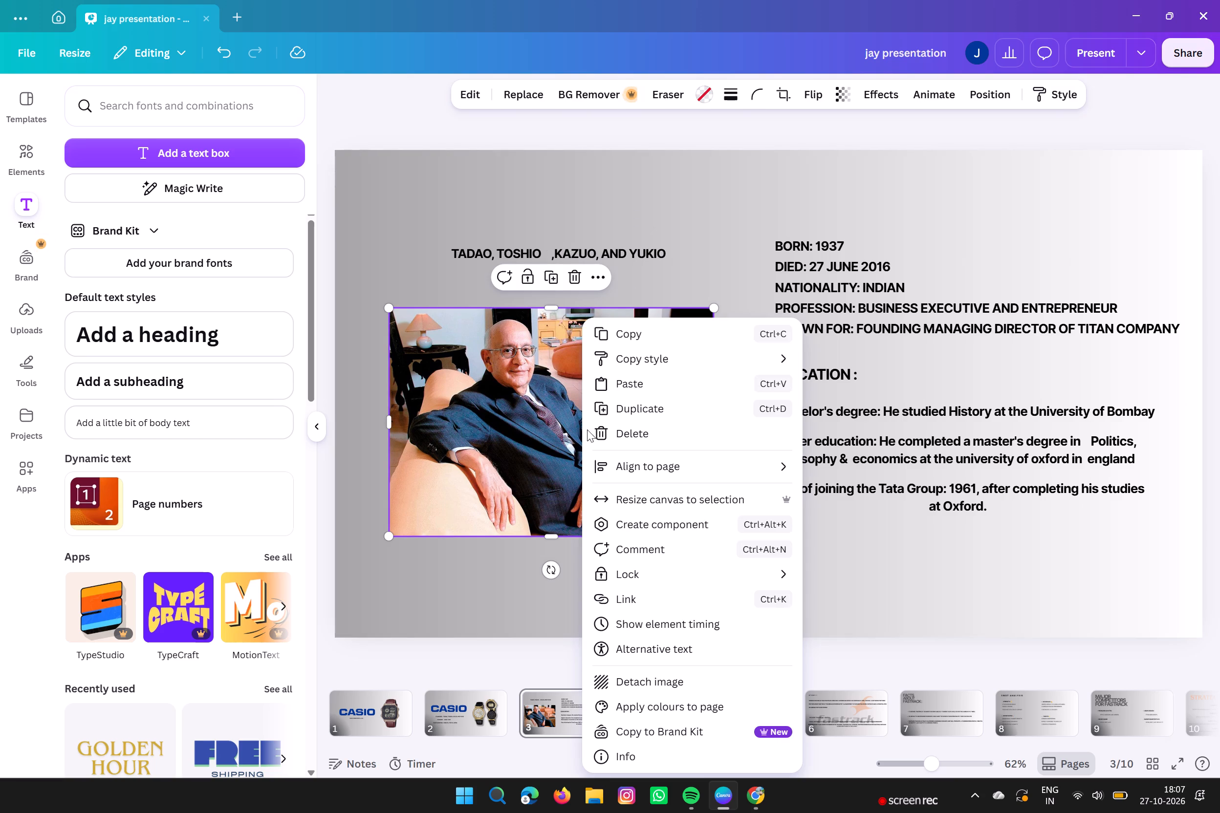
click(662, 432)
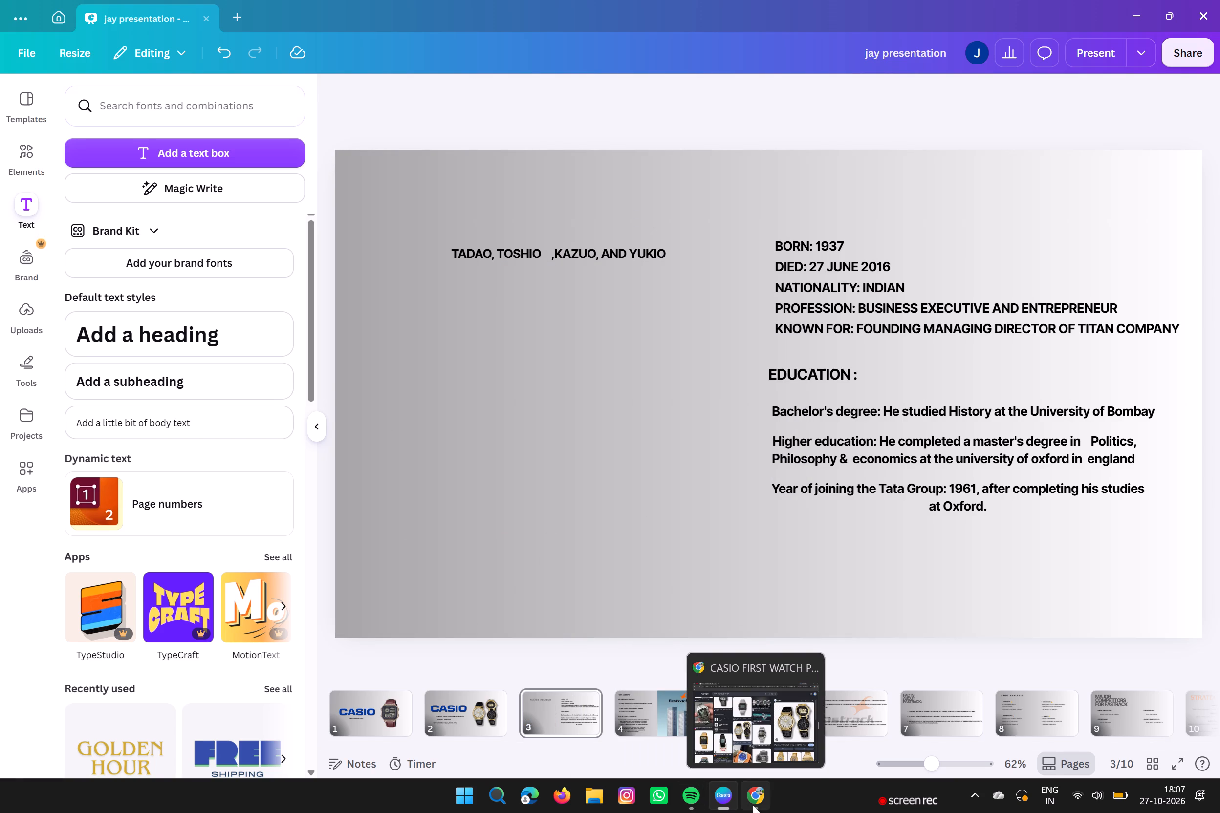
Switch to Chrome and search Google Images for casio company founders.
click(735, 729)
scroll(361, 424, up, 1)
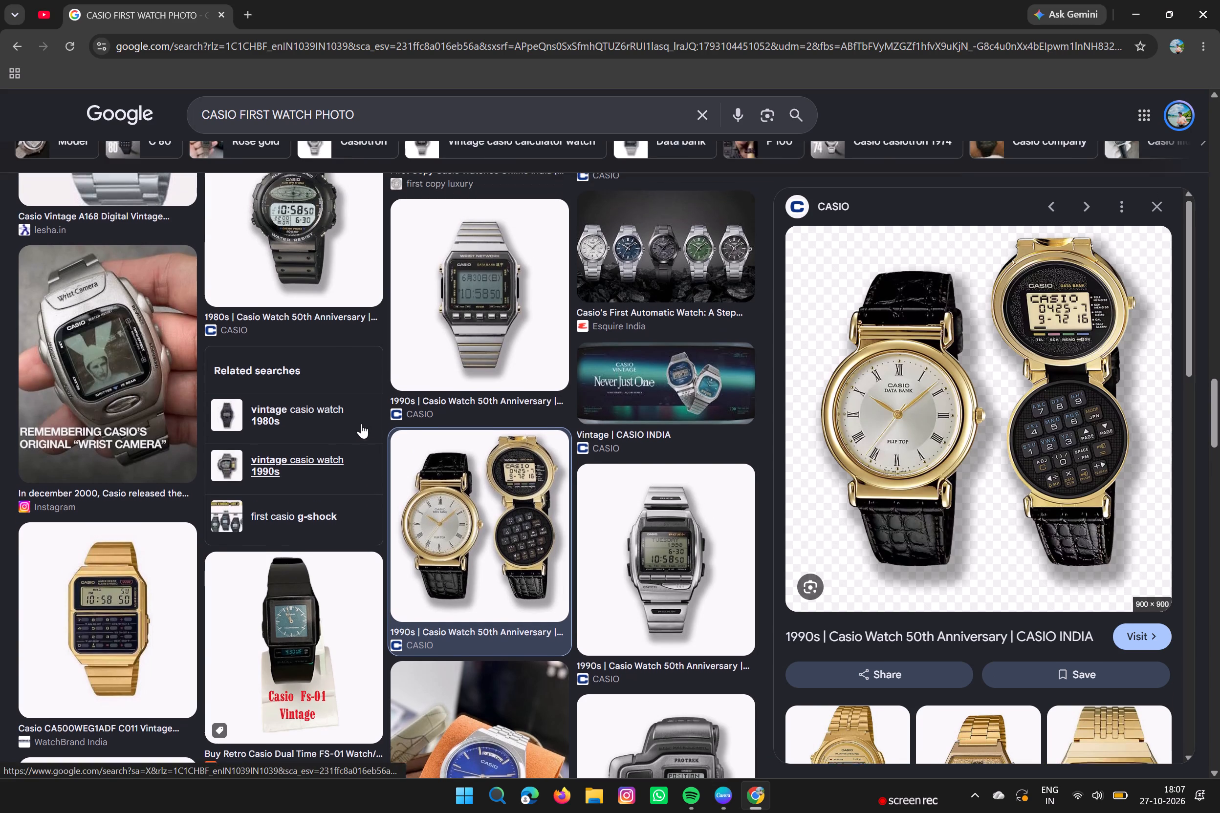
scroll(361, 424, up, 10)
scroll(312, 333, up, 4)
scroll(312, 333, down, 4)
scroll(312, 333, up, 1)
scroll(312, 333, down, 1)
scroll(312, 333, up, 1)
click(418, 125)
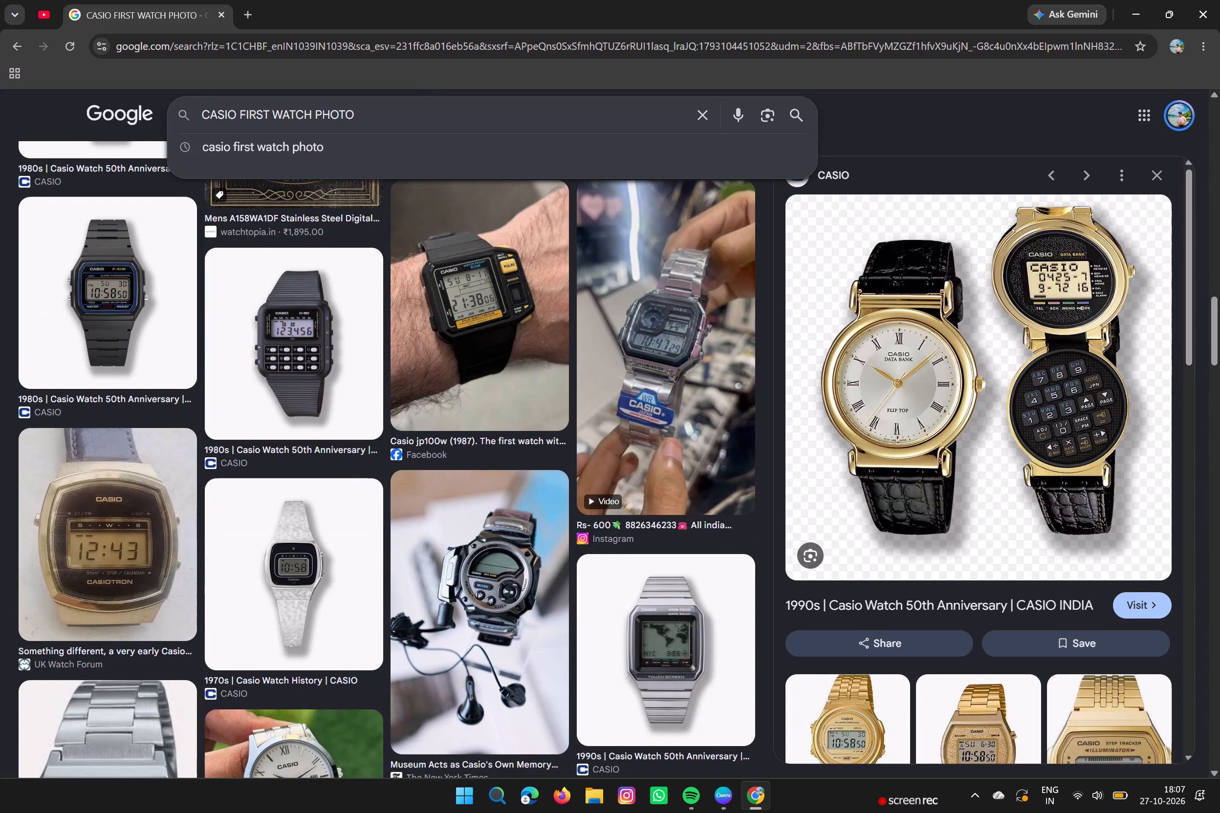
click(702, 119)
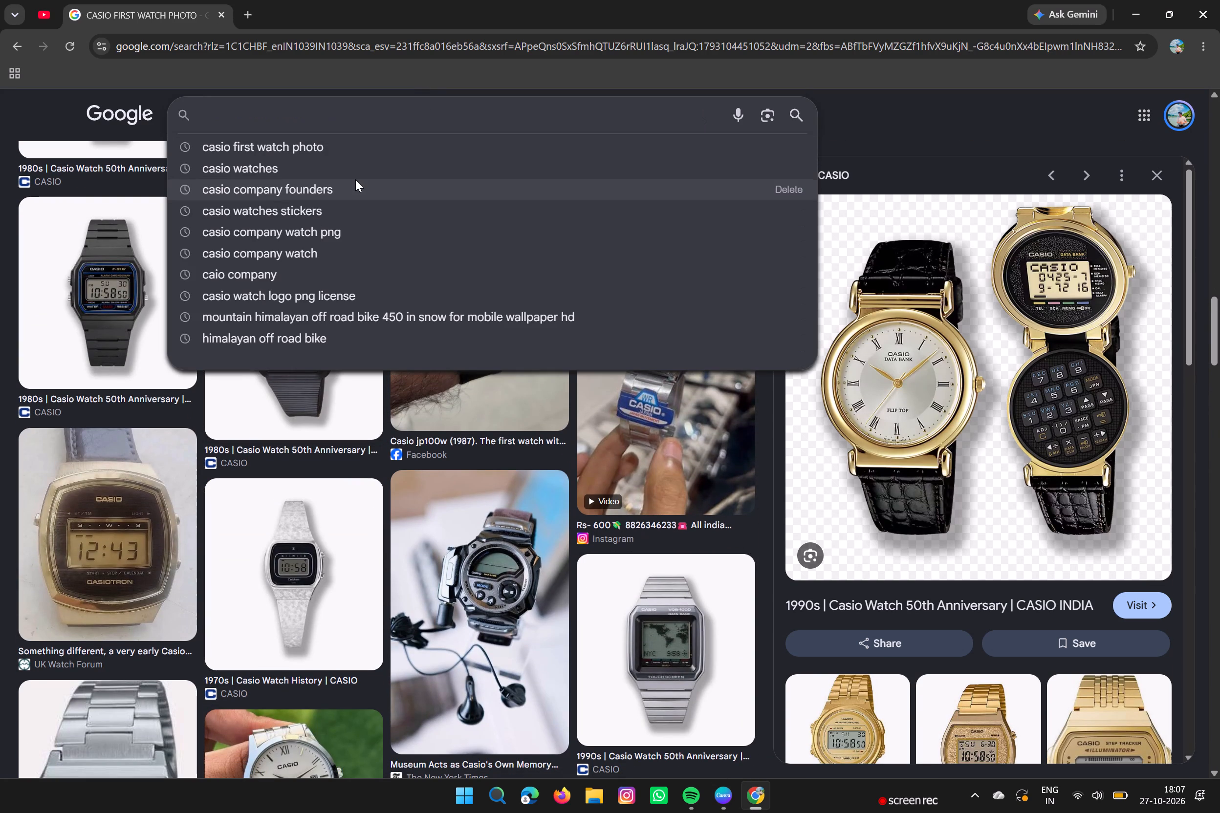
click(355, 179)
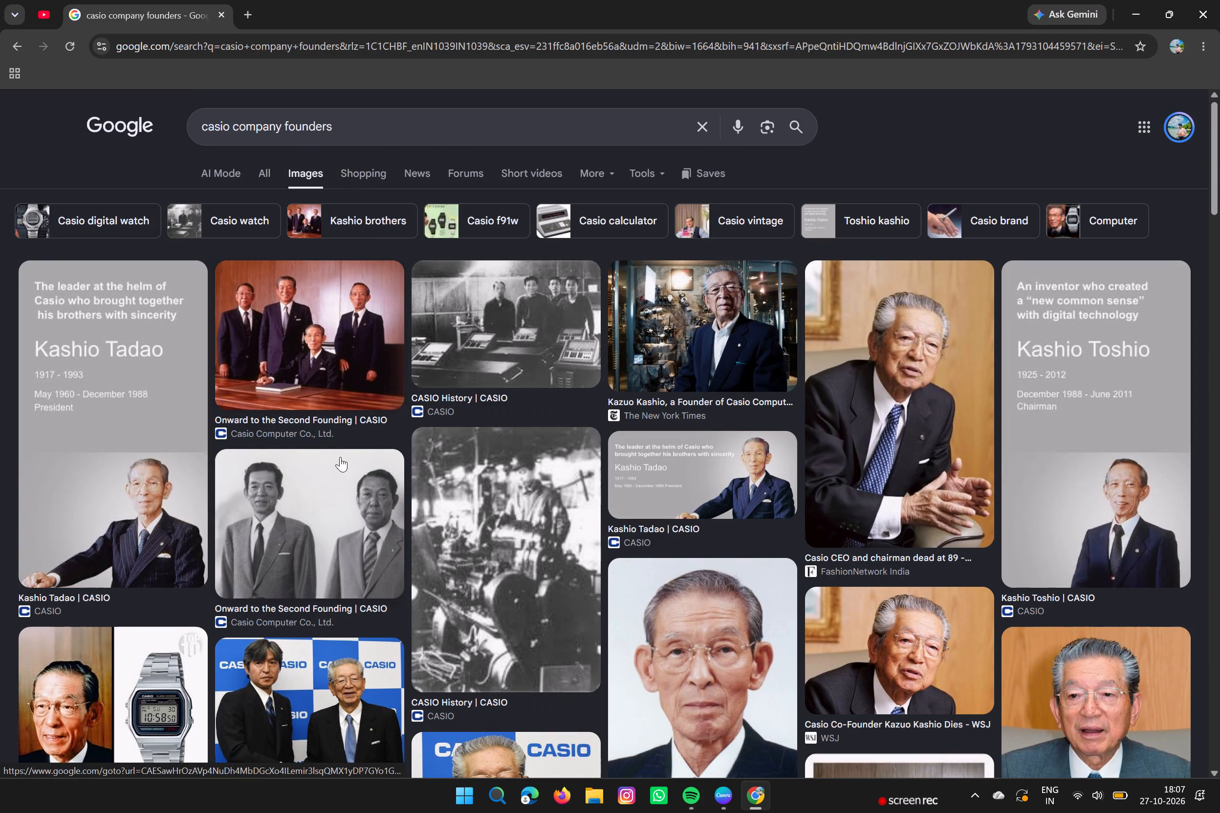
Look through the founders' photos and narrow the image search to Kashio brothers.
scroll(226, 482, down, 2)
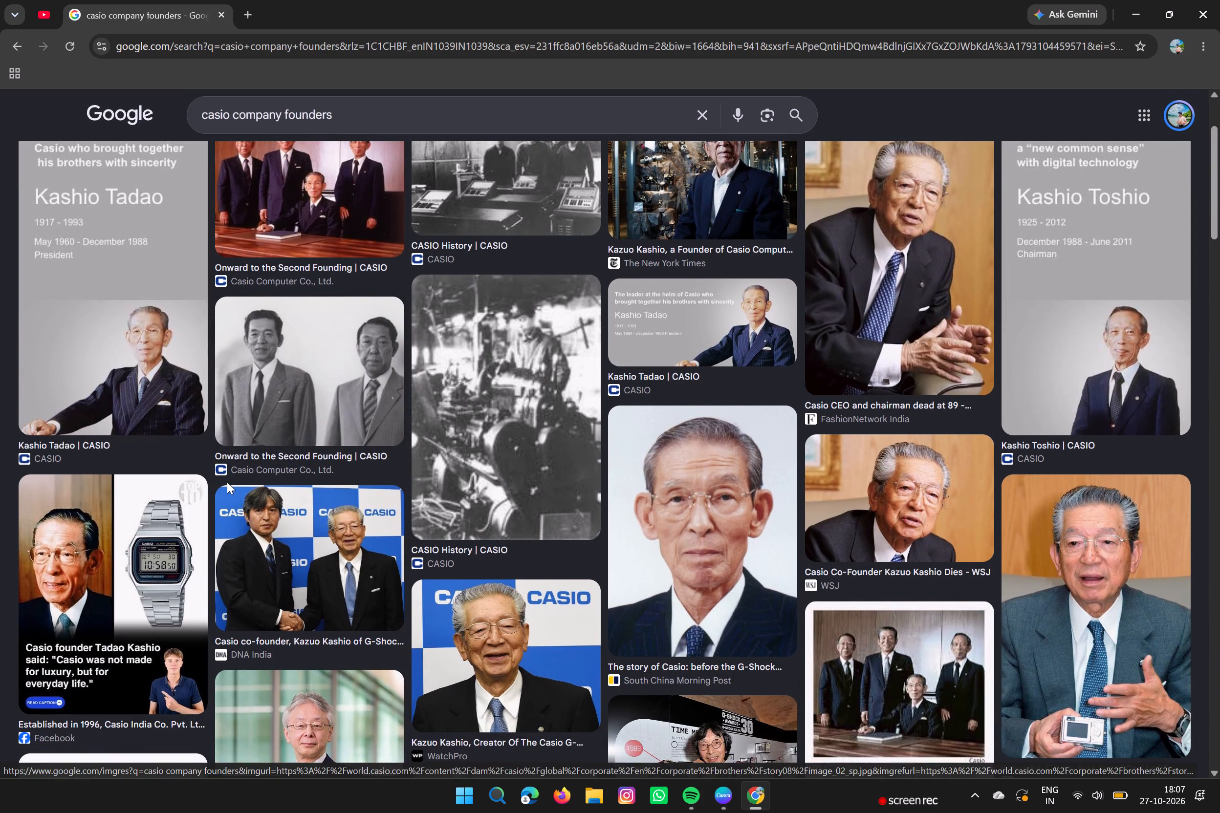
scroll(227, 482, down, 4)
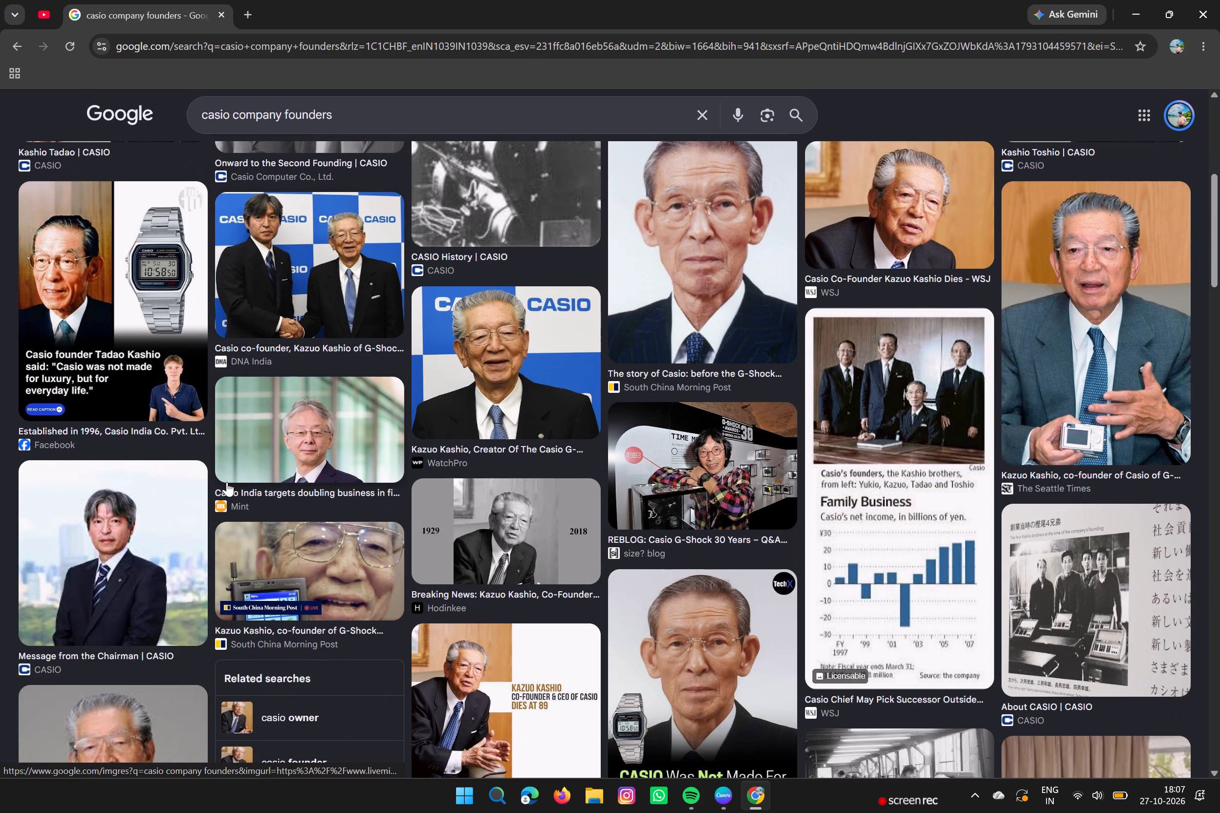
scroll(227, 482, up, 2)
scroll(227, 482, down, 1)
scroll(227, 482, up, 6)
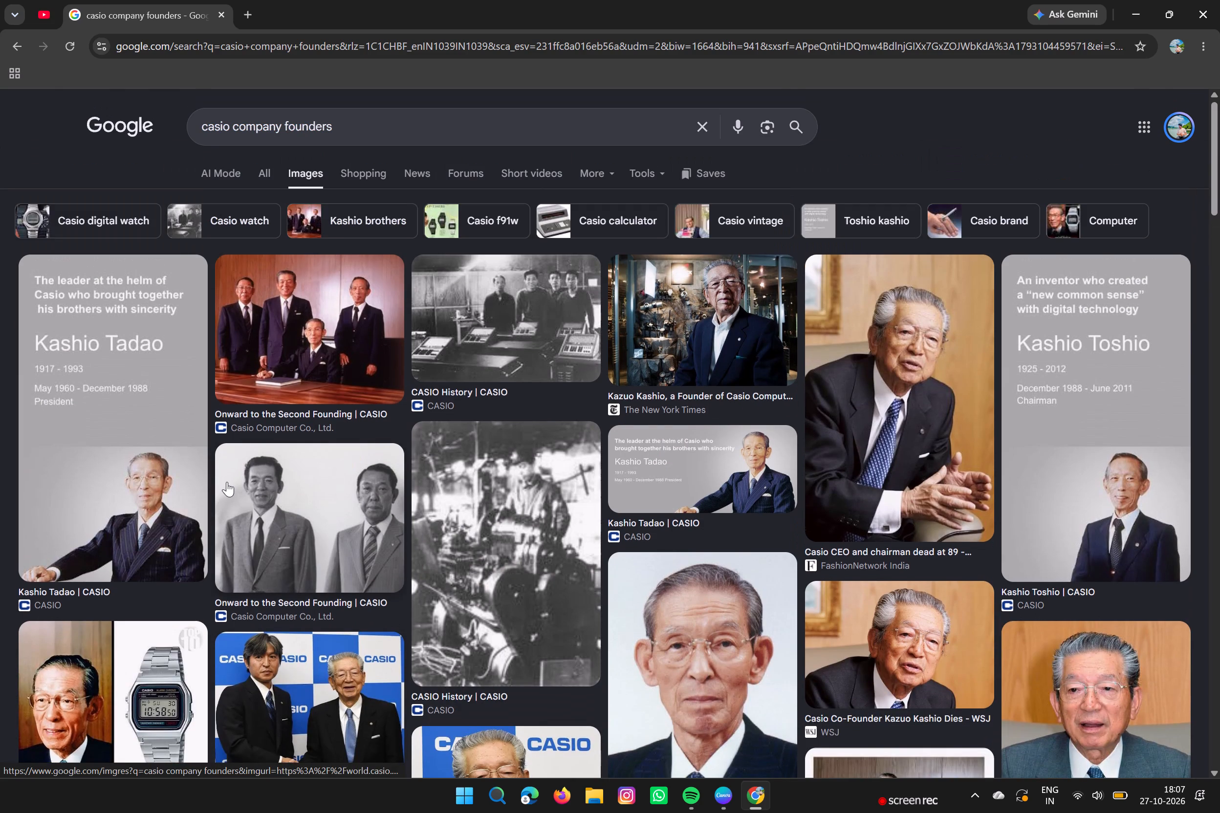
click(339, 213)
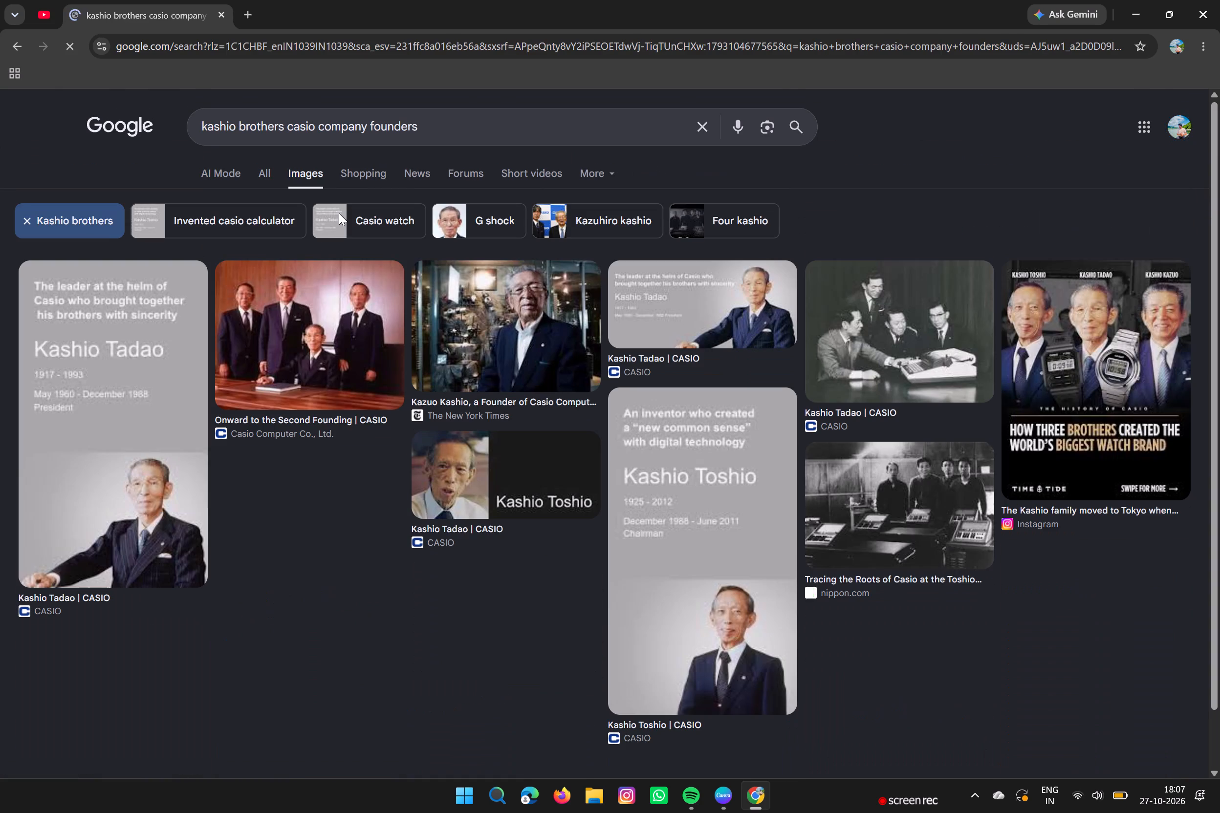
Preview the Onward to the Second Founding group photo and the WSJ founders image, examining the related images for each.
click(345, 325)
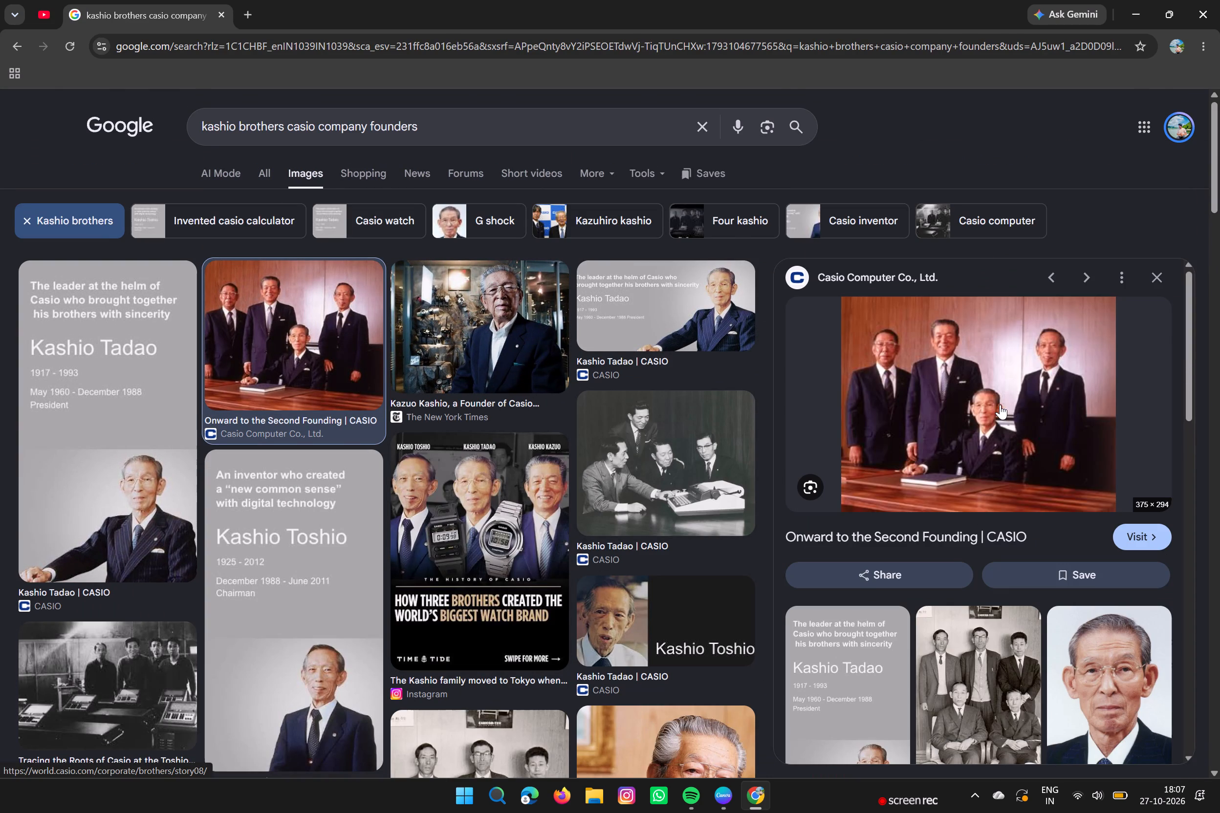
scroll(1000, 405, down, 7)
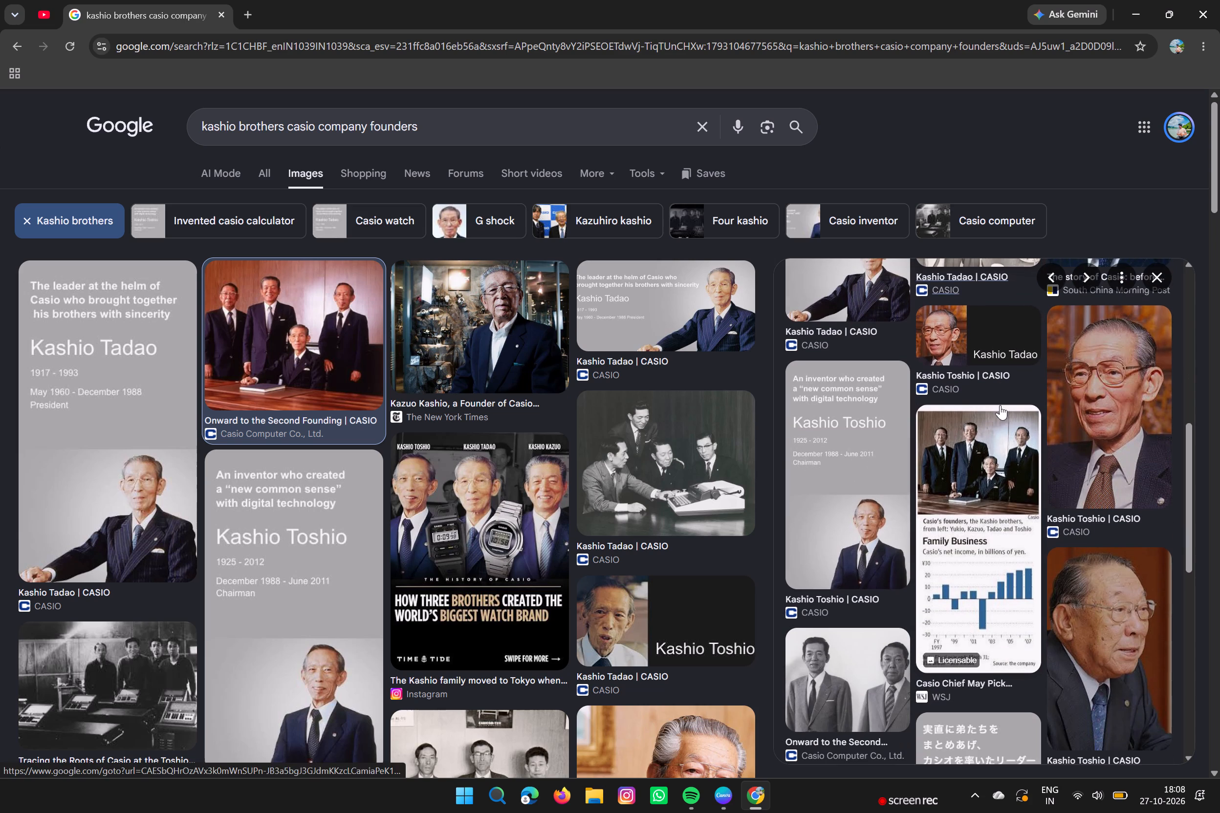
click(987, 456)
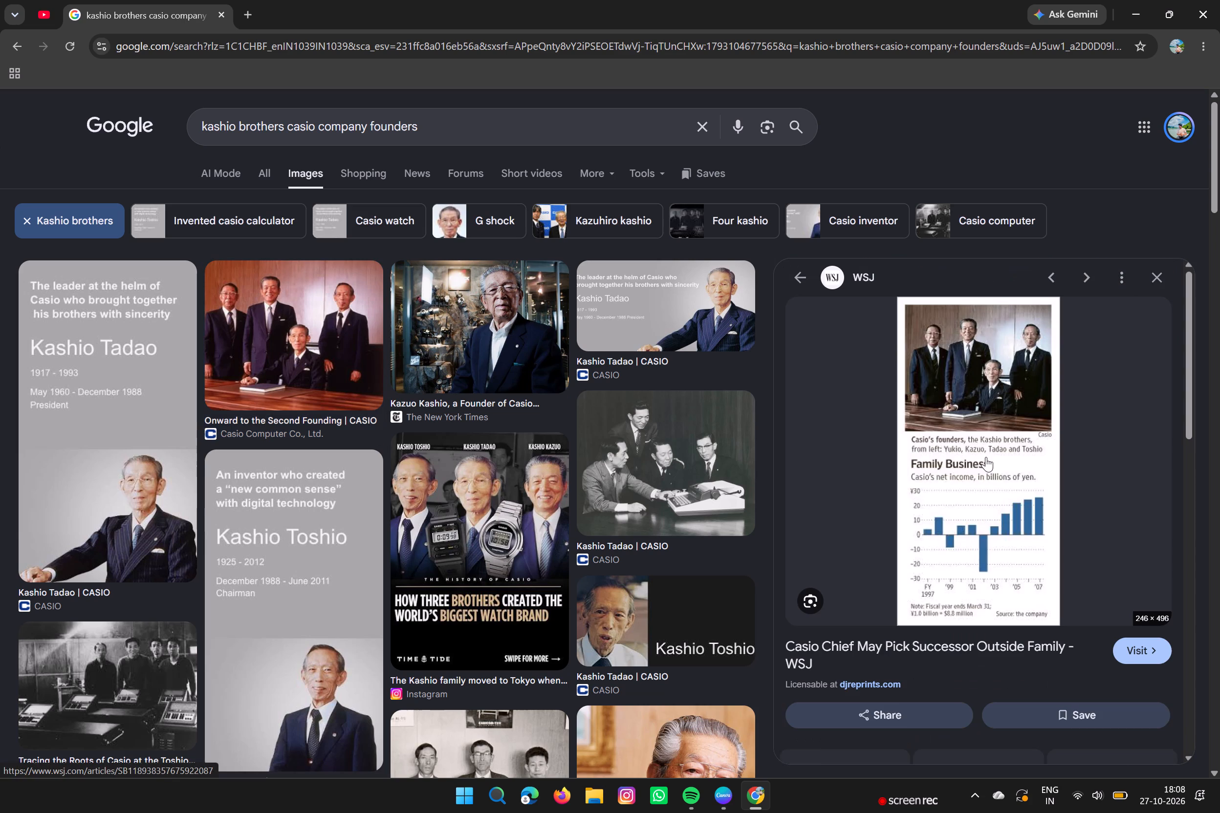
scroll(967, 501, down, 3)
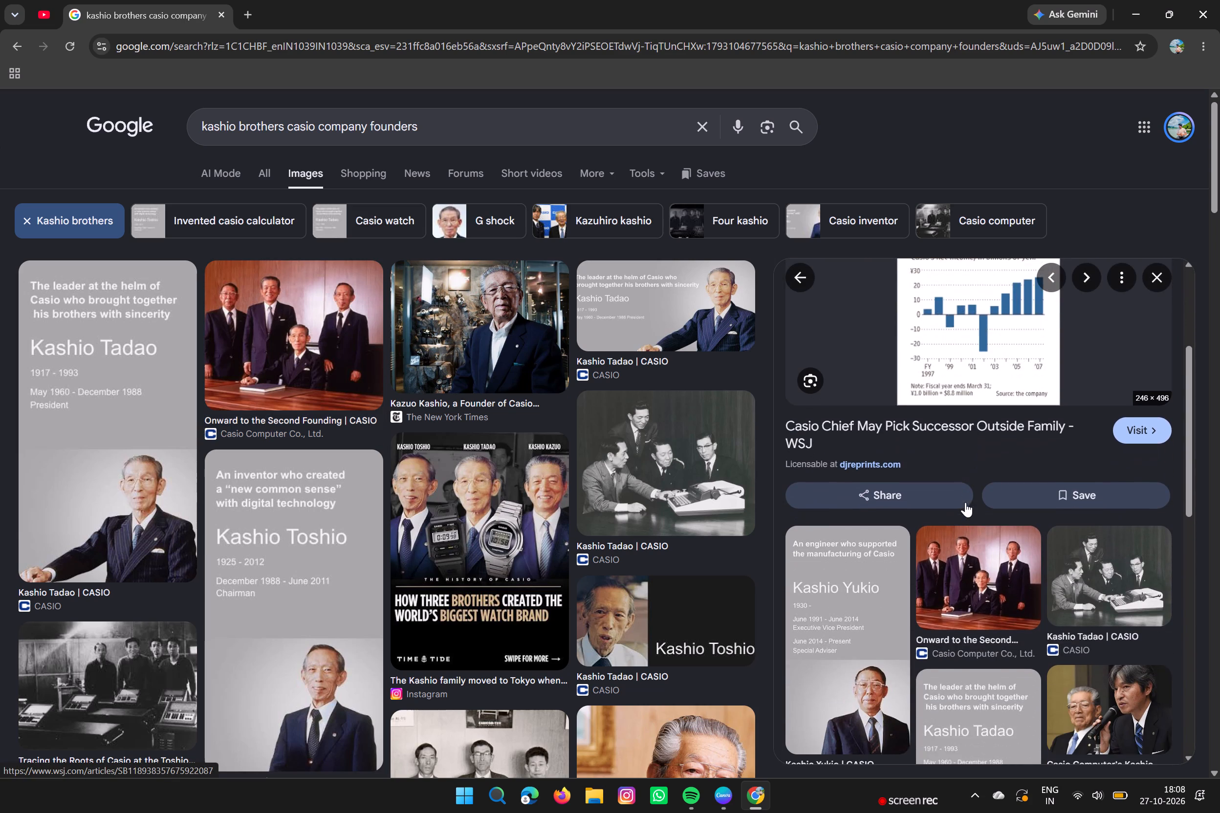
scroll(962, 506, down, 4)
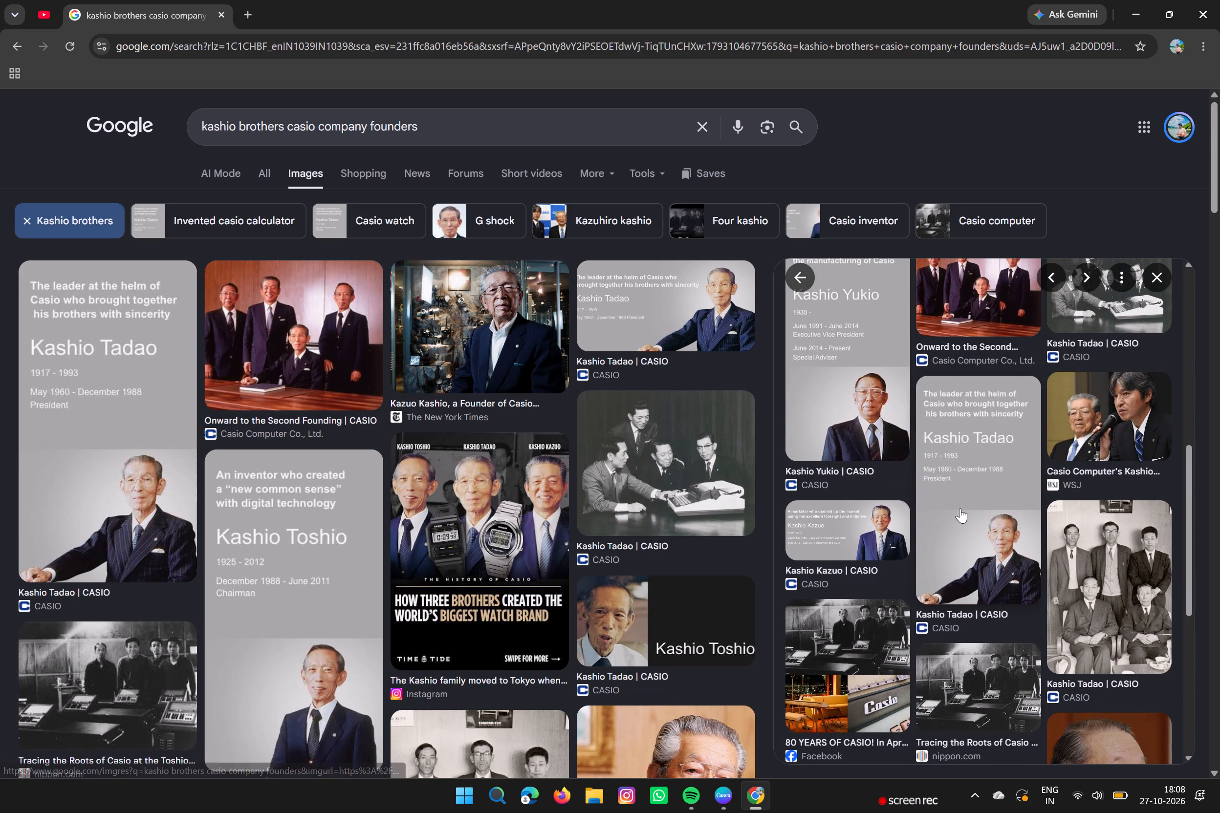
Look through the Kashio brothers image results for a suitable photo of the four founders.
scroll(403, 596, down, 3)
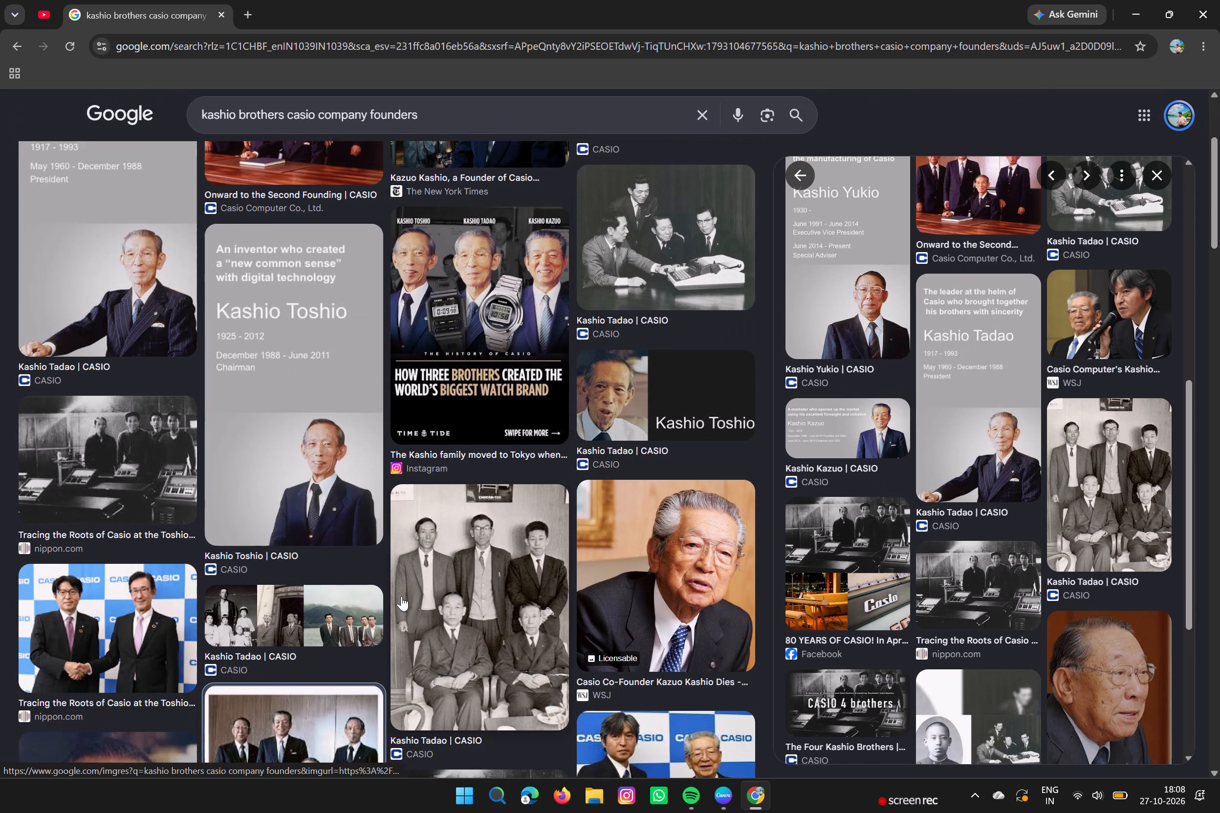
scroll(401, 596, down, 7)
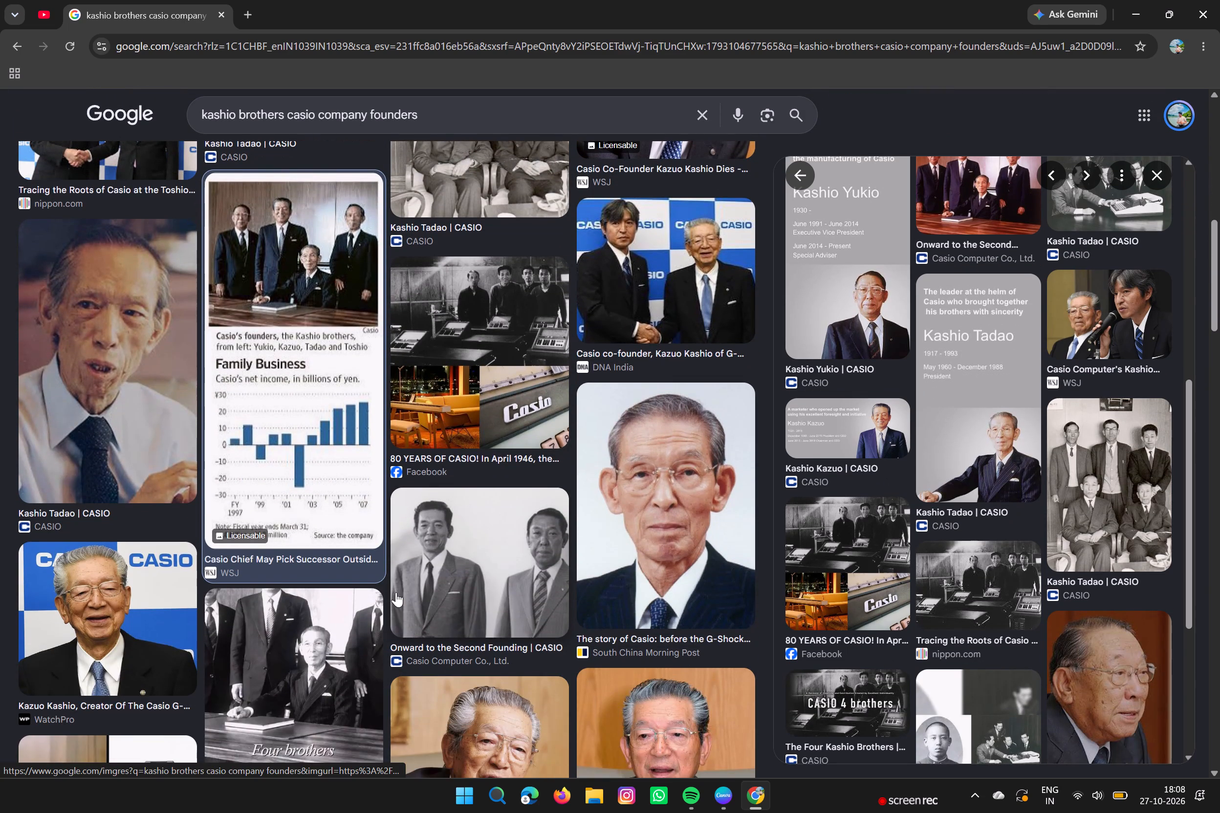
scroll(396, 592, up, 4)
scroll(384, 583, down, 1)
scroll(384, 583, up, 3)
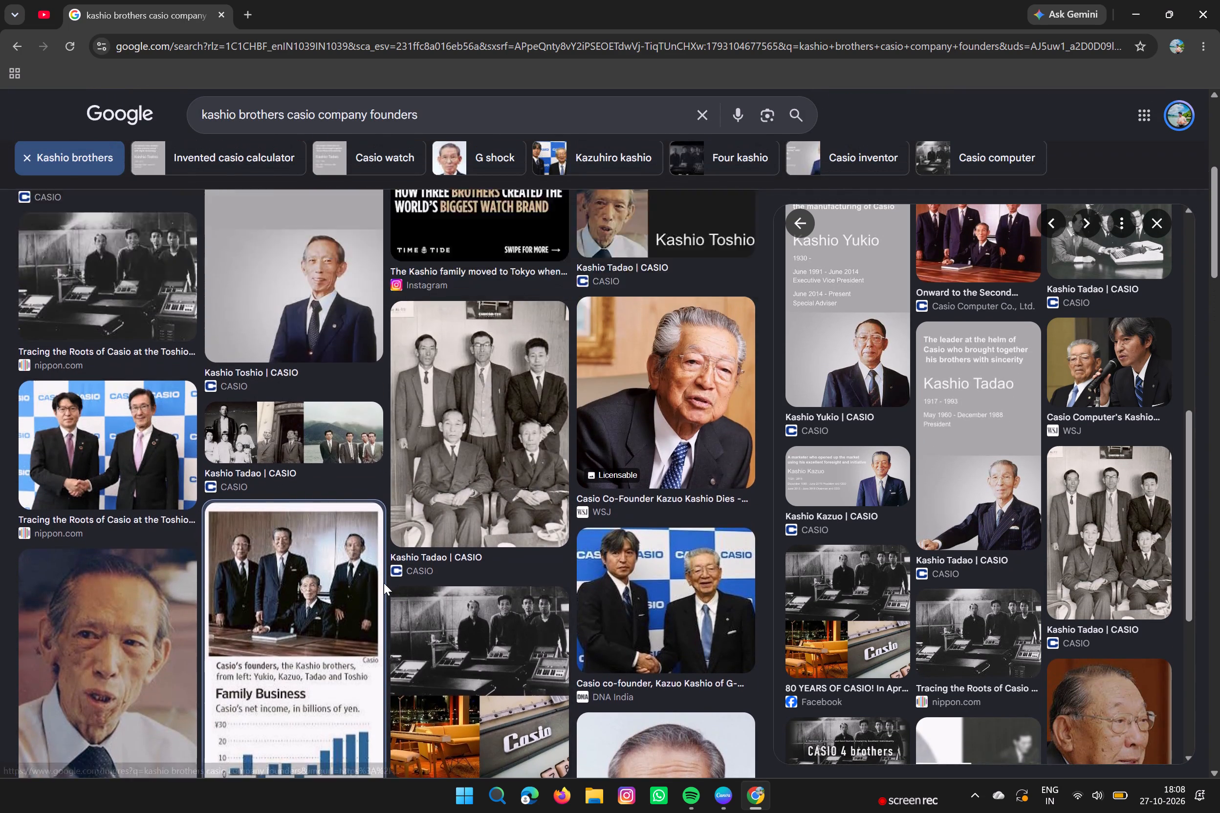
scroll(384, 583, up, 8)
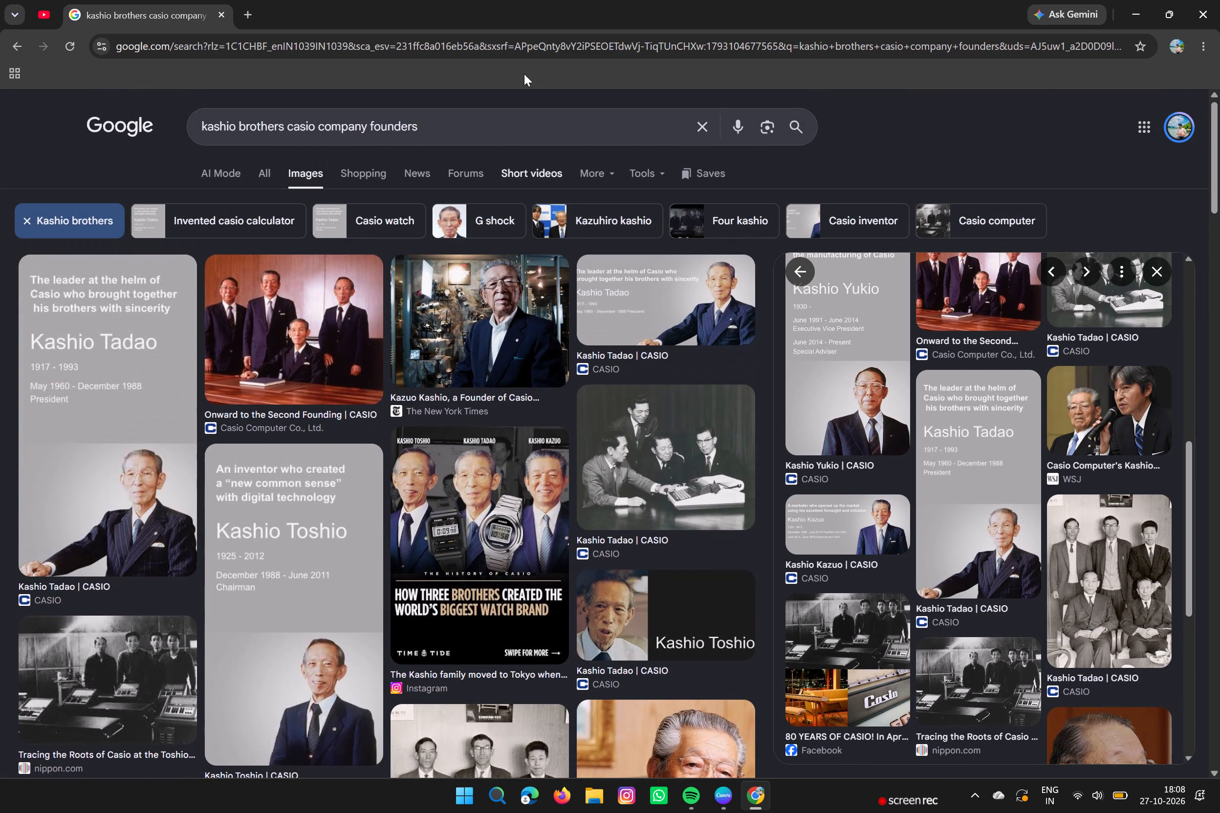
click(516, 127)
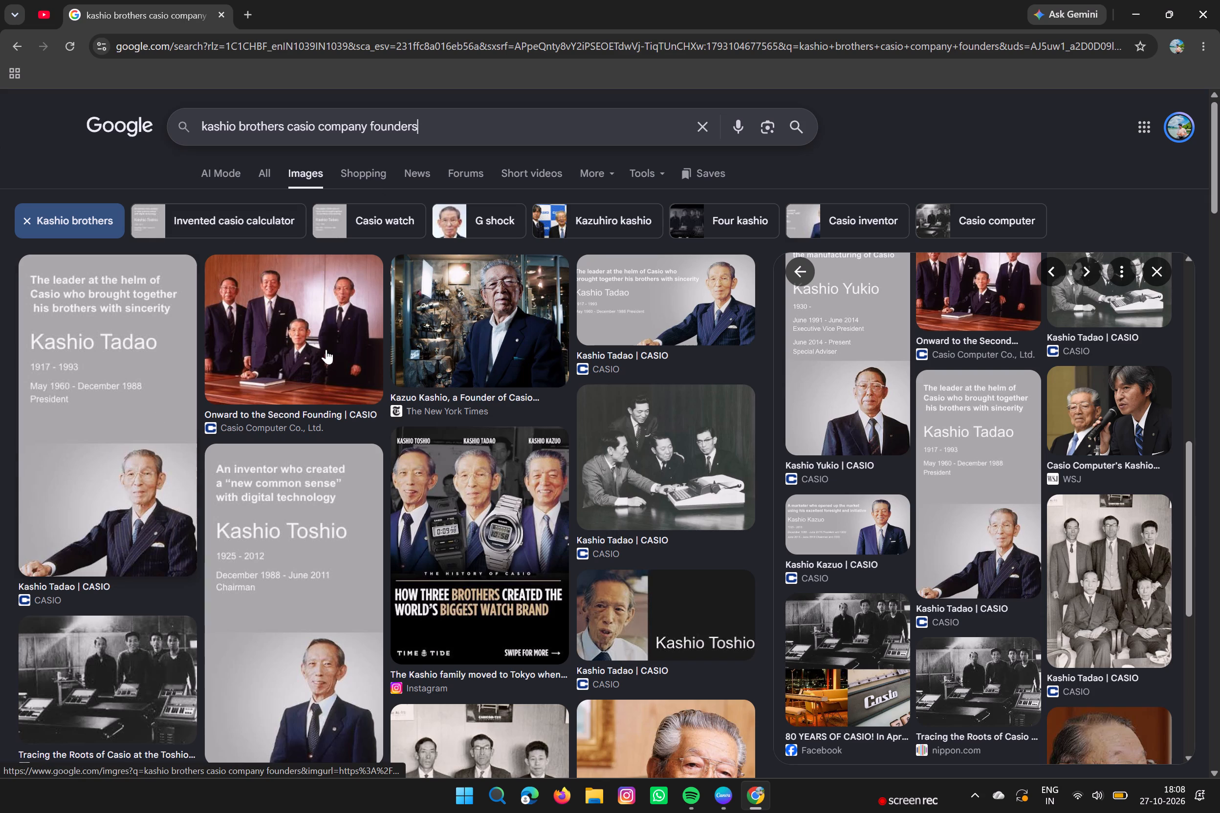
scroll(654, 333, down, 10)
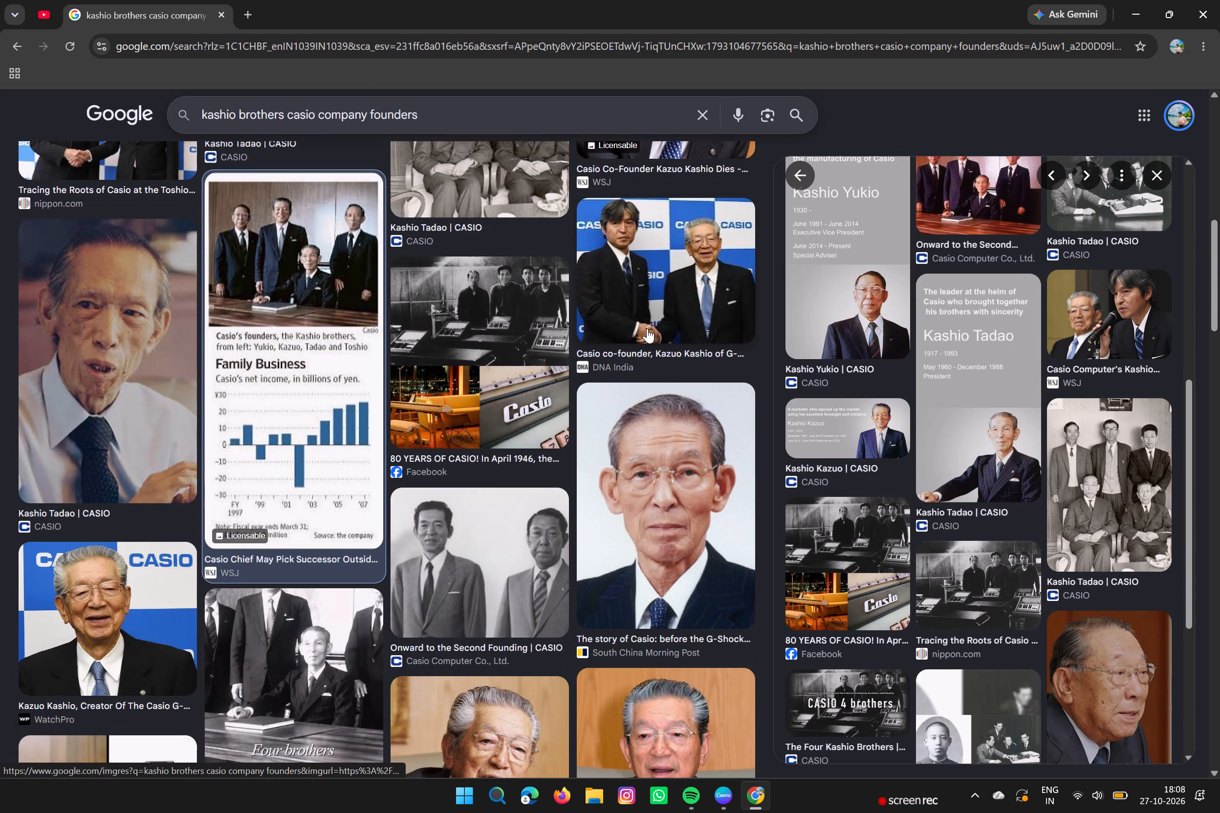
scroll(647, 328, down, 10)
scroll(647, 328, up, 5)
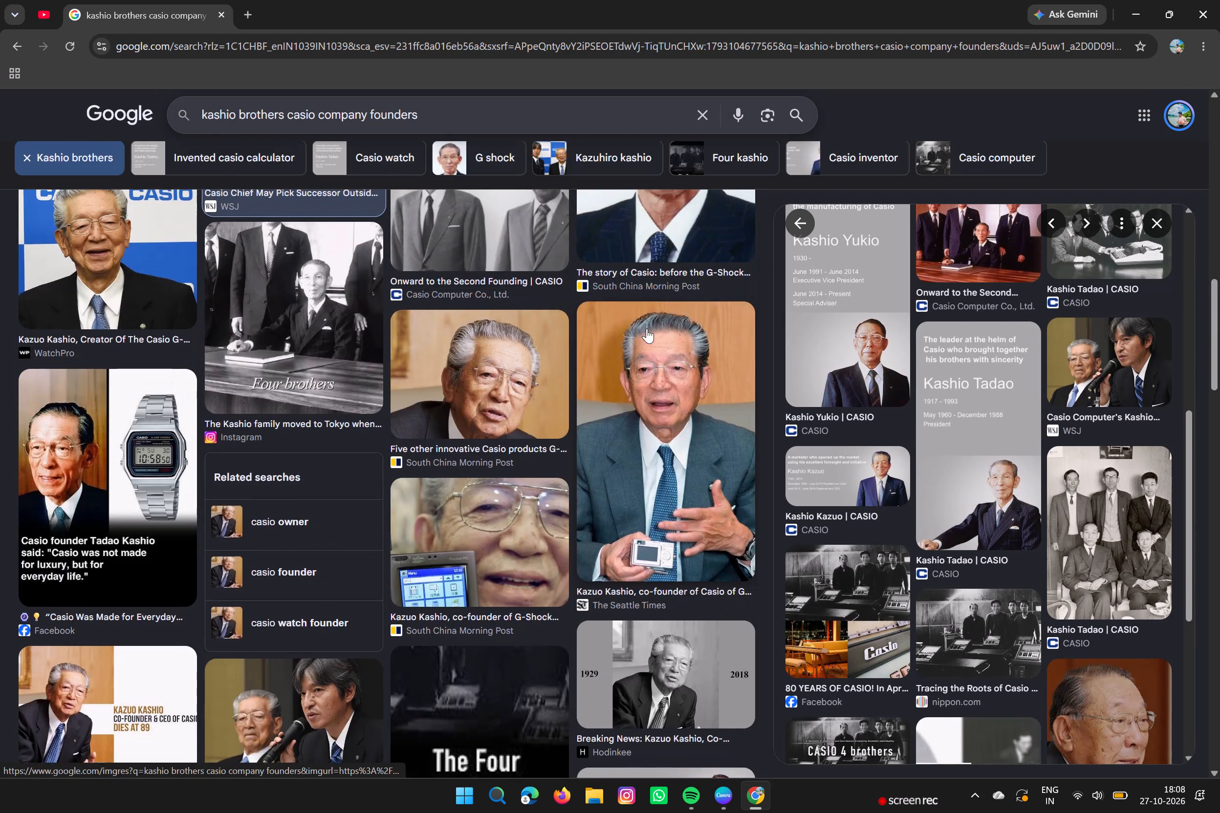
scroll(647, 328, up, 7)
scroll(647, 328, down, 9)
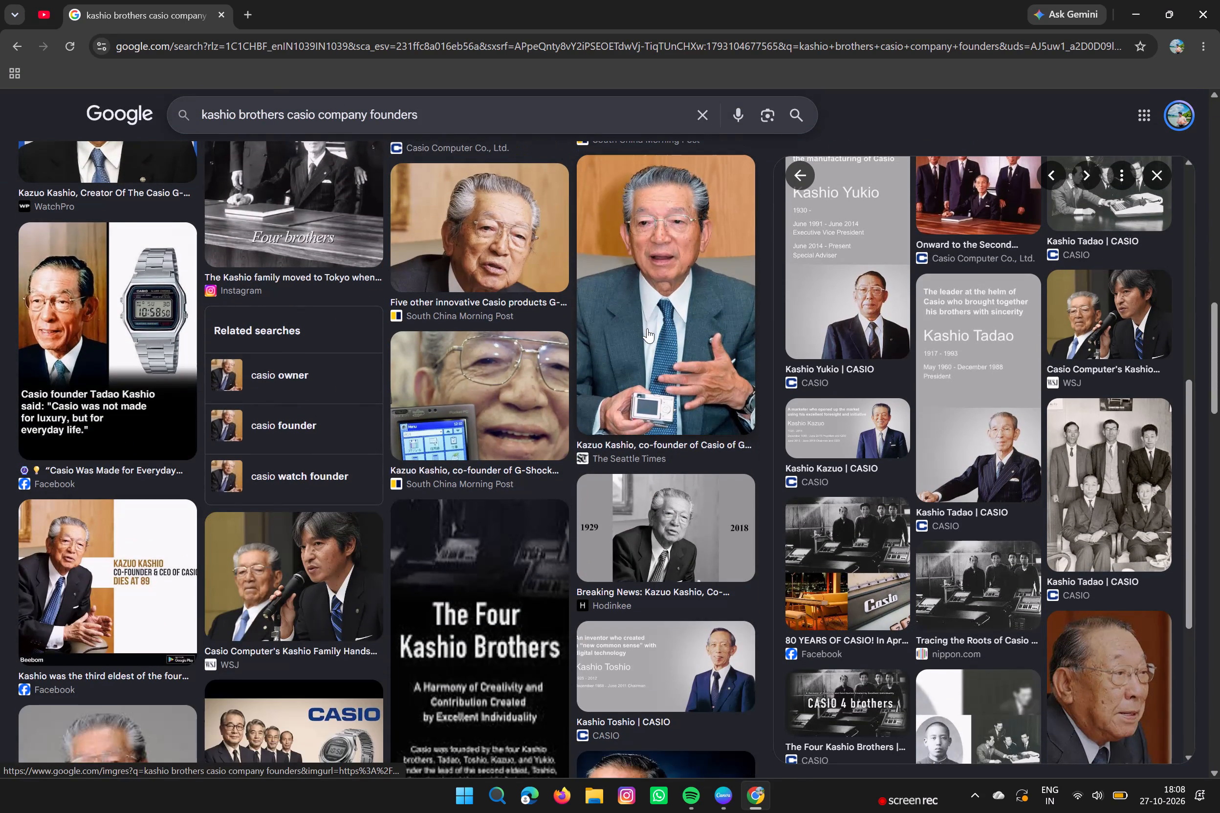
scroll(647, 328, down, 4)
scroll(647, 328, up, 7)
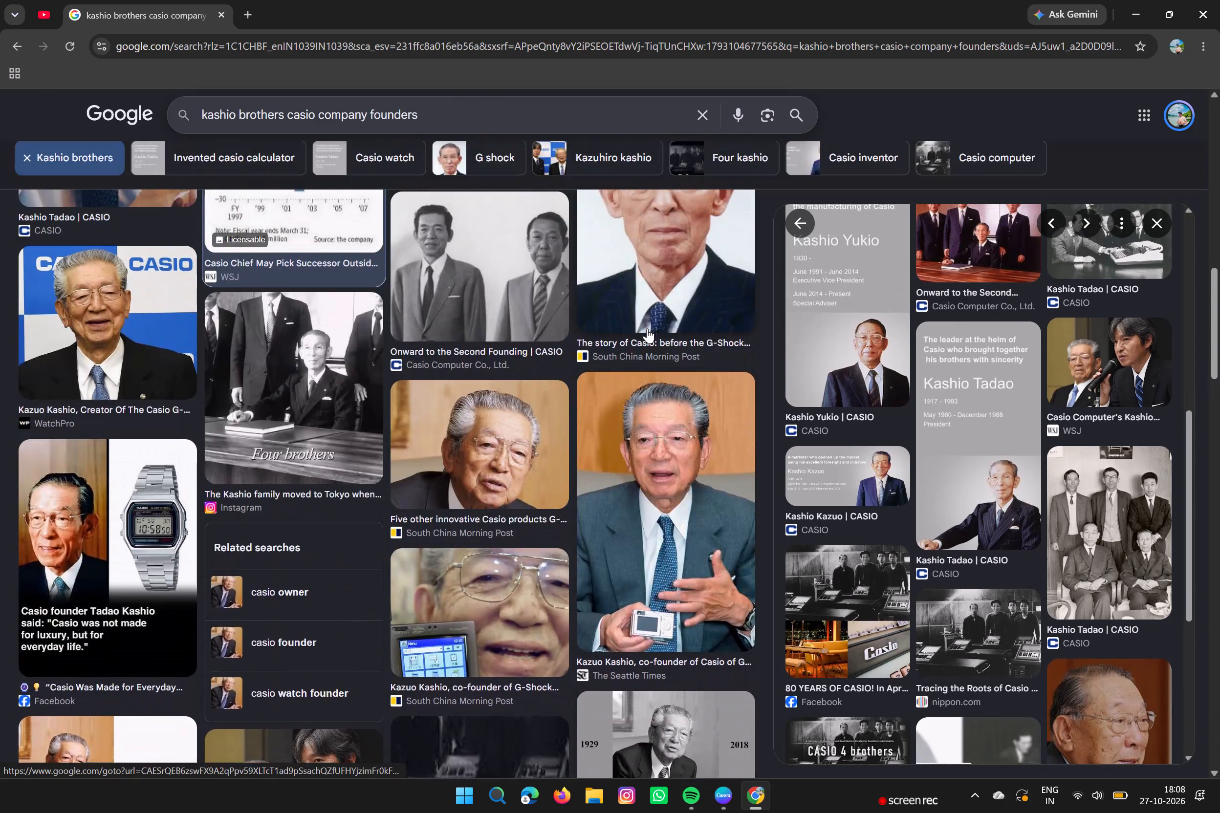
scroll(647, 328, up, 17)
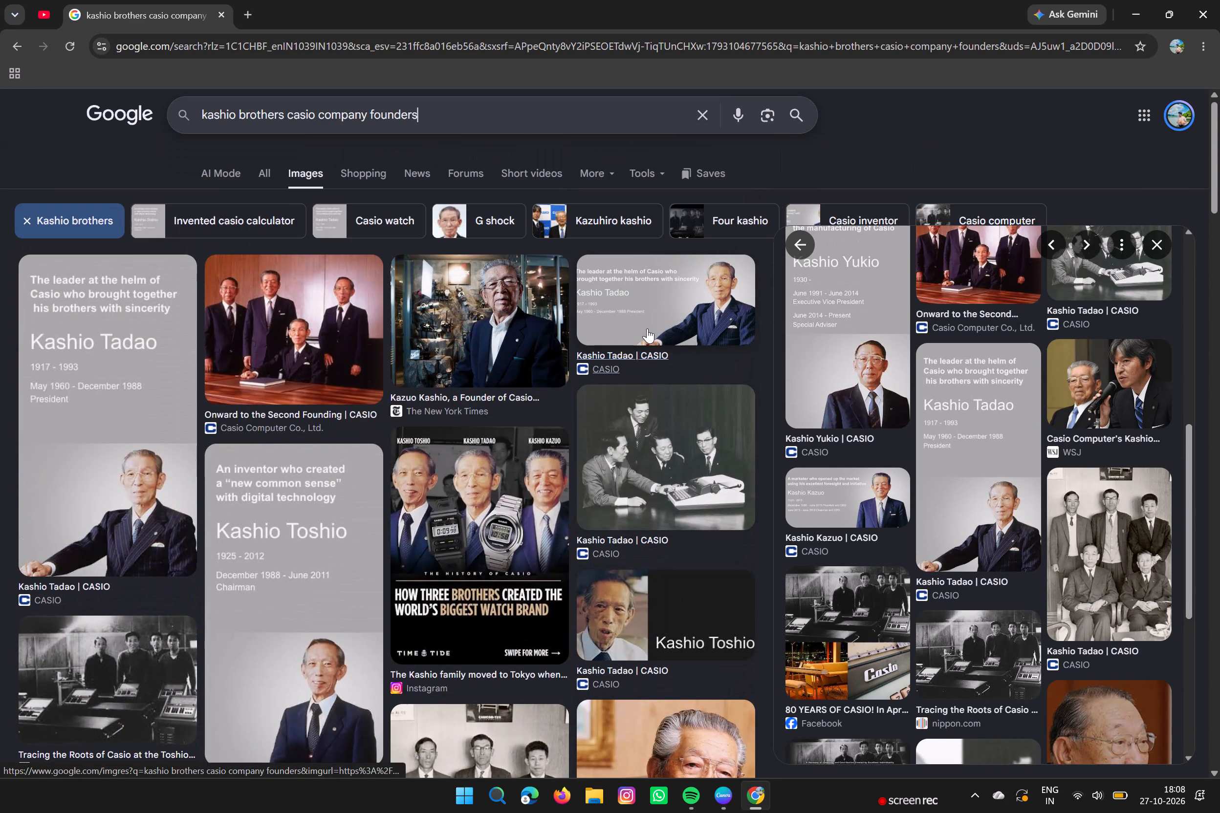
Switch to all web results, expand the AI Overview, and examine the Tadao Kashio and Toshio Kashio entries.
click(258, 180)
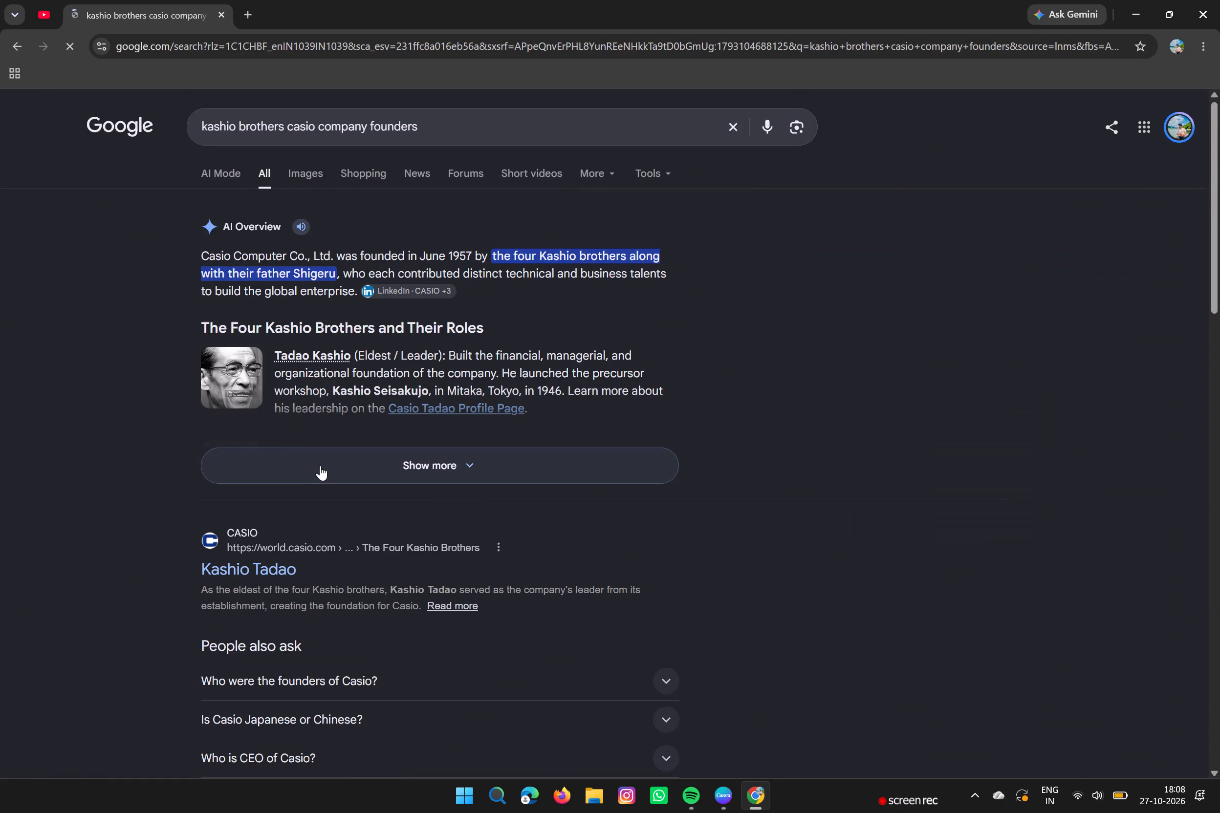
click(321, 466)
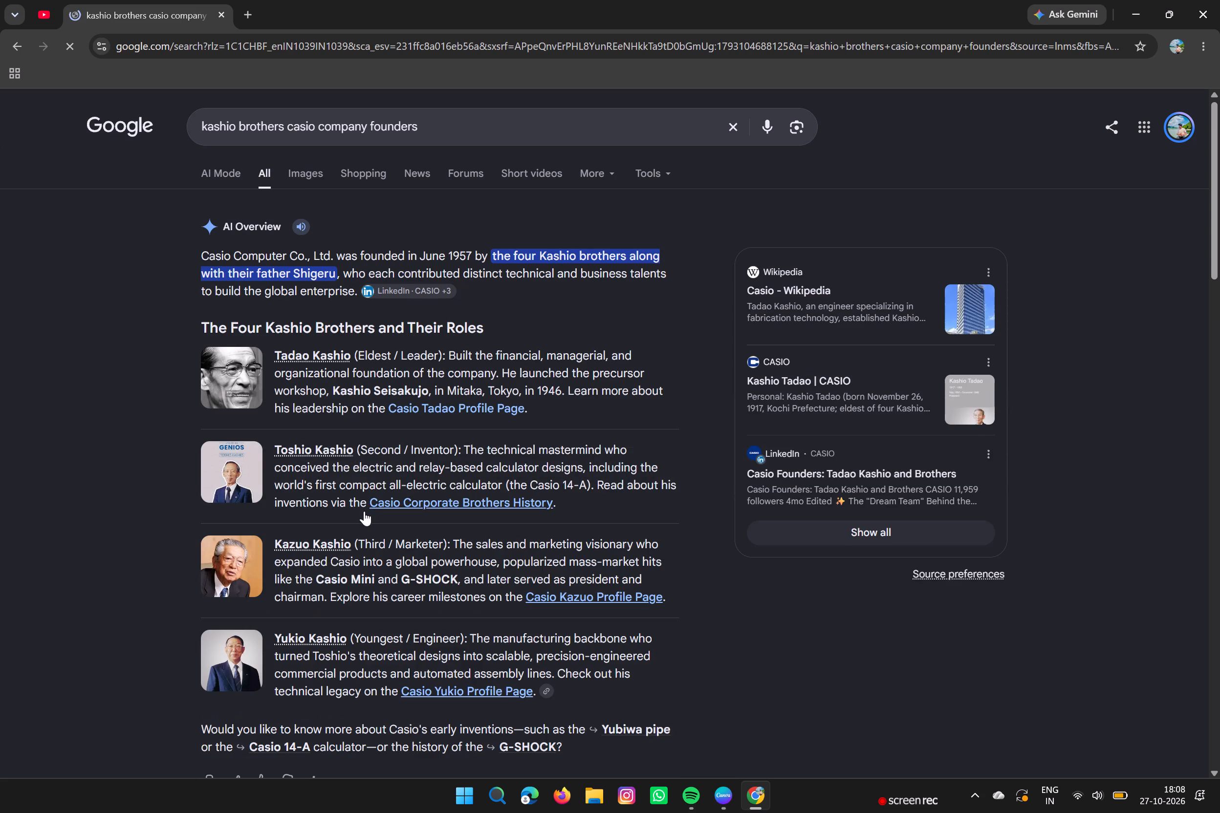
scroll(344, 494, down, 2)
scroll(332, 484, up, 1)
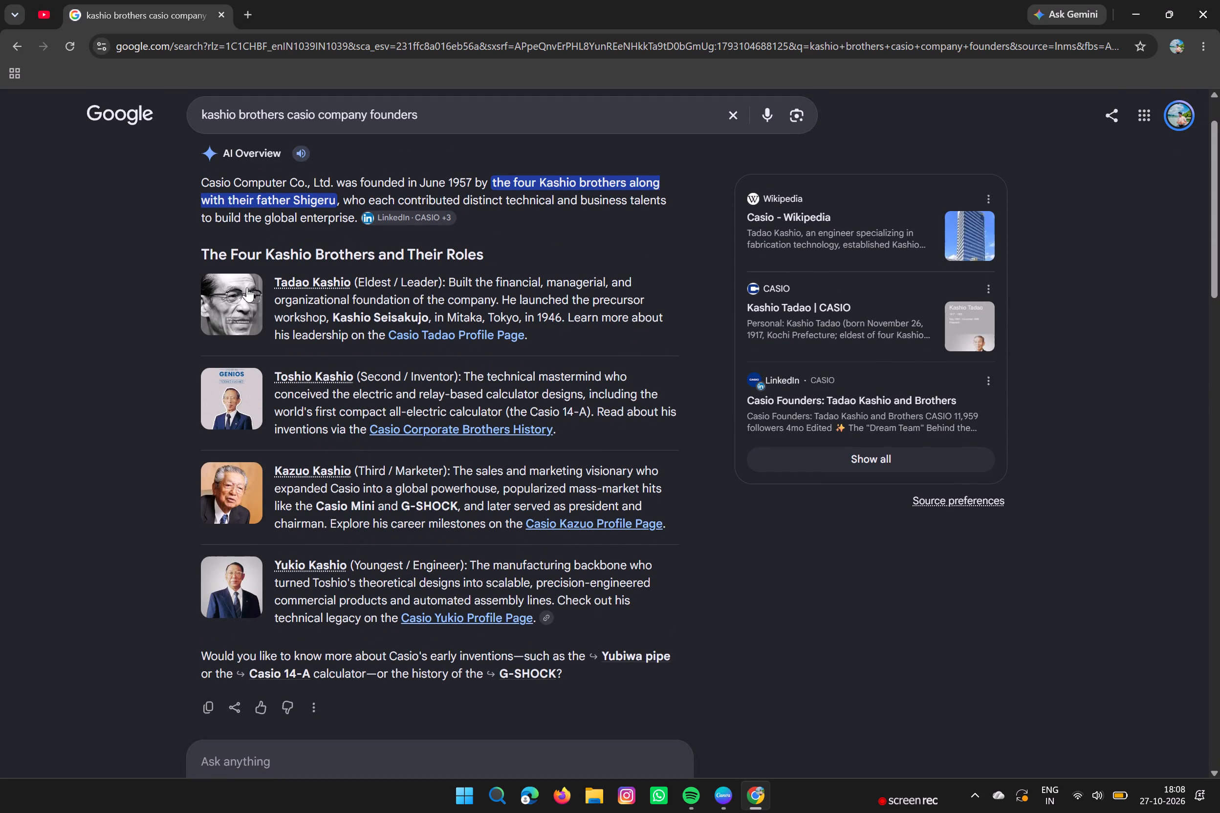
click(287, 278)
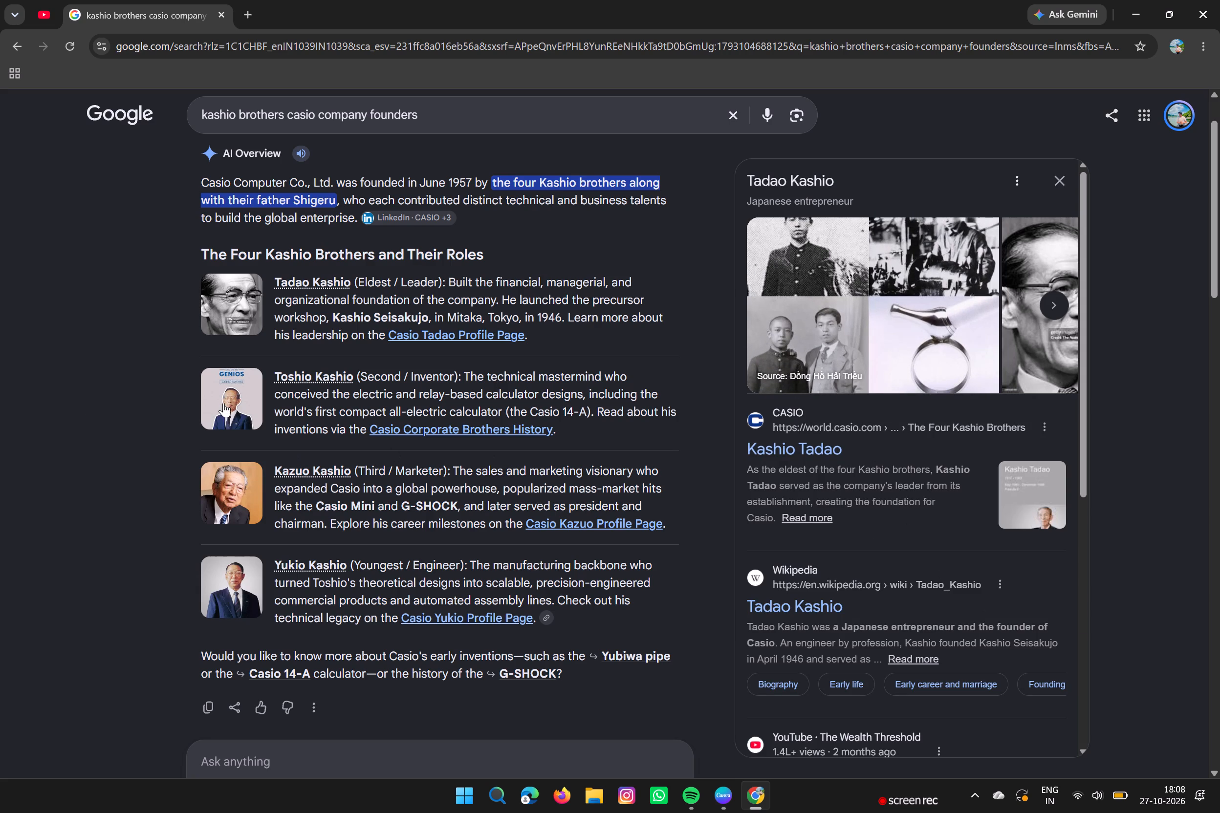
click(241, 402)
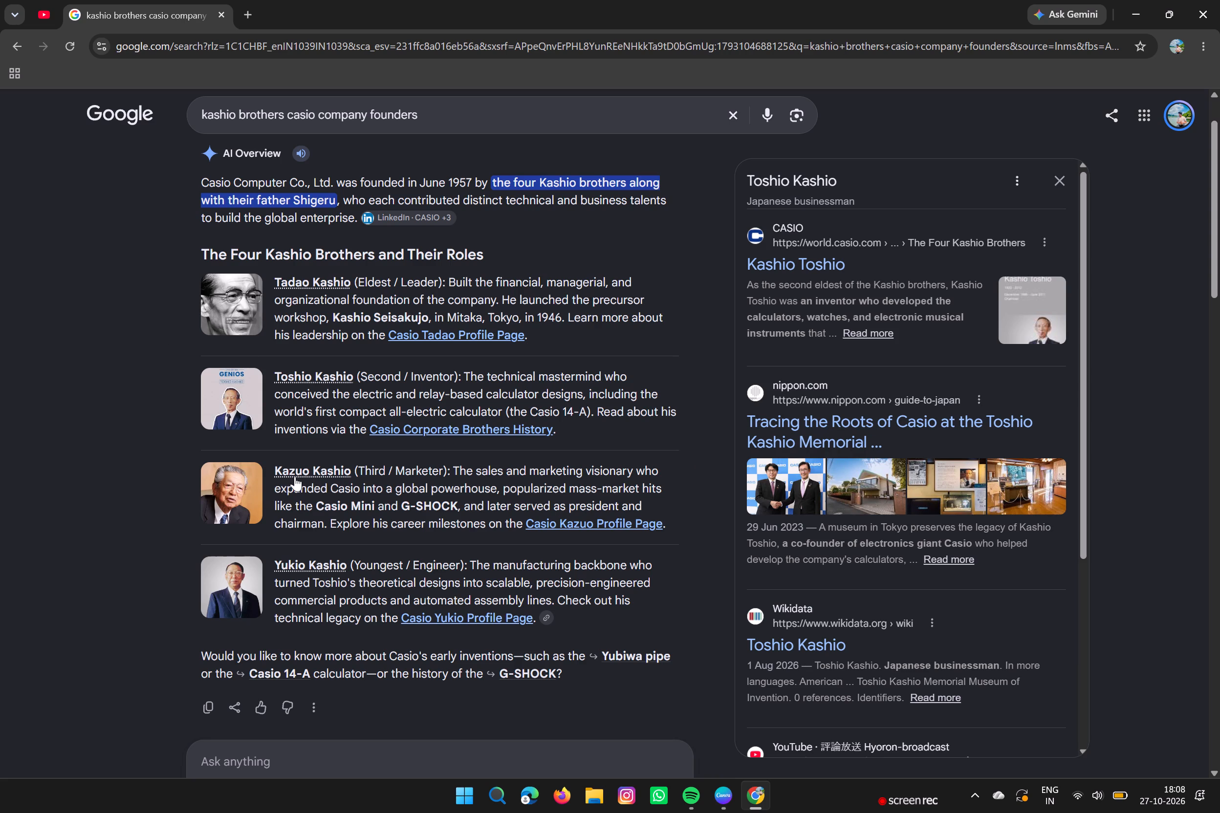
click(245, 302)
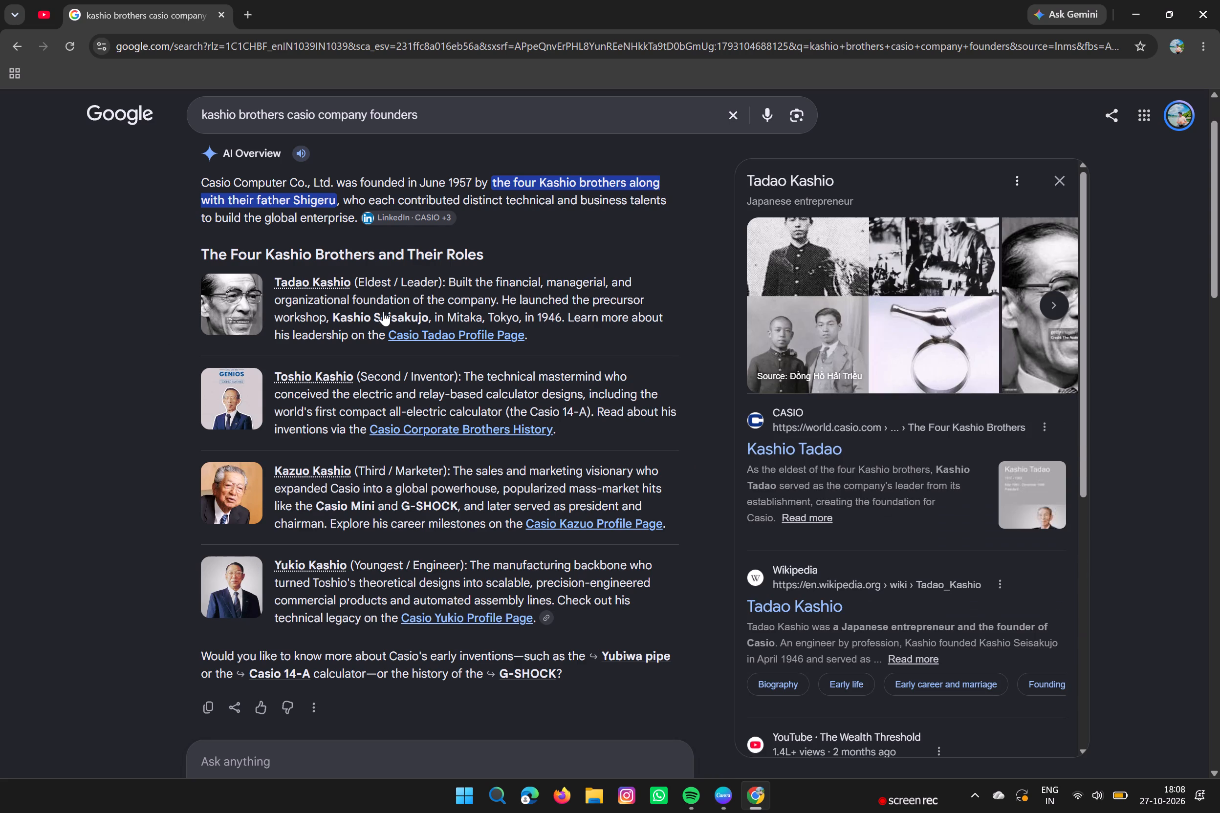
Open Casio's Kashio Tadao profile page and examine it for photos of the brothers.
click(817, 452)
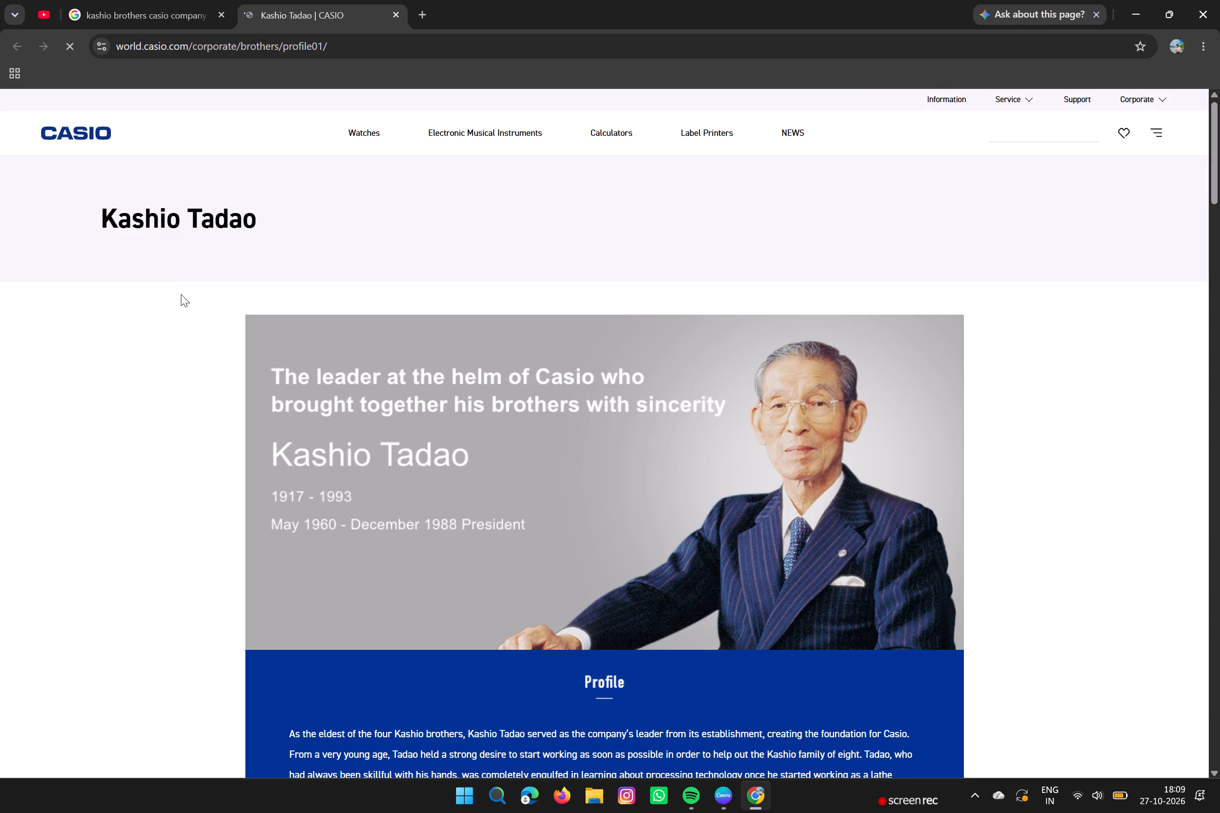
scroll(370, 468, down, 4)
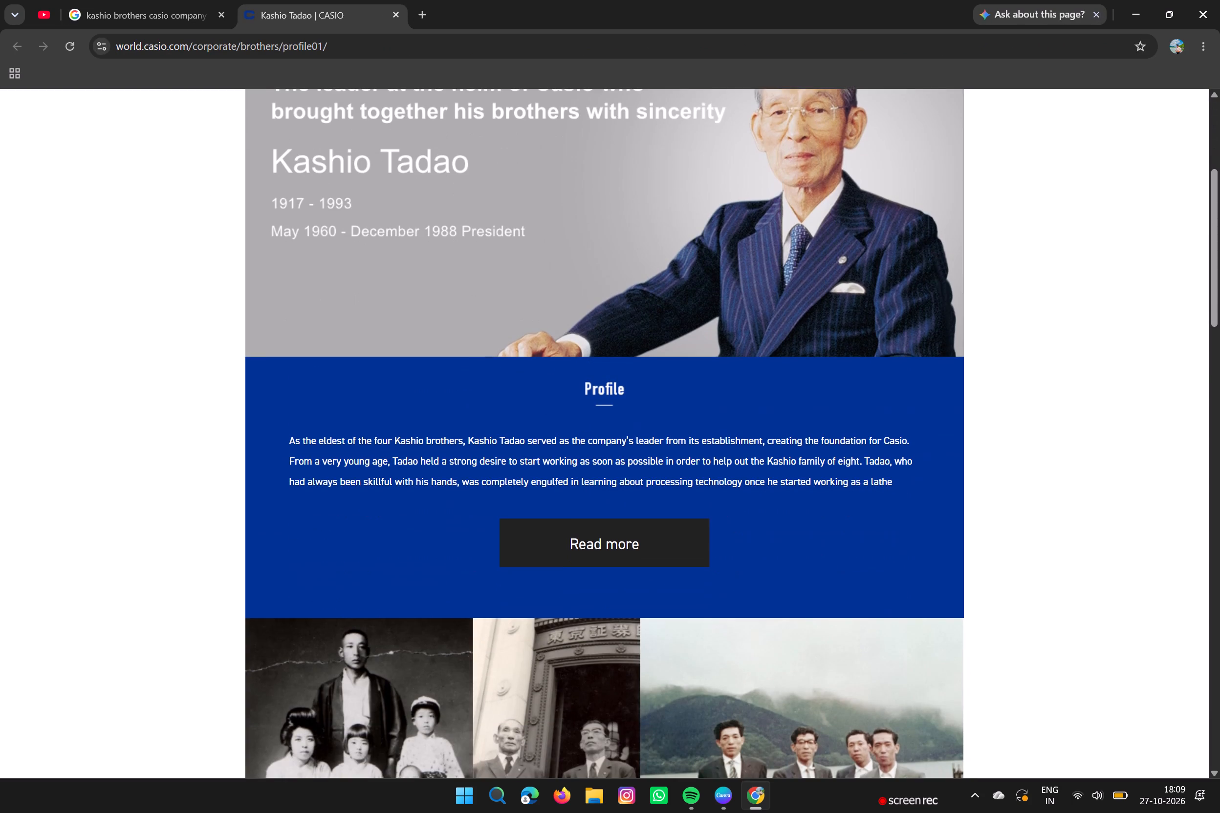
scroll(370, 467, down, 10)
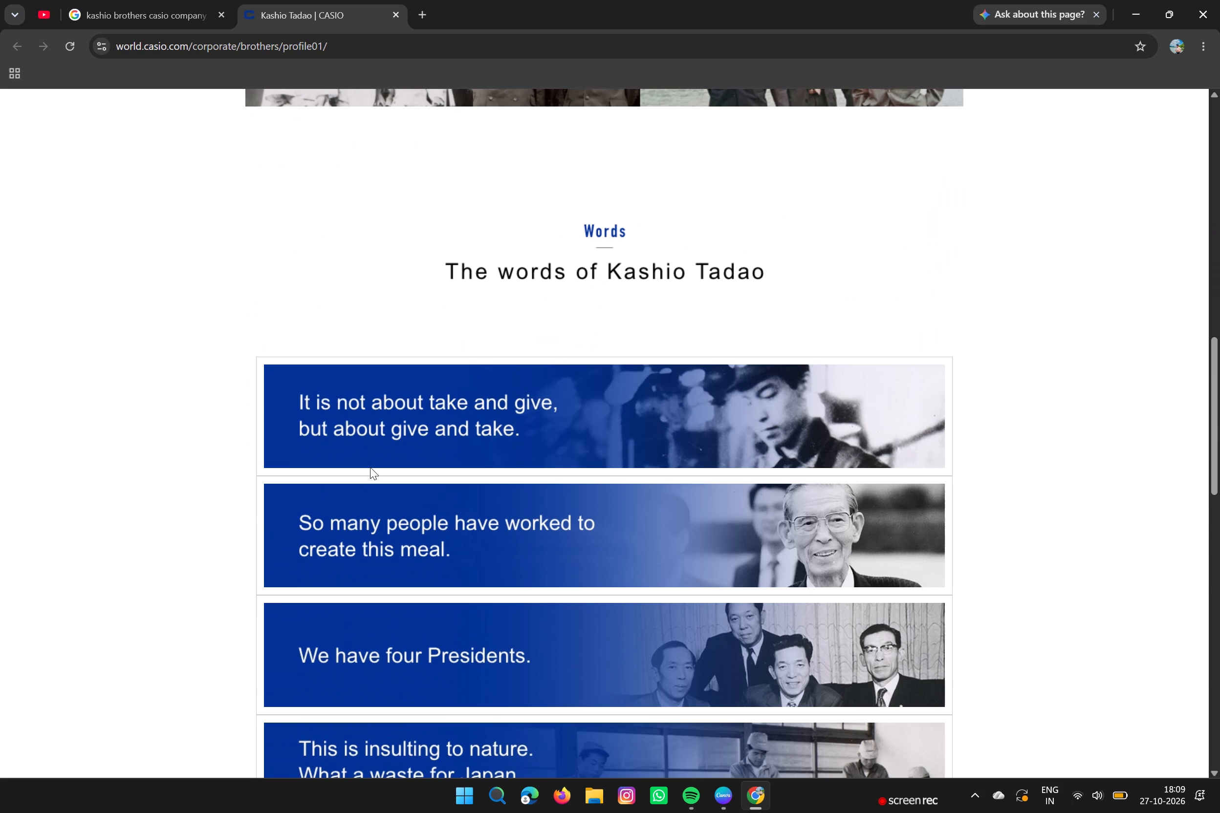
scroll(370, 467, up, 11)
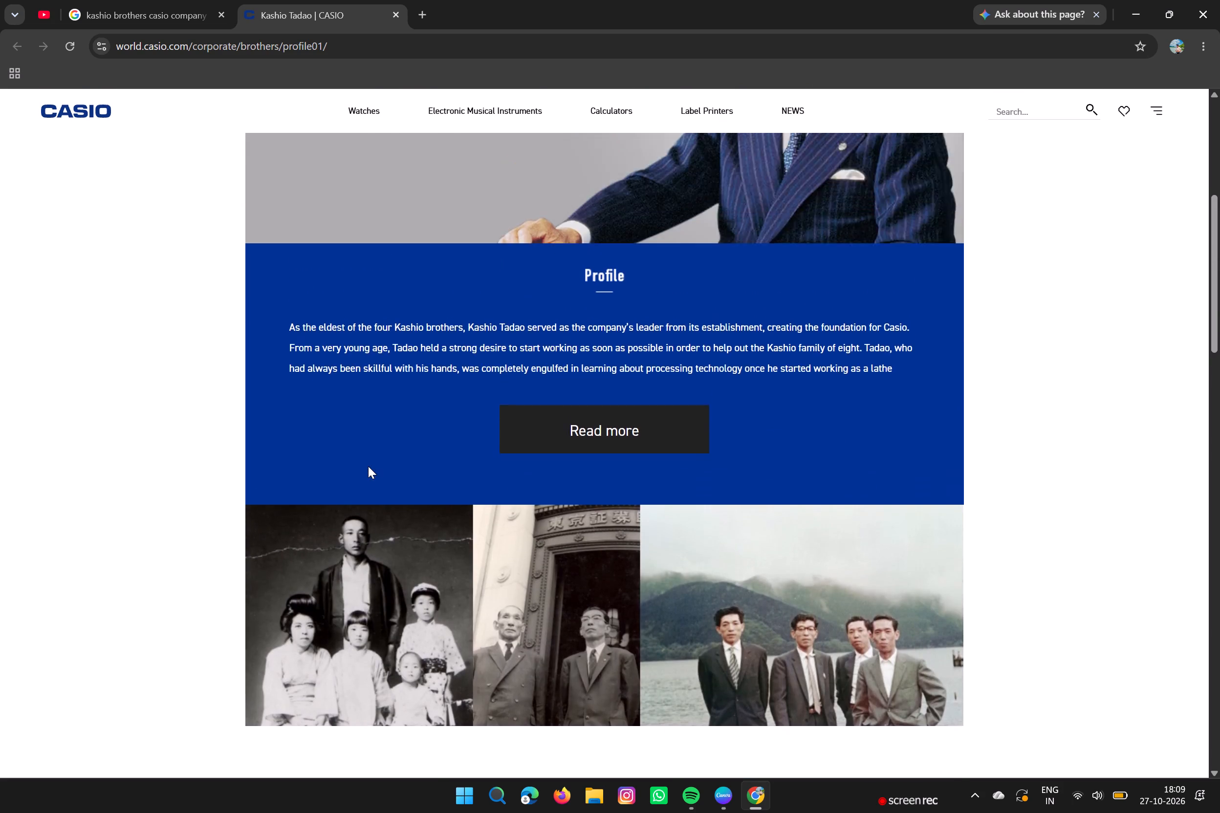
scroll(368, 466, up, 5)
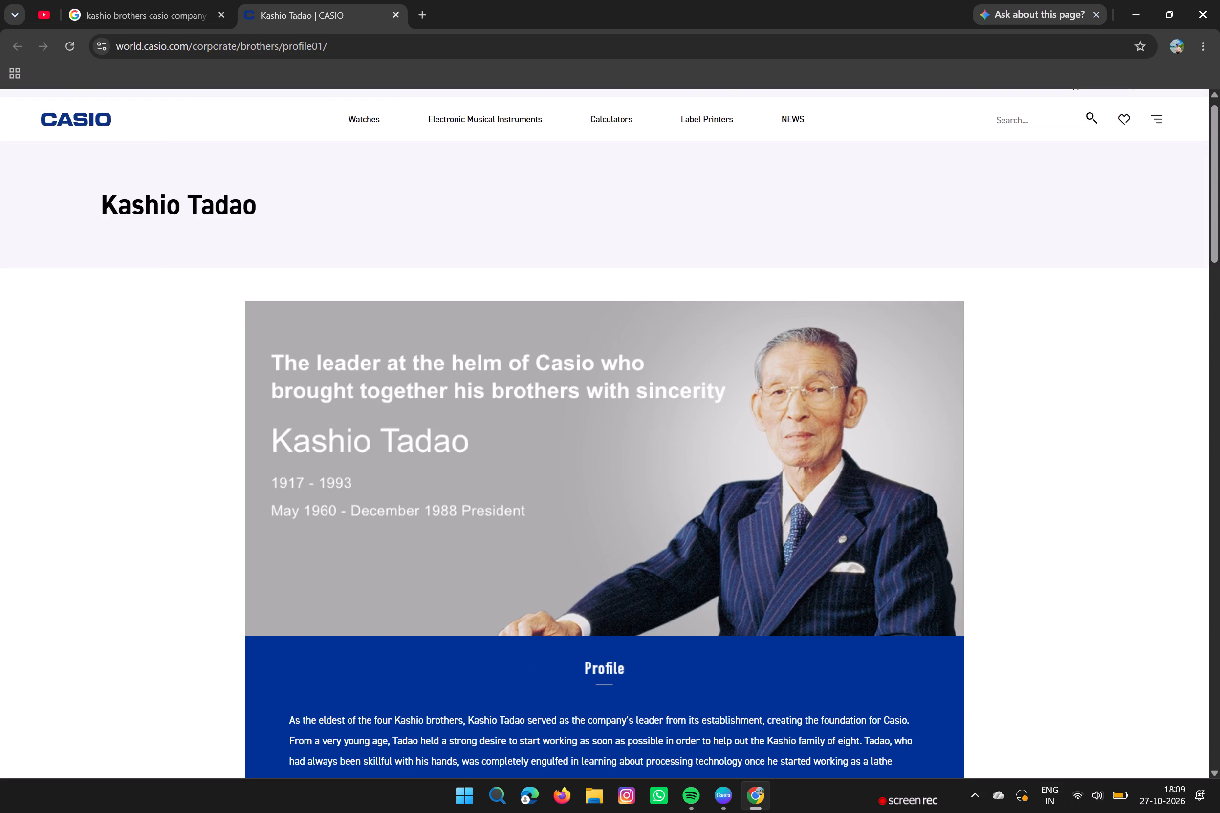
click(190, 217)
scroll(339, 388, up, 1)
scroll(335, 386, down, 5)
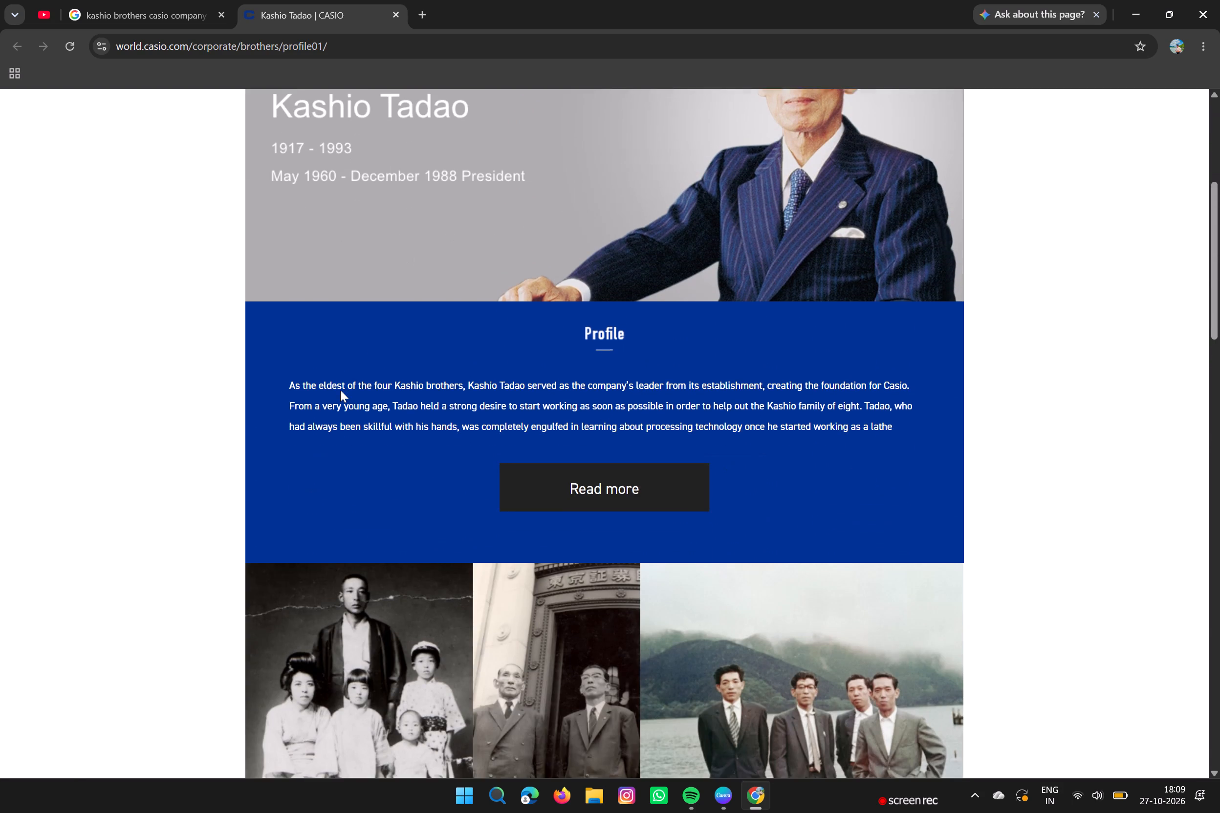
scroll(340, 391, down, 20)
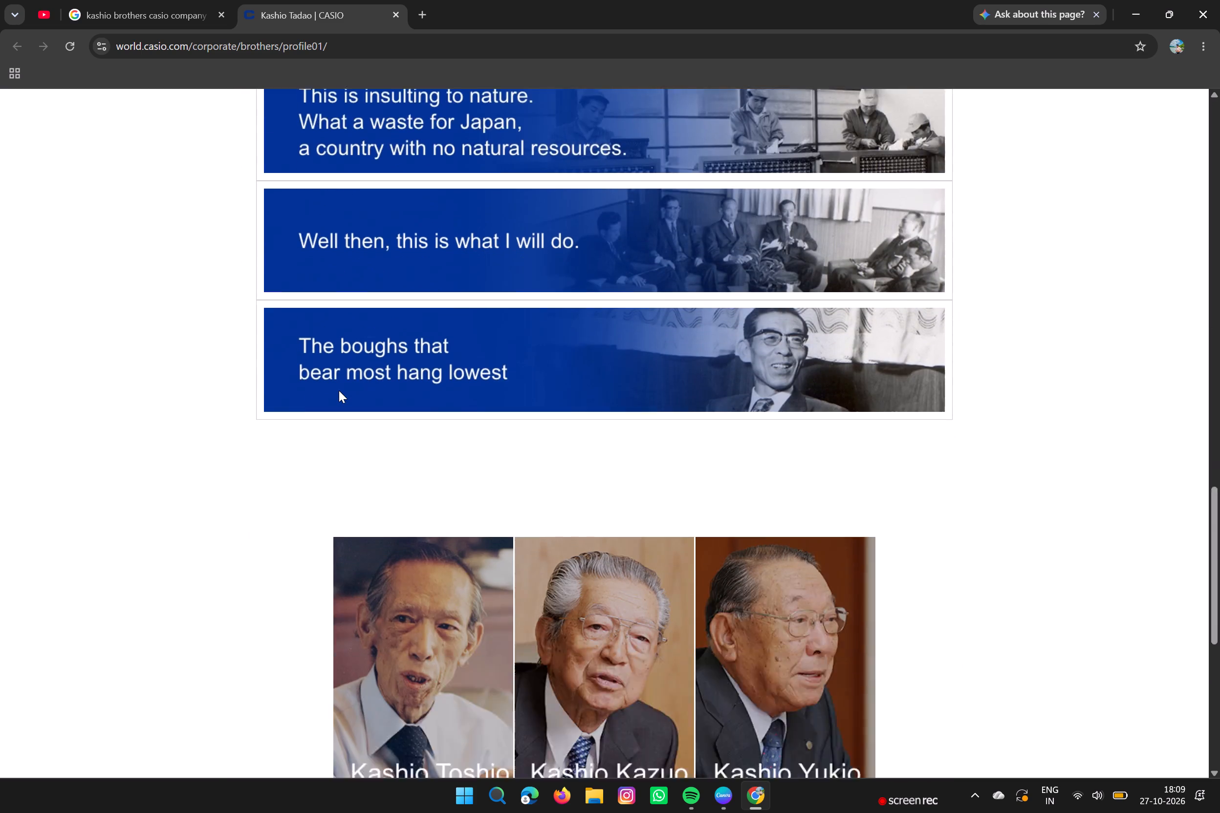
scroll(339, 390, down, 2)
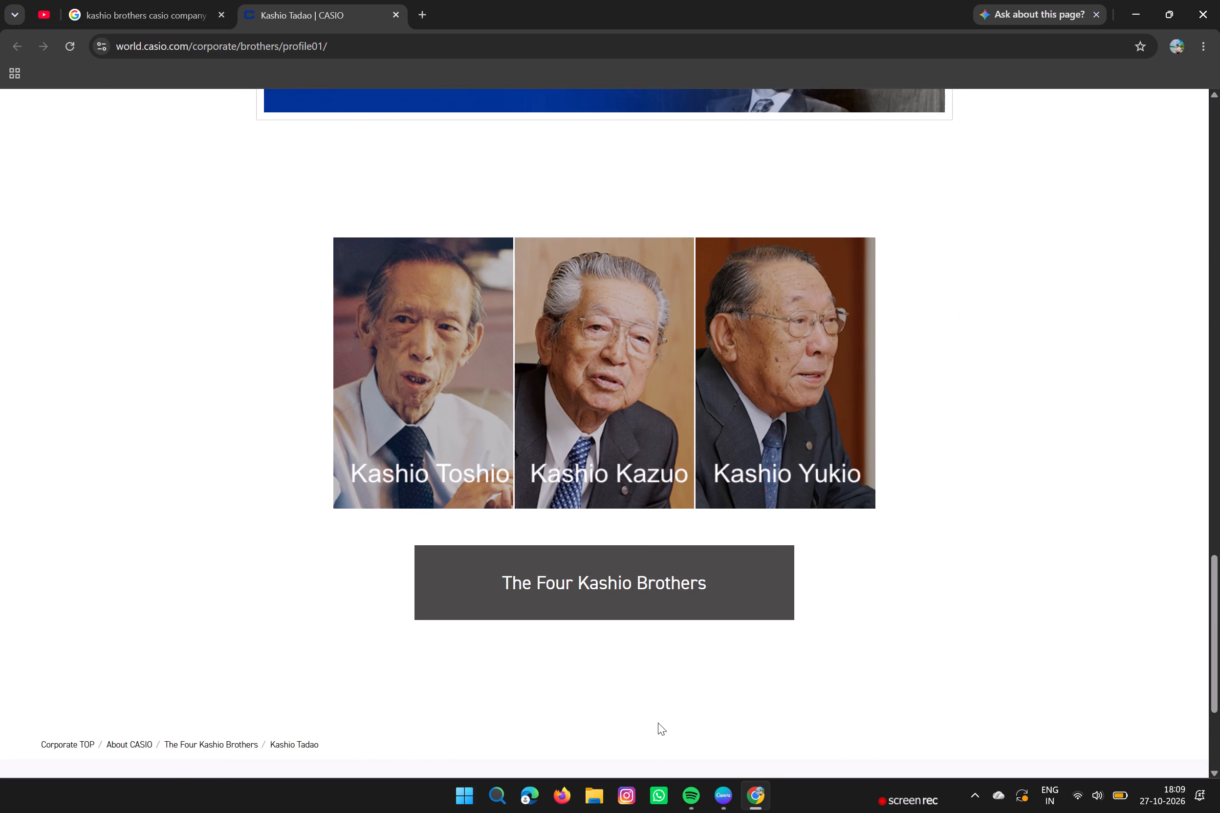
scroll(418, 625, up, 3)
scroll(418, 626, down, 1)
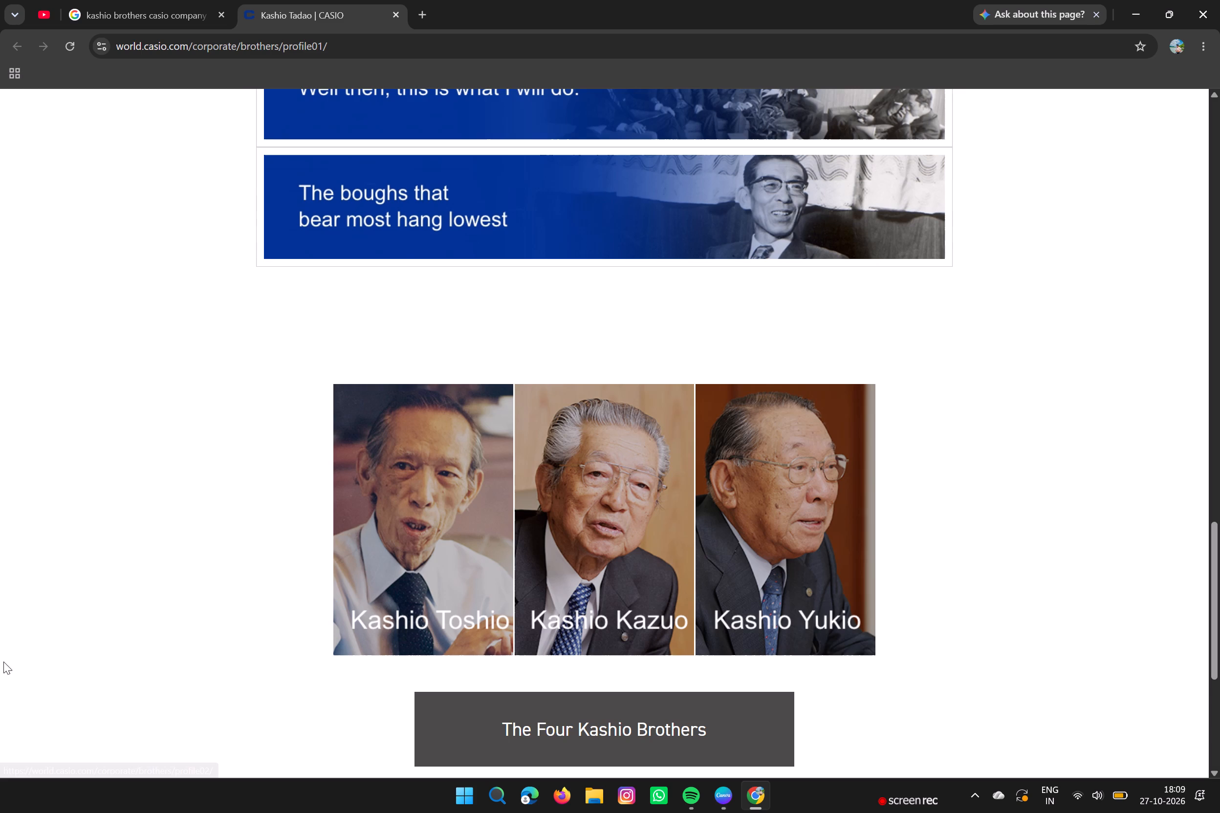
scroll(3, 662, down, 1)
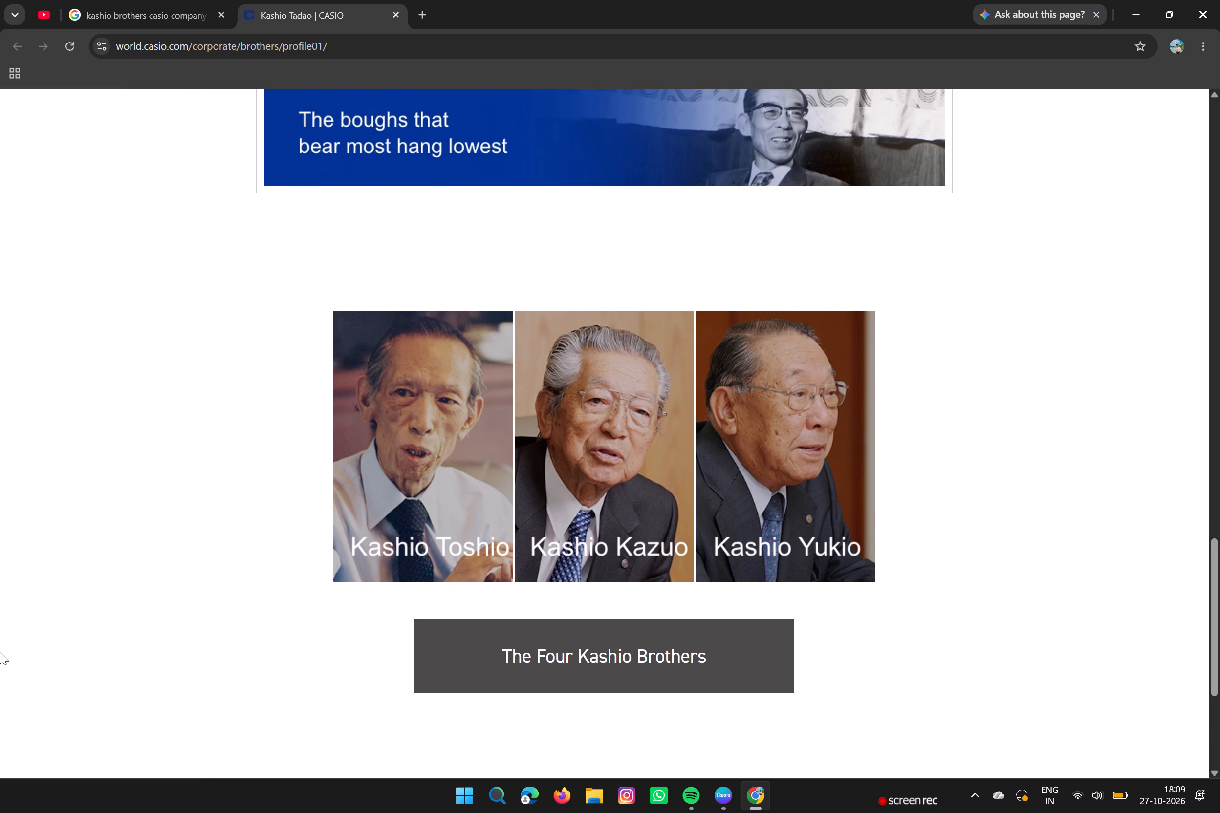
scroll(0, 620, down, 2)
scroll(0, 620, up, 1)
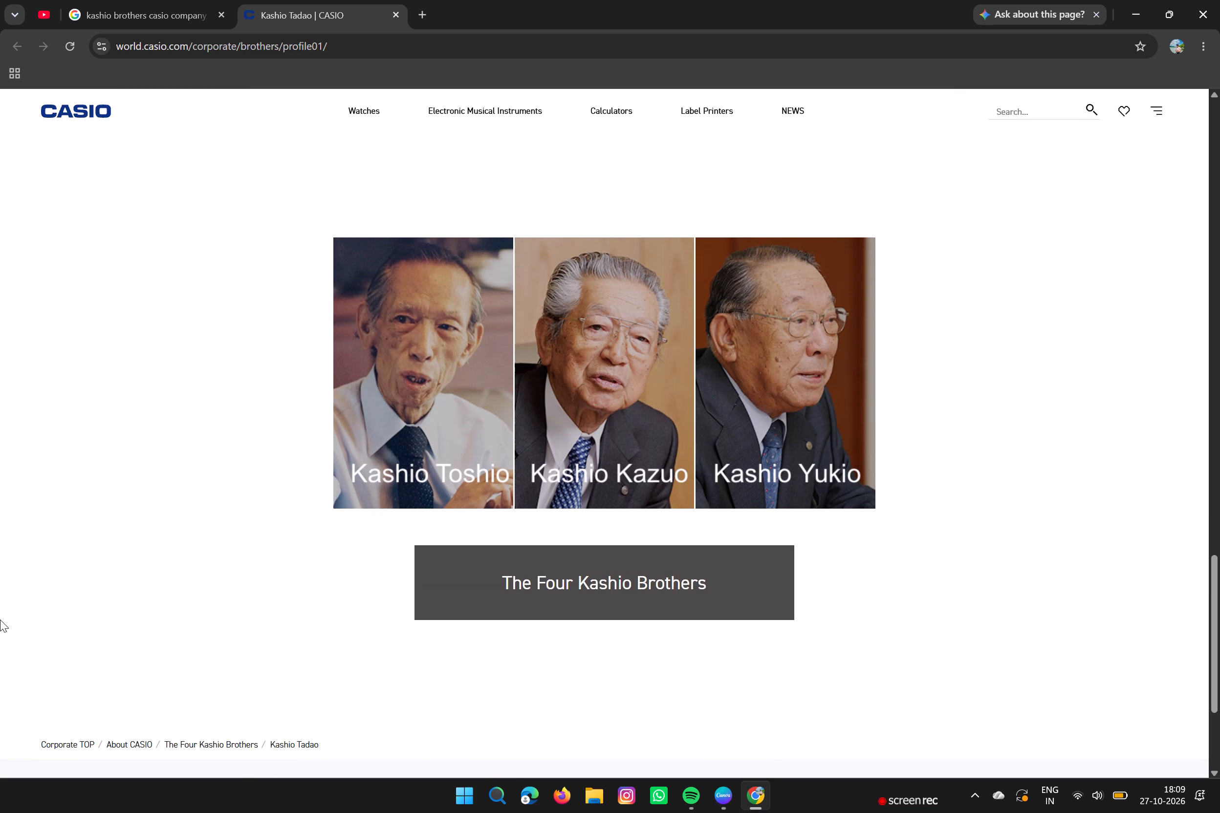
Open Casio's The Four Kashio Brothers page and examine it for a photo of all four founders.
click(174, 749)
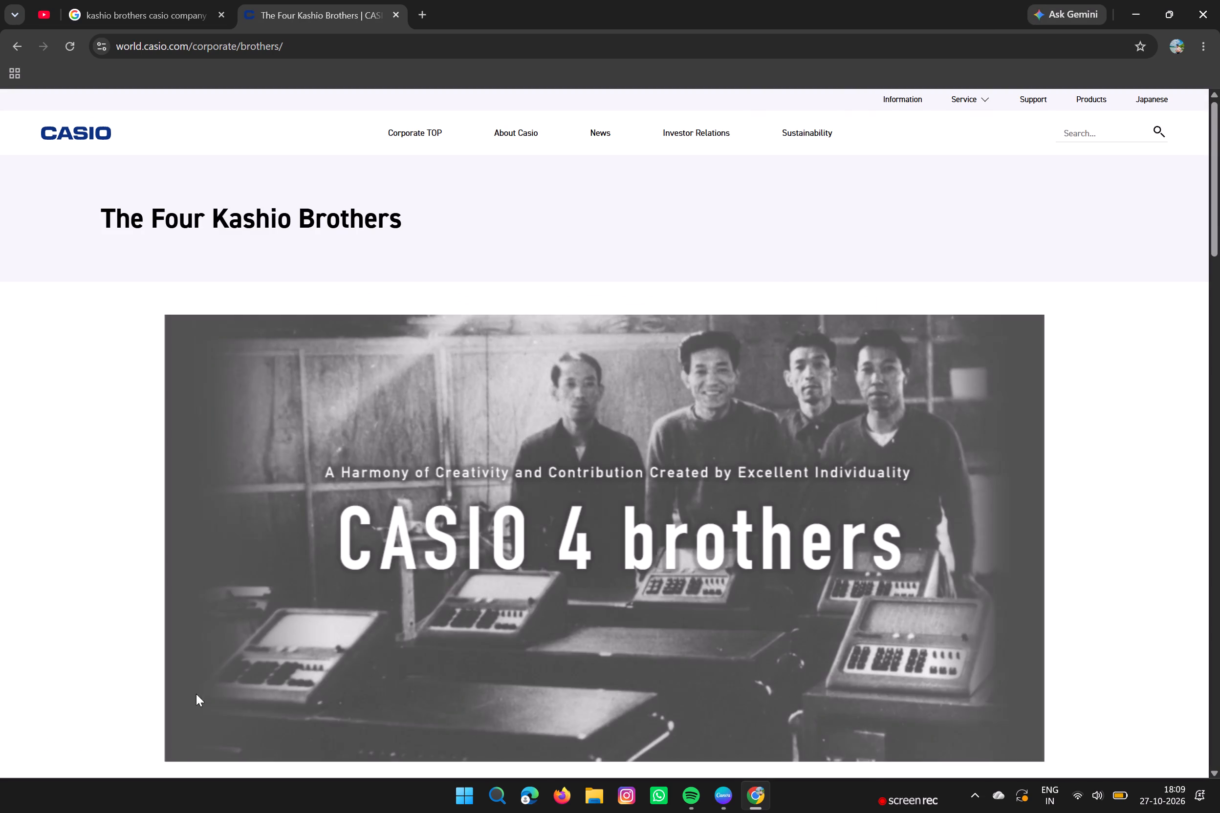
scroll(216, 658, down, 5)
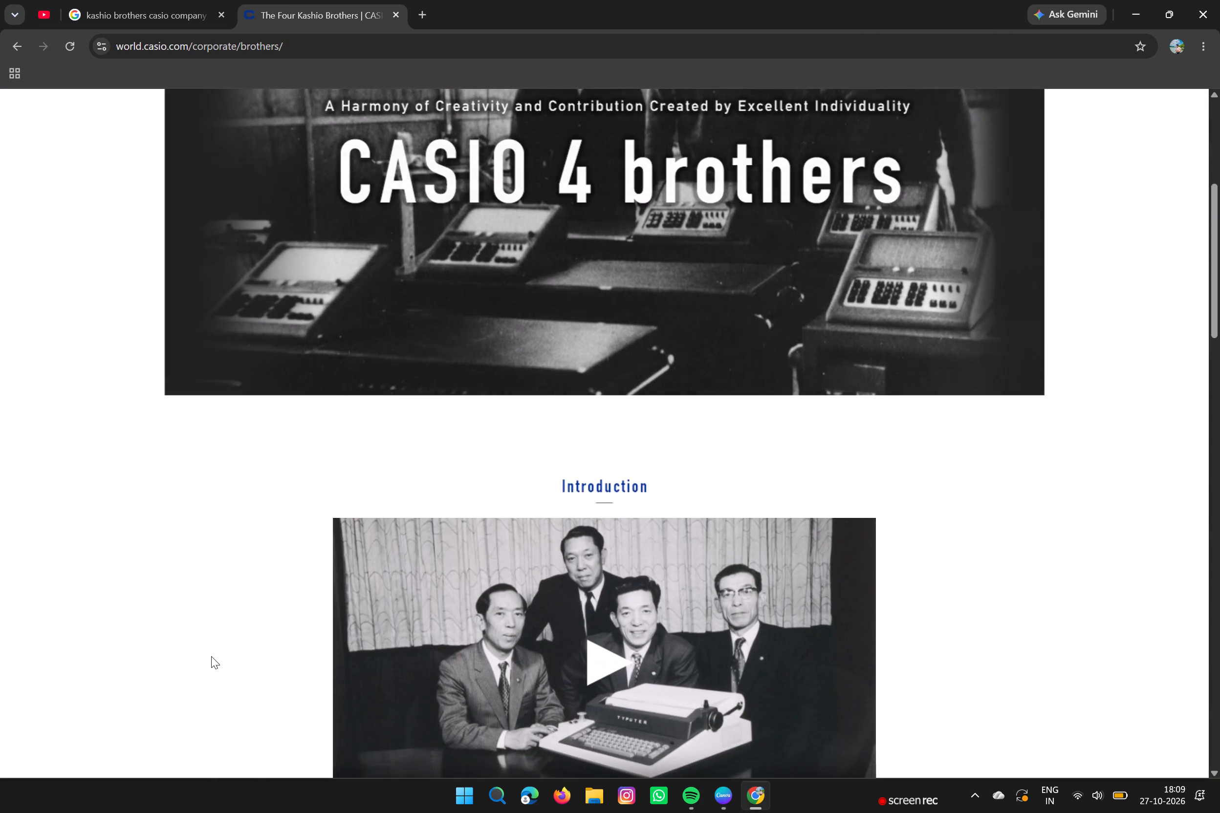
scroll(211, 656, down, 8)
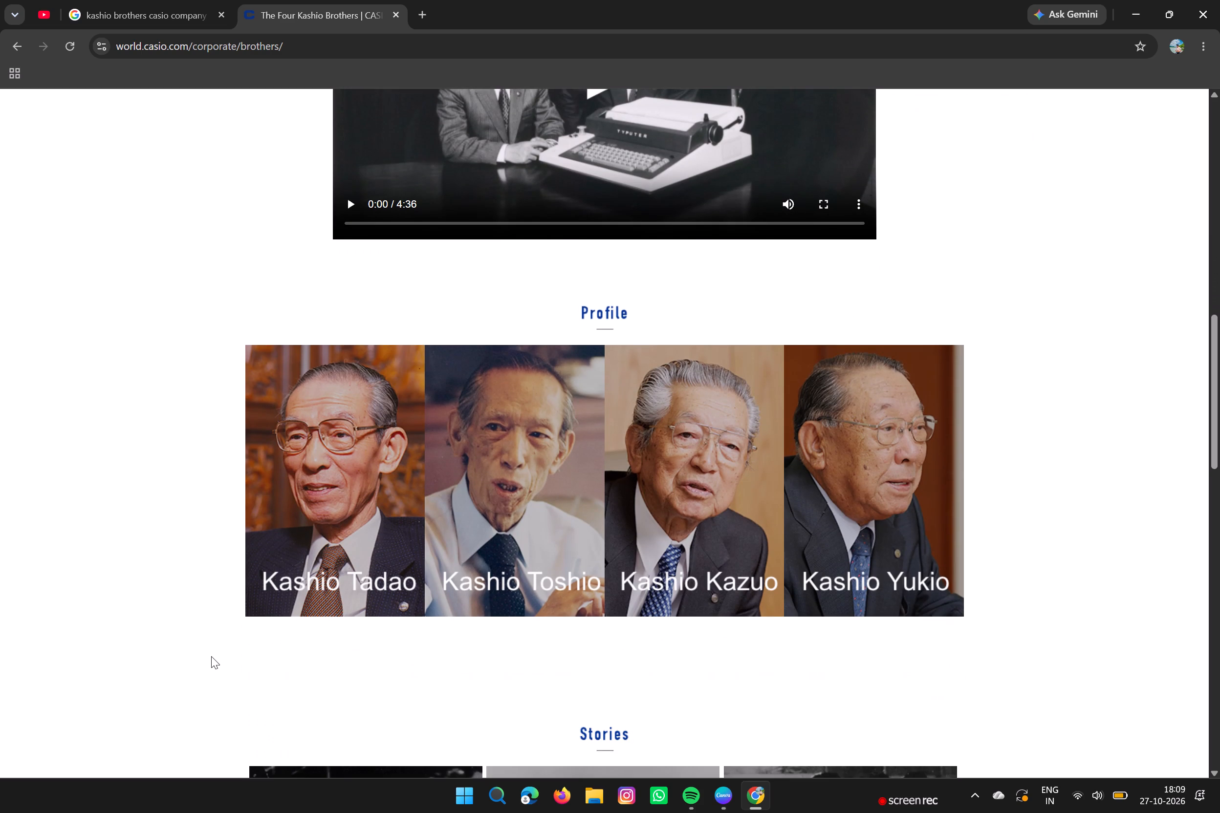
scroll(211, 656, down, 2)
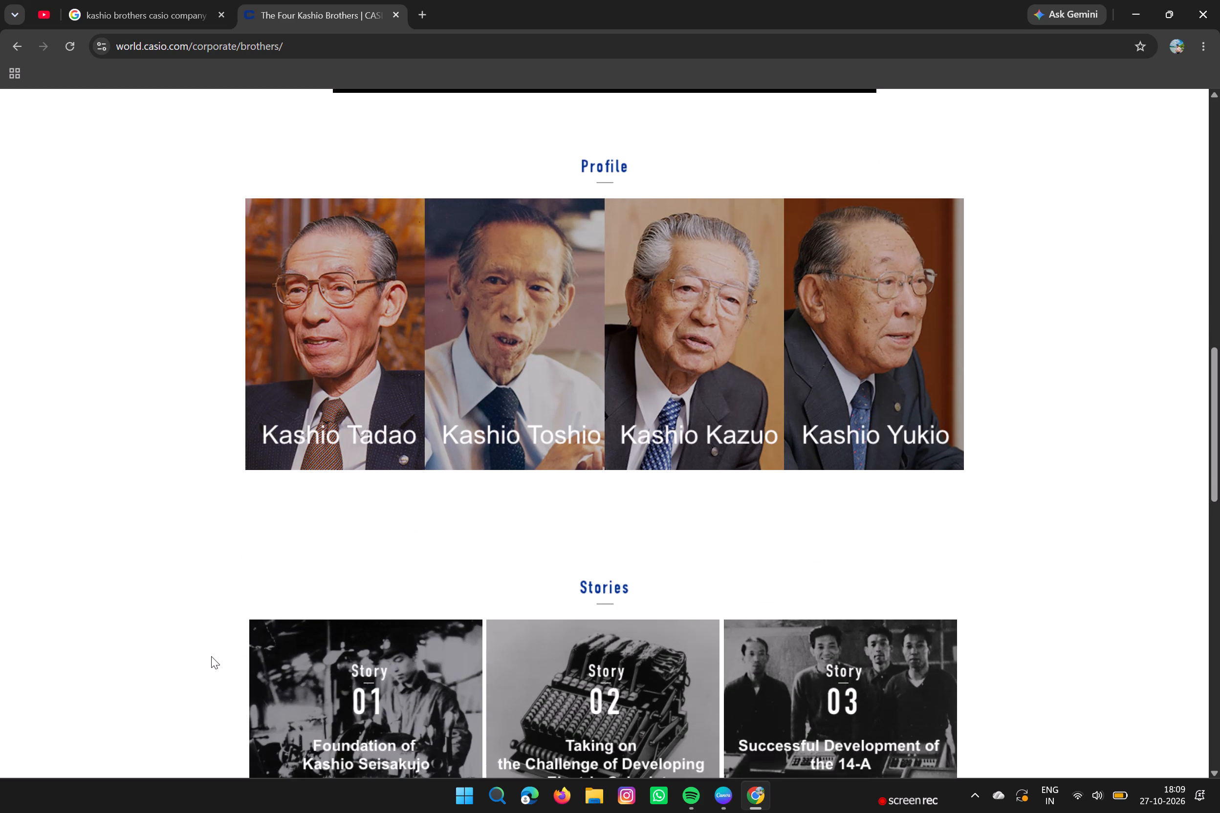
Capture a screen snip of the page's Profile row with the four brothers' portraits, leaving a white margin around it.
scroll(211, 656, up, 1)
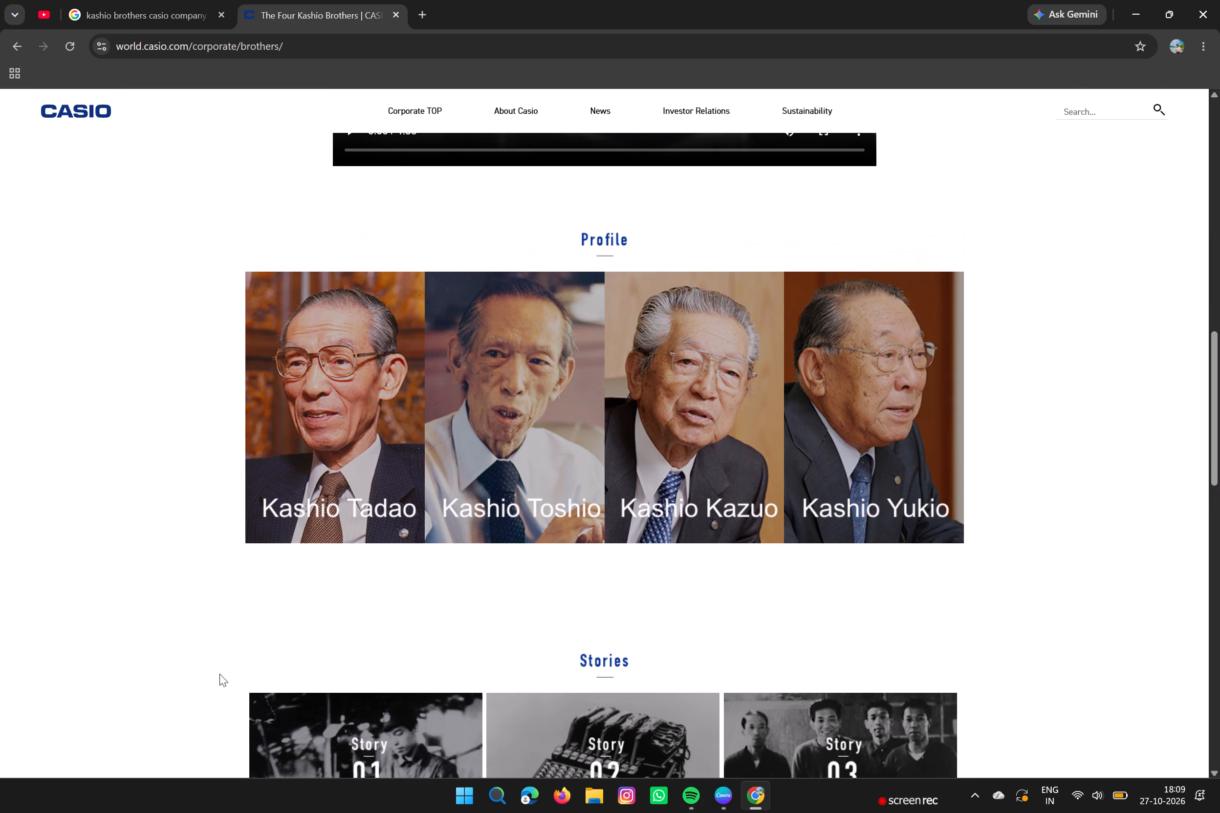
key(Print)
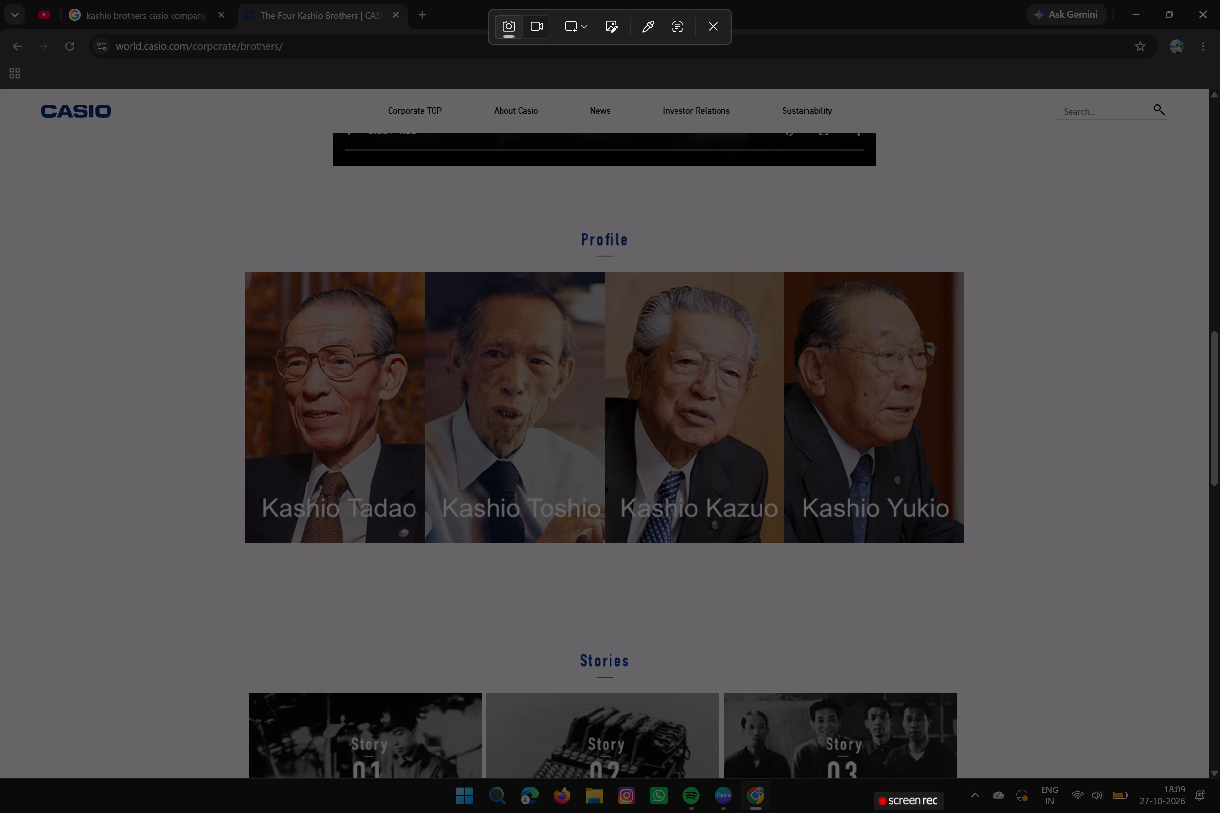
drag(244, 270, 245, 270)
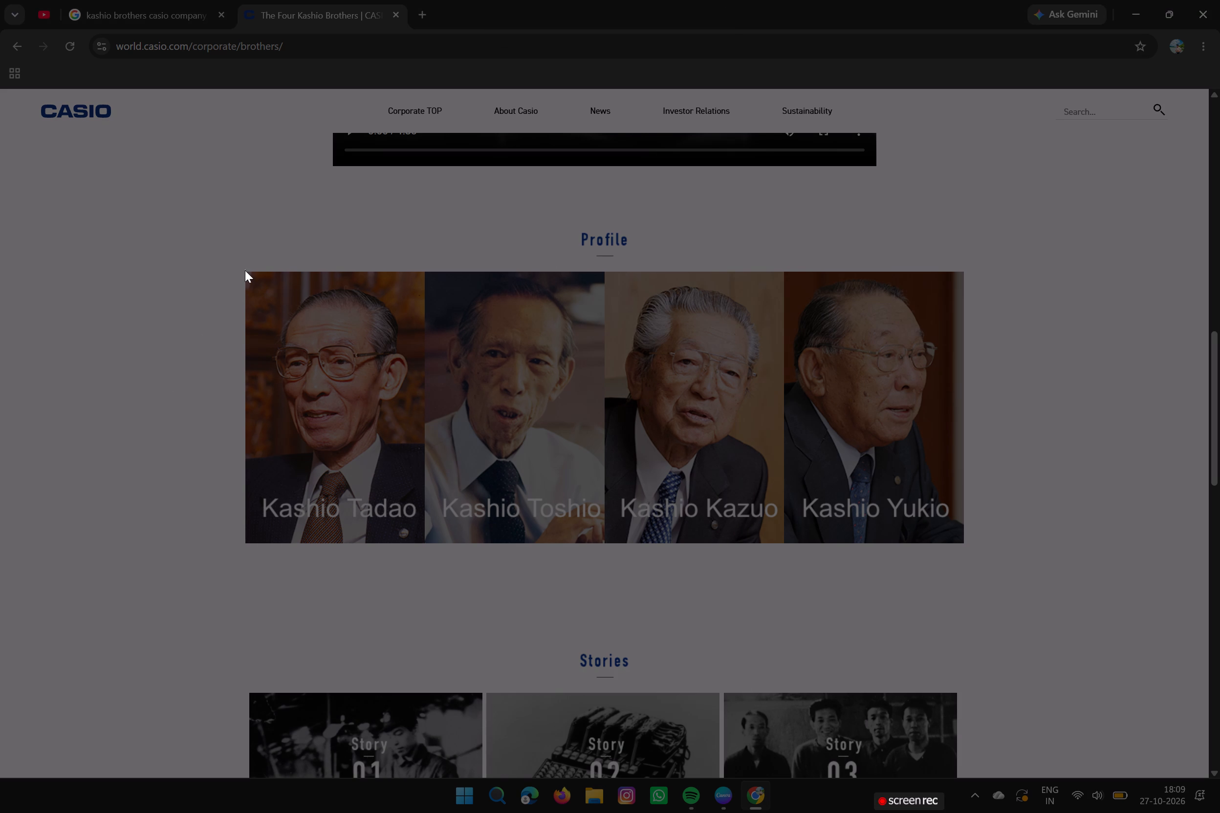
drag(245, 270, 377, 521)
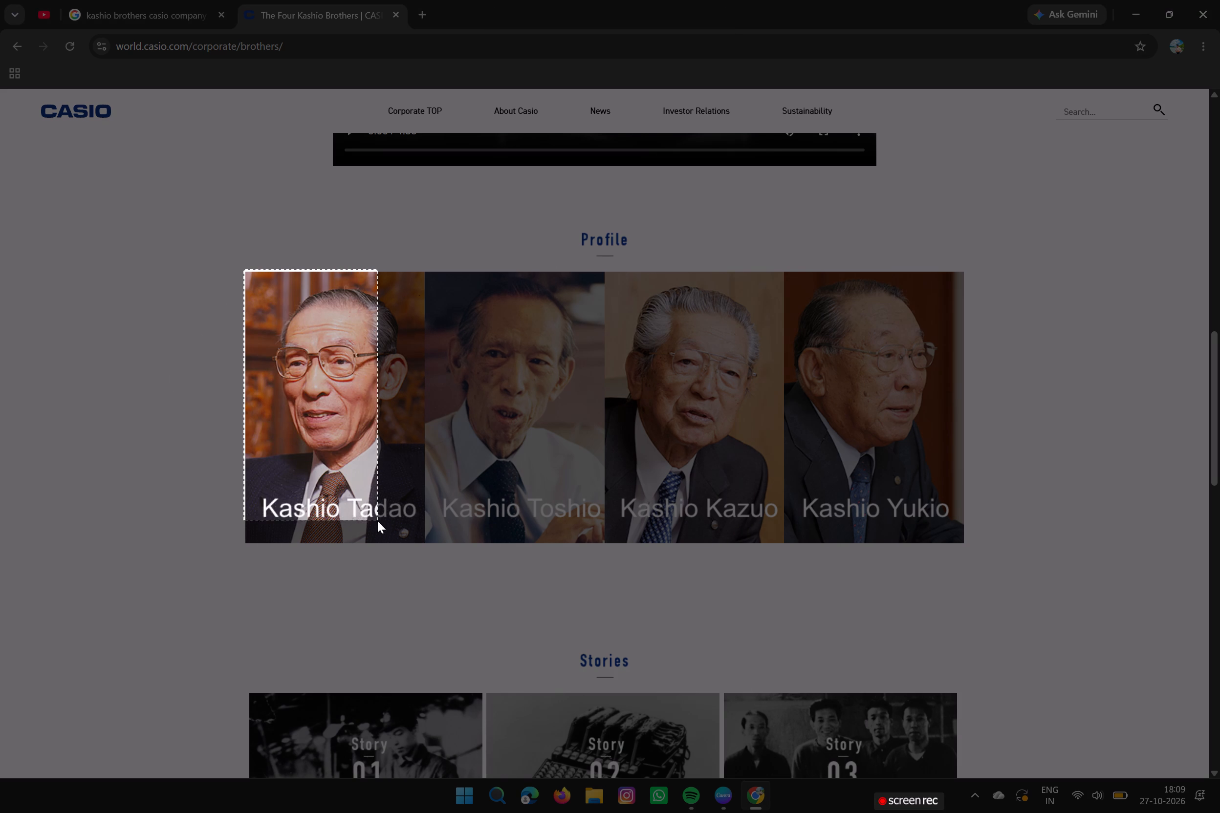
drag(377, 521, 390, 541)
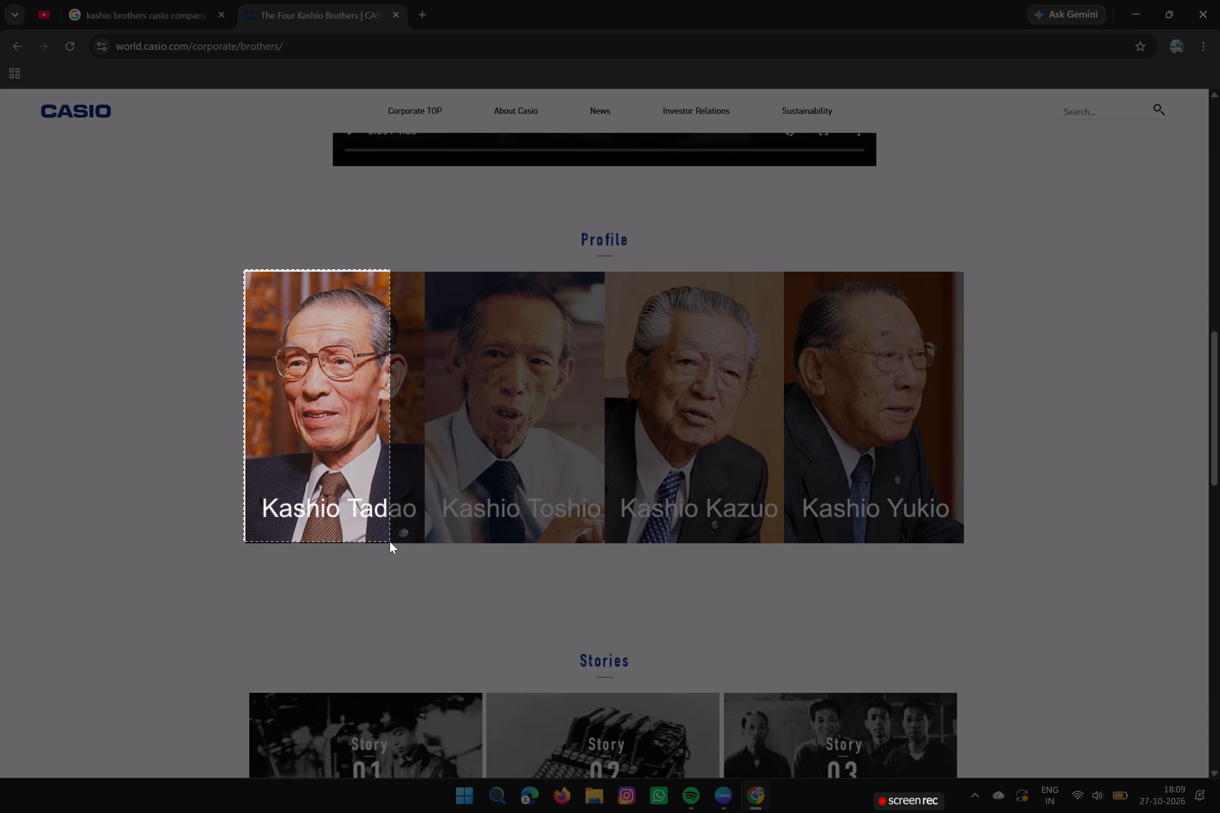
drag(390, 541, 539, 544)
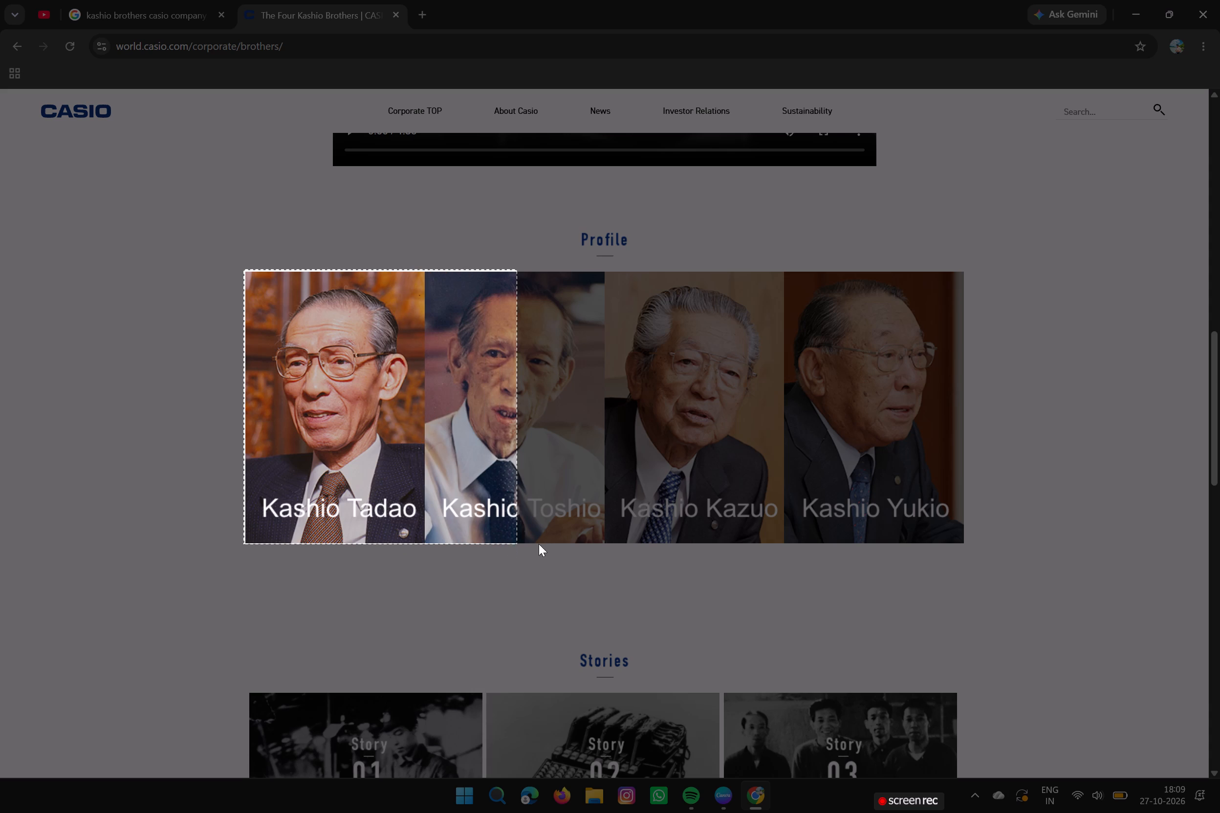
drag(539, 544, 920, 544)
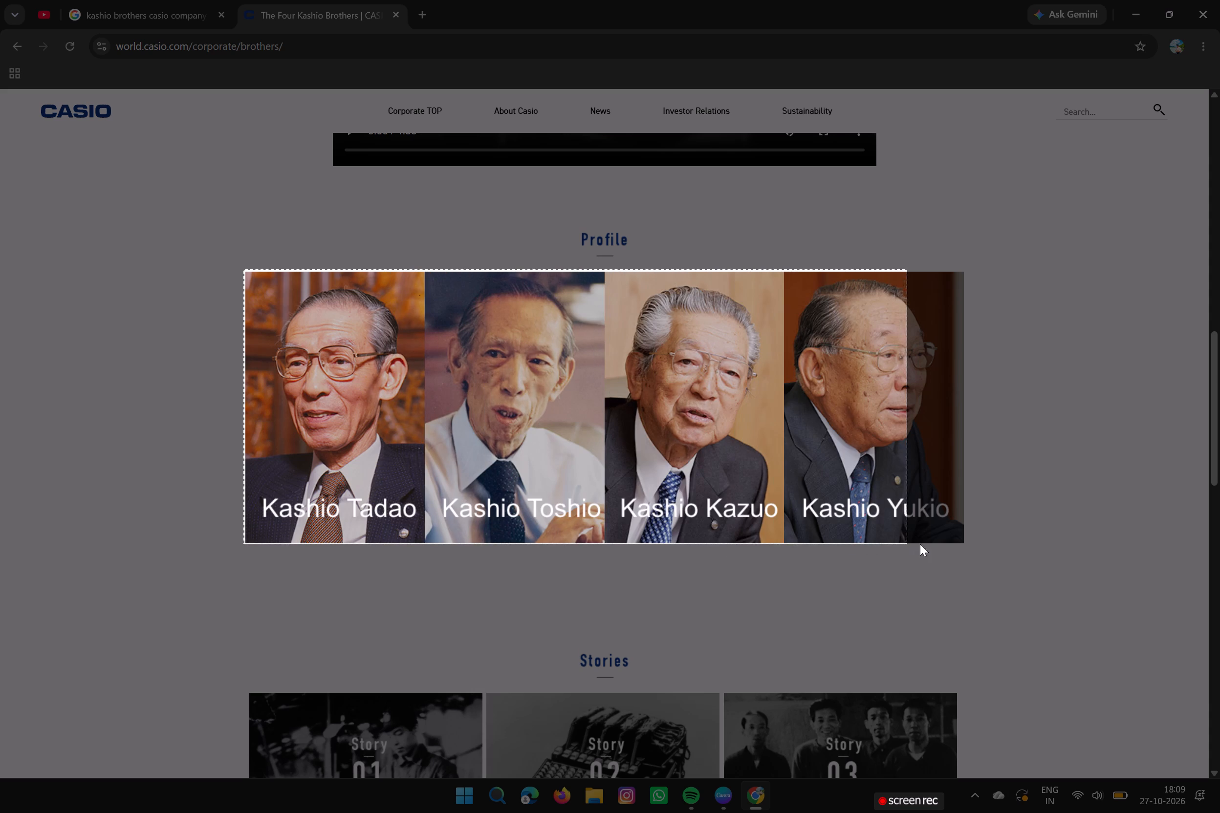
drag(920, 544, 962, 542)
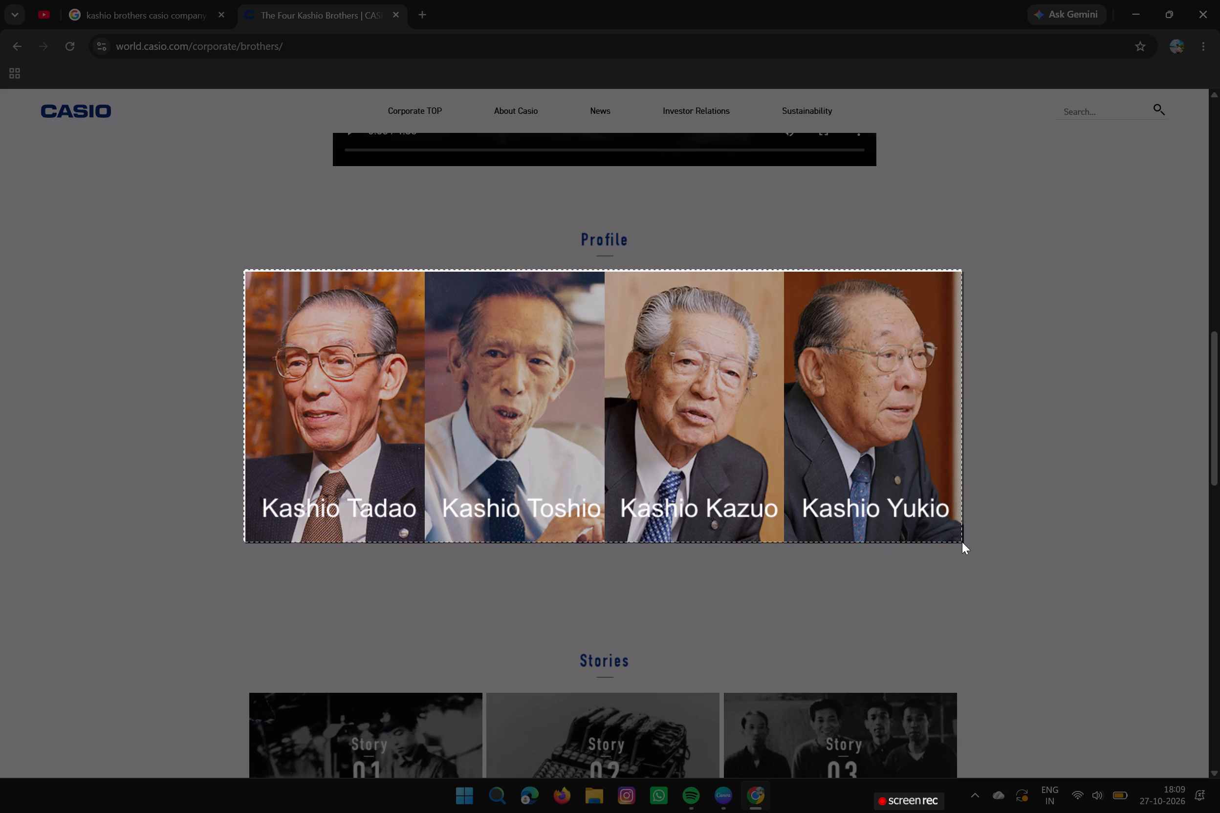
drag(962, 542, 962, 542)
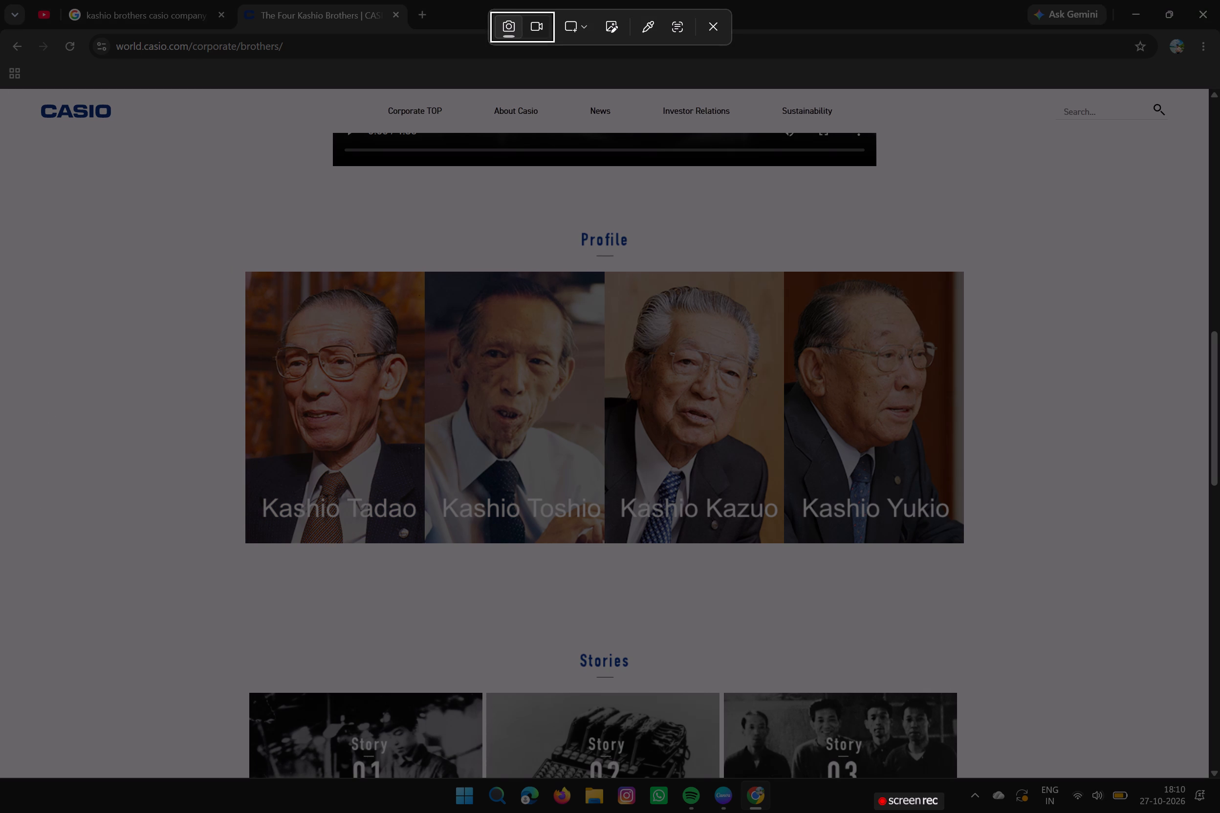
drag(232, 258, 959, 580)
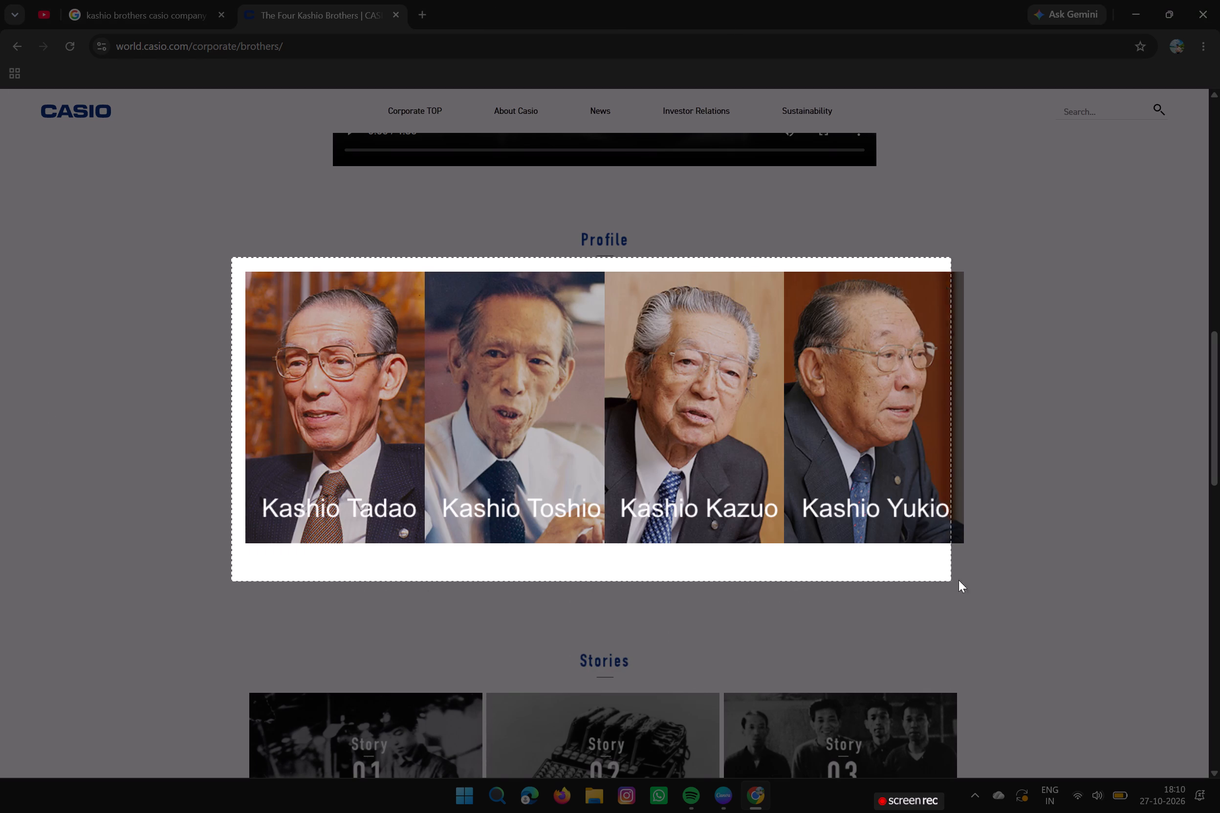
drag(959, 580, 996, 580)
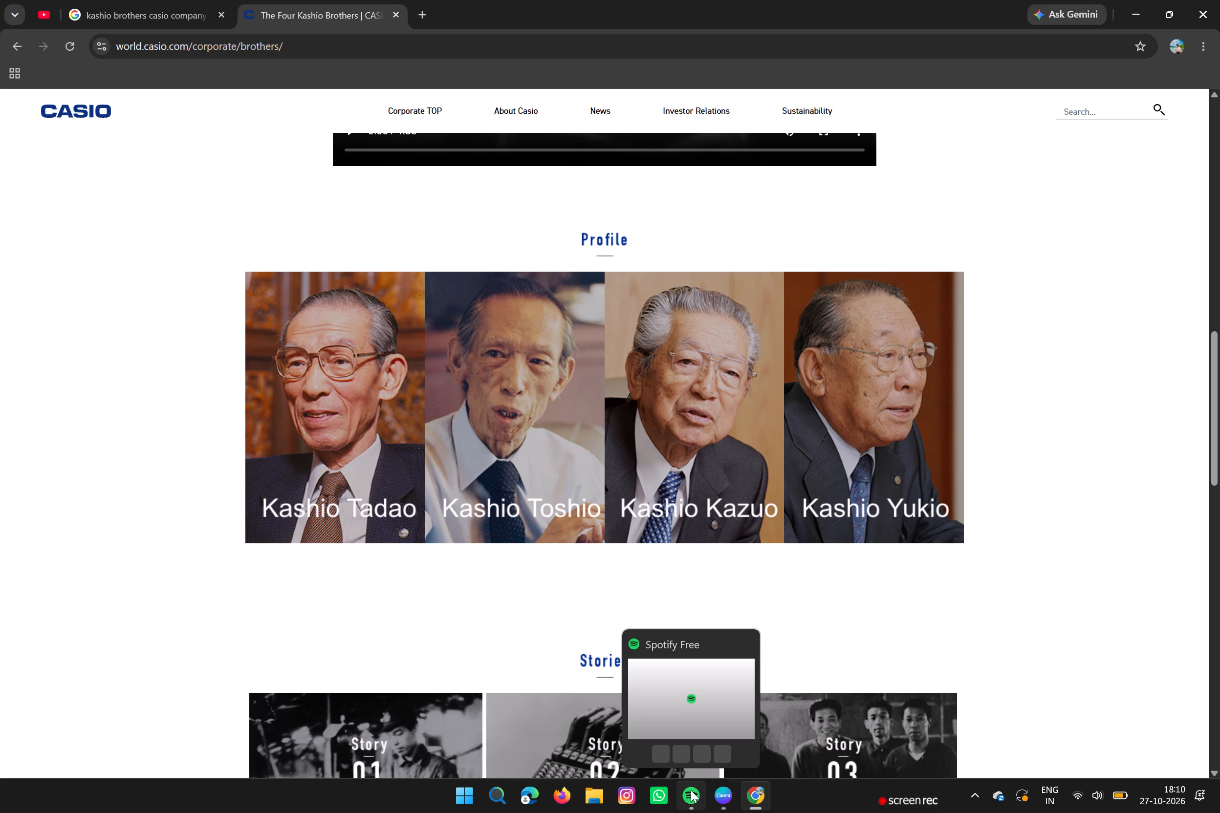
Switch to Canva and paste the captured portraits image onto slide 3.
click(714, 726)
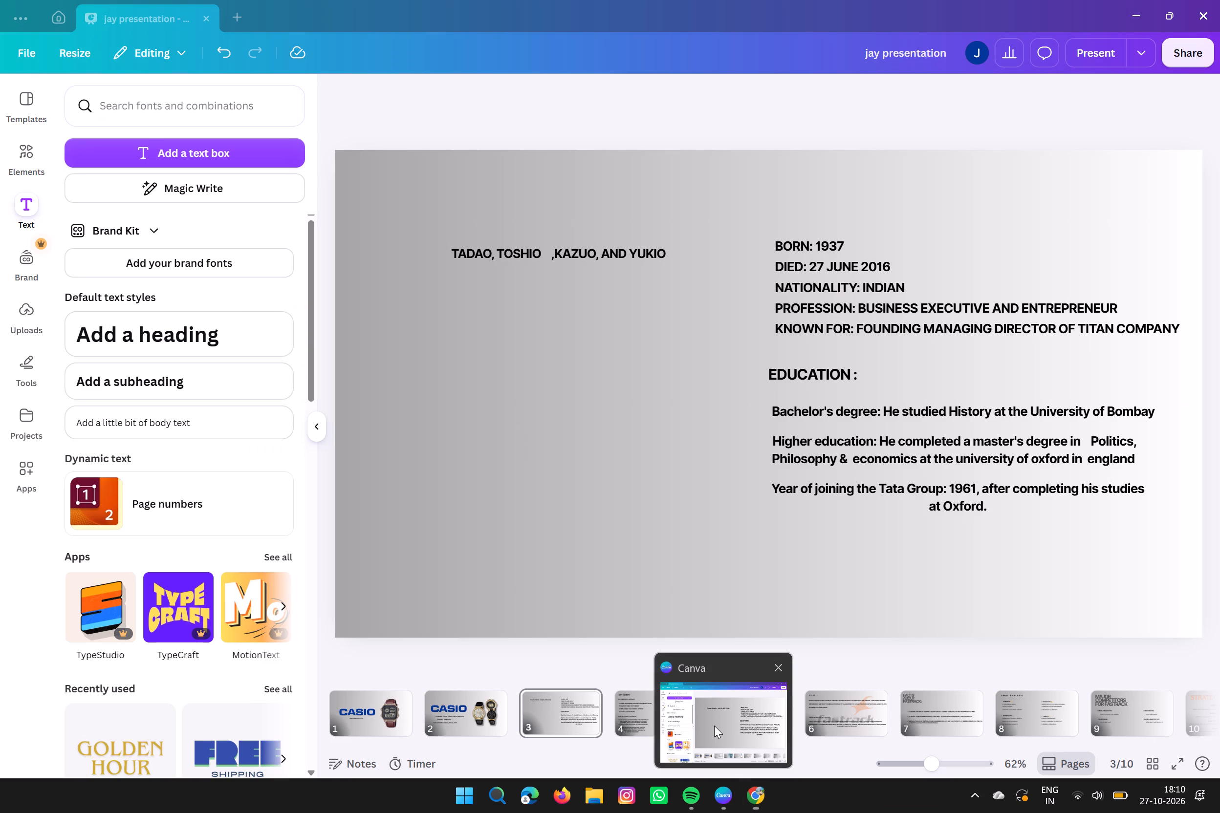
right_click(477, 404)
click(519, 484)
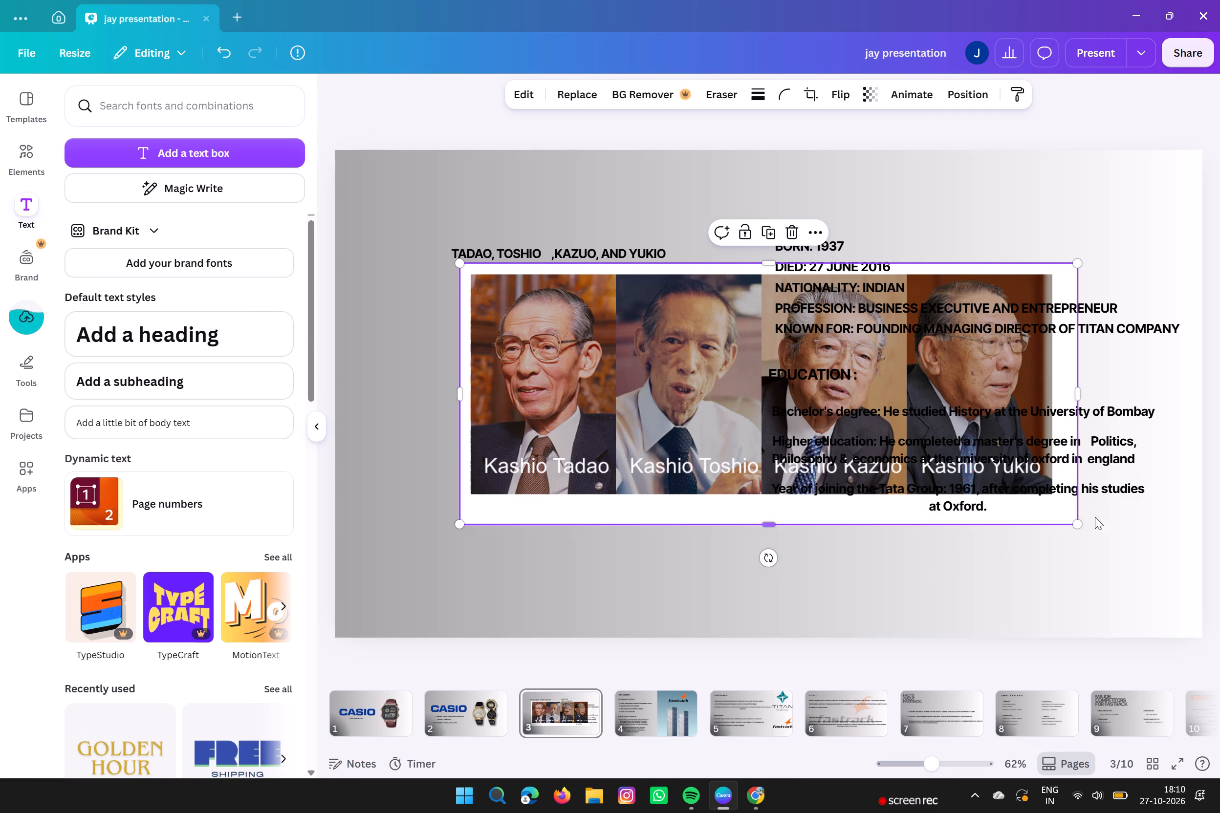
Shrink the portraits image and place it below the TADAO, TOSHIO, KAZUO, AND YUKIO heading, clear of the biography text.
drag(1077, 524, 999, 507)
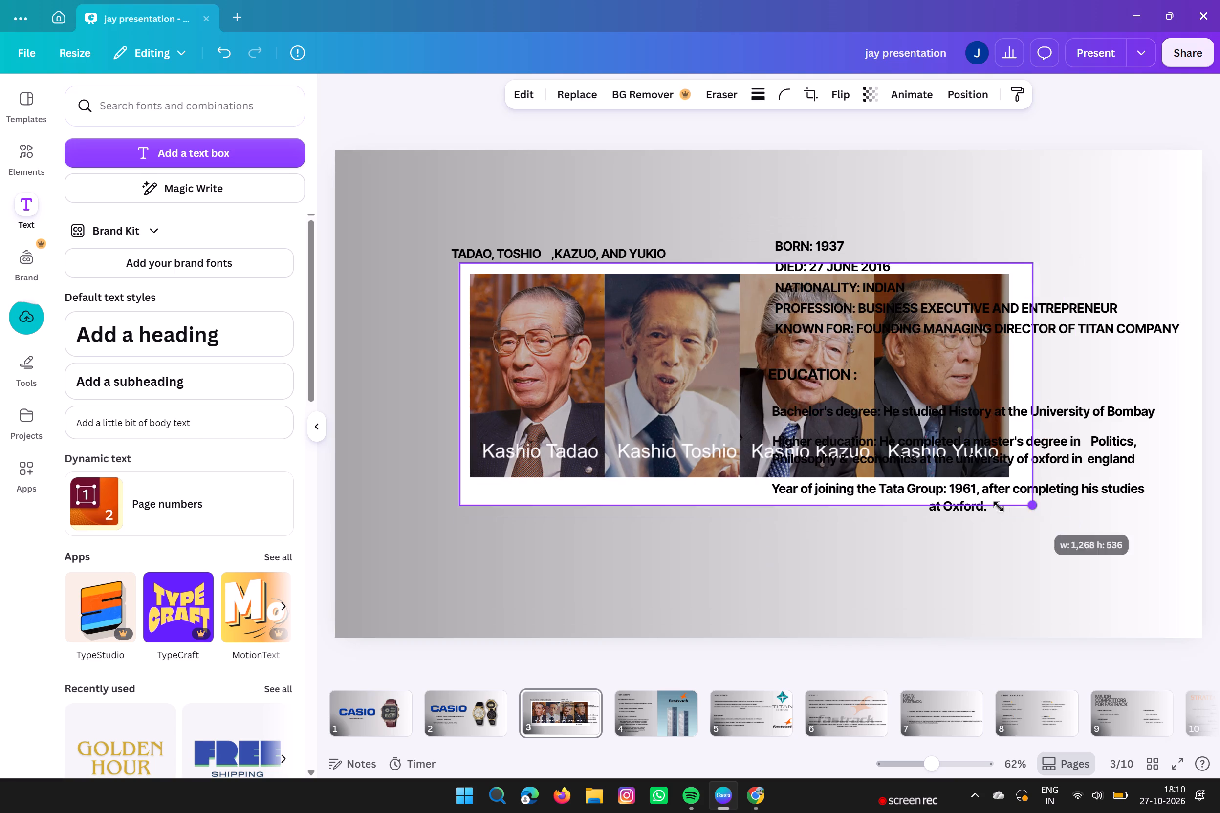
drag(999, 507, 812, 490)
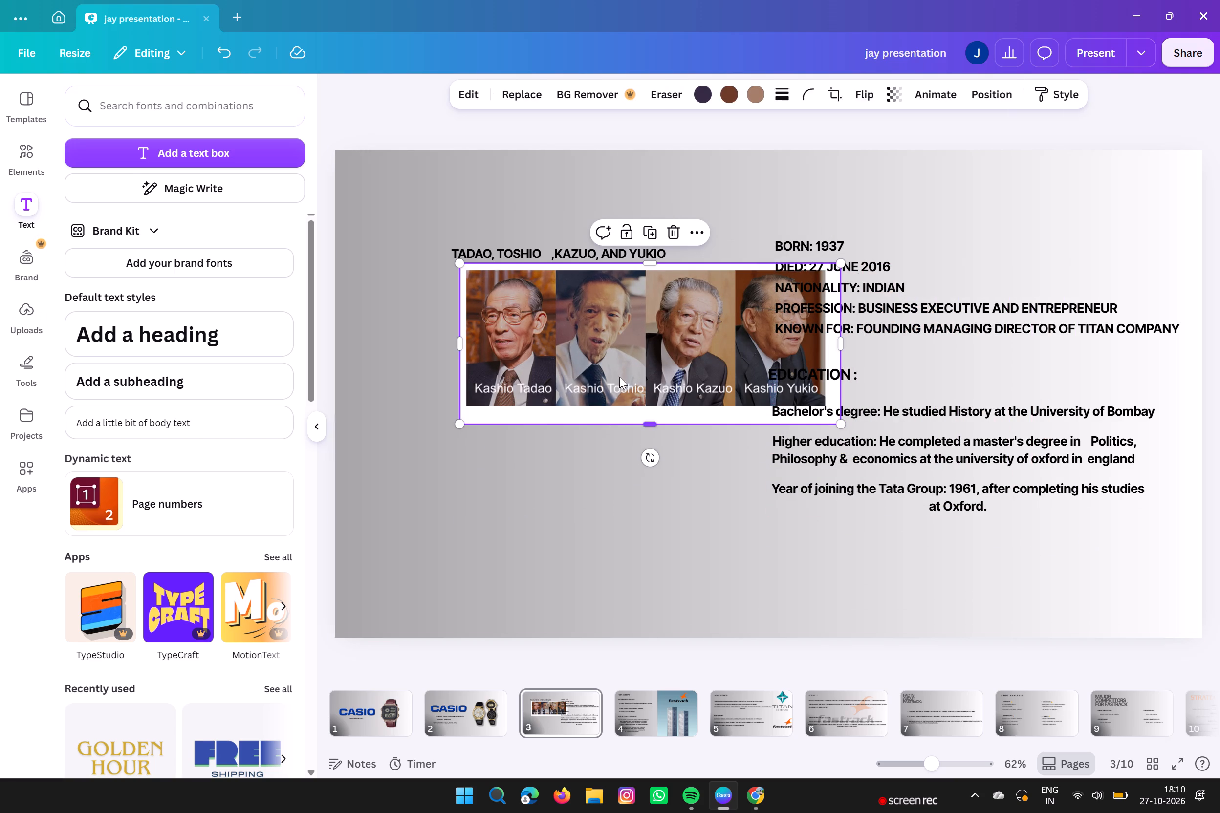
drag(621, 358, 529, 406)
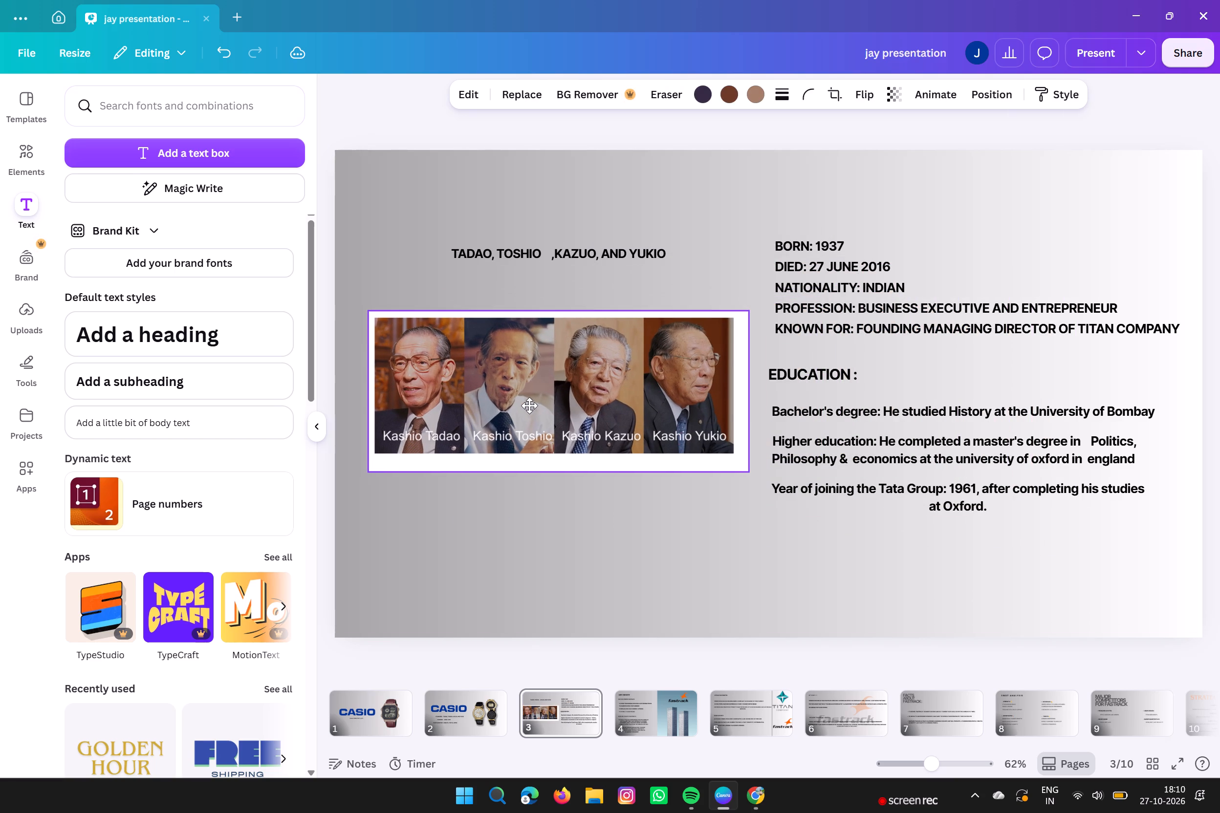
drag(529, 406, 528, 392)
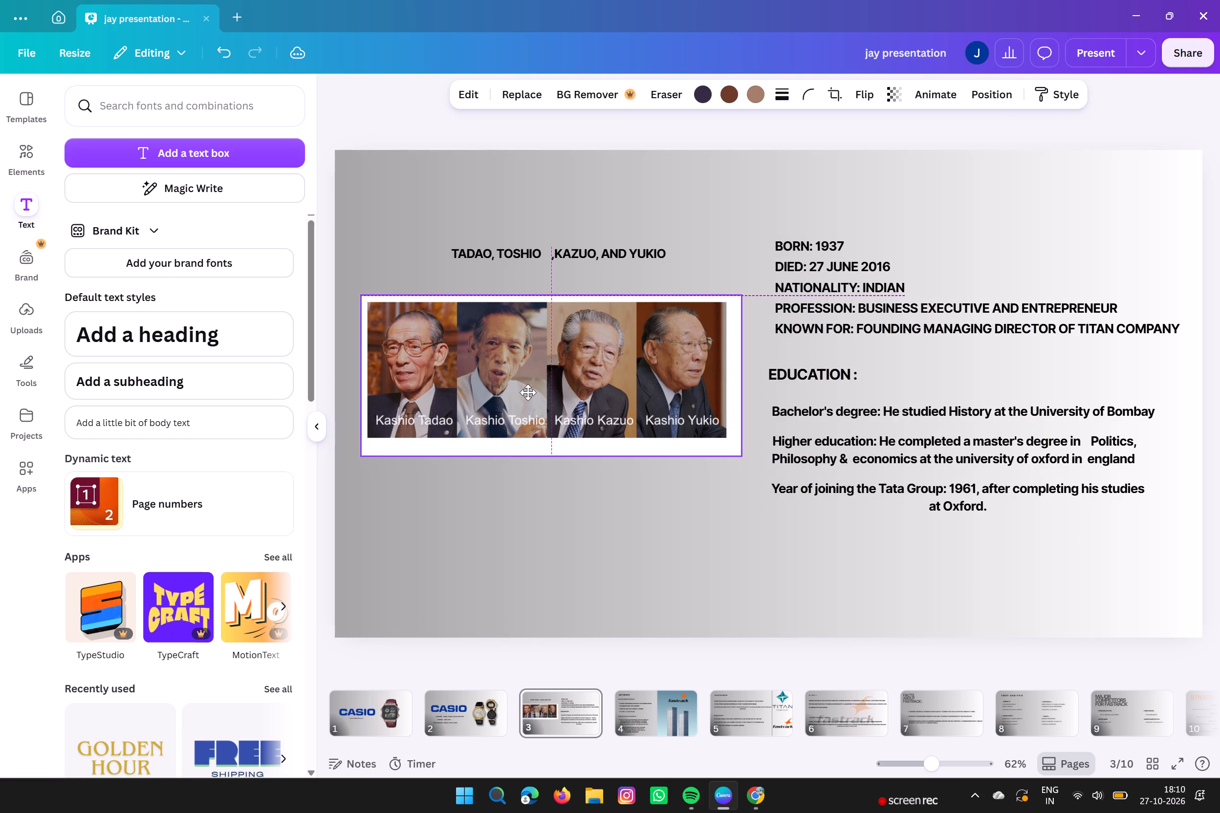
drag(528, 392, 530, 401)
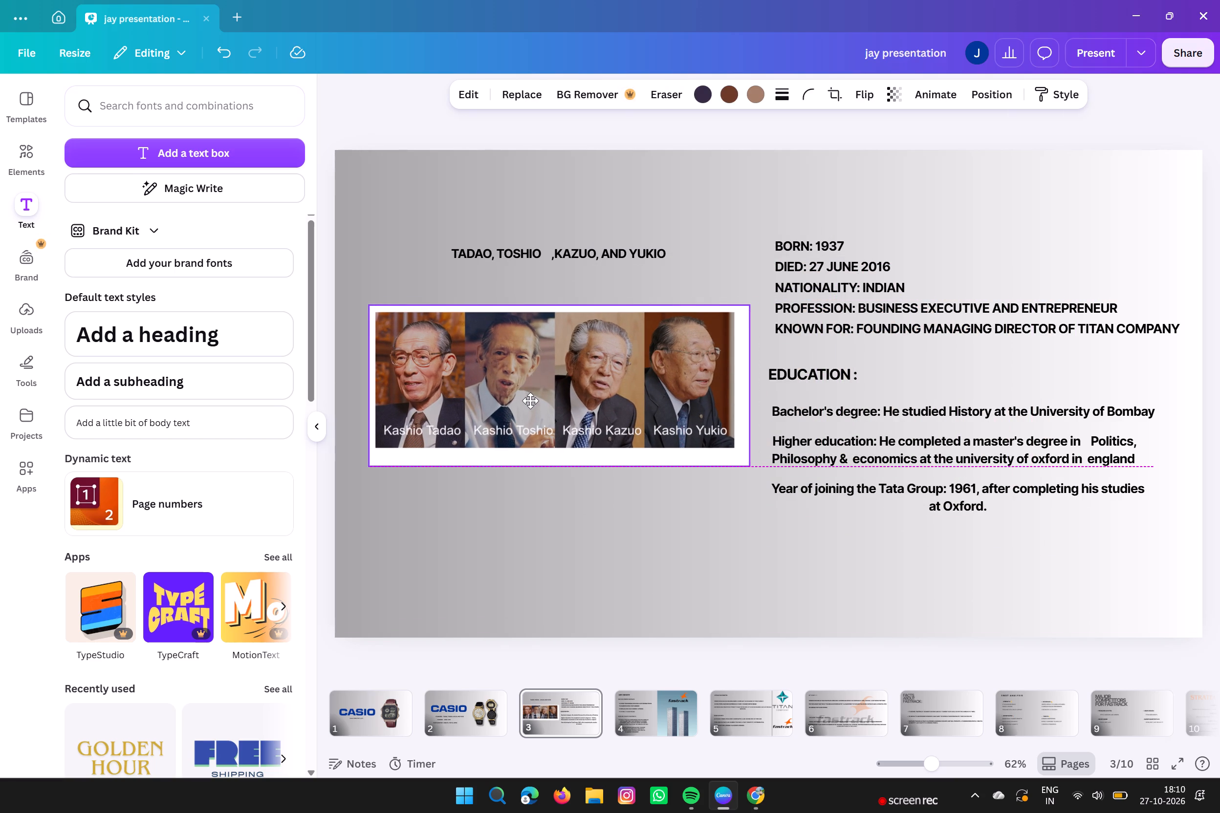
drag(530, 401, 527, 399)
click(484, 542)
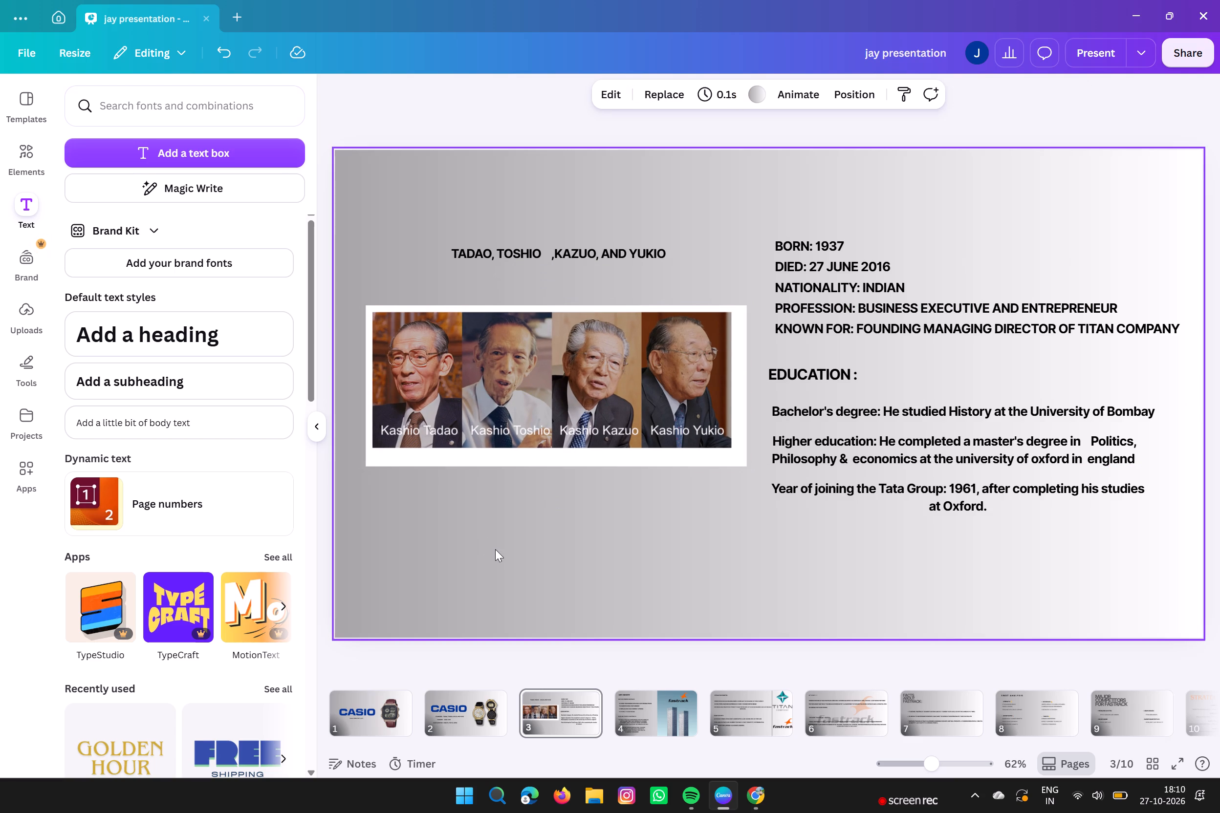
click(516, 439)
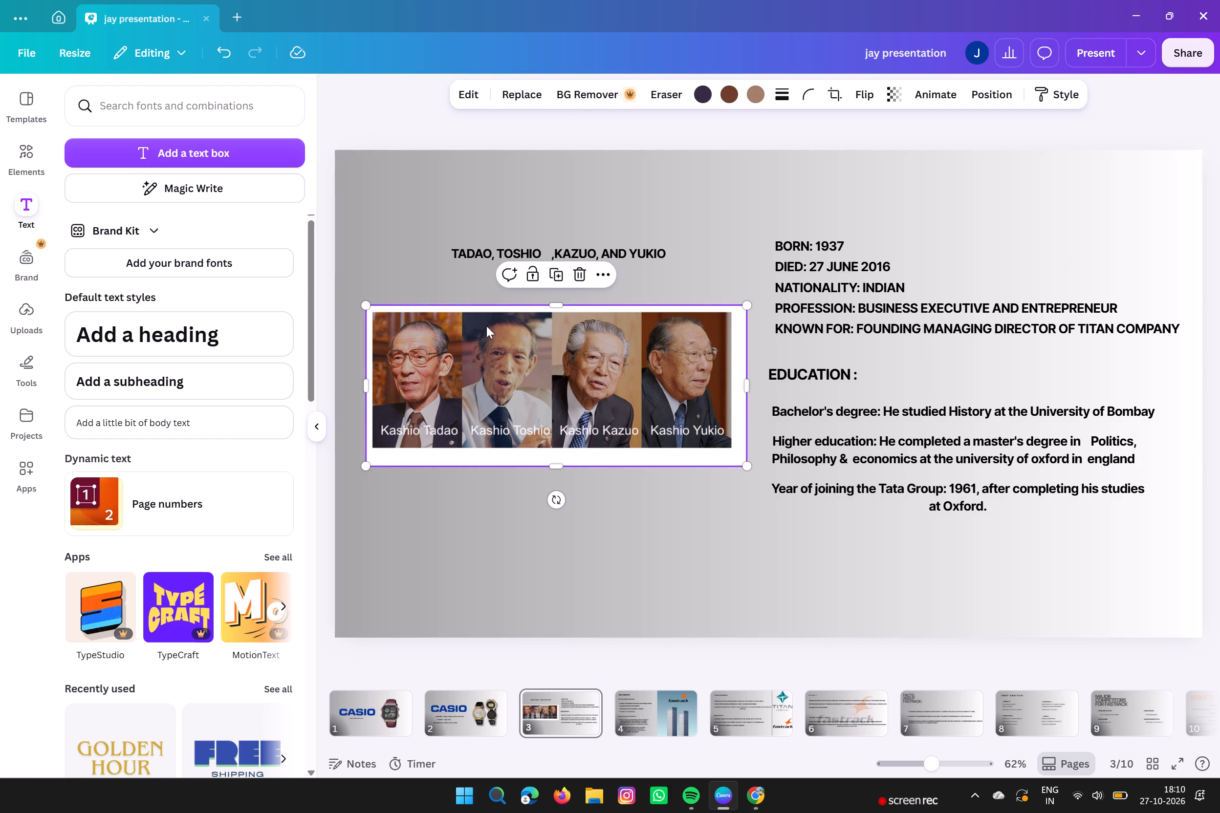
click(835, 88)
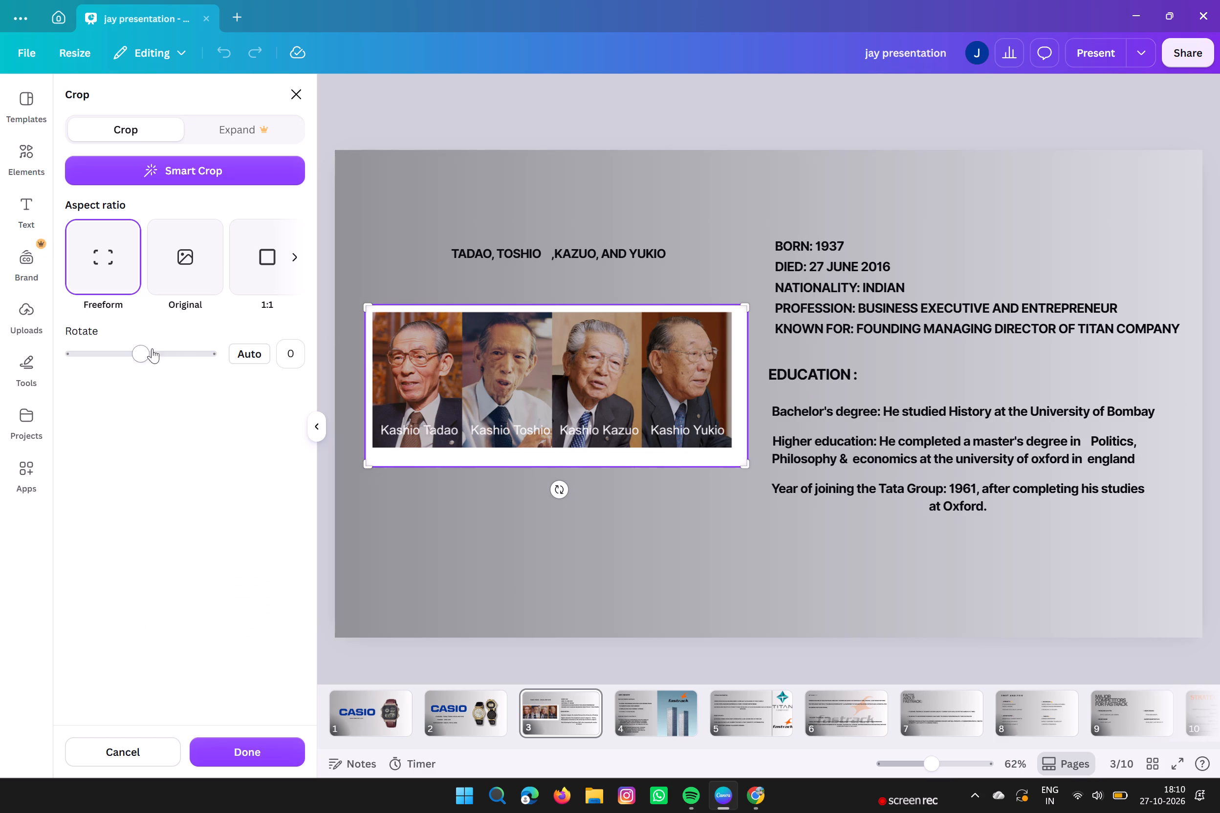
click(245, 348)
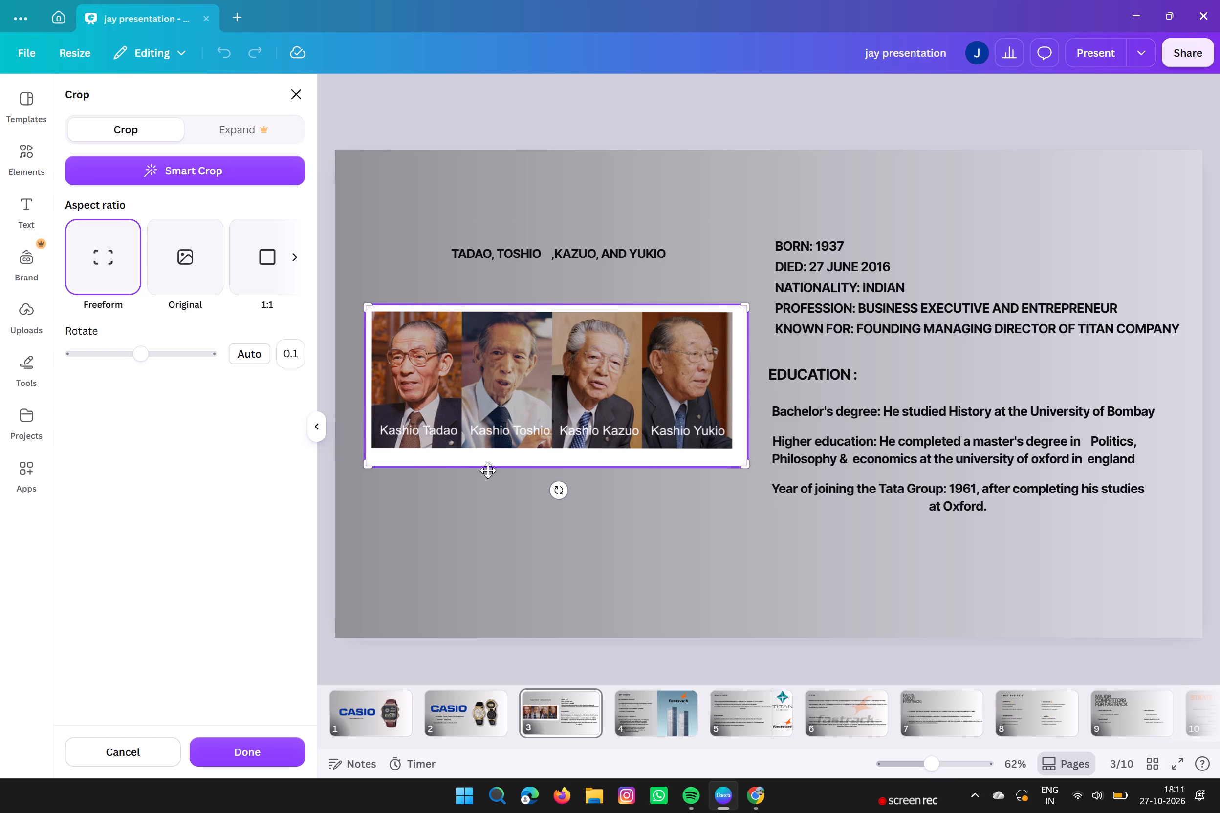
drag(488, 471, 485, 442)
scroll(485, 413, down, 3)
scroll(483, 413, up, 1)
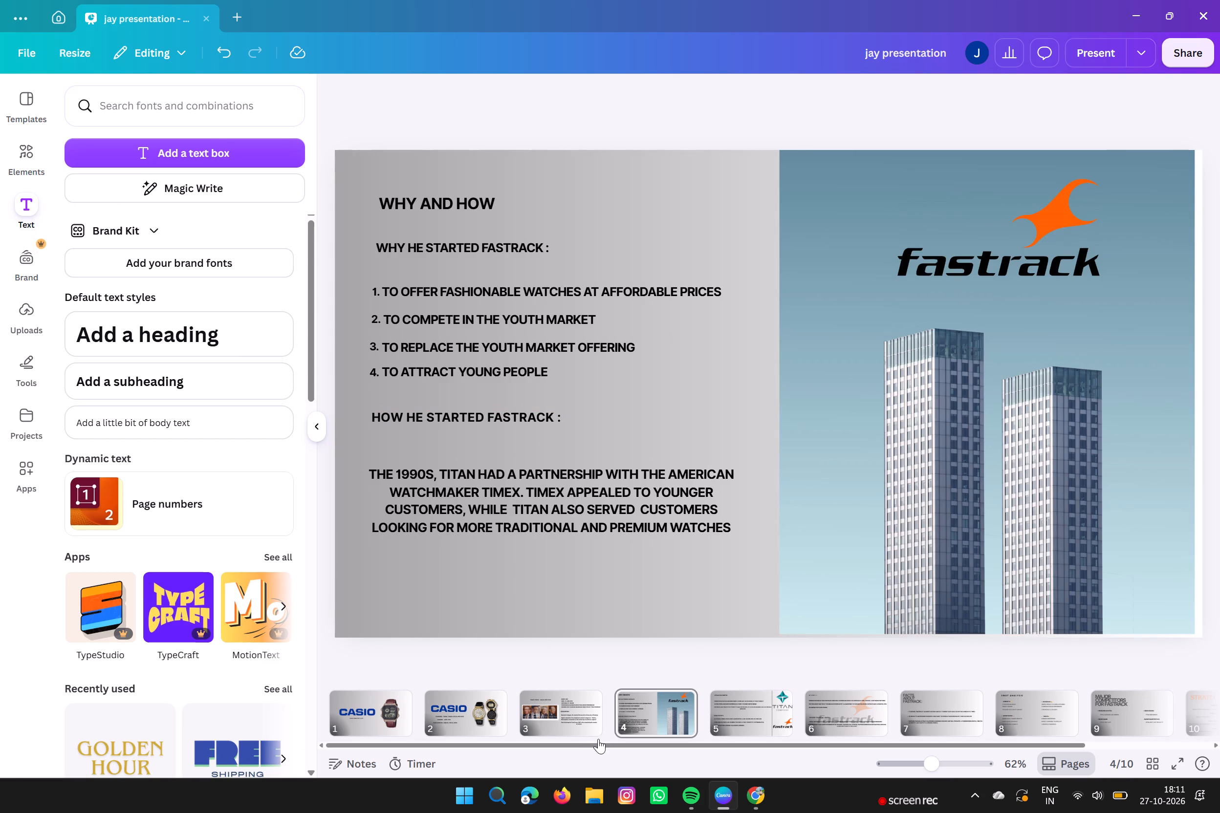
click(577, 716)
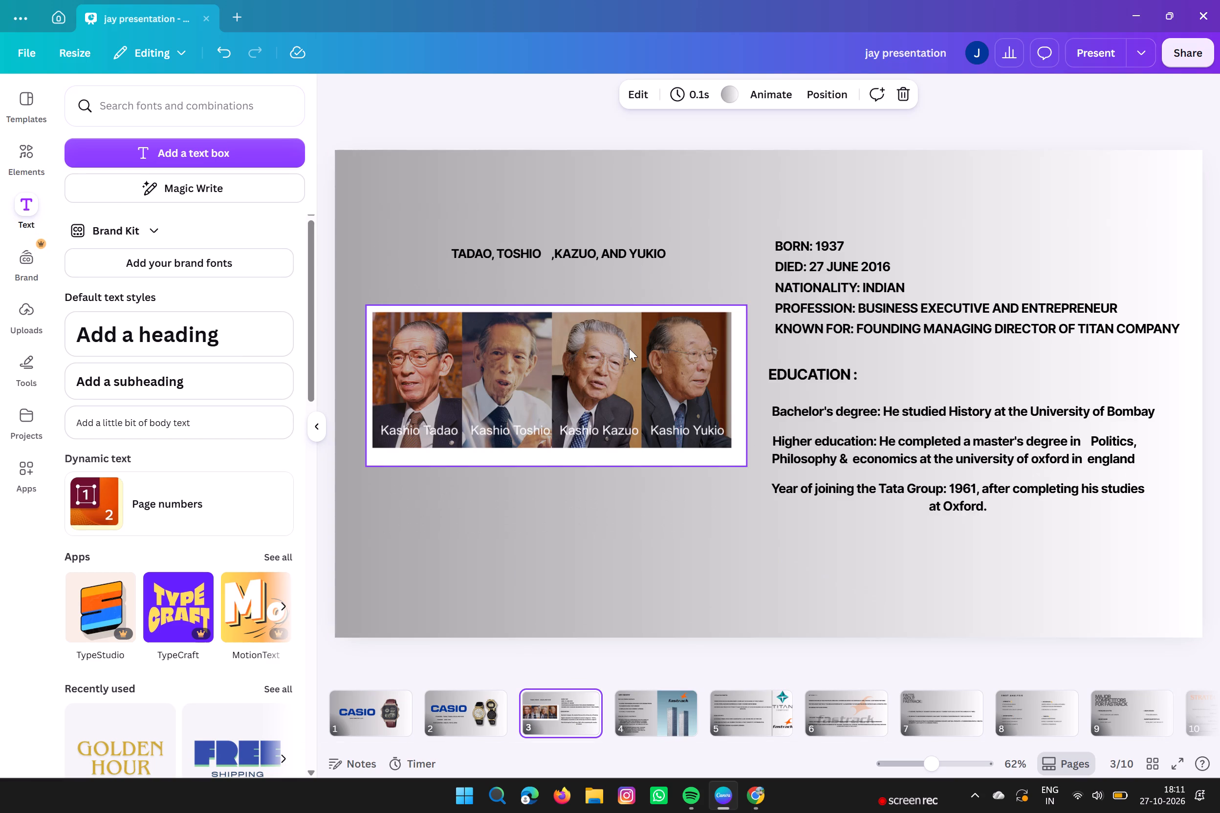
Start cropping the four-brothers portraits image with Smart Crop and rescale the picture so Tadao's portrait begins at the crop frame's left edge.
click(629, 348)
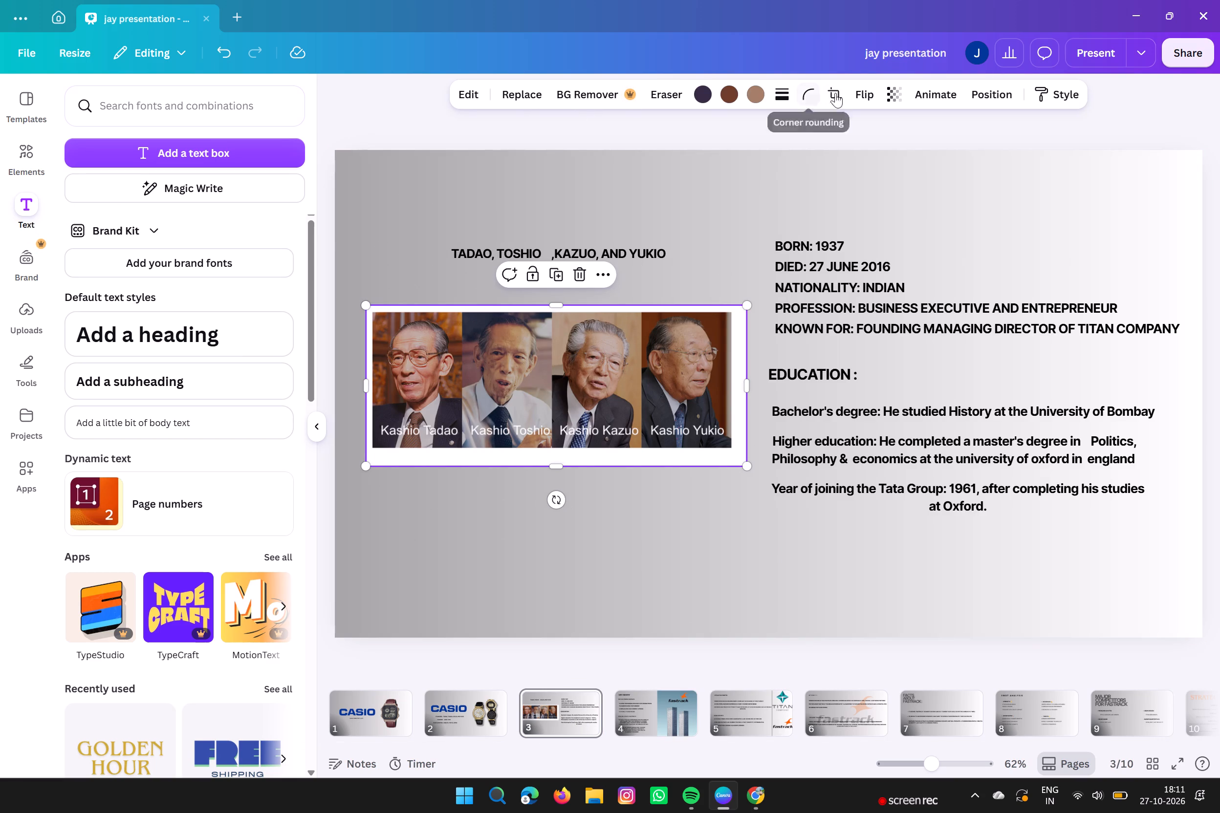
click(838, 95)
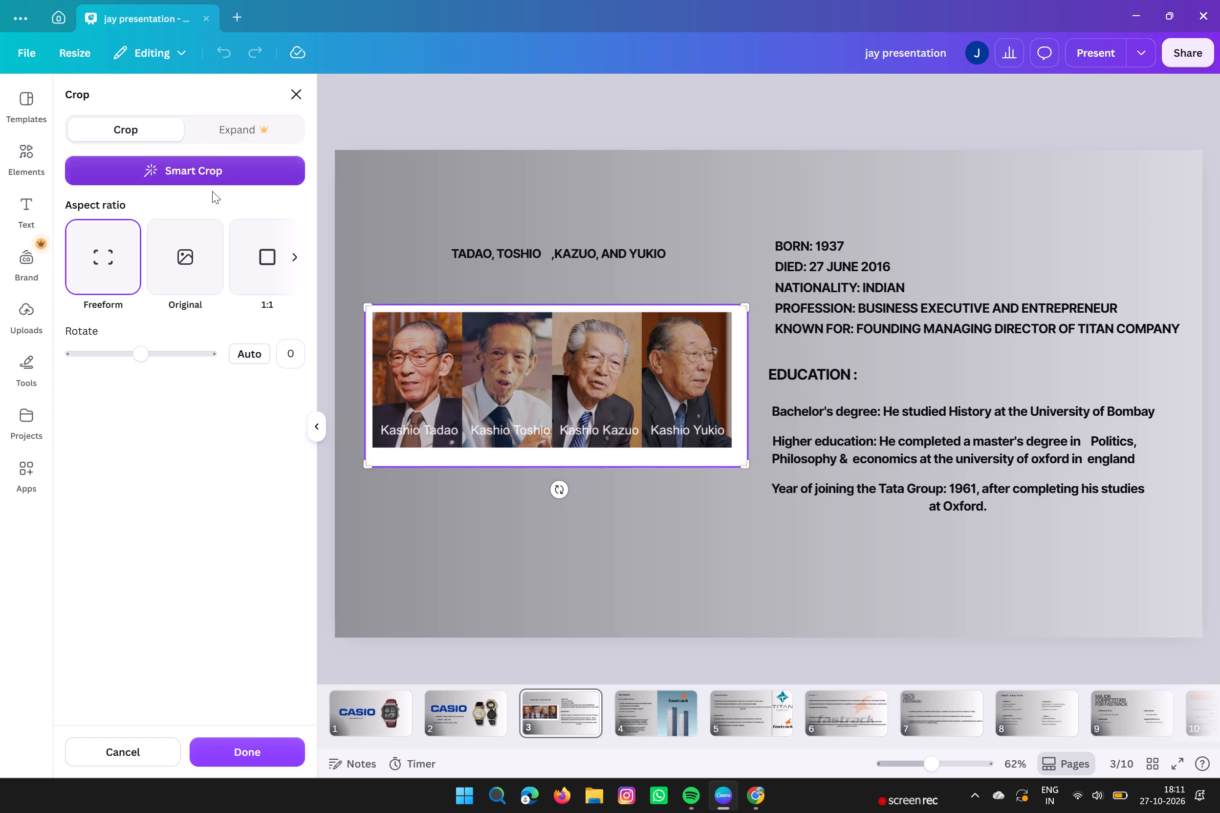
click(206, 169)
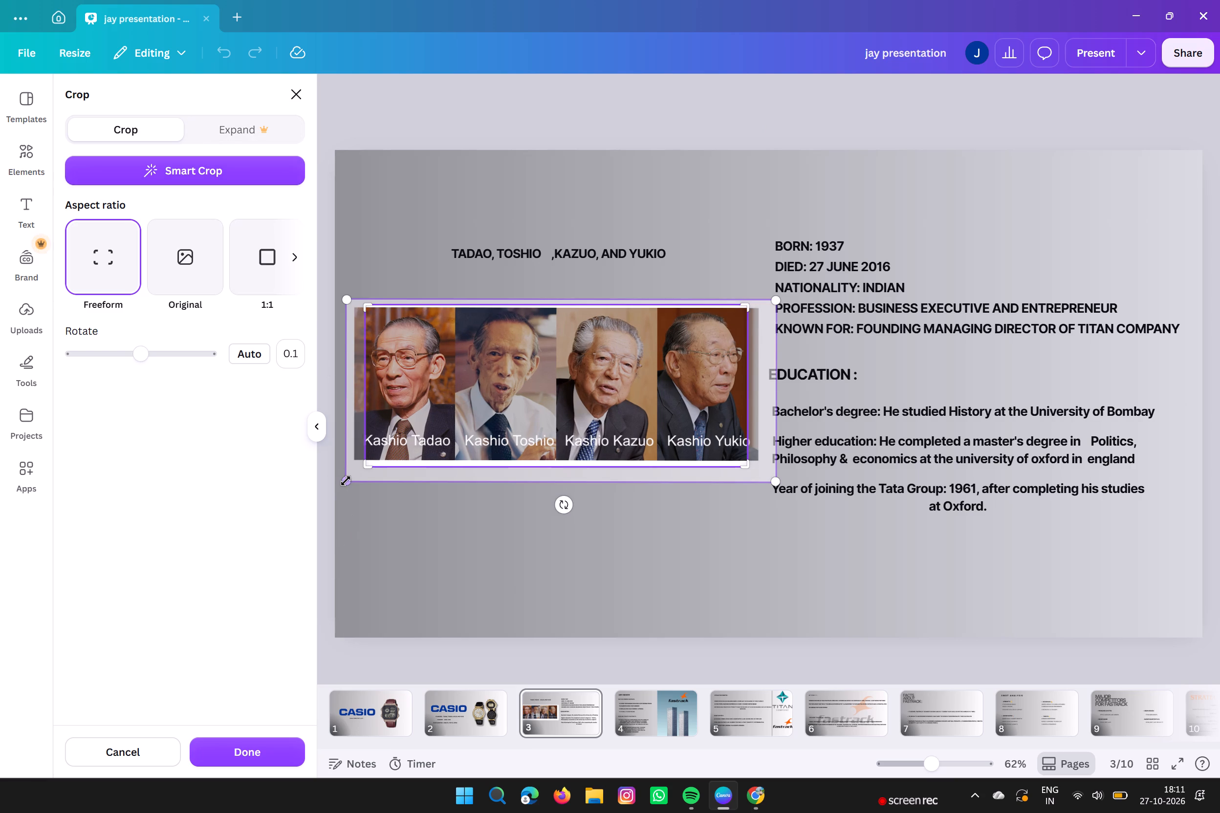
drag(346, 481, 356, 449)
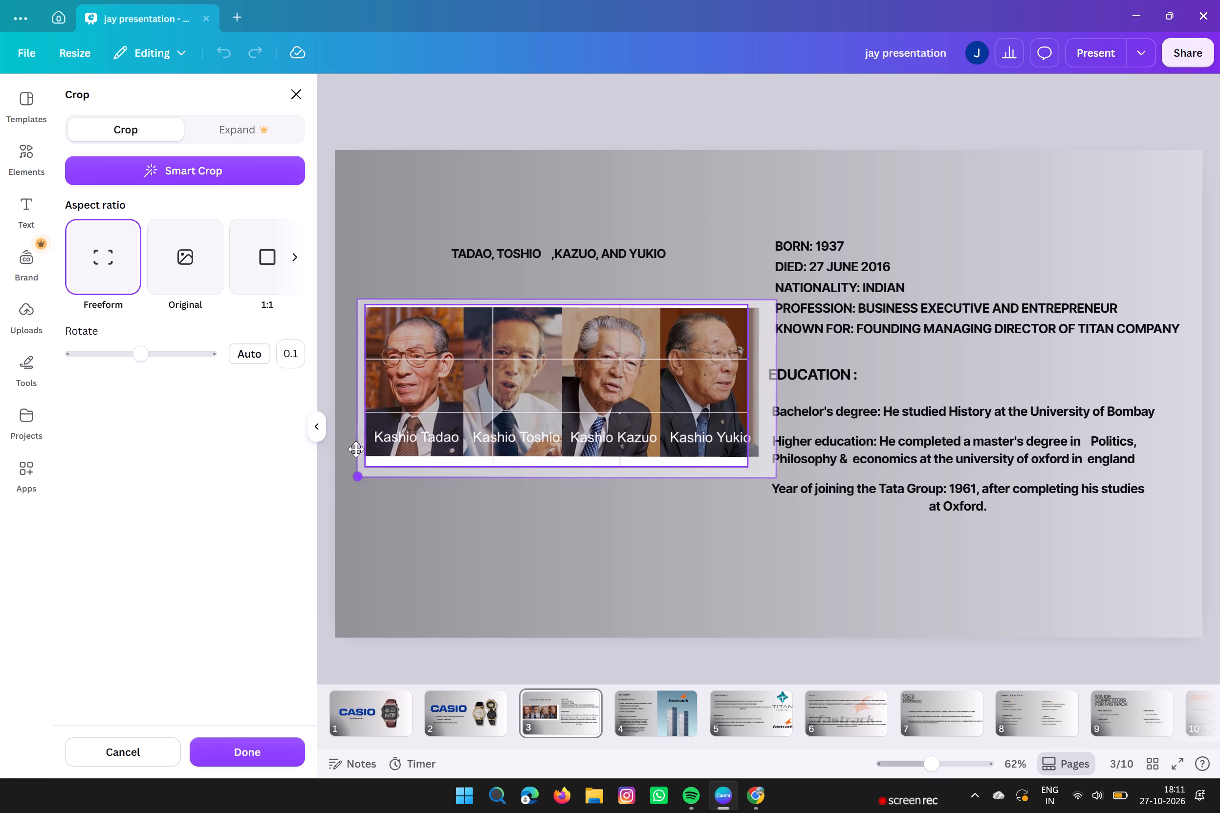
drag(356, 449, 365, 508)
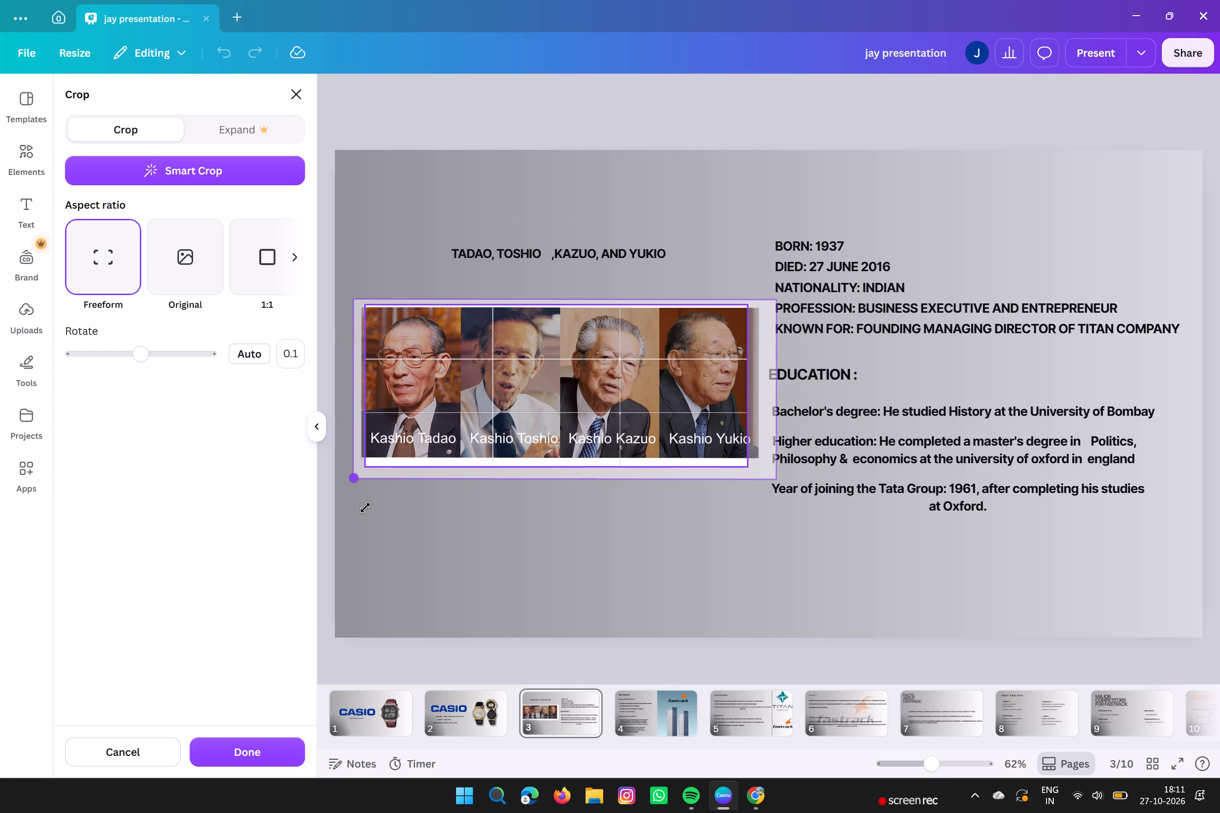
drag(365, 508, 362, 547)
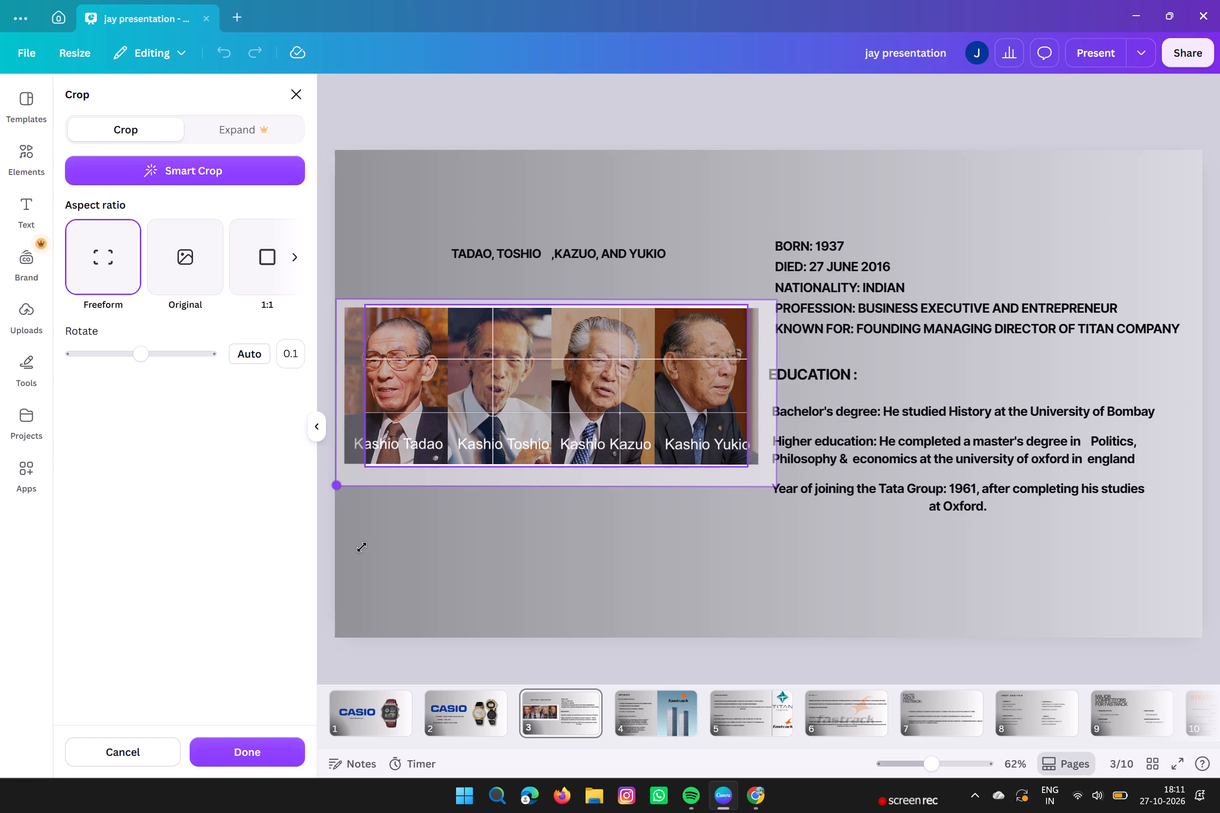
drag(362, 547, 379, 525)
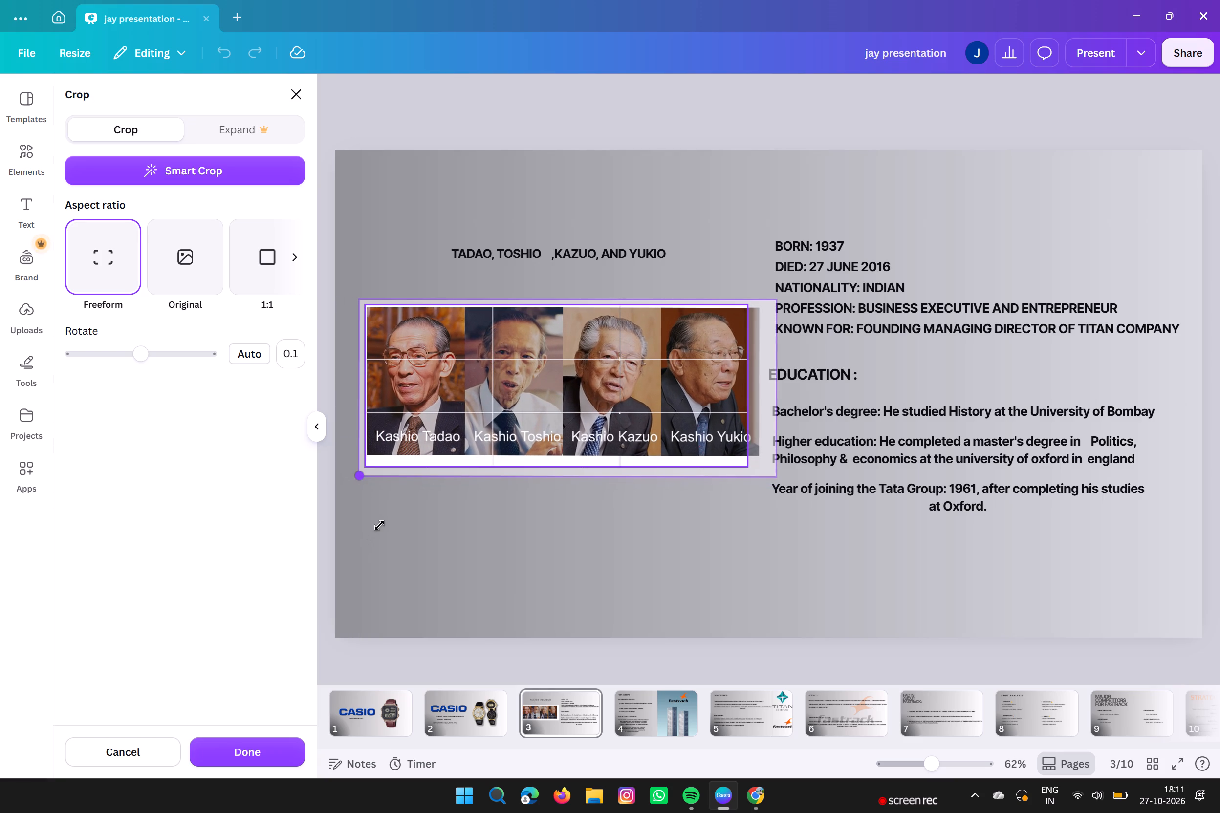
drag(379, 525, 380, 525)
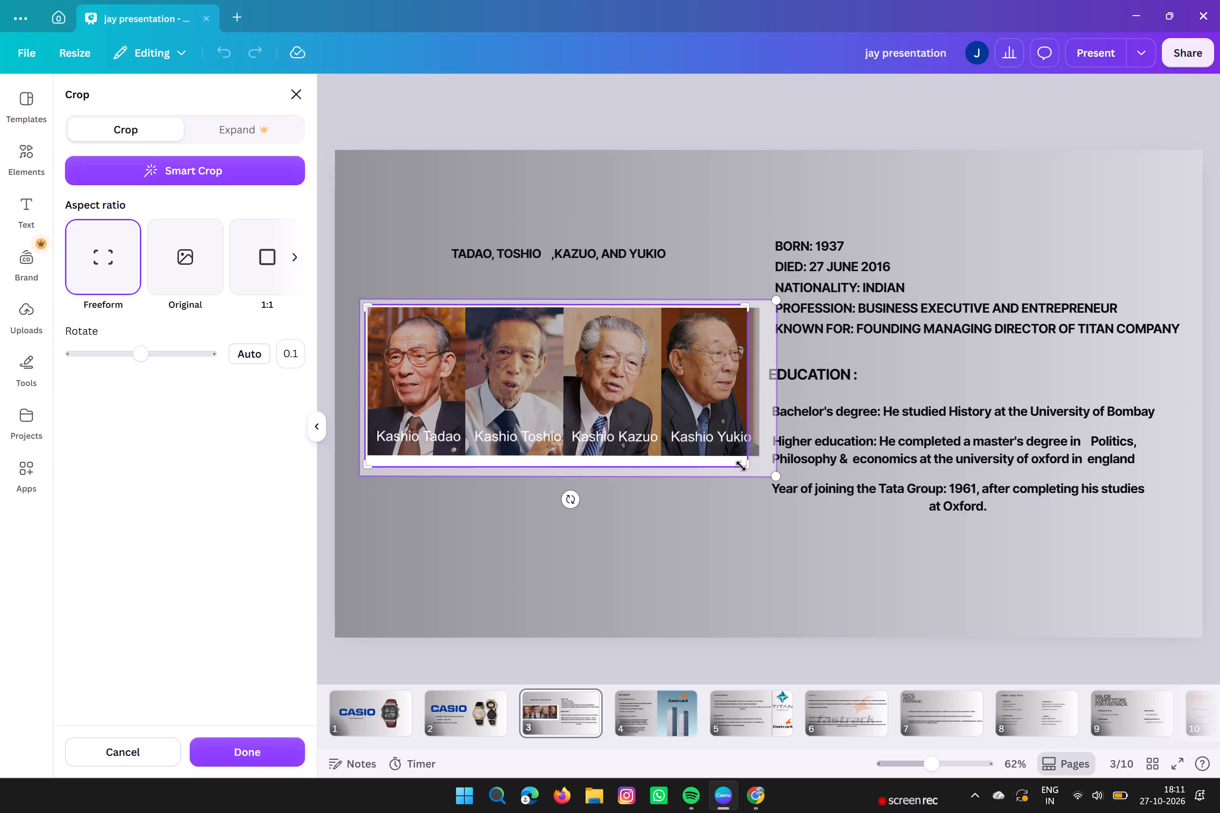
Tighten the crop frame to the outer edges of the four portraits, cutting off the white margin, and apply the crop.
drag(744, 470, 753, 454)
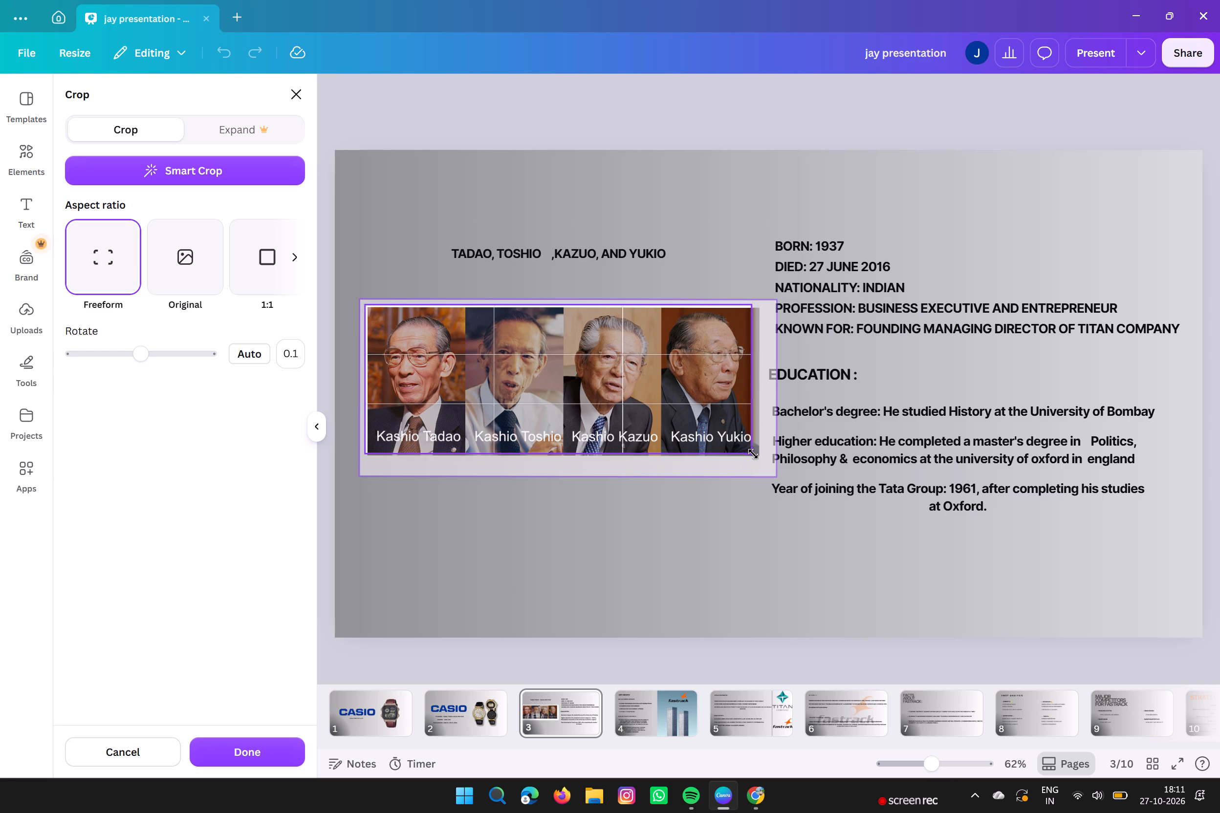
drag(753, 454, 755, 454)
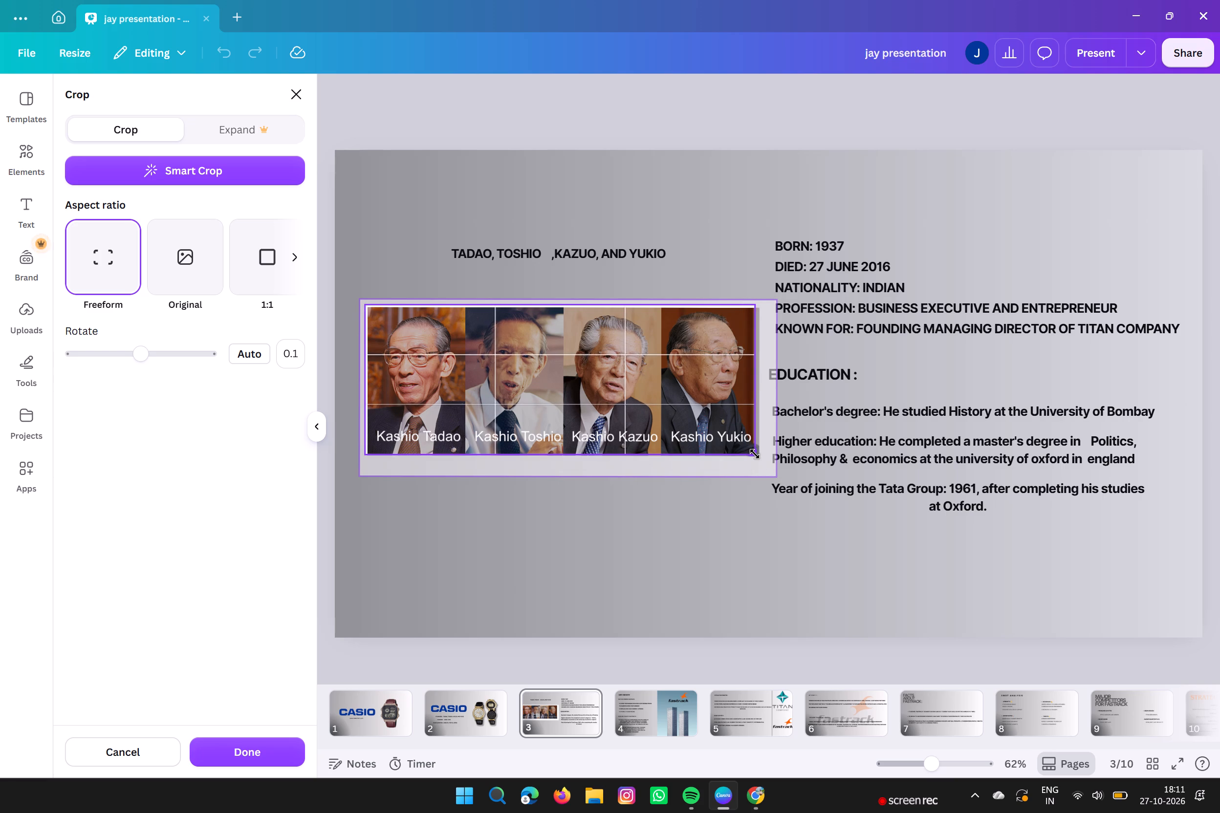
drag(755, 454, 758, 456)
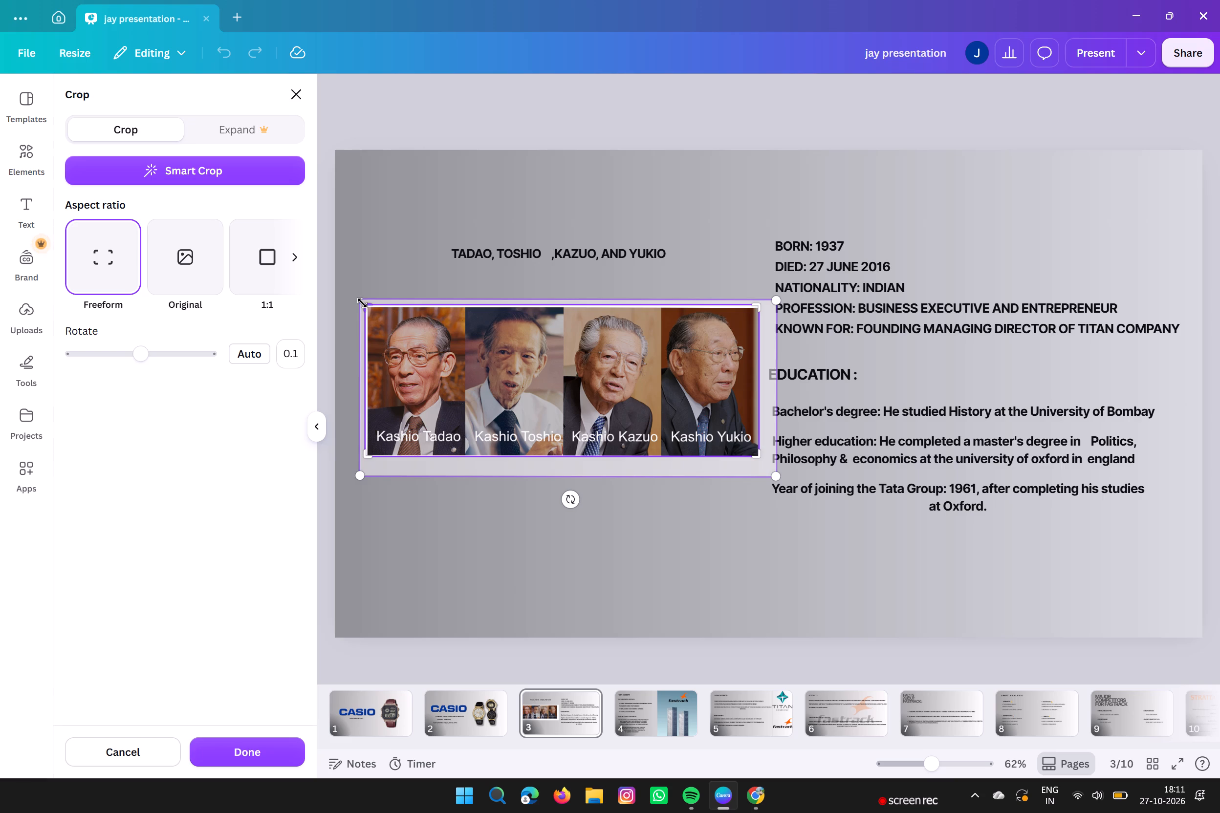
drag(363, 303, 370, 309)
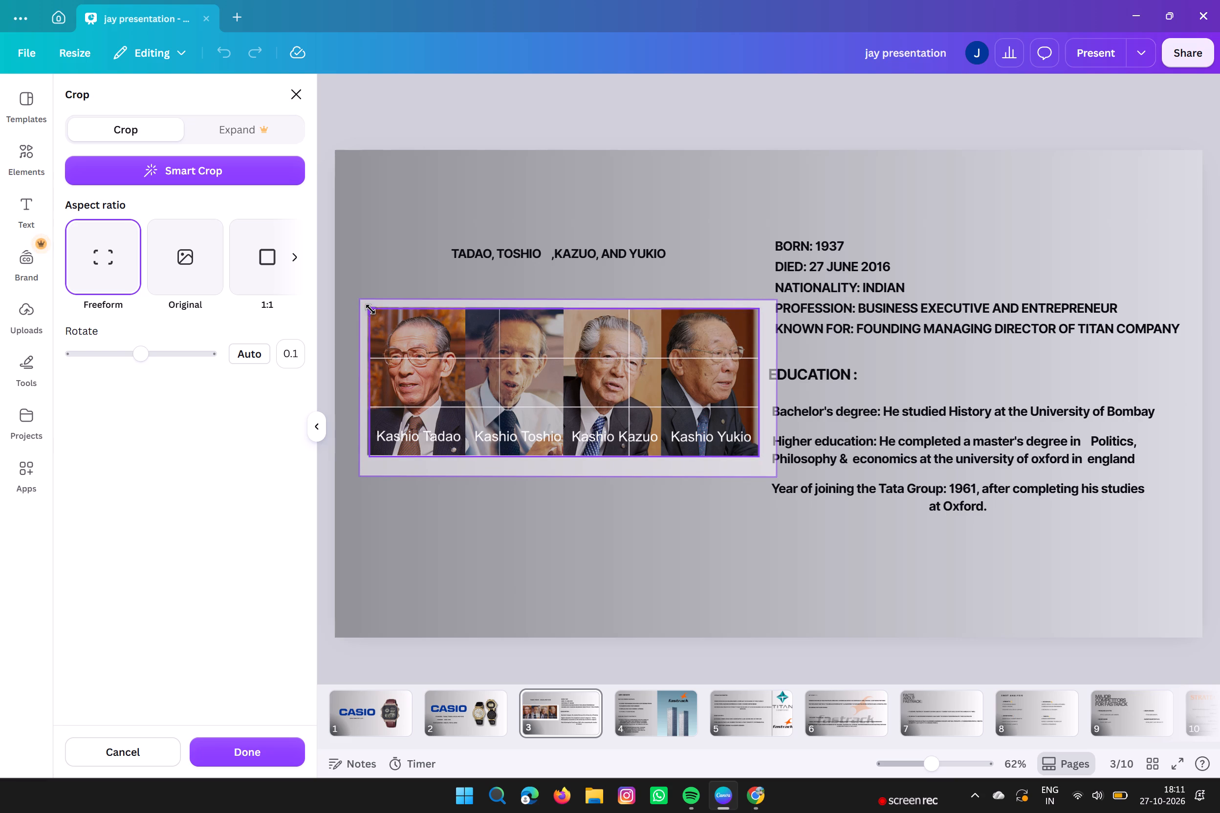
drag(370, 309, 367, 306)
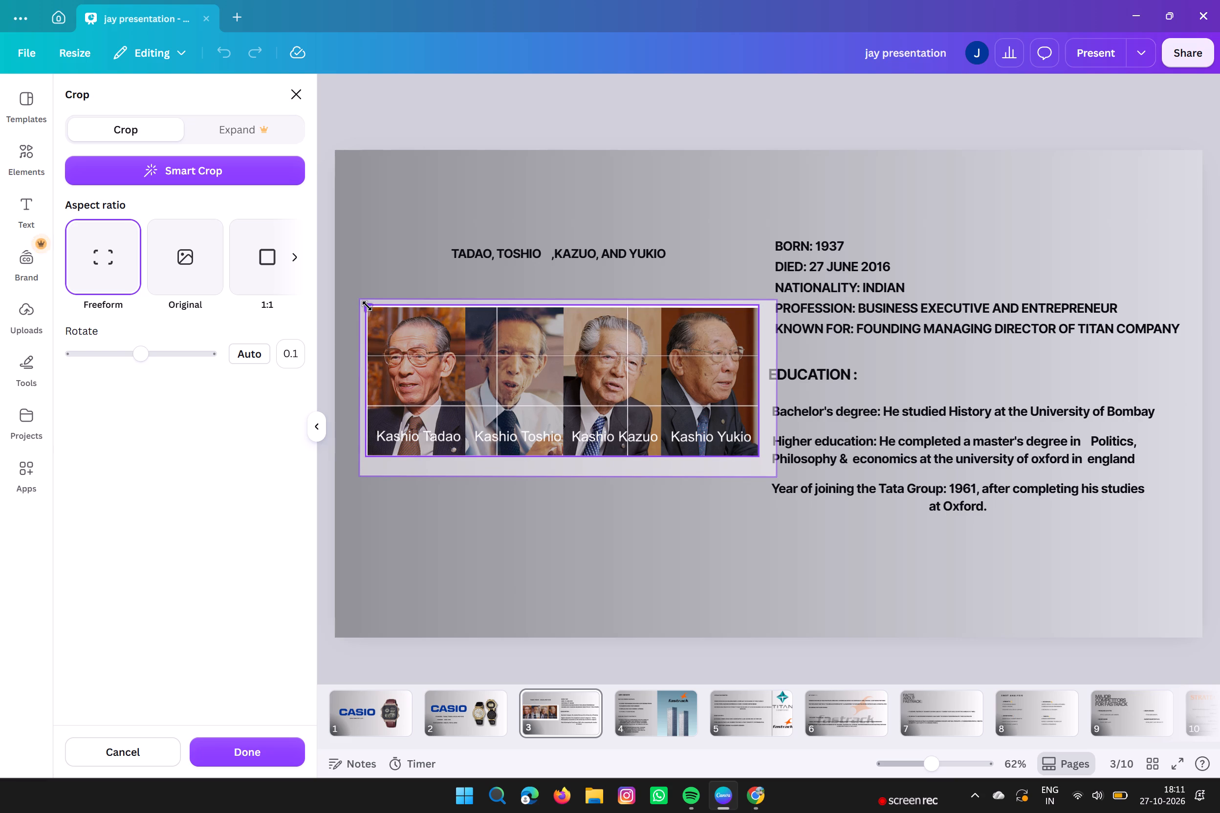
drag(367, 306, 370, 308)
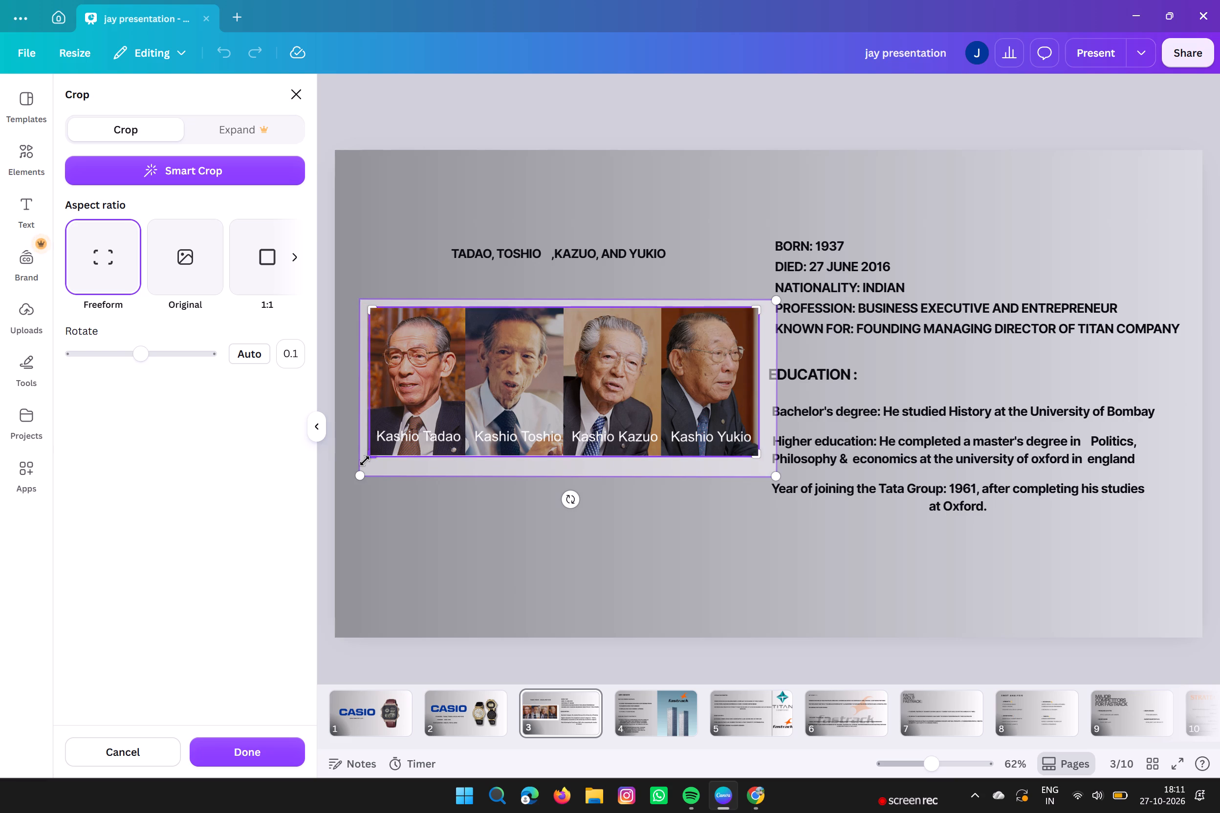
click(370, 455)
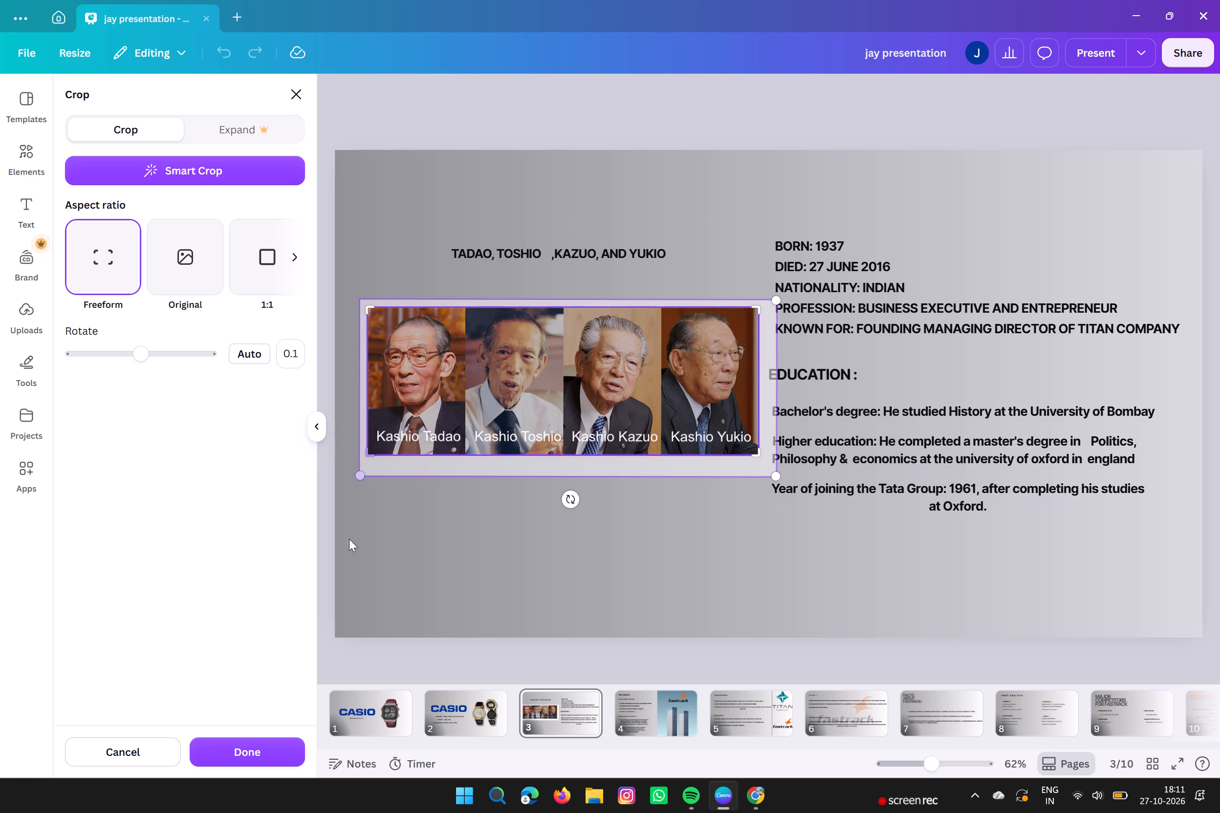
click(248, 745)
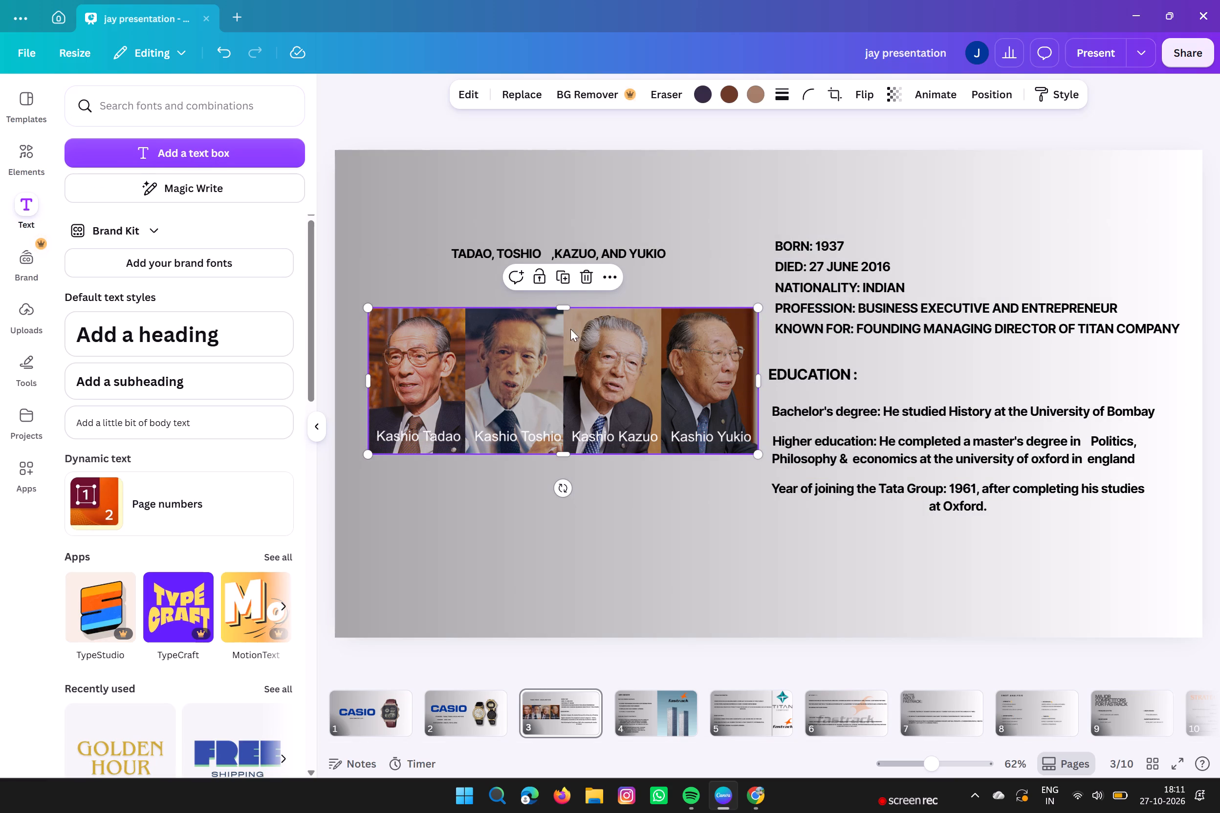
Move the cropped portraits image up to sit just beneath the TADAO, TOSHIO, KAZUO, AND YUKIO heading, roughly centred on it.
drag(562, 353, 556, 382)
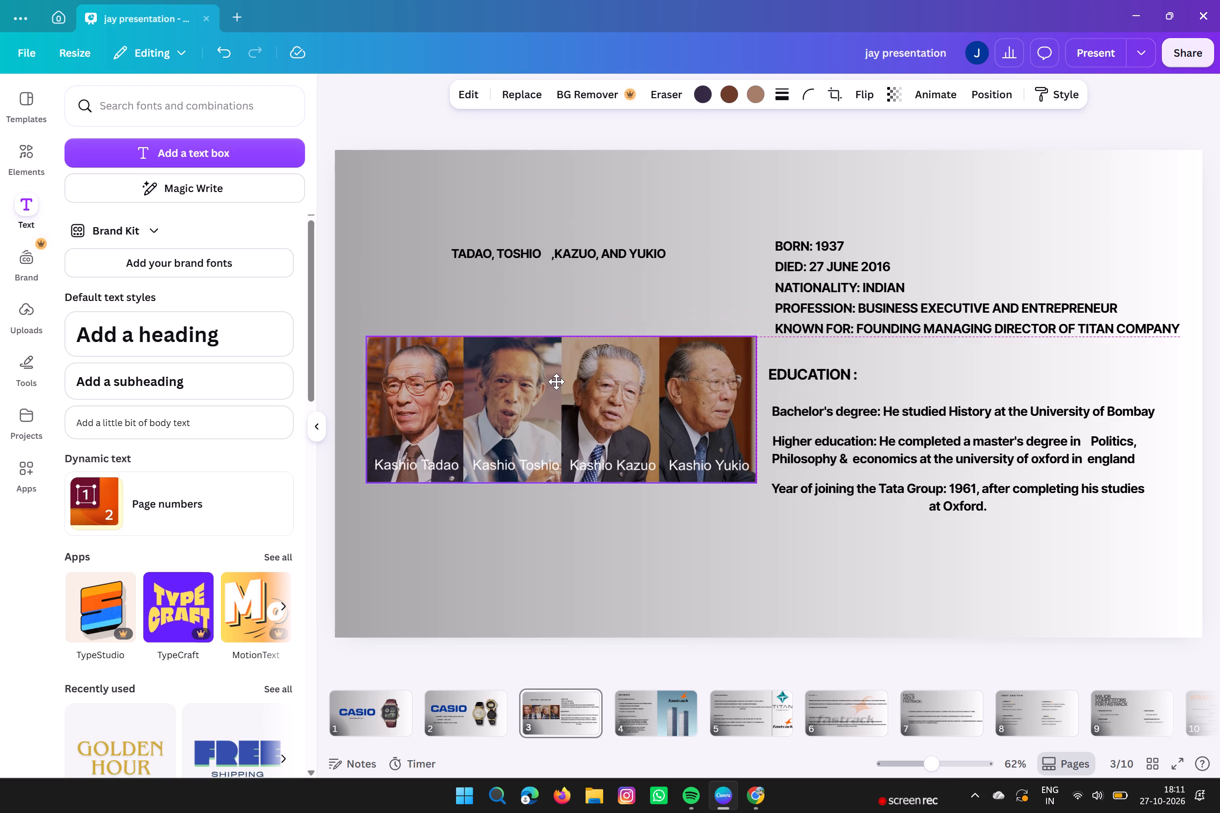
drag(556, 382, 557, 336)
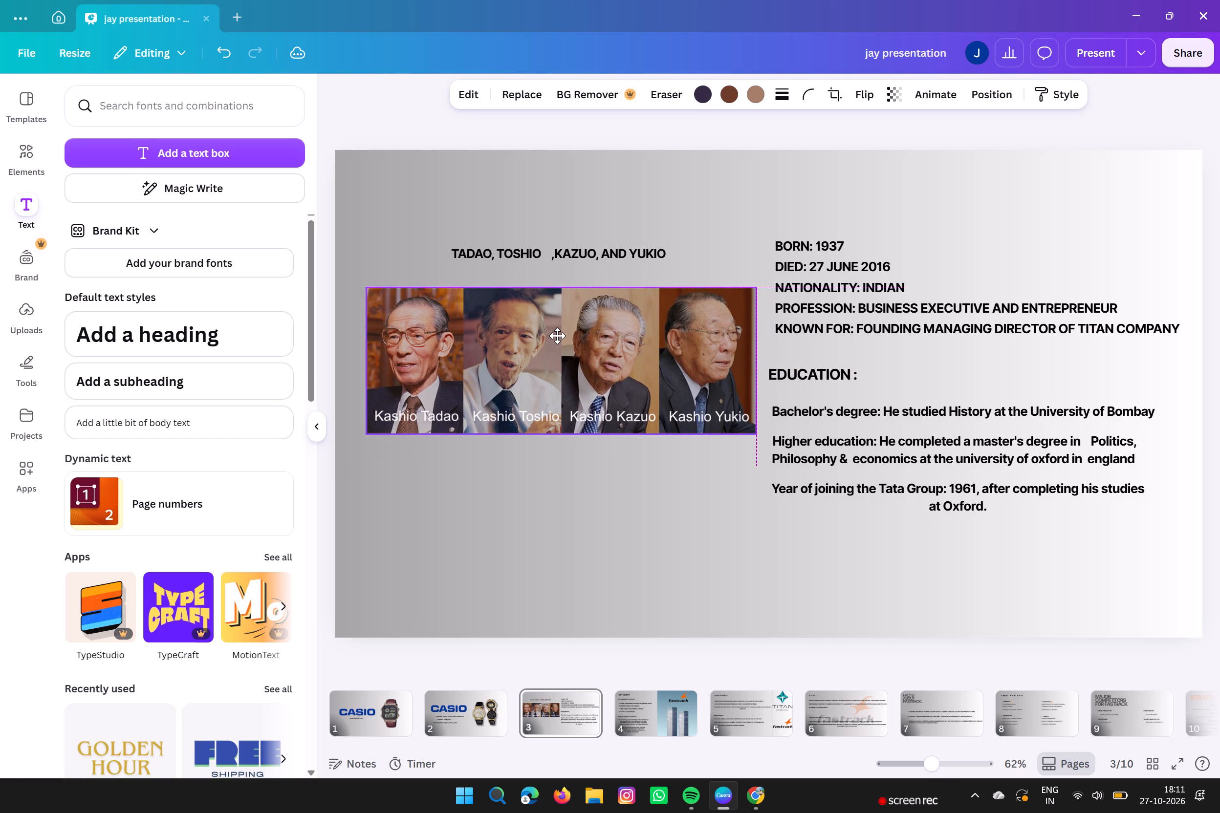
drag(557, 336, 558, 335)
drag(558, 335, 554, 333)
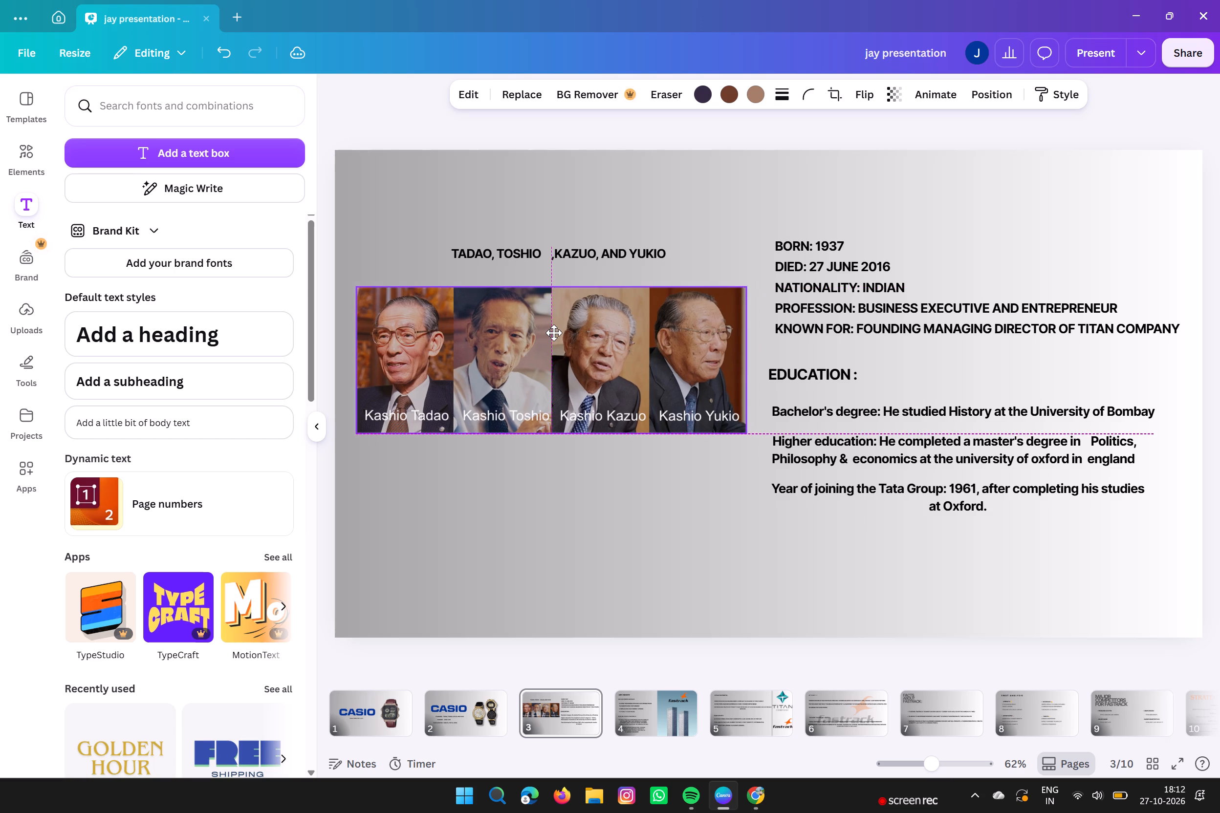
drag(554, 333, 554, 333)
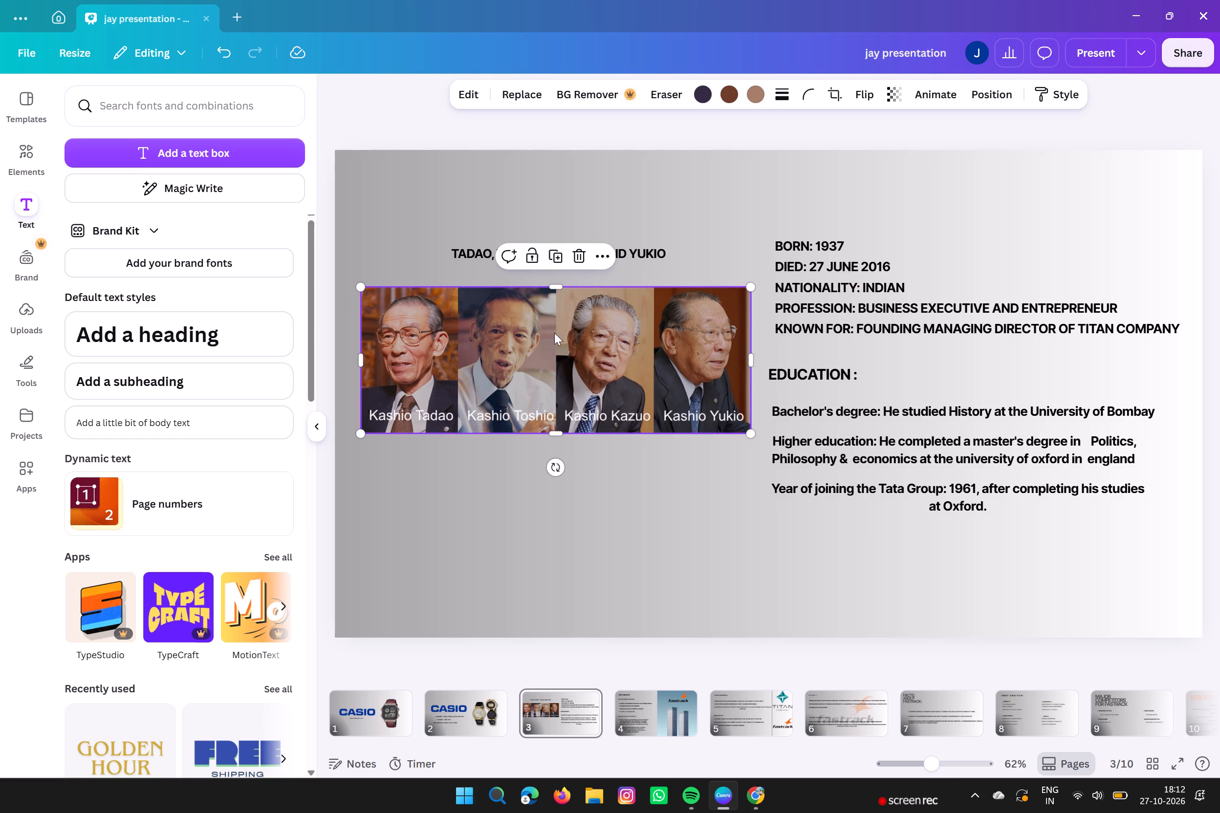
click(488, 584)
Stretch the portraits image's frame to about 457 high and extend its left side almost to the slide's left edge.
click(534, 395)
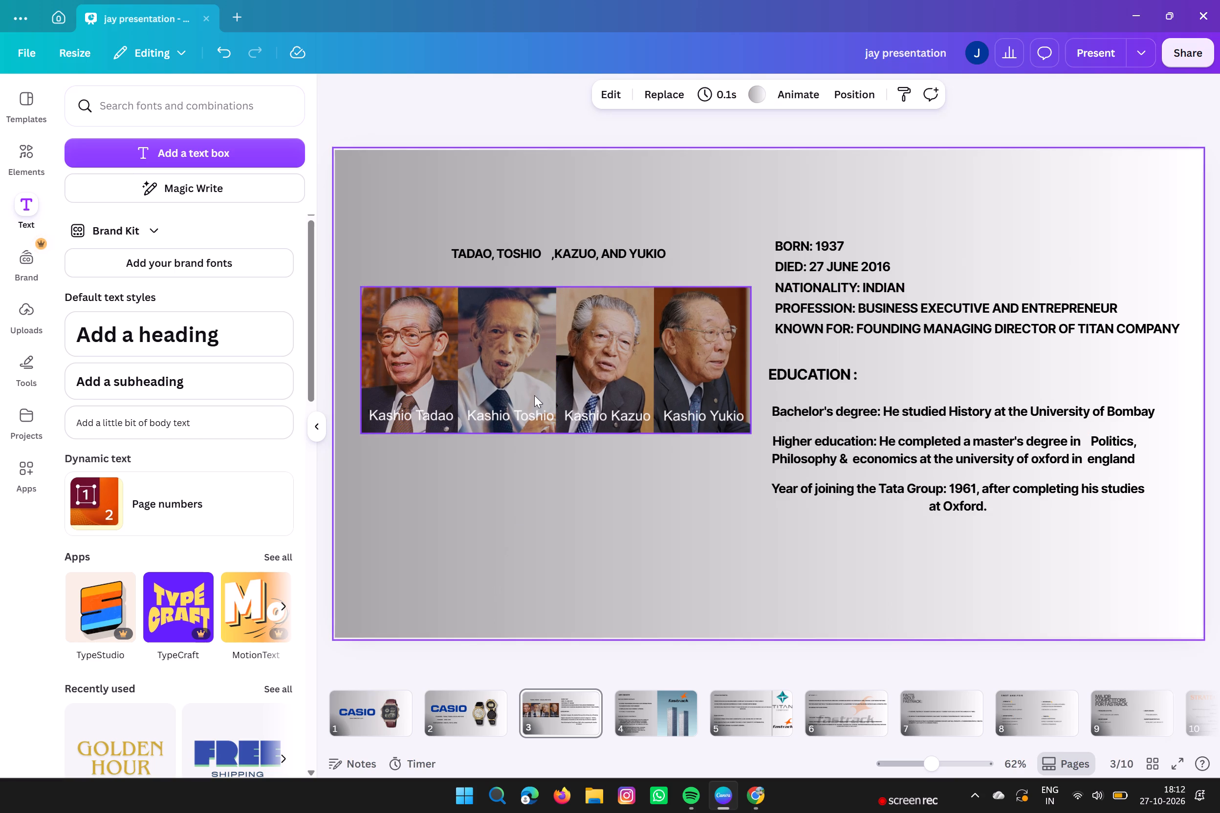
drag(555, 435, 557, 438)
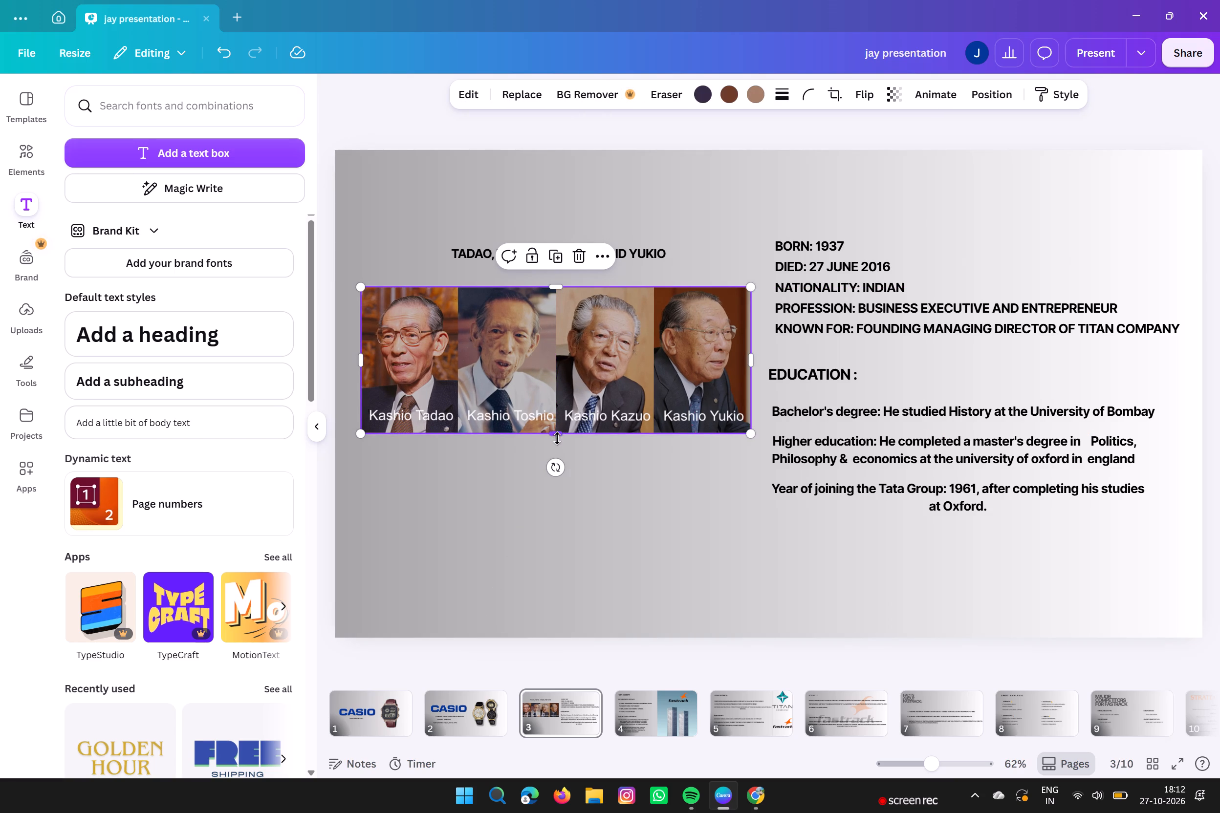
drag(557, 438, 557, 484)
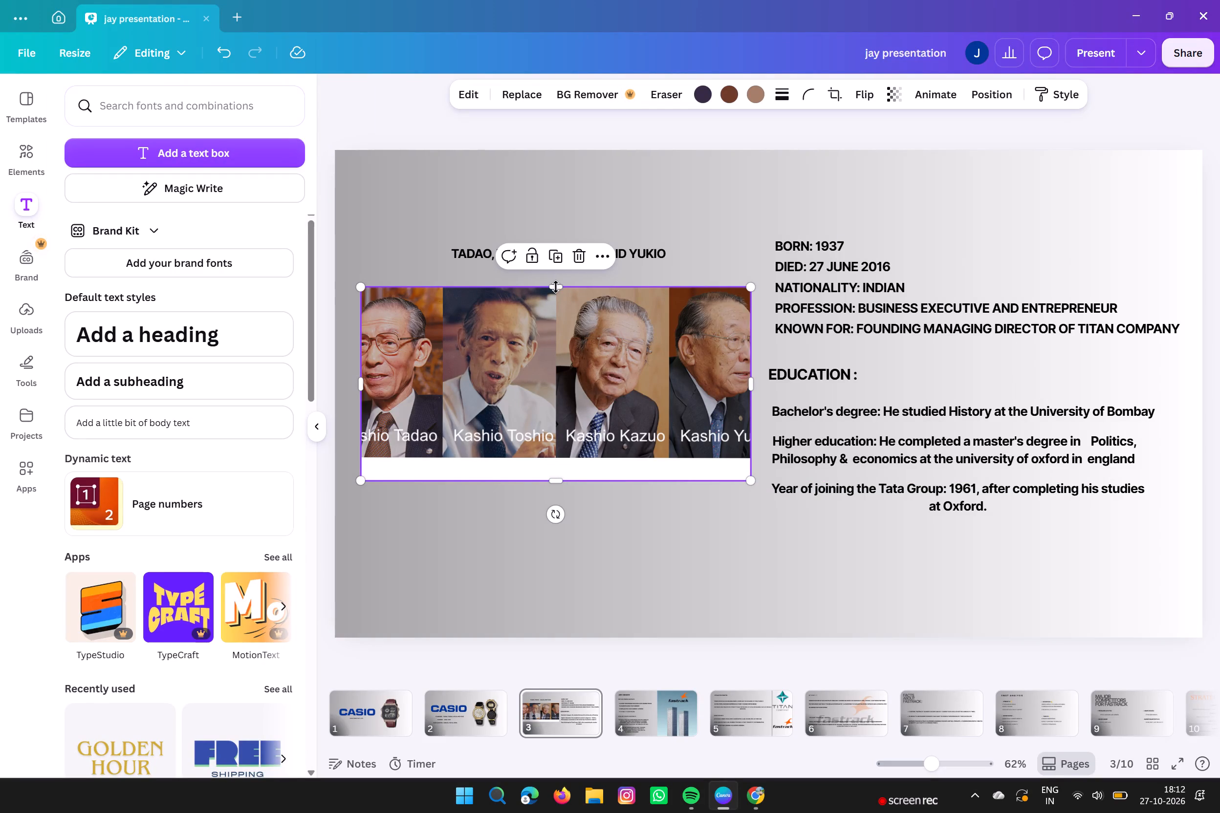
drag(556, 287, 549, 278)
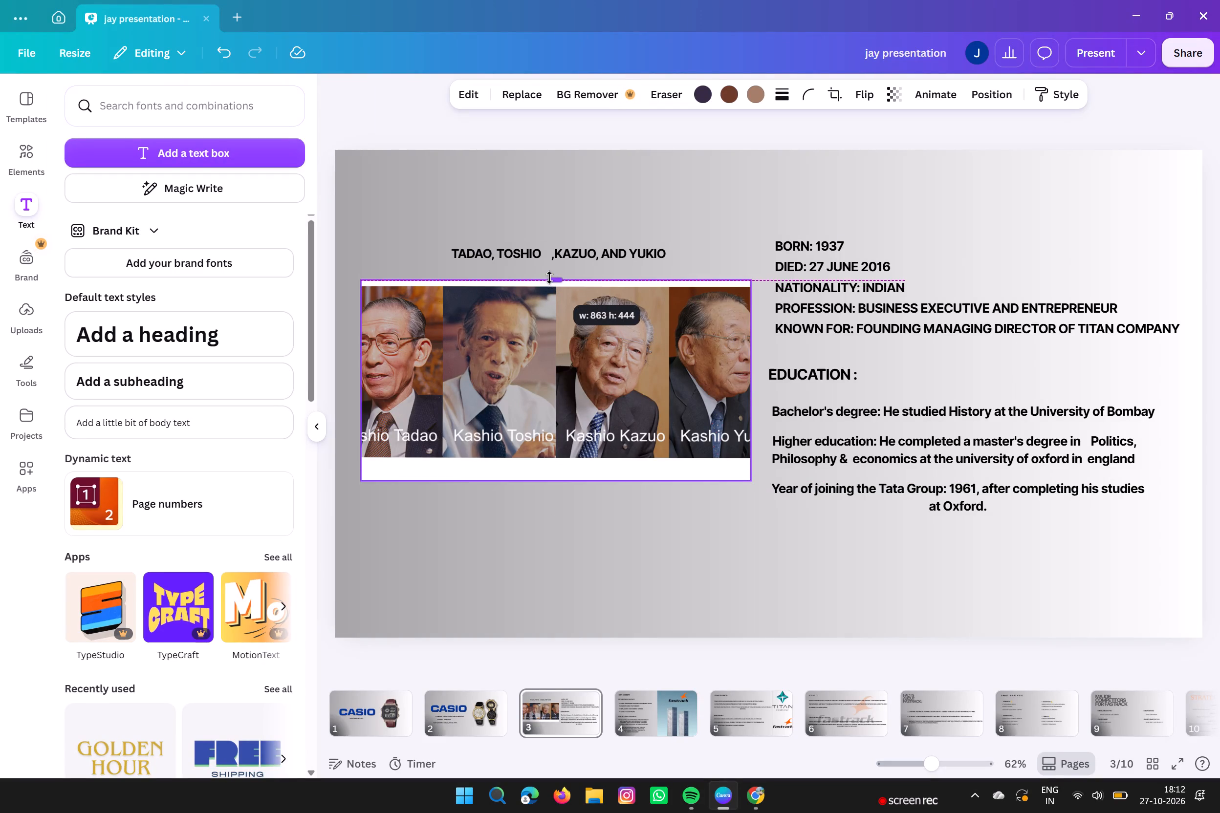
drag(549, 278, 549, 271)
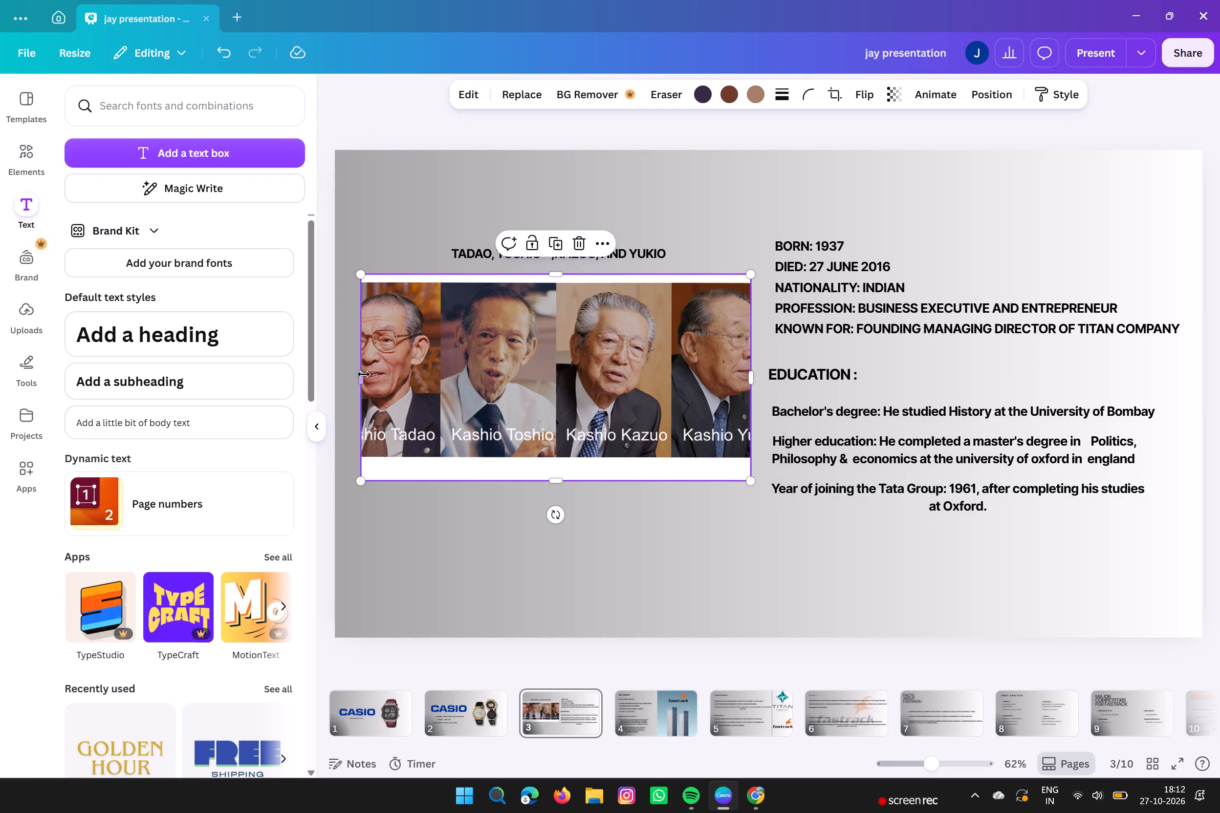
drag(363, 374, 352, 383)
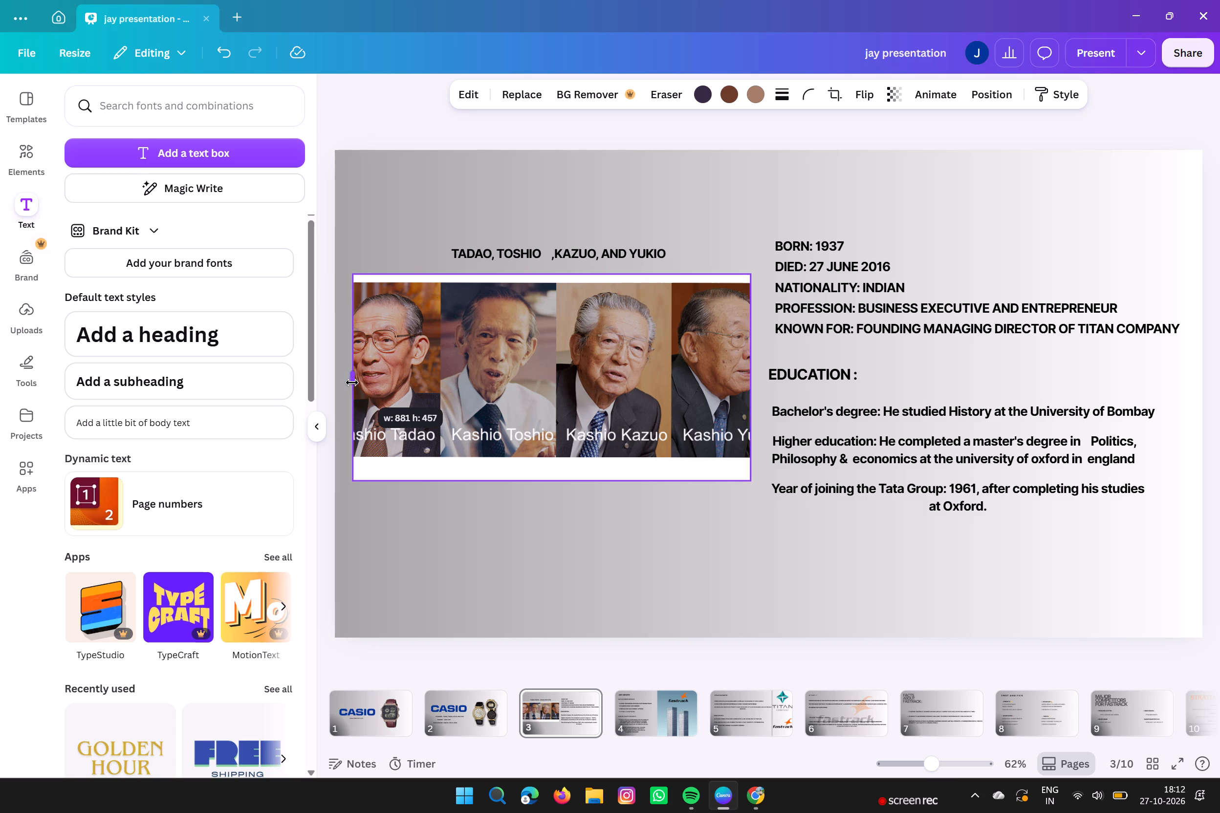
drag(352, 383, 343, 392)
Delete the five old biography lines on slide 3: BORN, DIED, NATIONALITY, PROFESSION and KNOWN FOR.
click(800, 249)
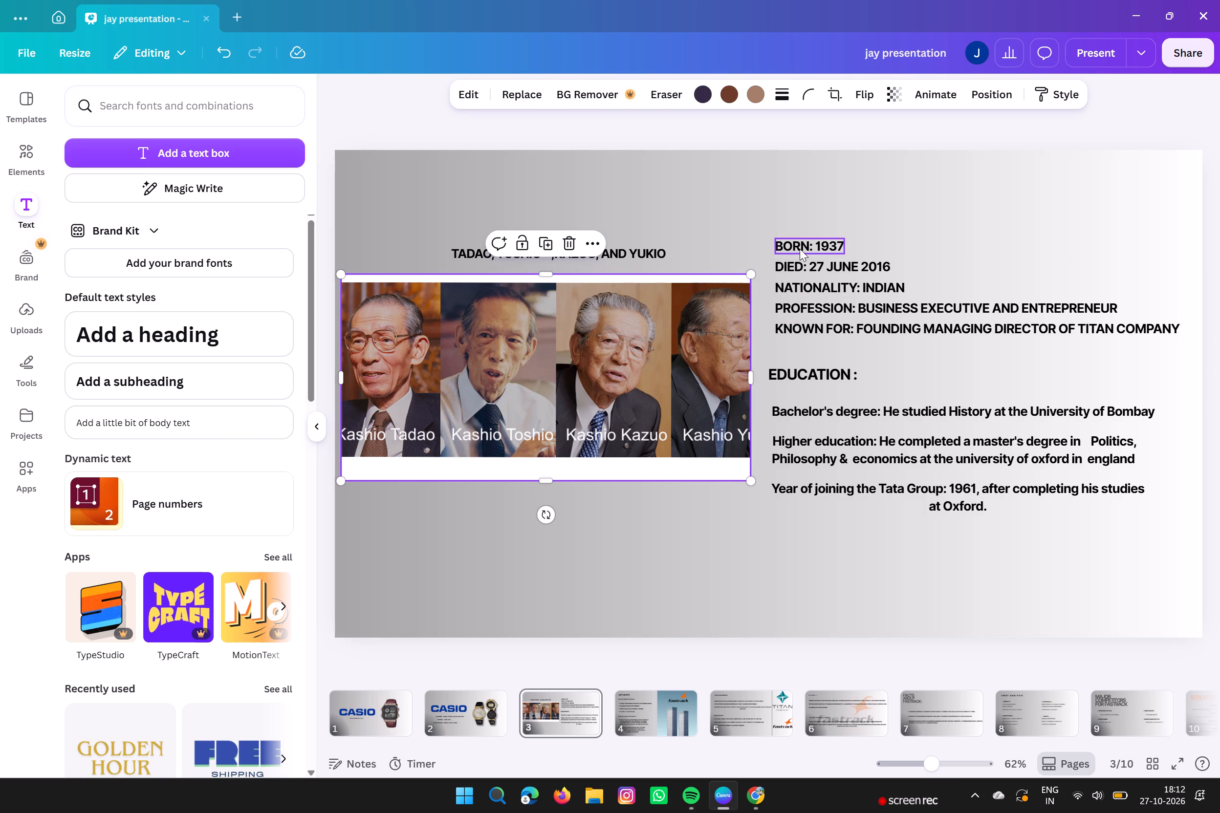
click(839, 201)
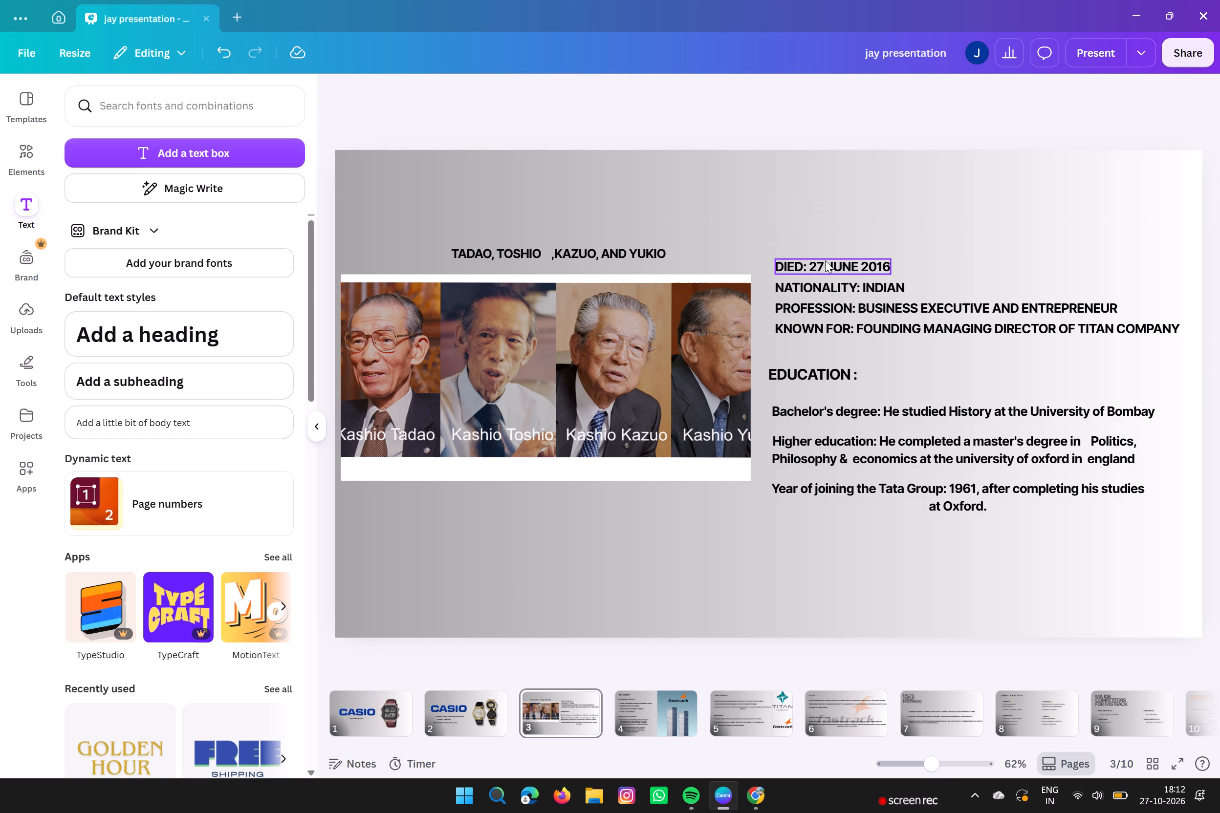
click(825, 260)
click(855, 228)
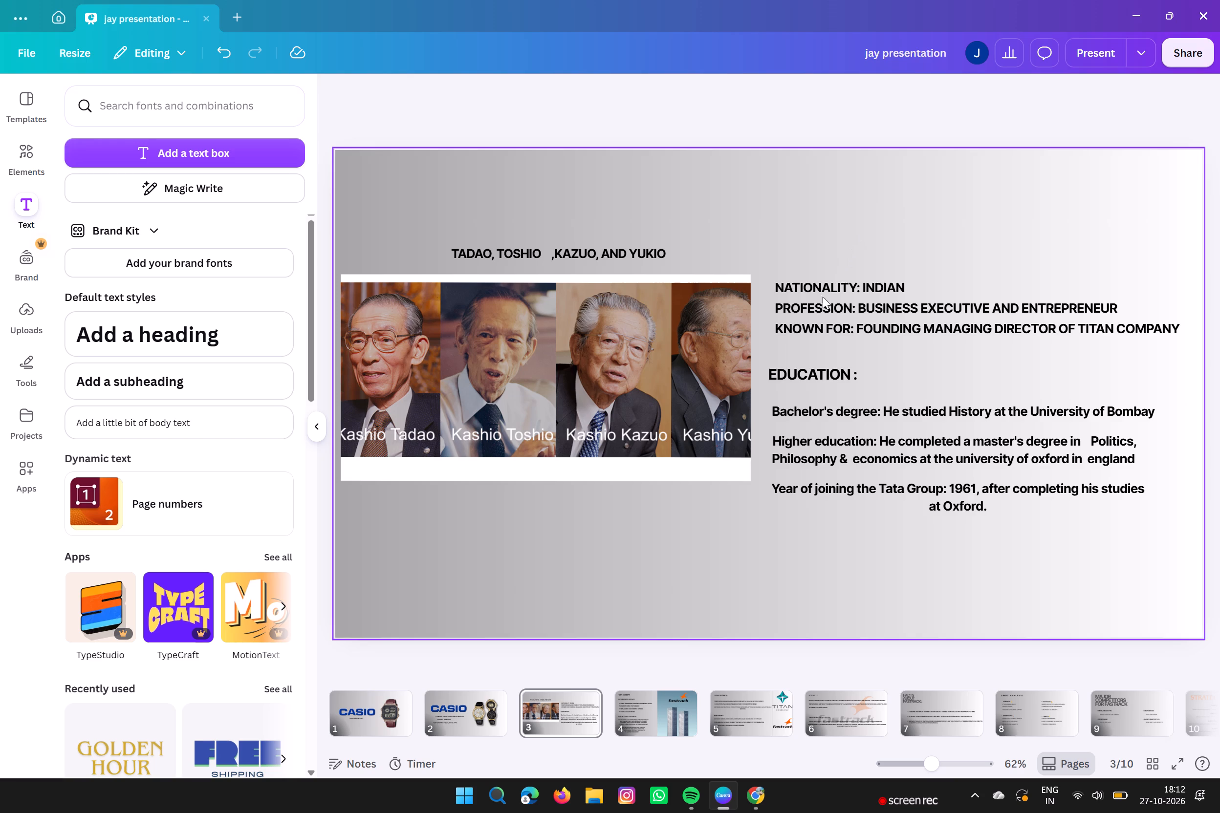
click(818, 287)
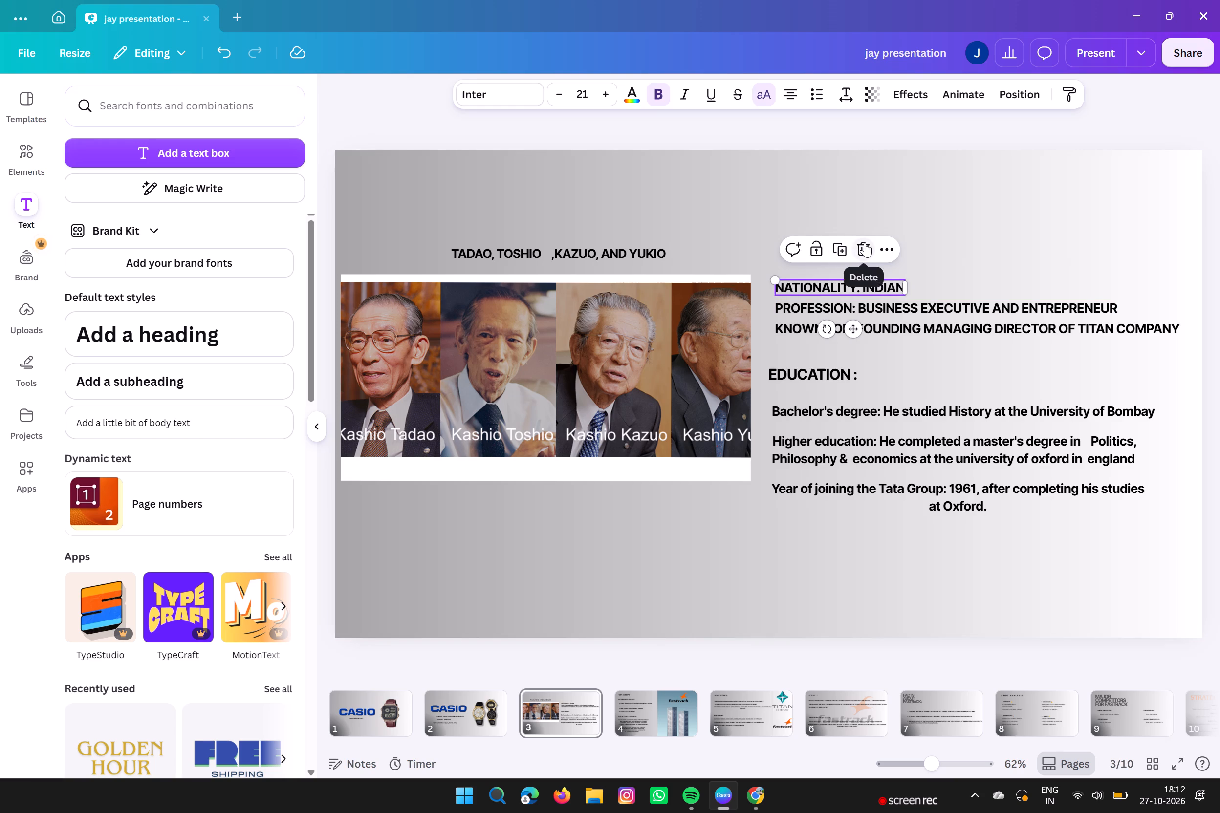
click(865, 242)
click(838, 303)
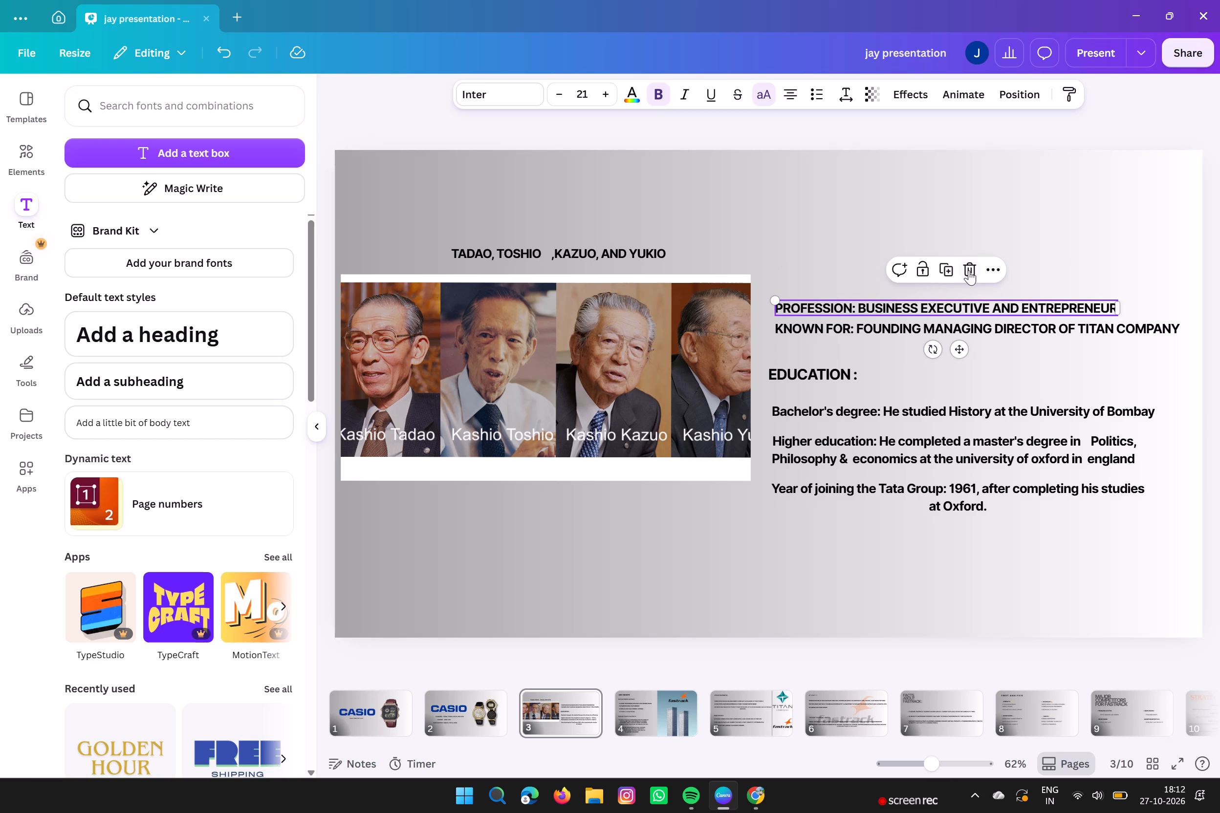
click(970, 267)
click(936, 327)
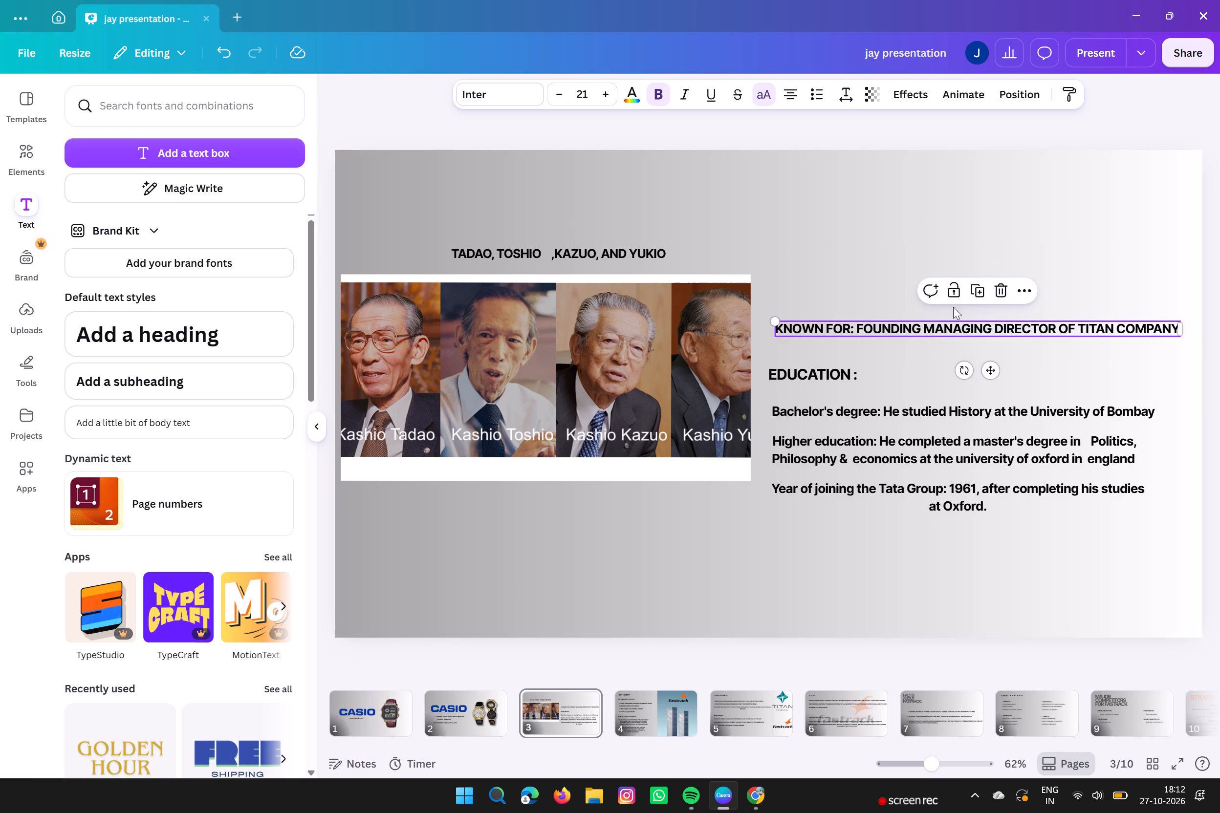
click(1001, 293)
Delete the remaining old text on slide 3: the EDUCATION heading, Bachelor's degree, Higher education and Year of joining the Tata Group lines.
click(813, 376)
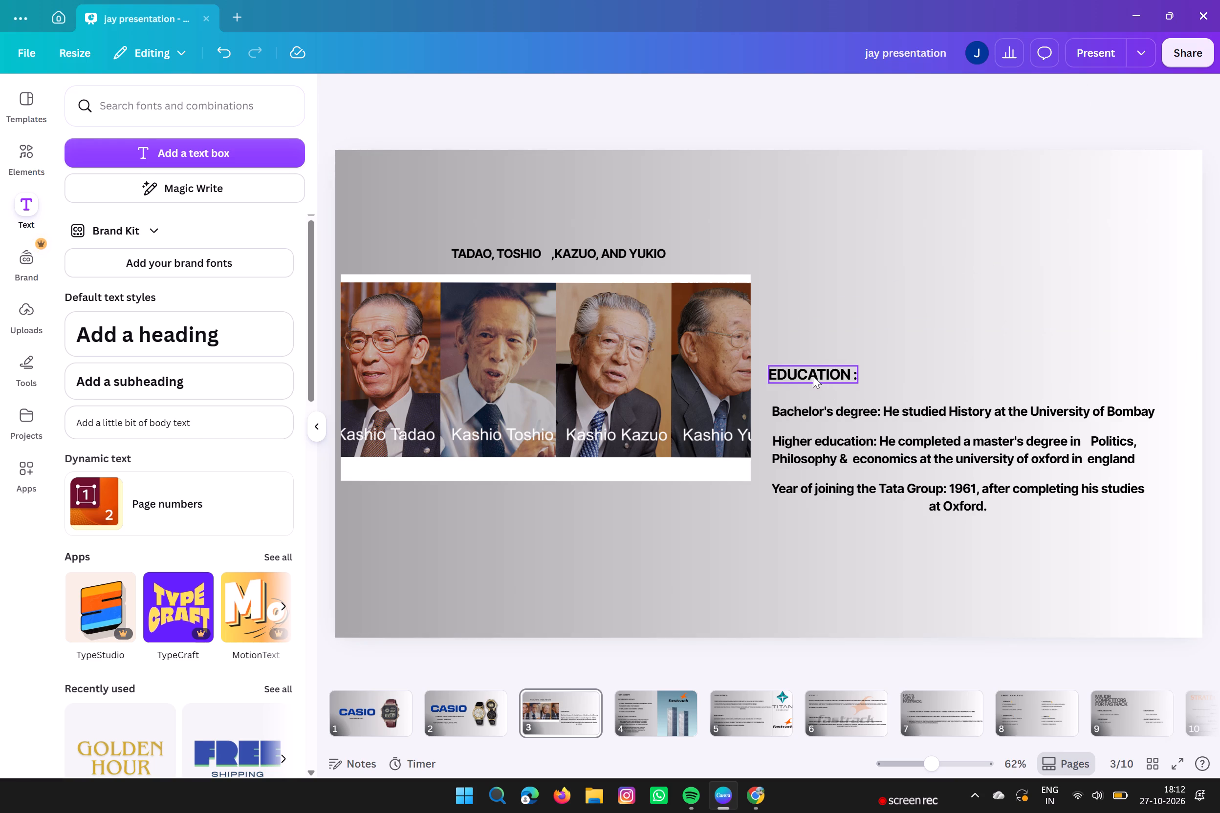
click(838, 332)
click(840, 414)
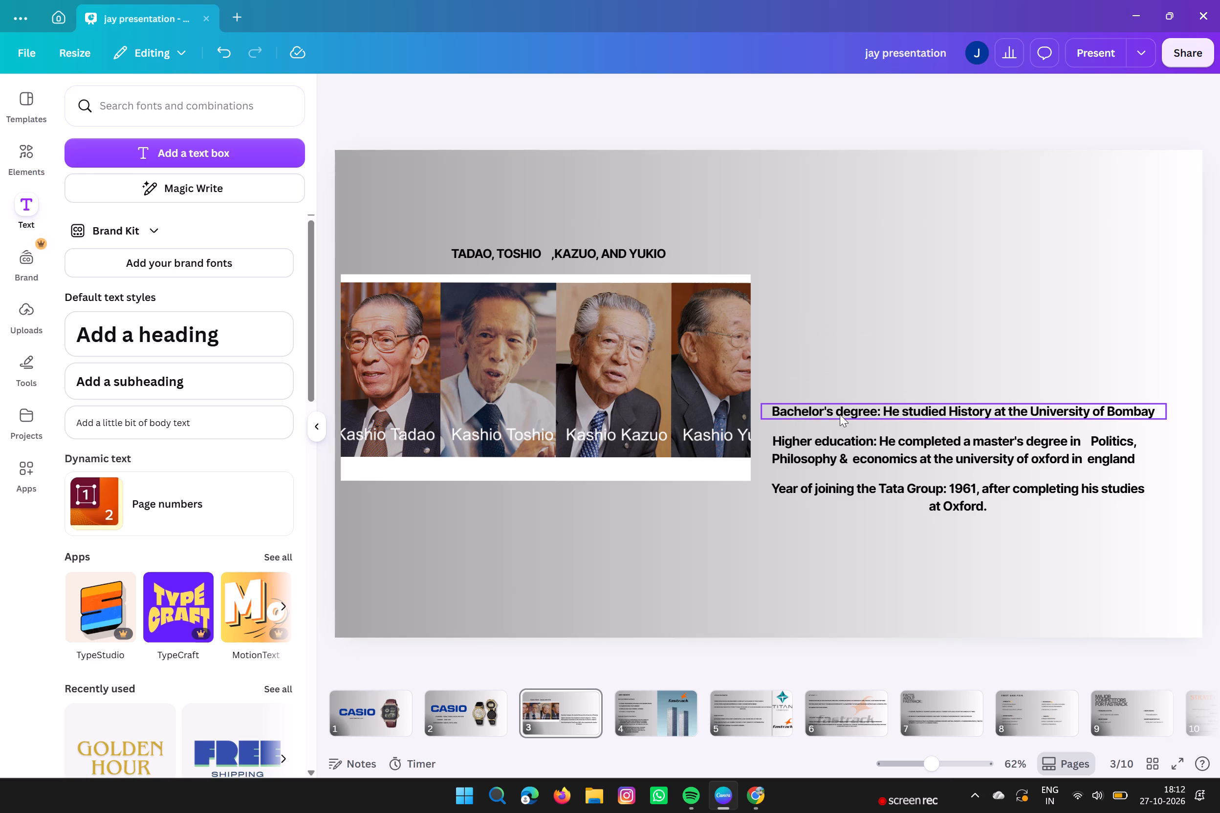
click(987, 374)
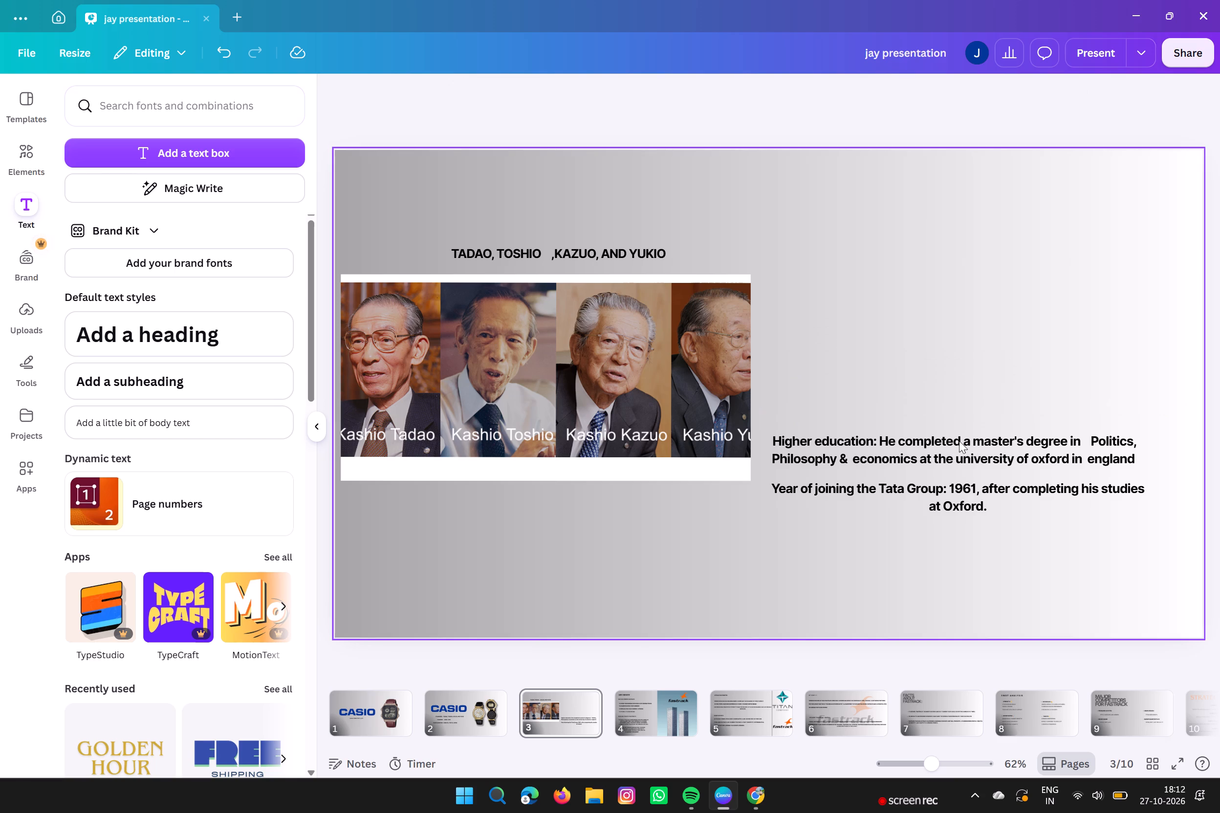
click(937, 474)
click(930, 453)
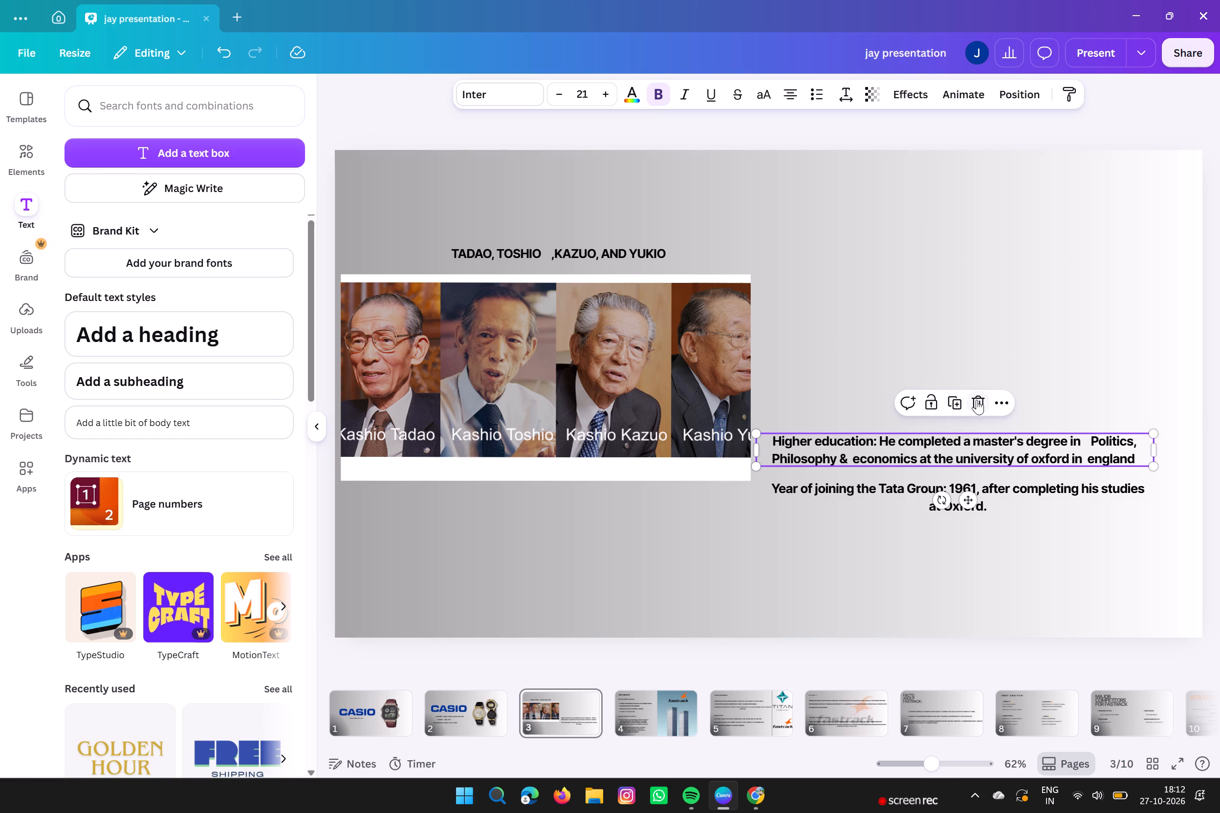
click(978, 400)
click(950, 486)
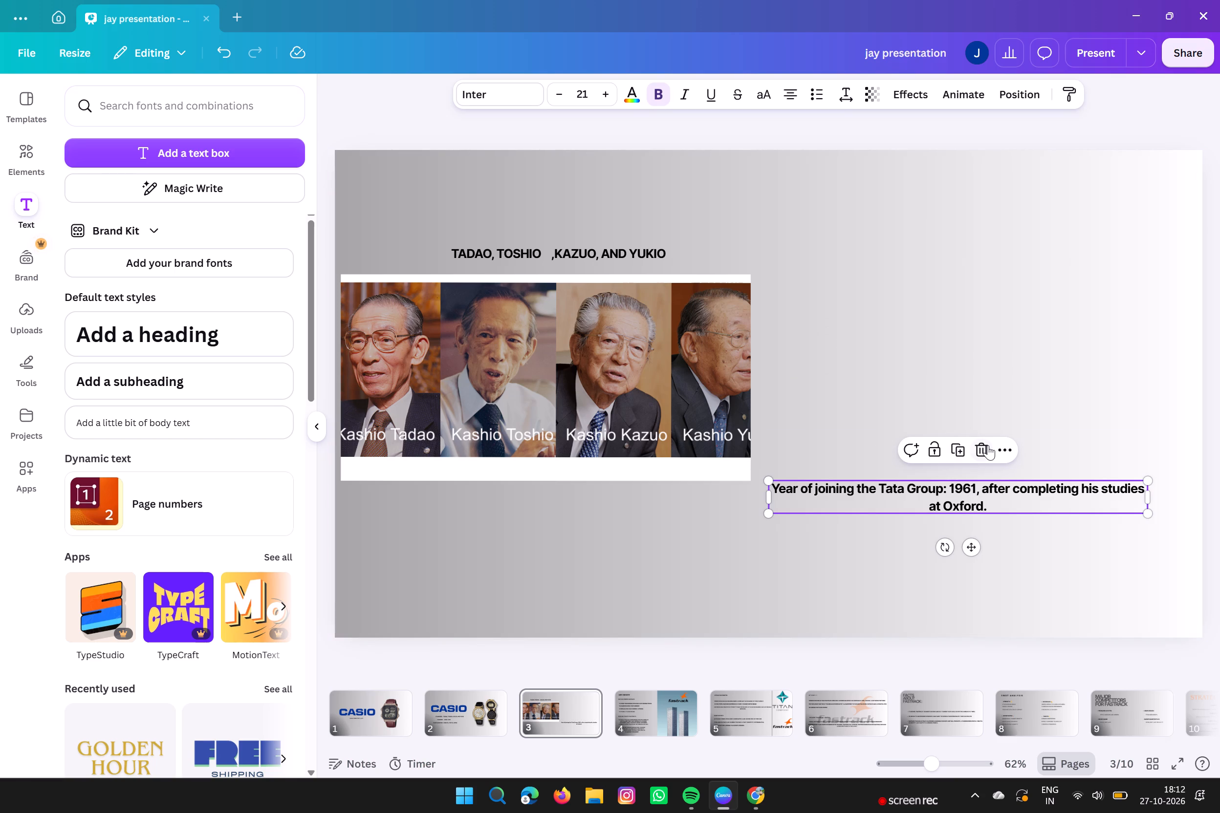
click(986, 447)
Shift the portraits image slightly right and widen its frame to about 971 so it takes in the Kashio Yukio portrait.
drag(675, 371, 718, 390)
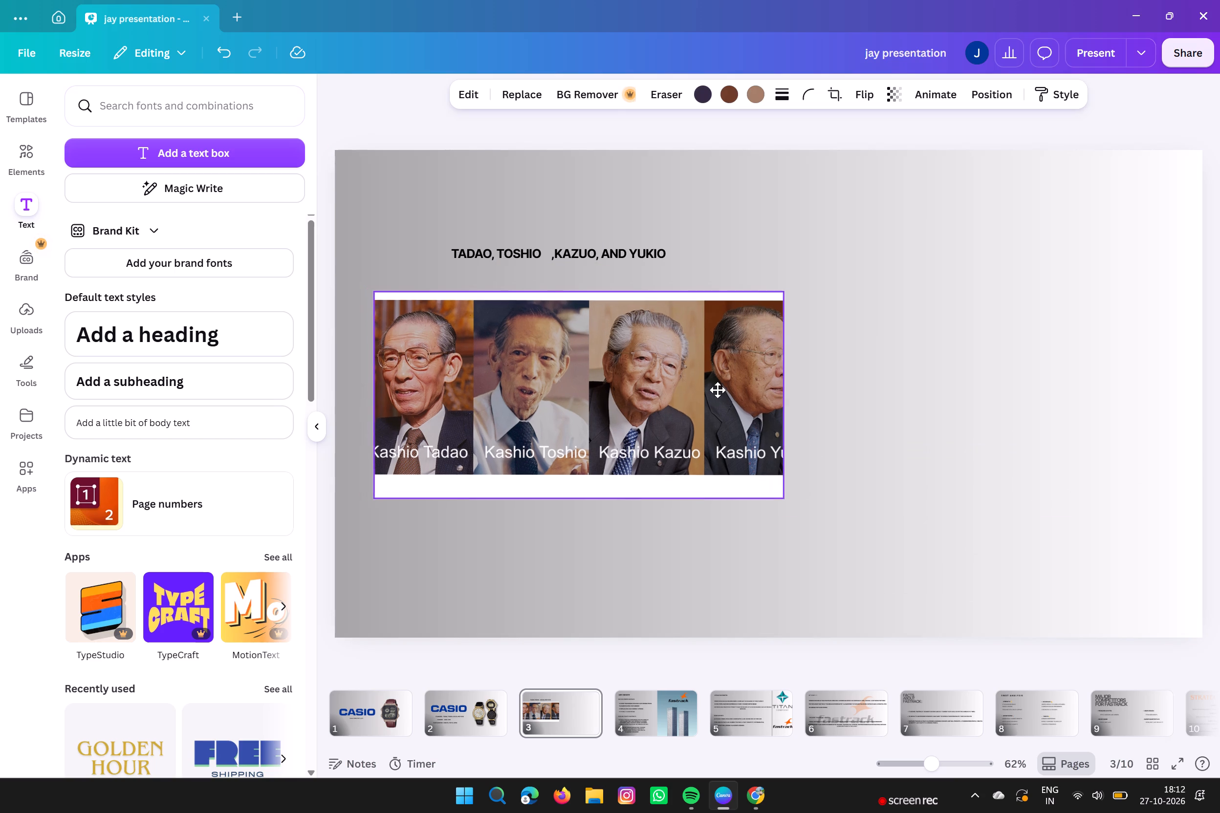
drag(718, 390, 720, 379)
drag(793, 384, 794, 385)
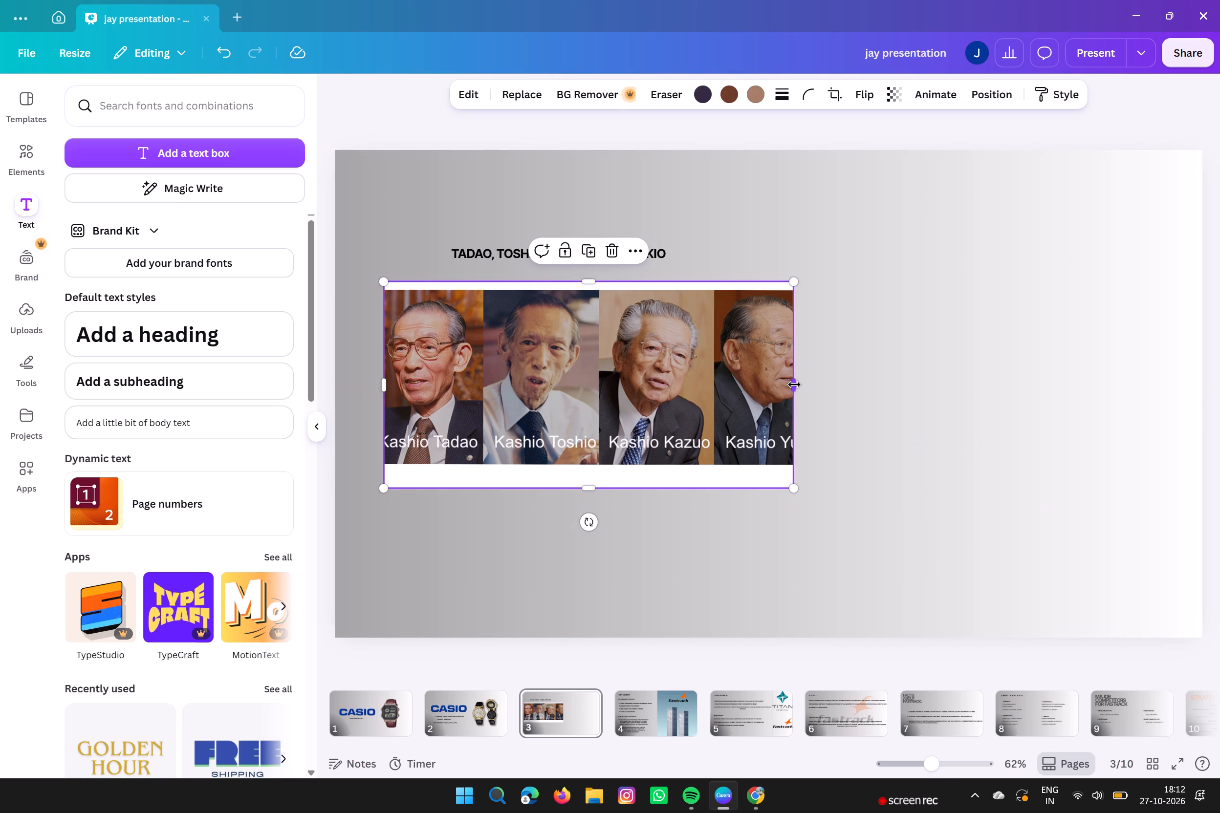
drag(794, 385, 907, 377)
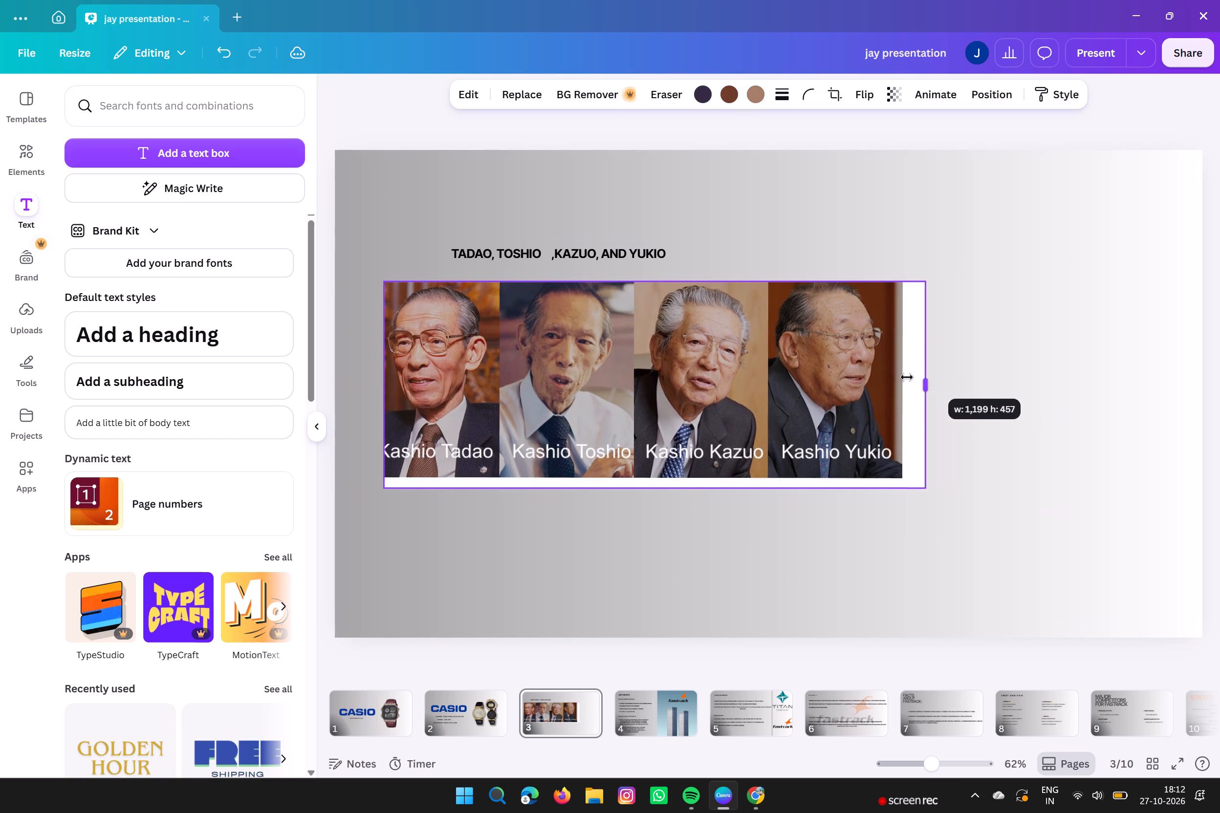
drag(907, 377, 821, 443)
Trim the white strips below and above the portraits and extend the frame's left edge to include the whole Kashio Tadao portrait.
drag(609, 493, 593, 480)
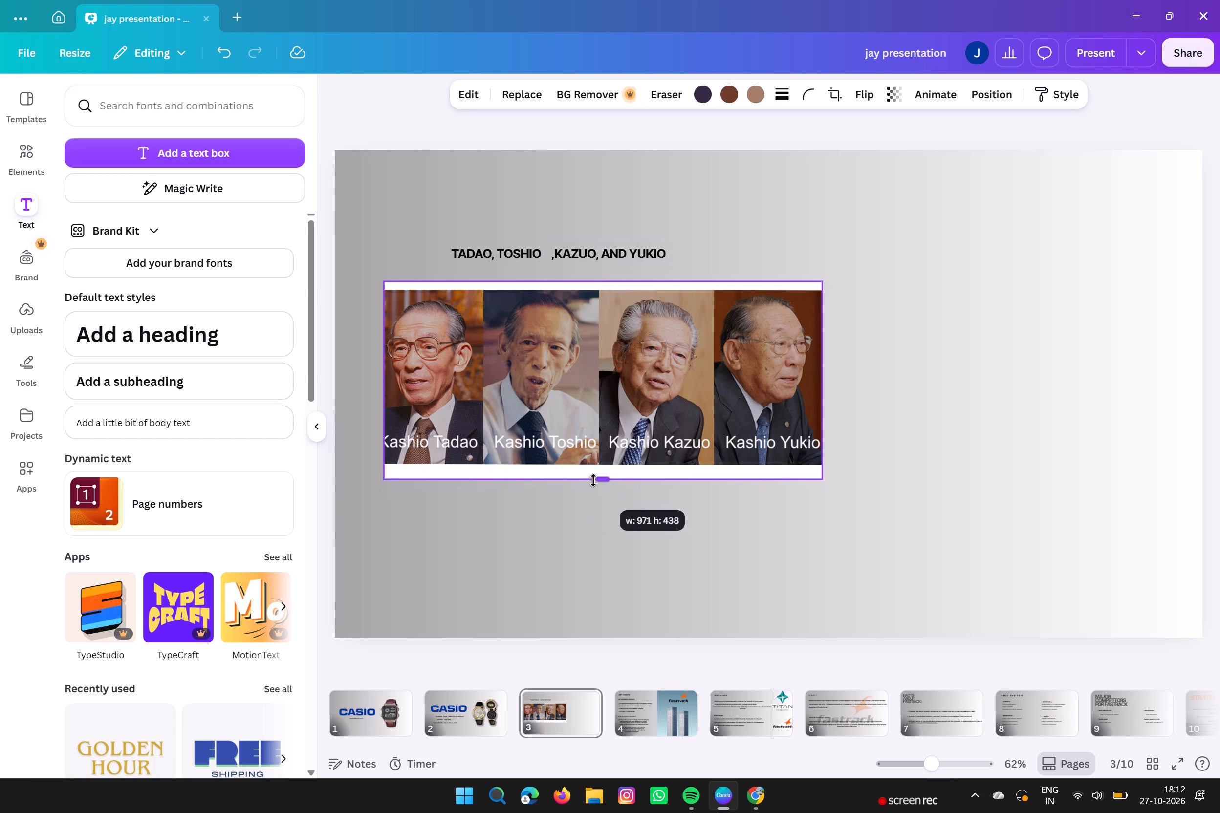
drag(593, 480, 599, 464)
drag(604, 280, 606, 283)
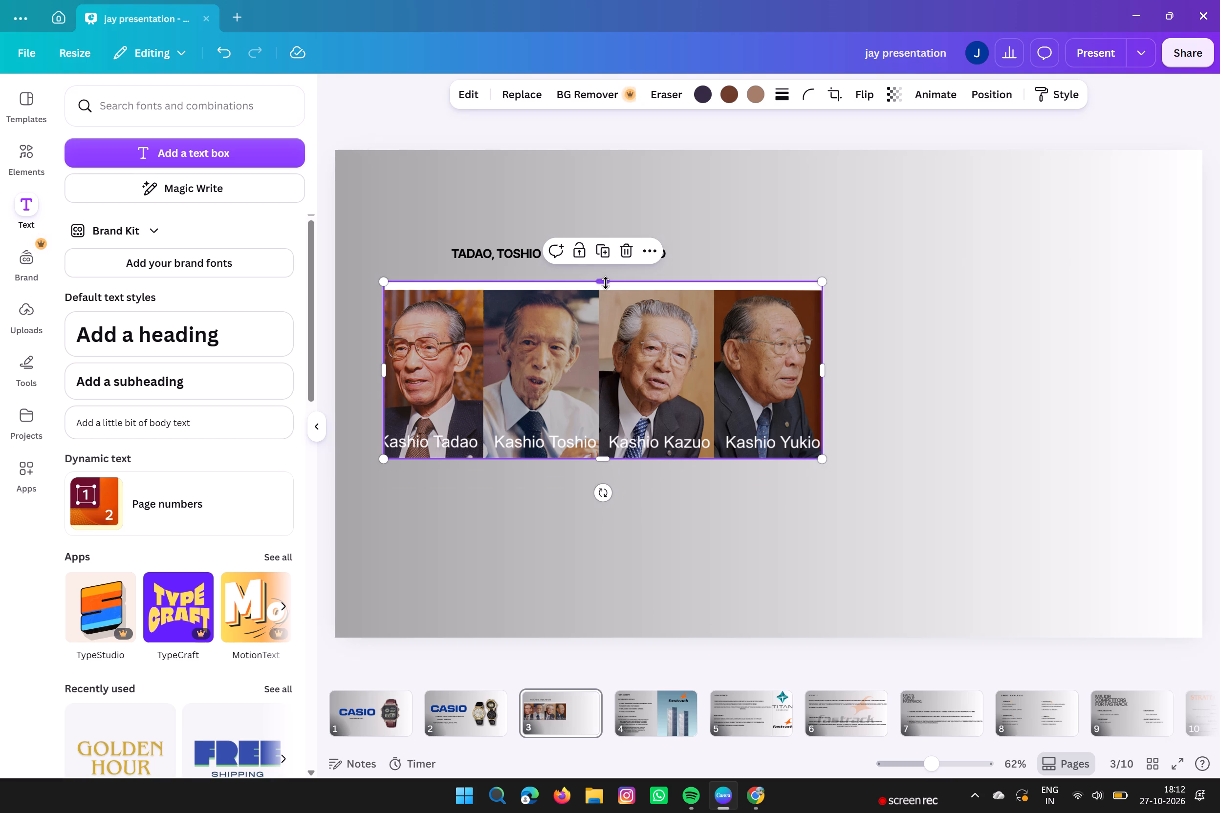
drag(606, 283, 609, 290)
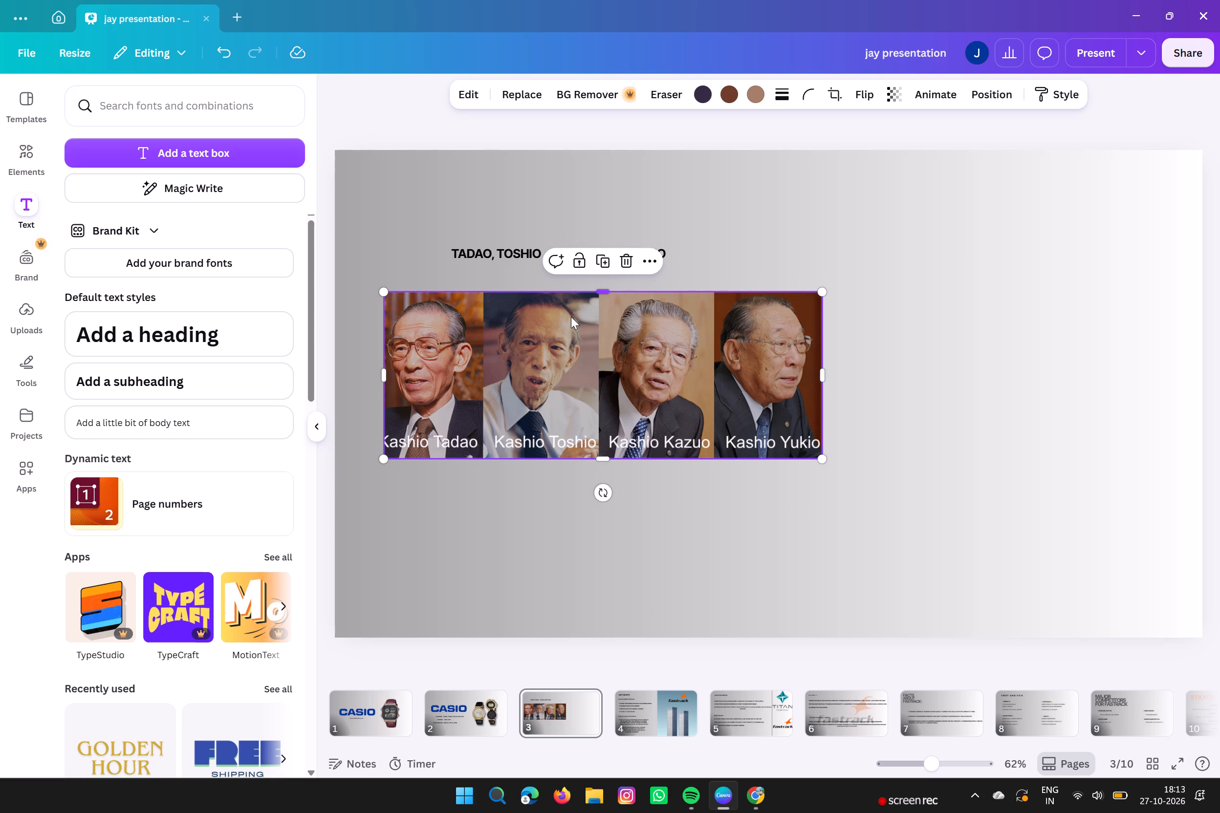
drag(382, 370, 383, 371)
drag(383, 371, 367, 377)
Move the portraits image to roughly the horizontal centre of slide 3, slightly above mid-height.
drag(523, 397, 537, 398)
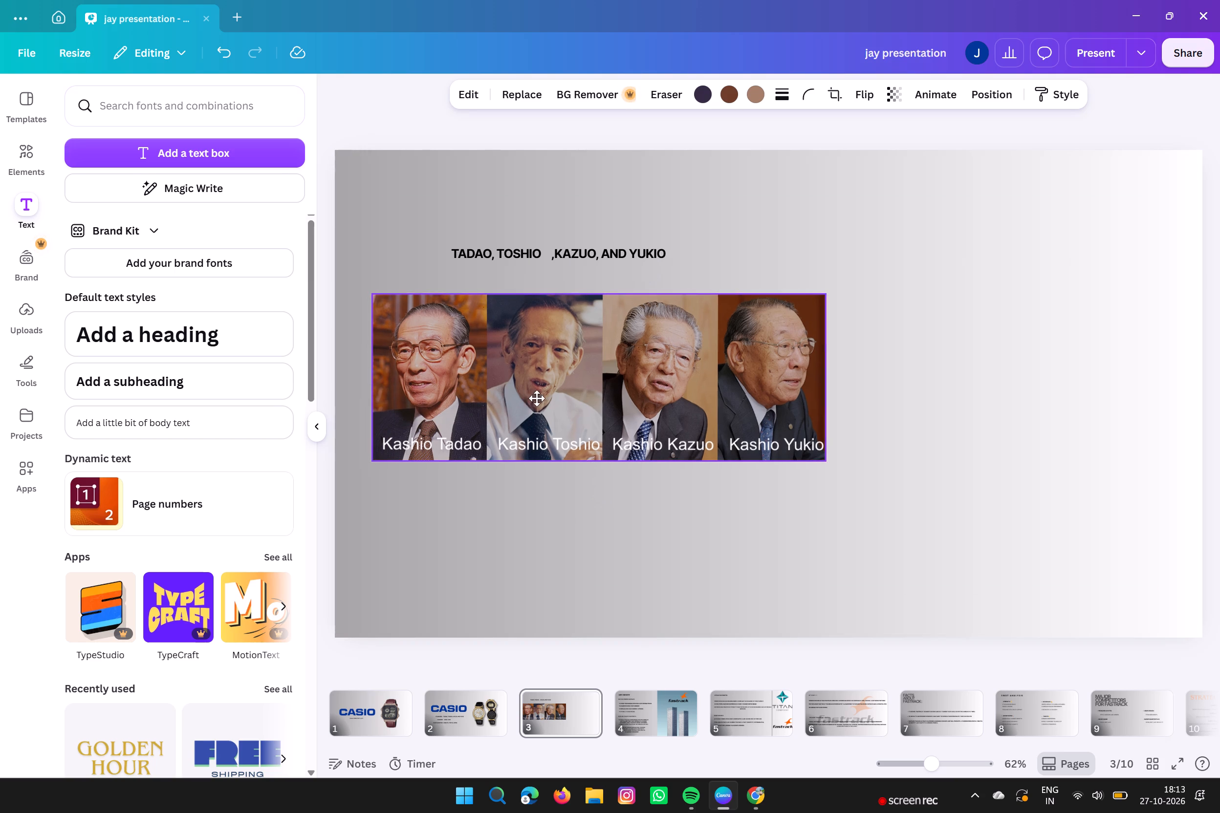
drag(537, 398, 680, 392)
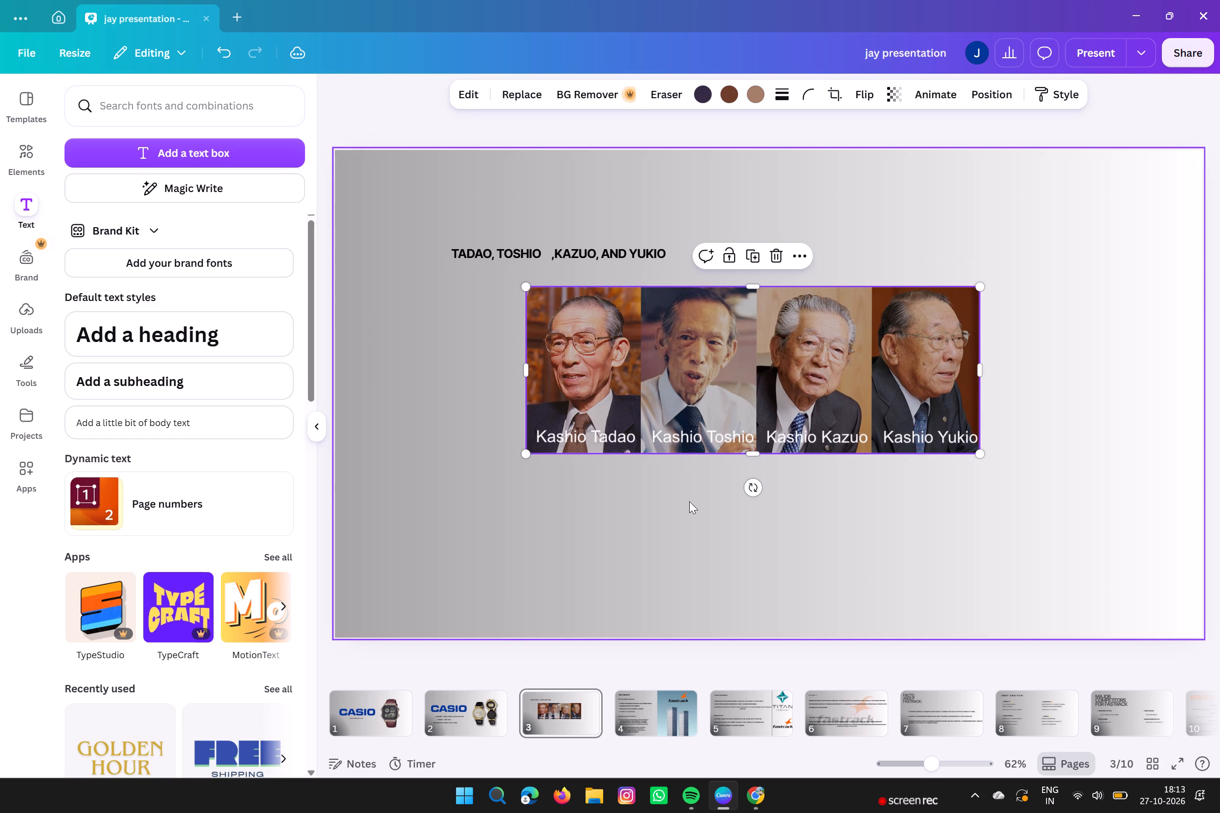
Move the KAZUO, AND YUKIO text above the third and fourth portraits and TADAO, TOSHIO above the first two, level with each other.
scroll(747, 382, up, 2)
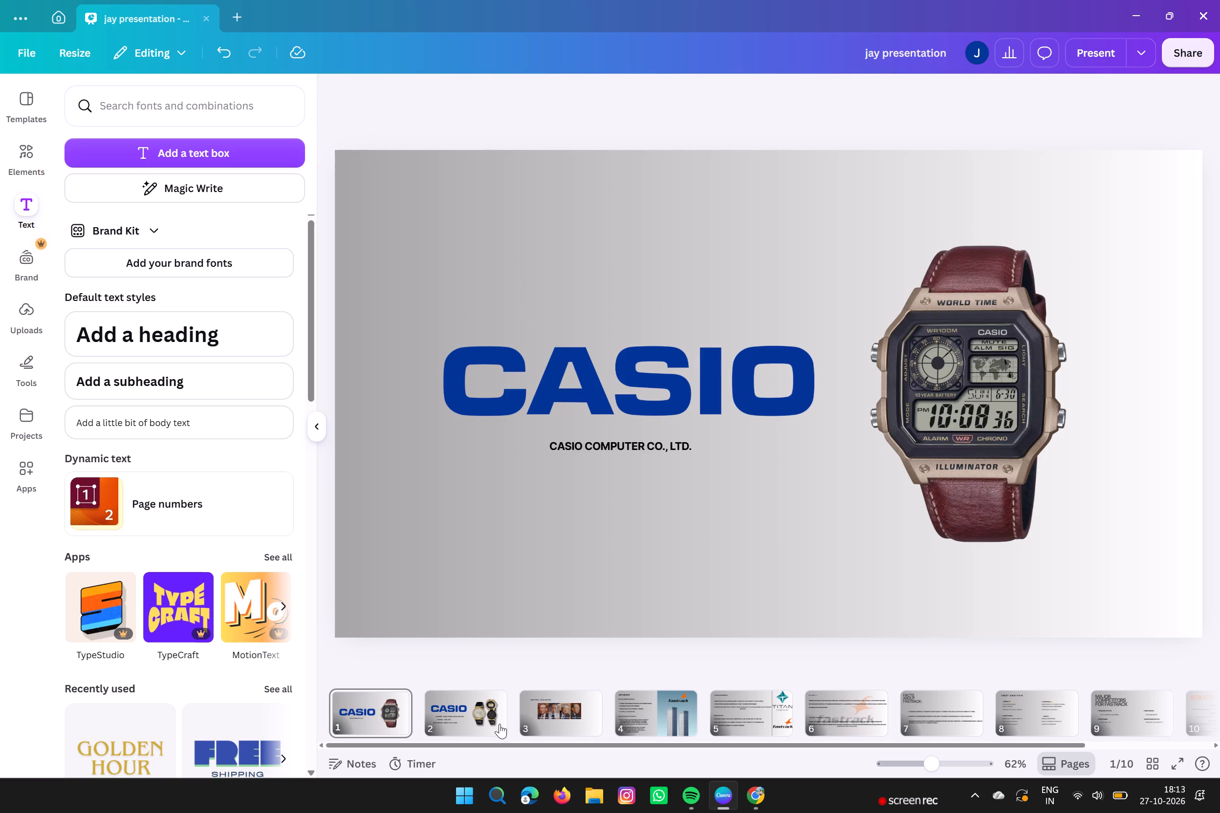
click(484, 713)
click(549, 719)
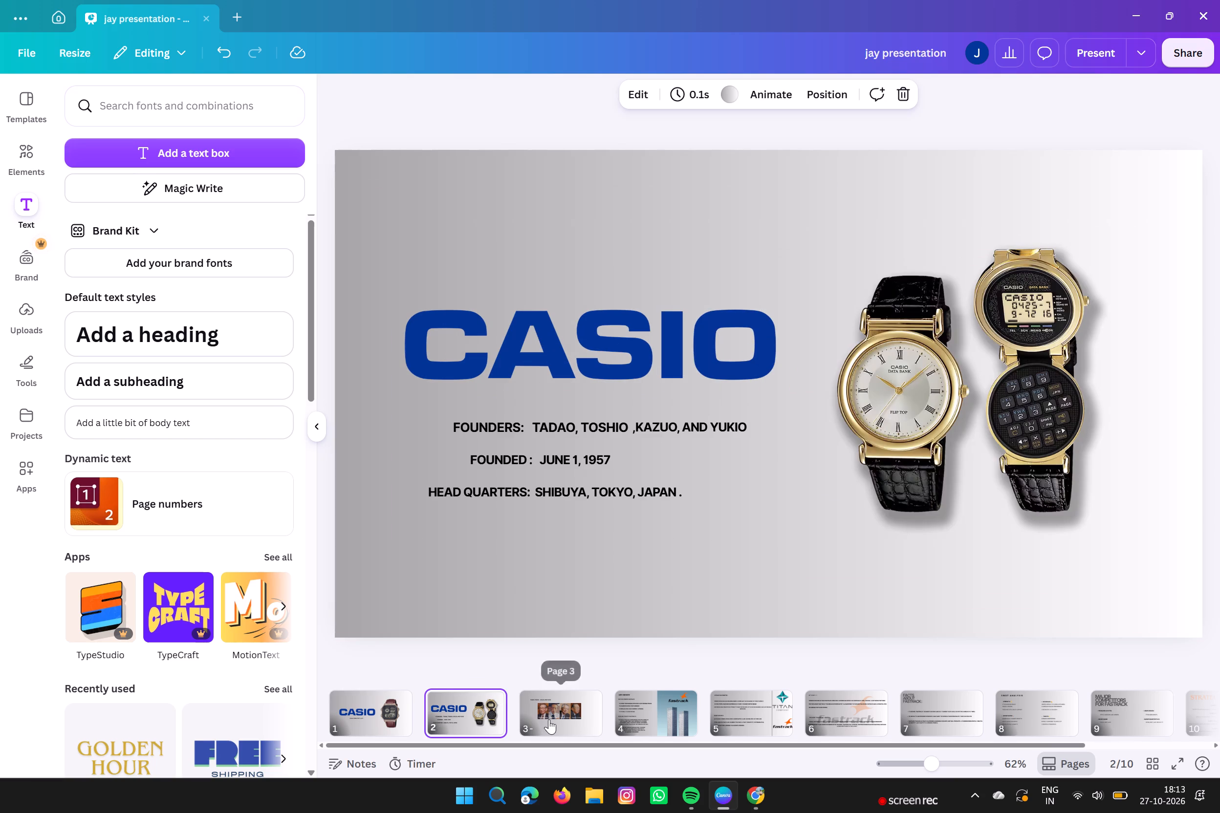
click(706, 370)
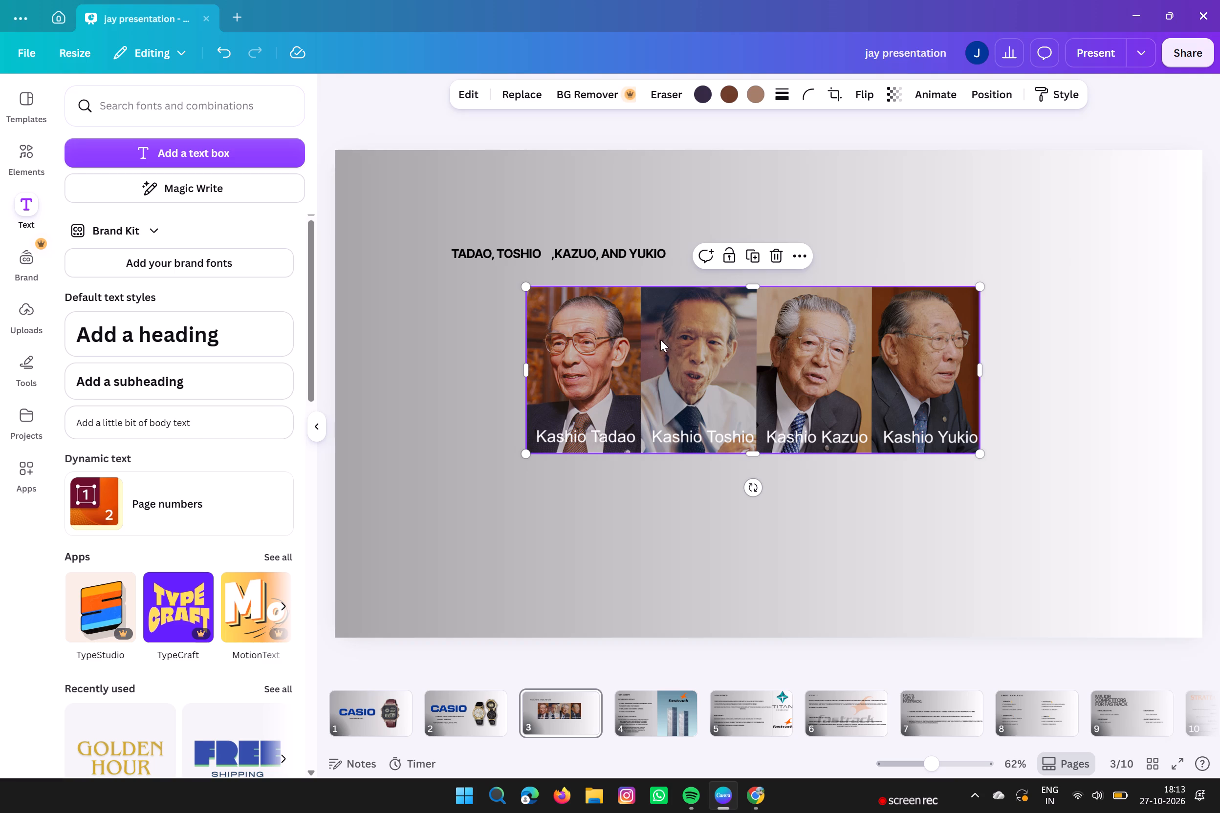
drag(602, 252, 843, 246)
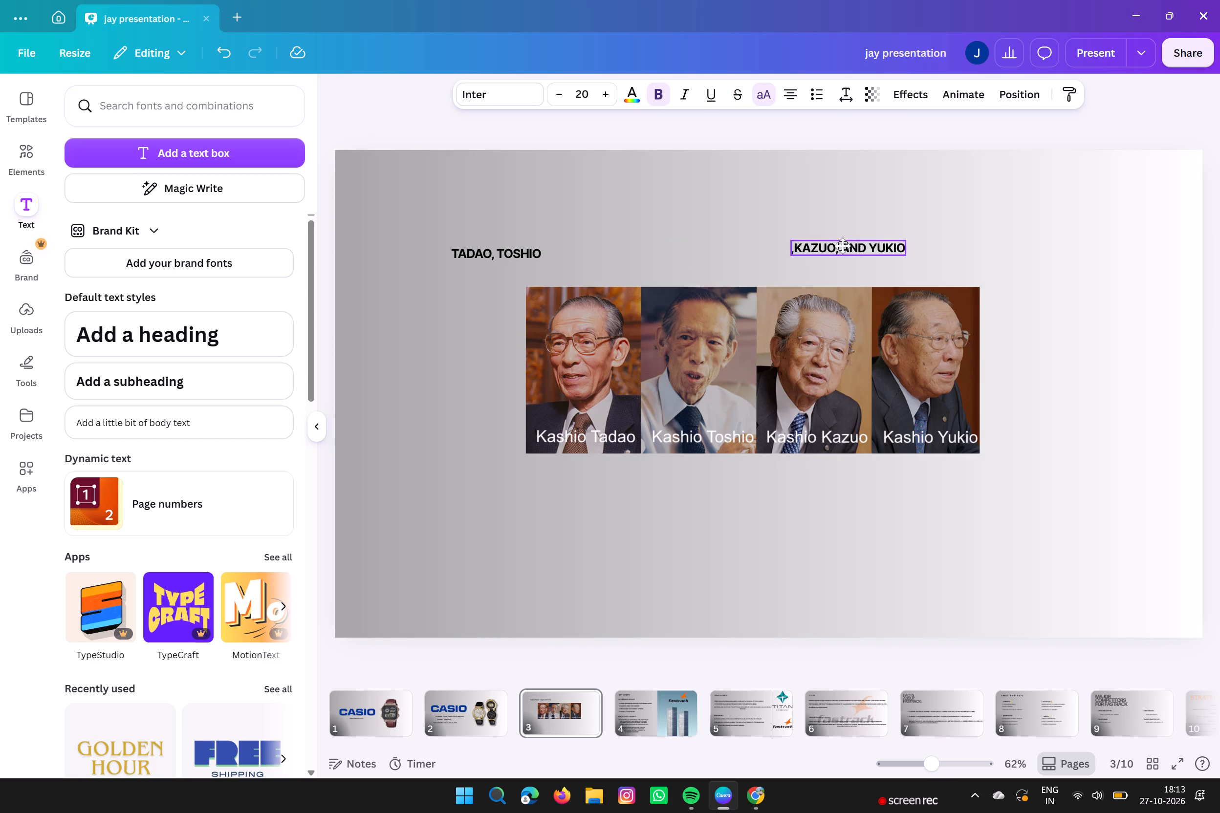
drag(843, 246, 858, 250)
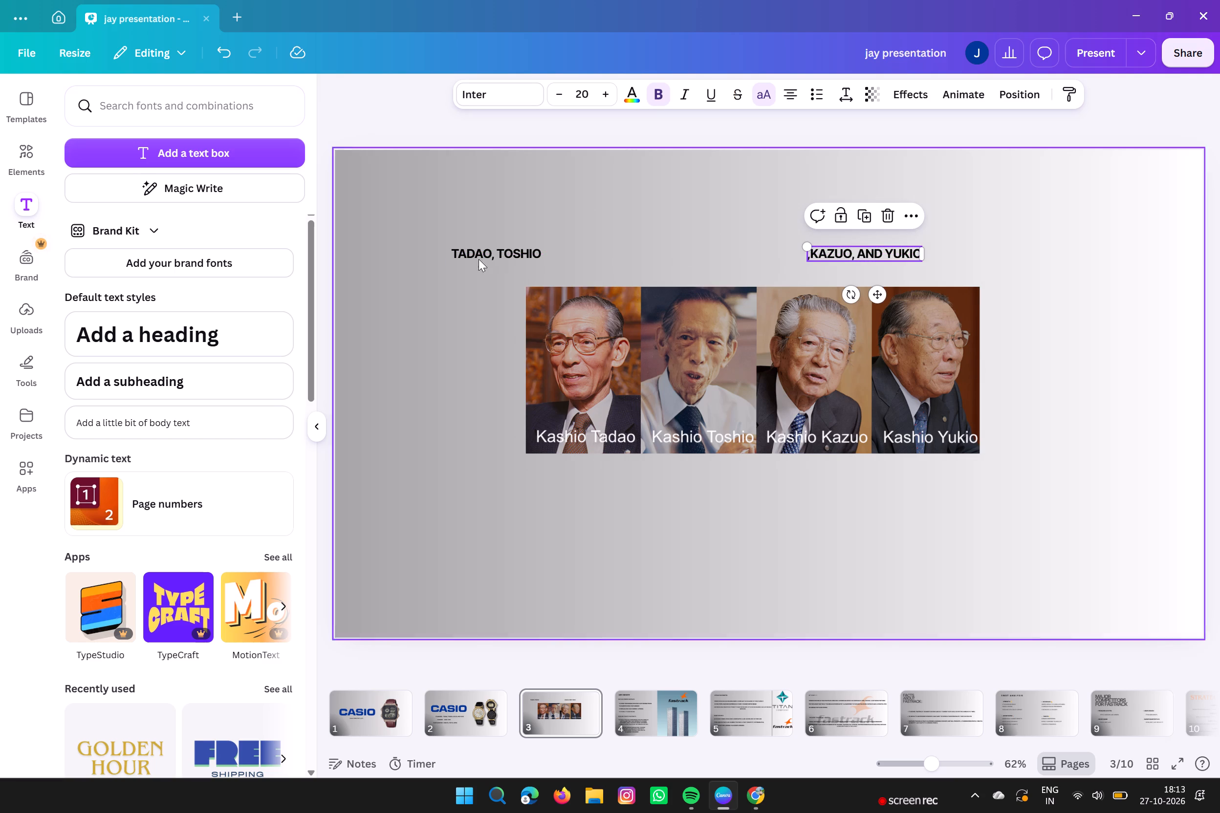
drag(498, 248, 634, 243)
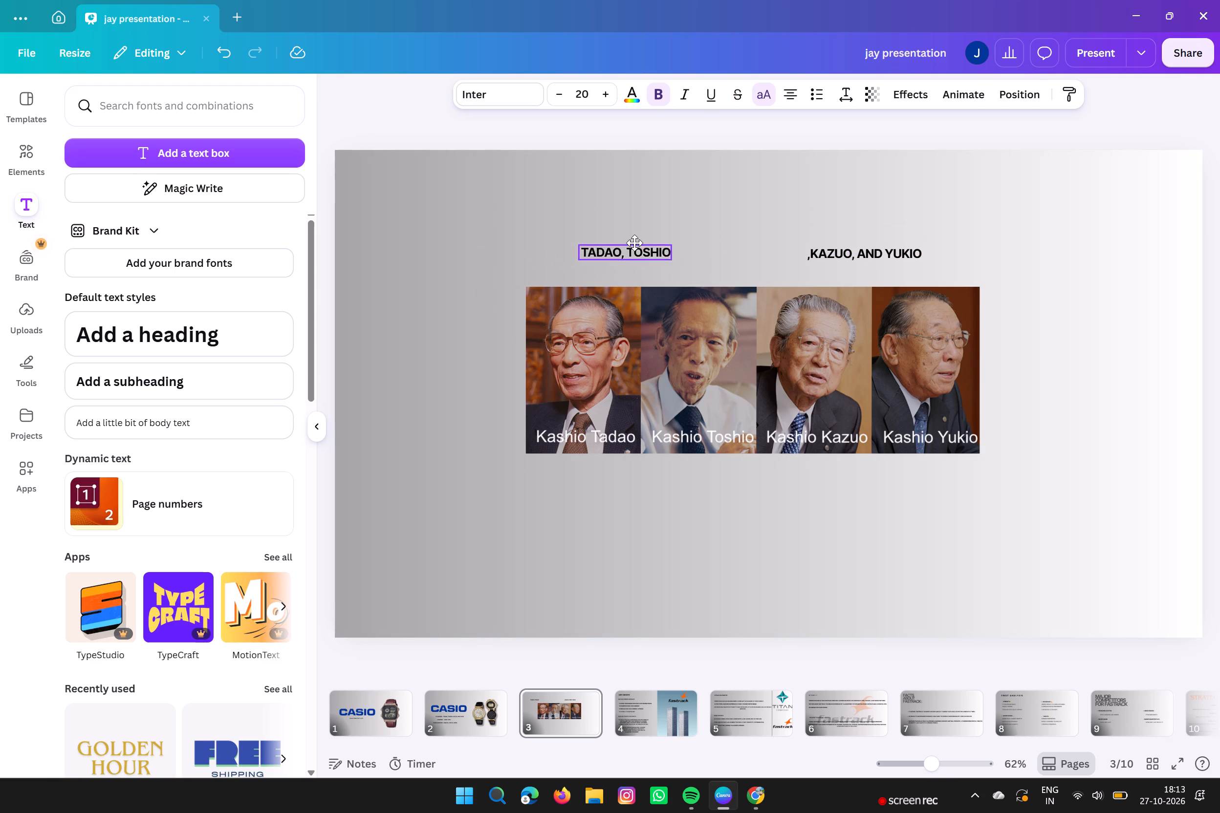
drag(634, 243, 636, 247)
click(384, 262)
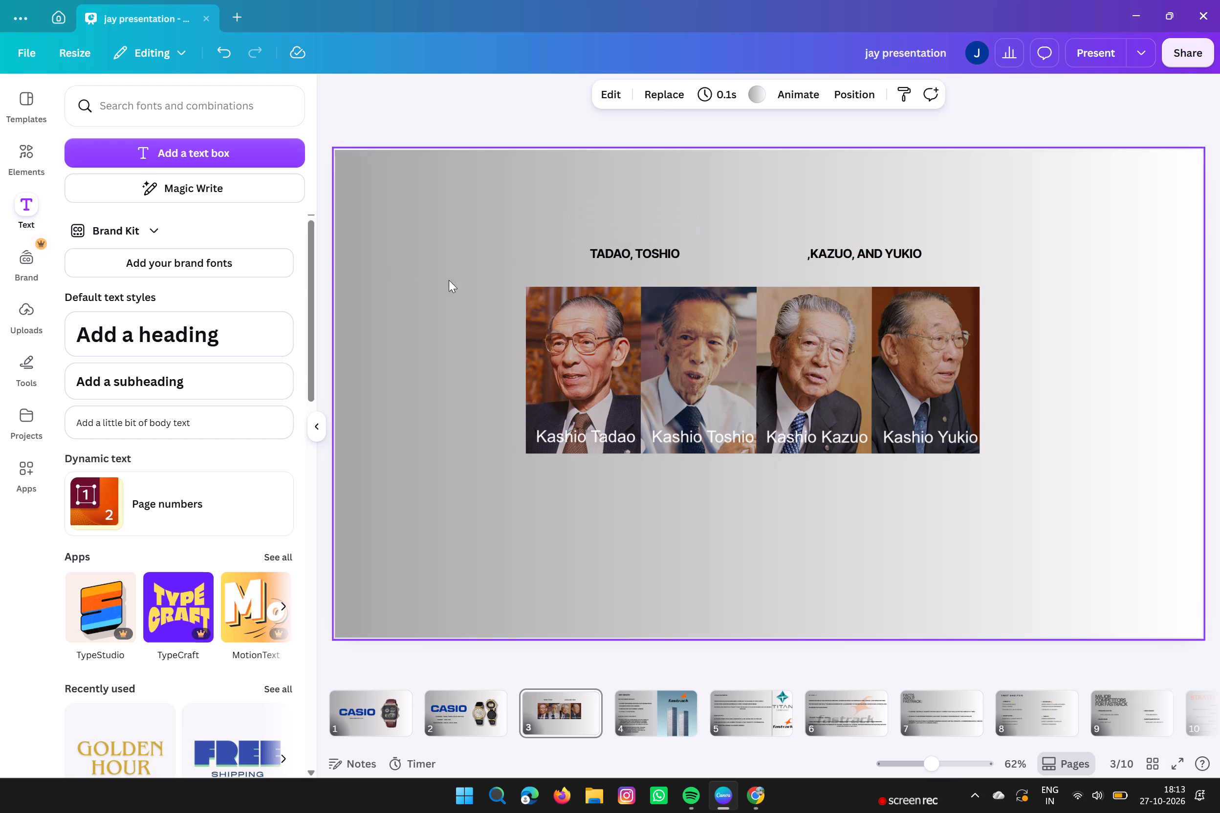
Delete the leading comma from the KAZUO, AND YUKIO text on slide 3.
click(815, 248)
click(816, 256)
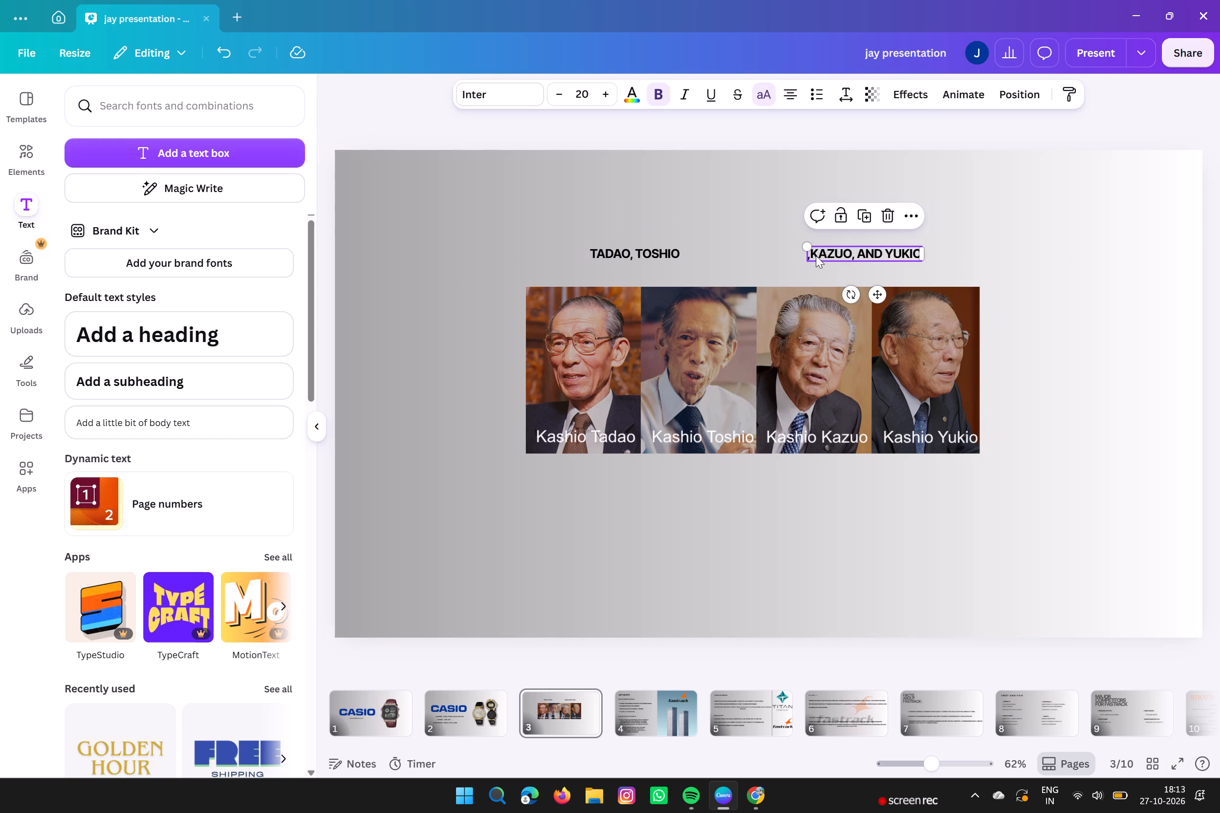
click(822, 251)
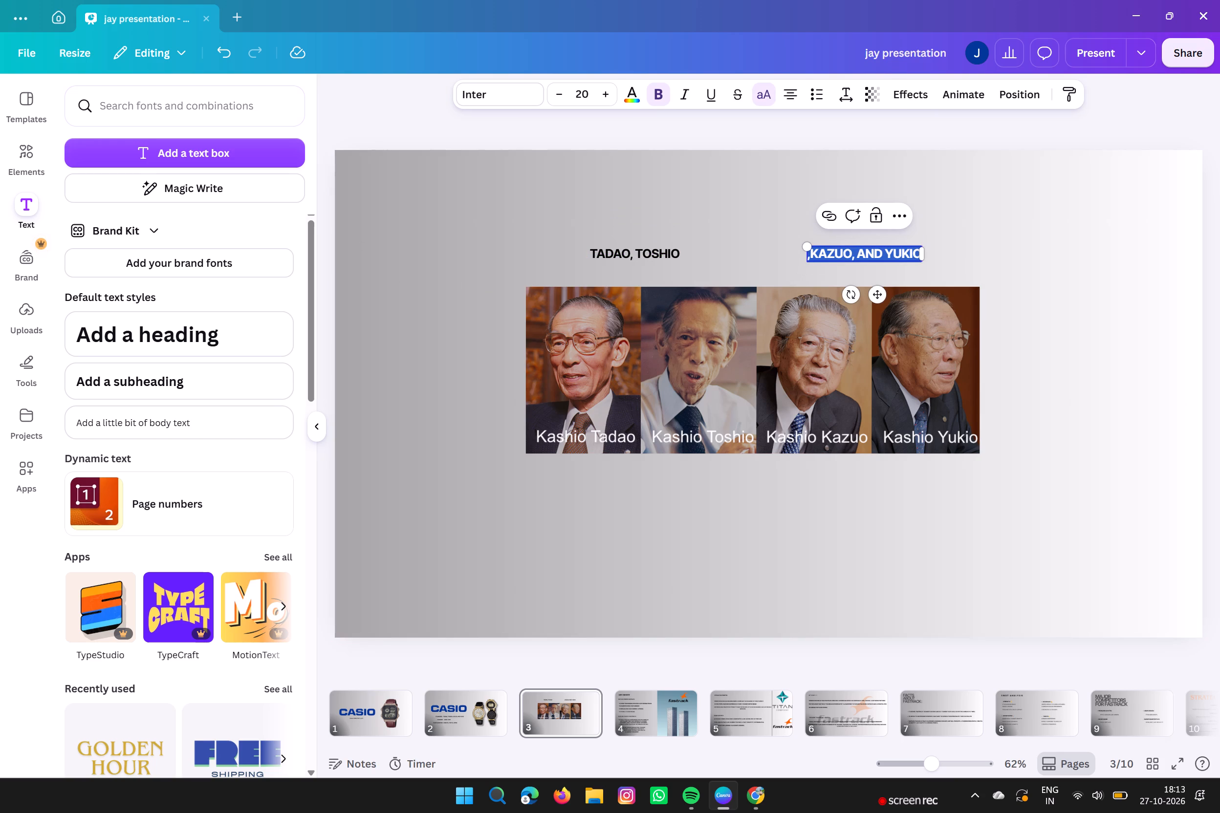
click(816, 255)
click(766, 249)
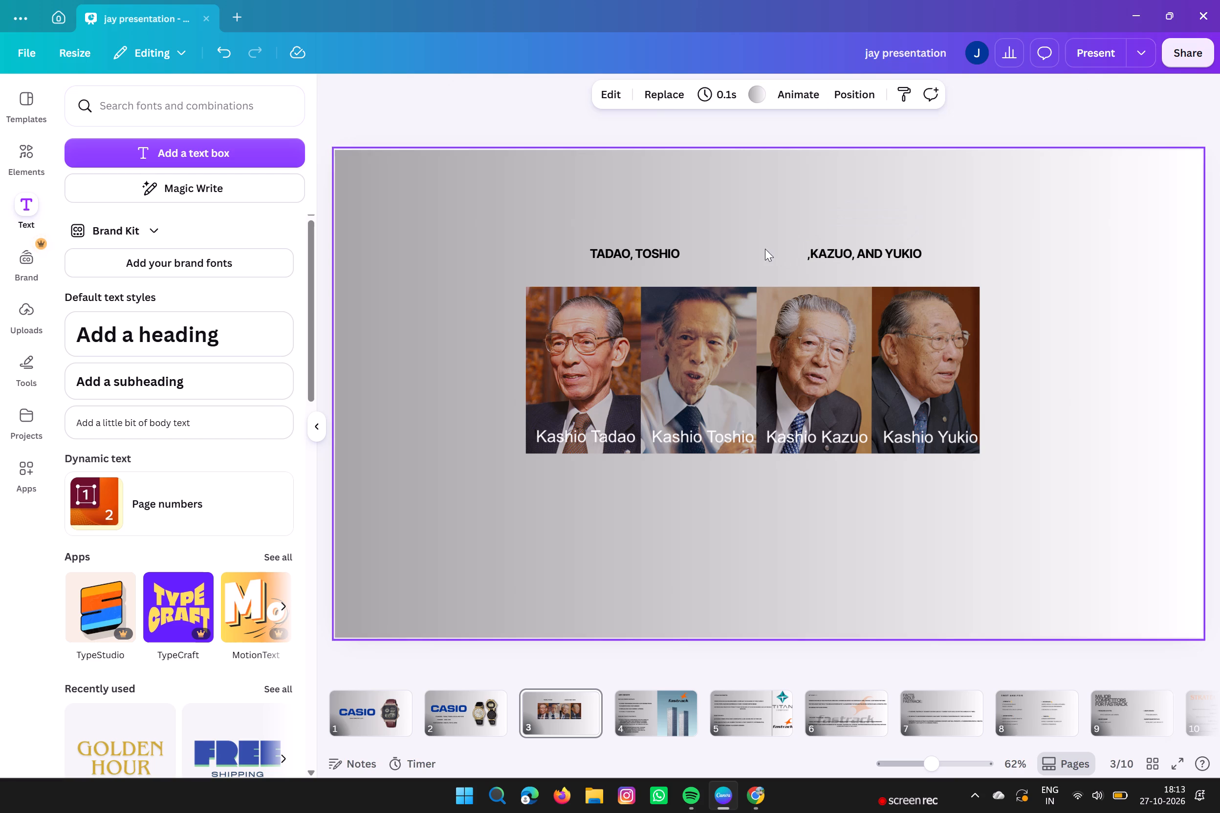
click(816, 249)
click(837, 248)
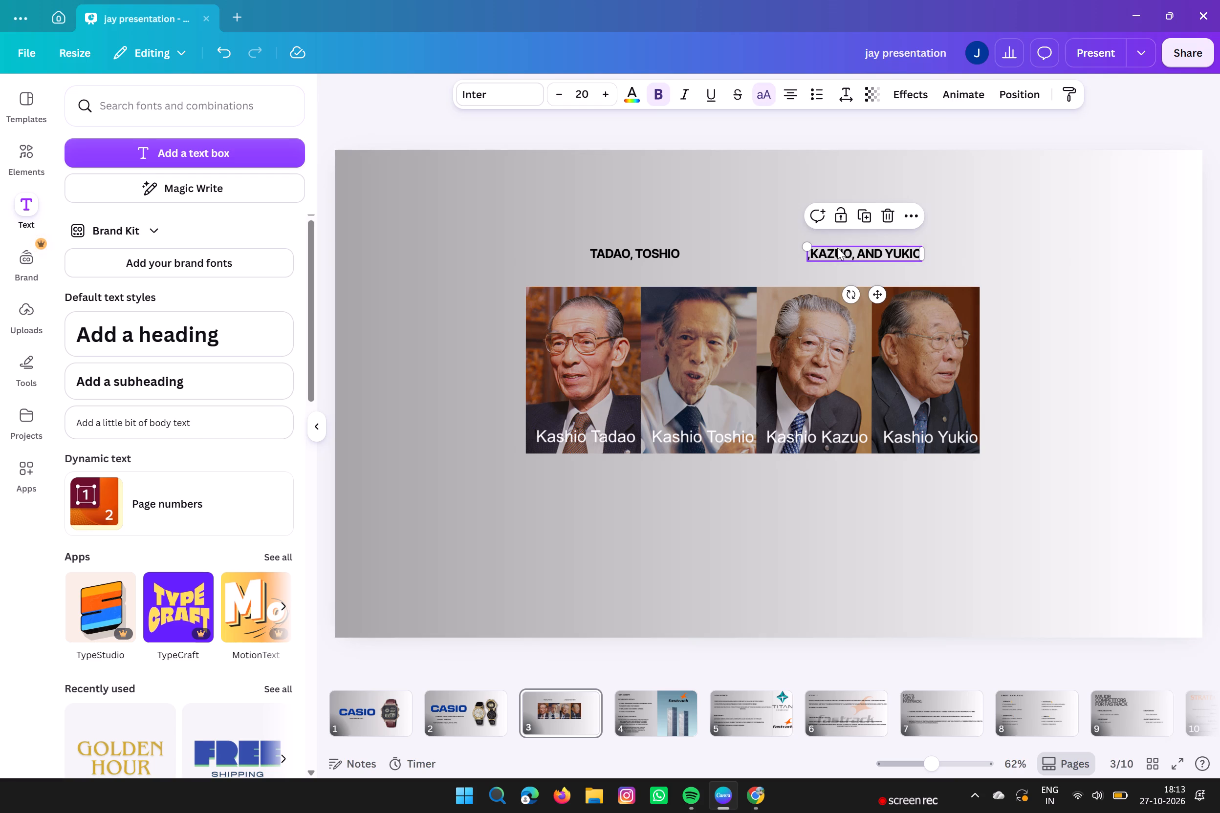
click(841, 255)
click(842, 253)
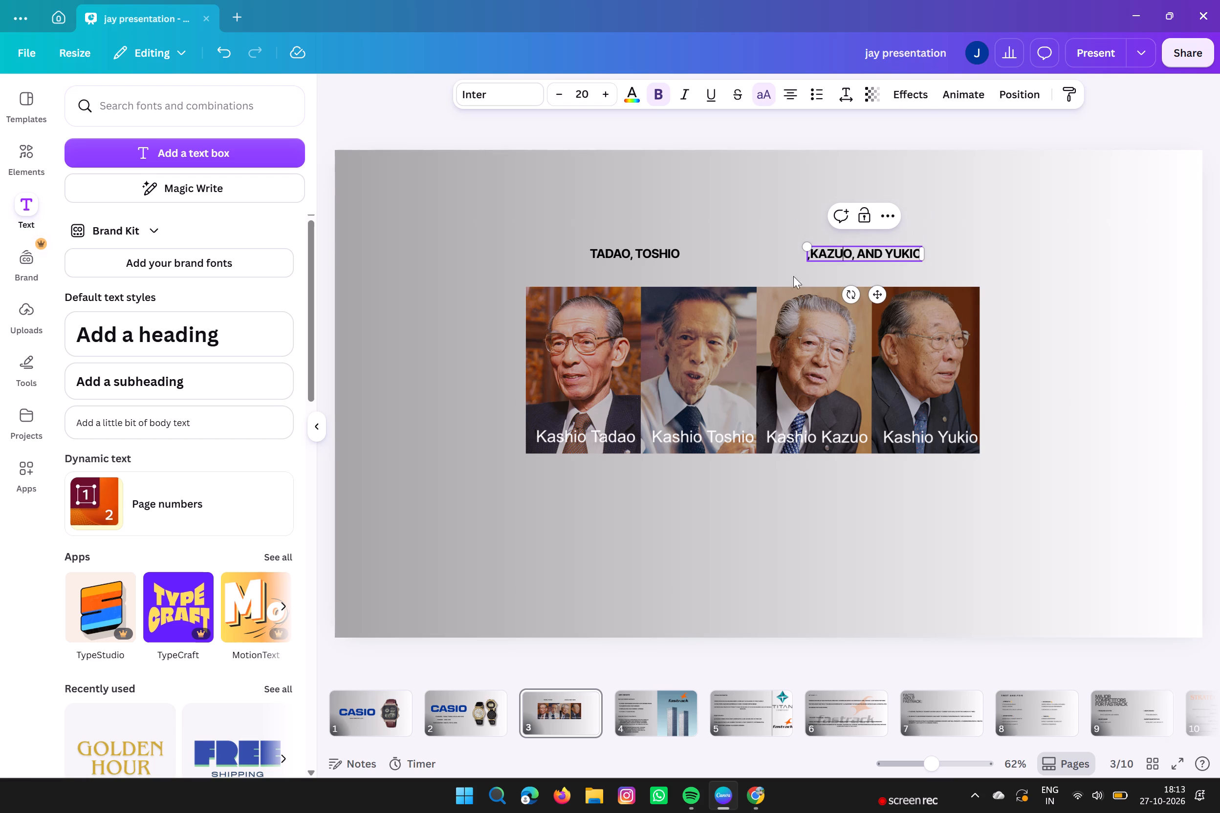
key(Left)
key(Left)
key(Left)
key(Left)
key(BackSpace)
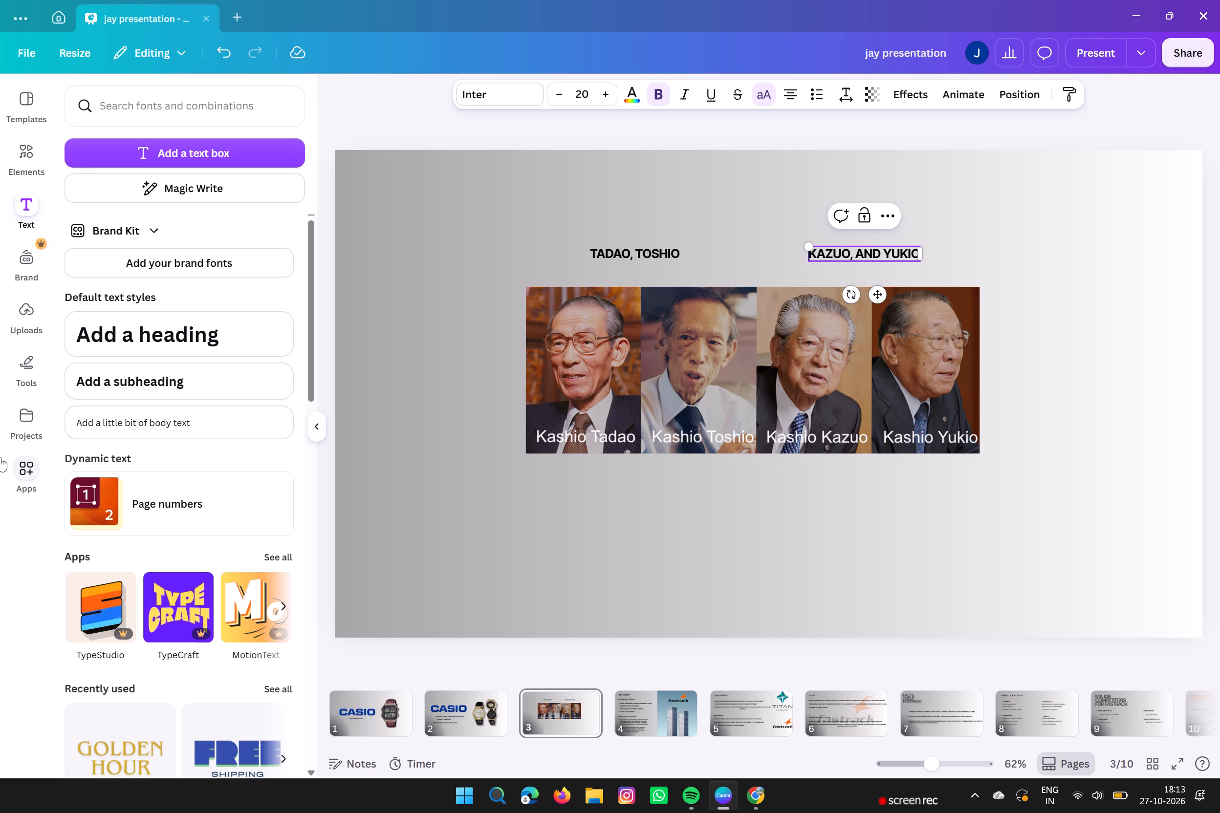
click(444, 229)
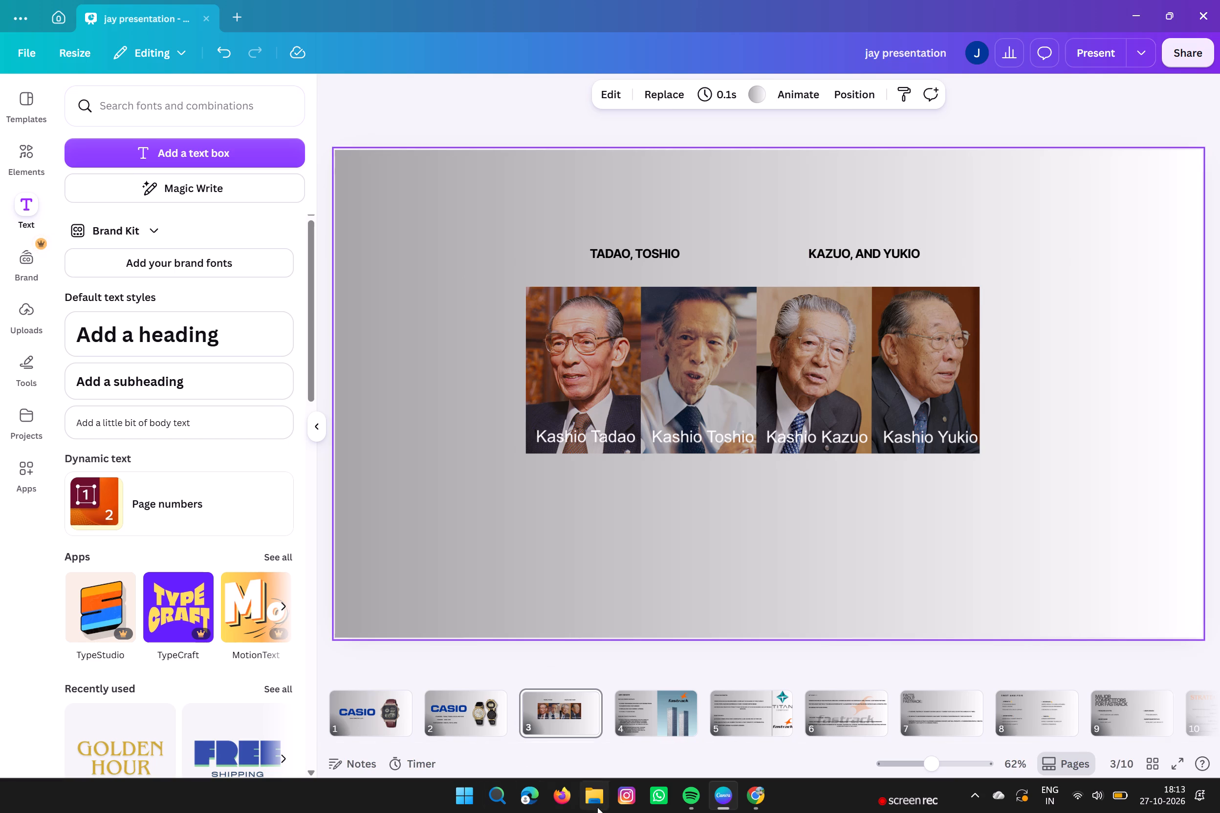
Add a new text box to slide 3.
click(213, 150)
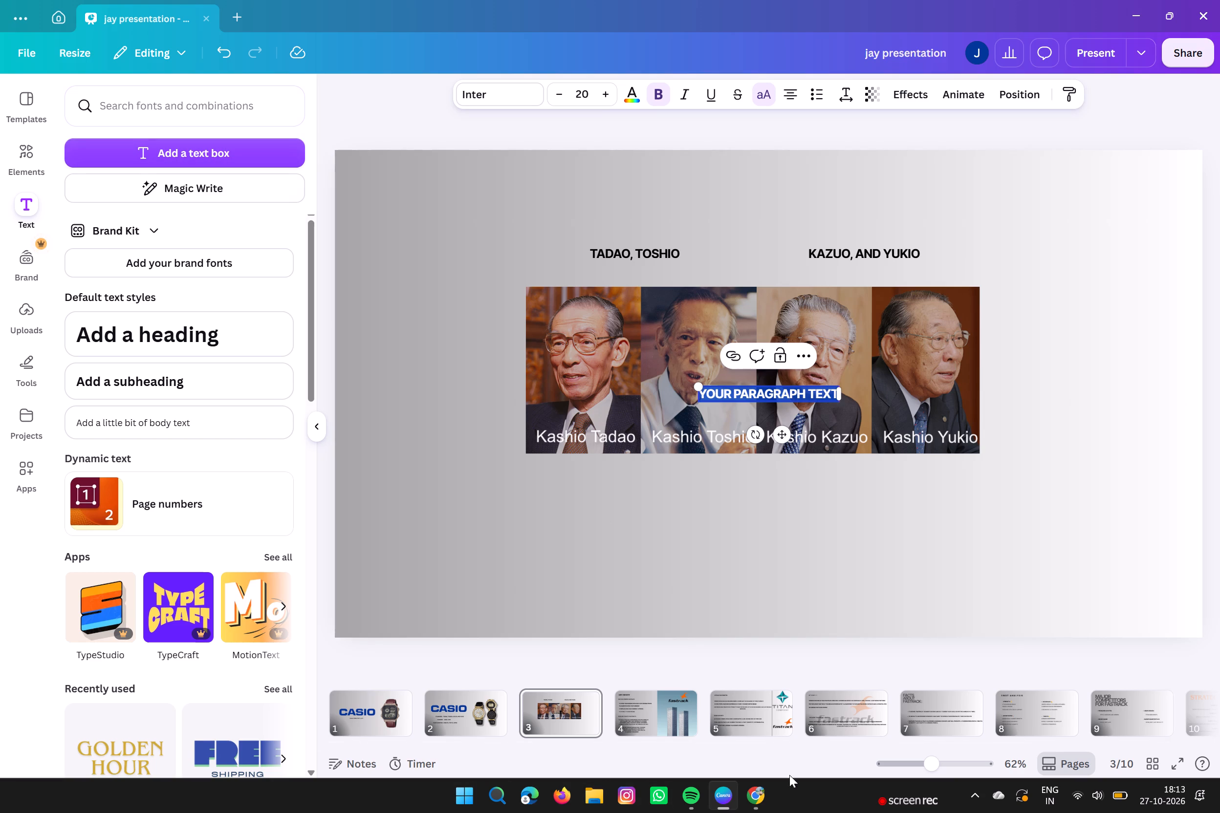
Switch to Chrome, close the Four Kashio Brothers page and look over the search overview of the Casio founders.
click(735, 744)
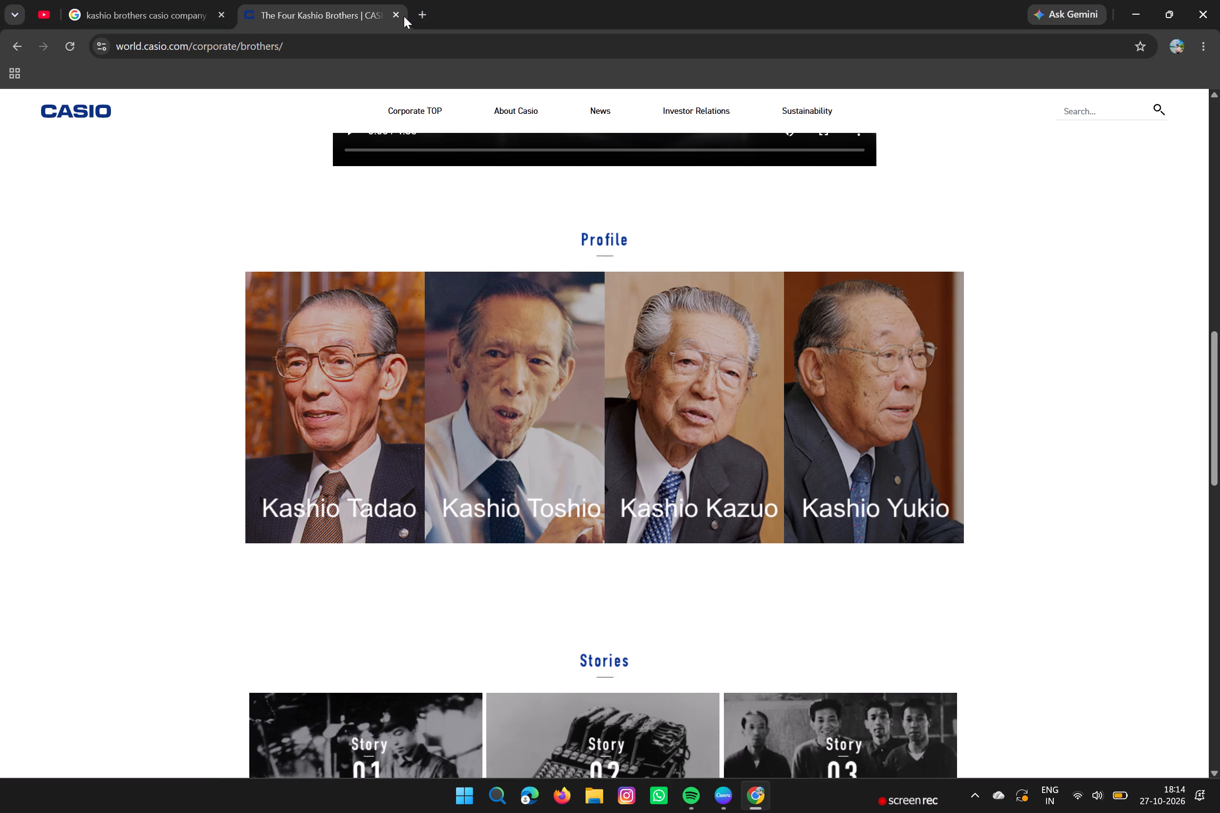
click(394, 11)
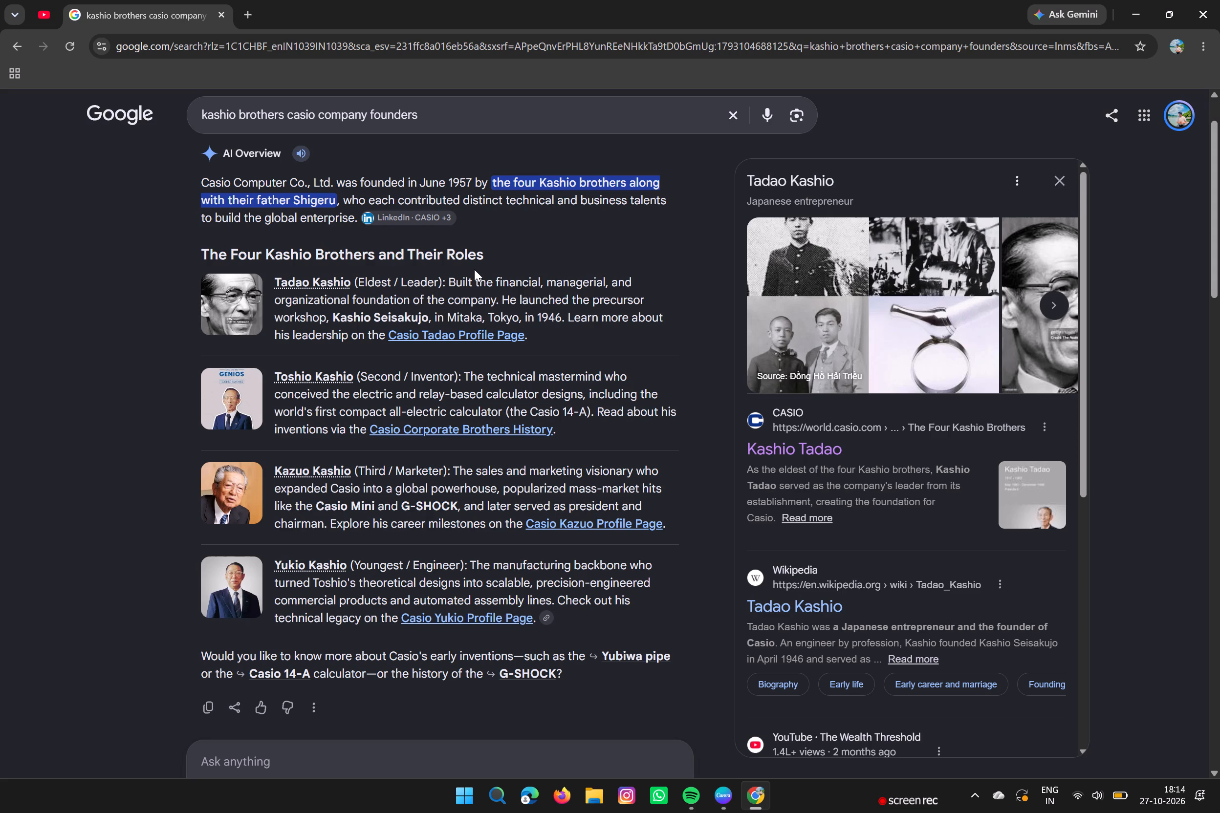
scroll(474, 269, up, 1)
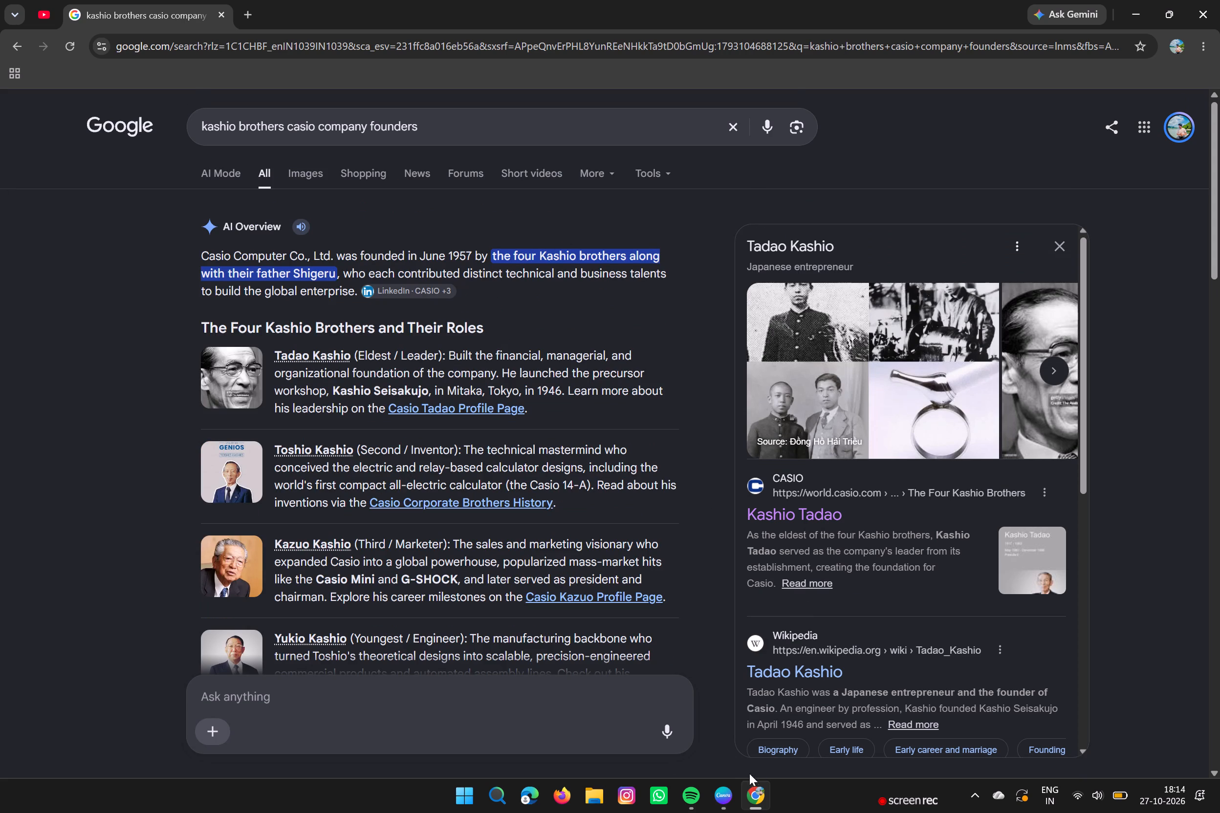
Switch to Canva, replace the new text box's placeholder with FOUR KASHIO BROTHERS and move it above the two name texts.
click(712, 745)
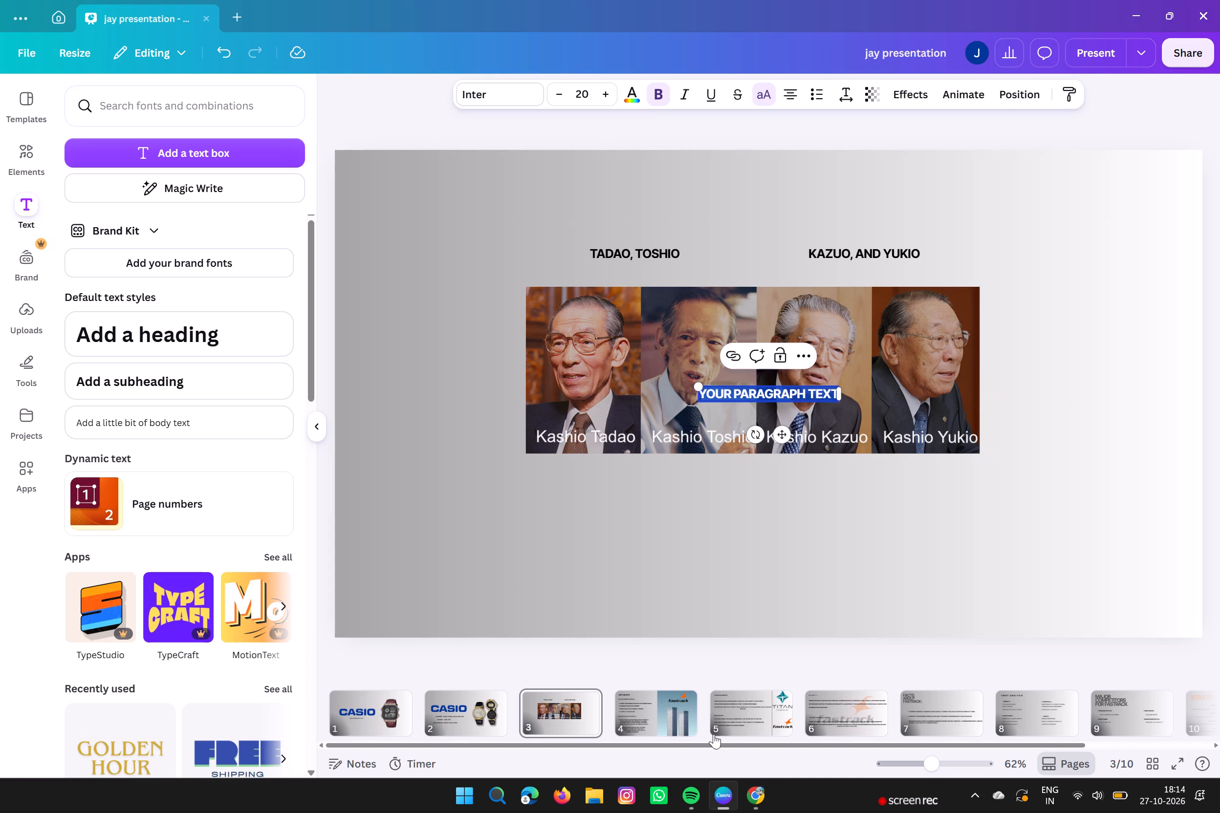
key(BackSpace)
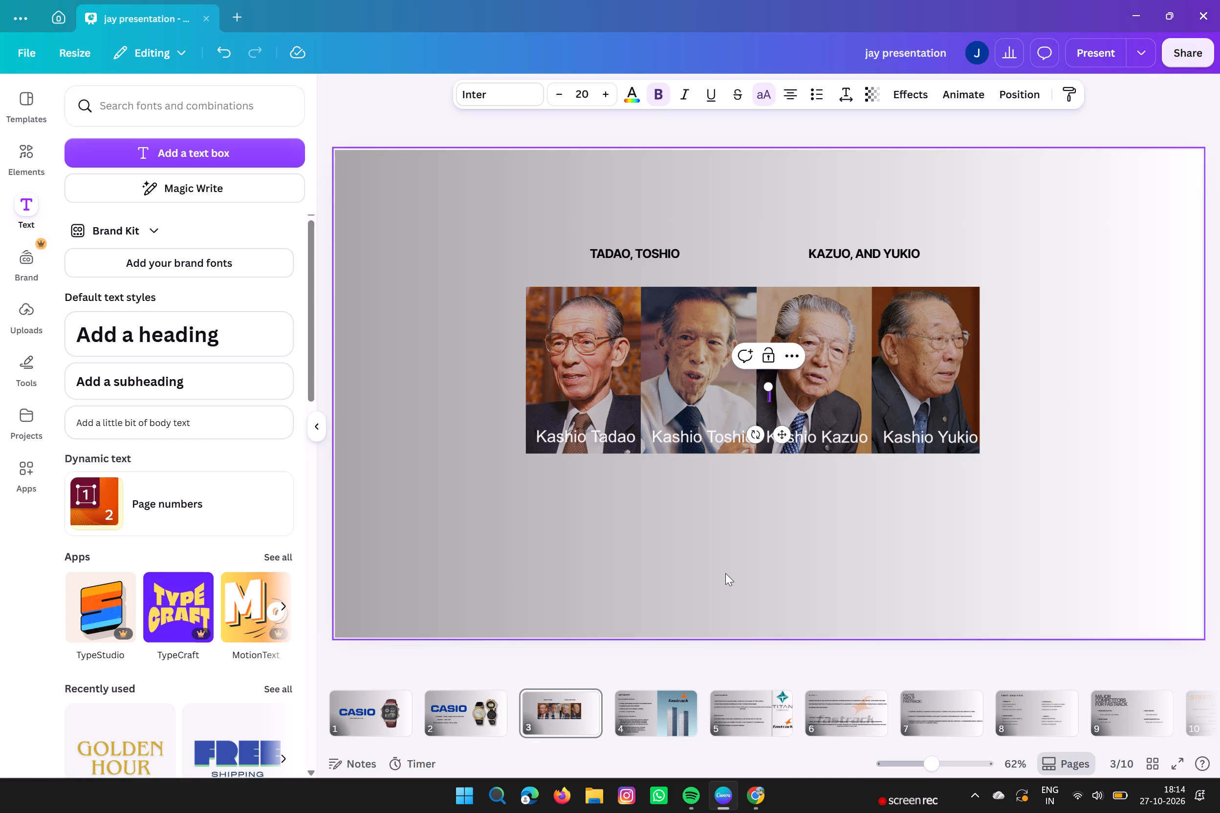
text(FOUR KASHIO BROTHERS)
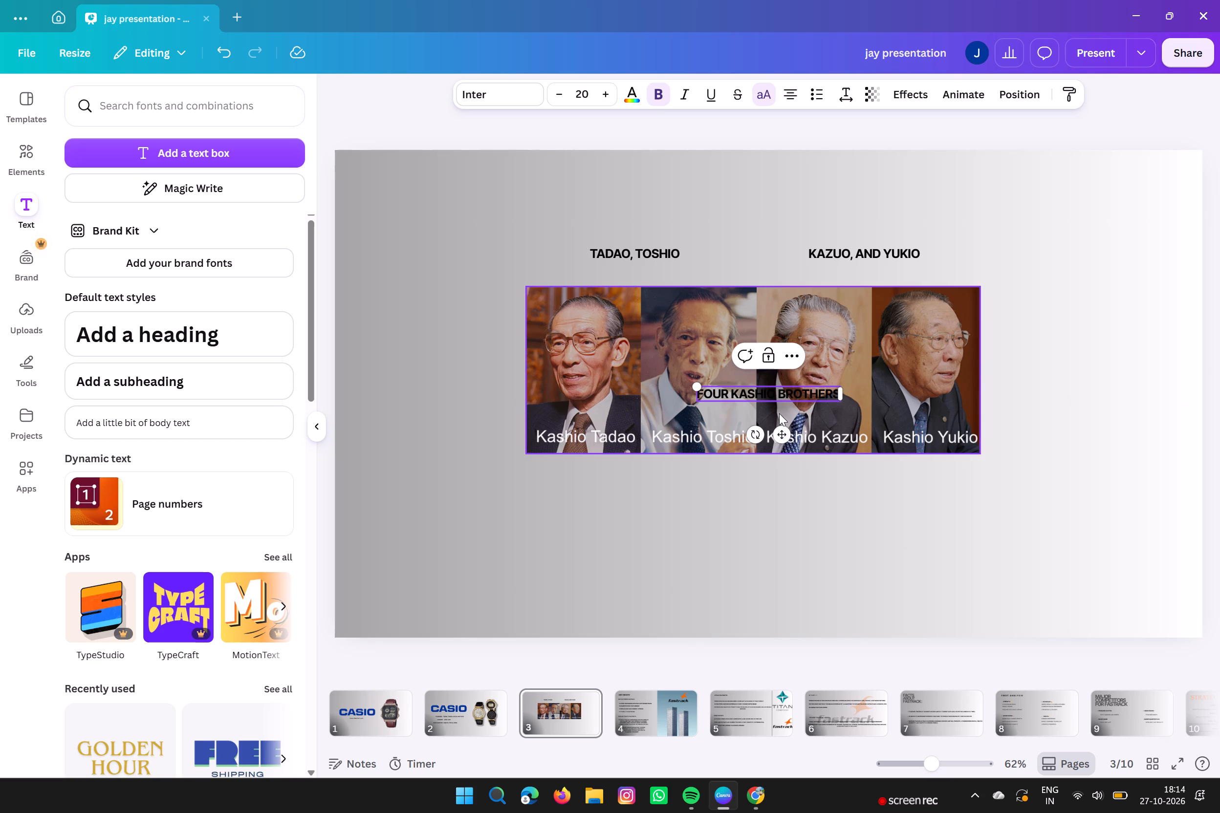
drag(785, 438, 755, 260)
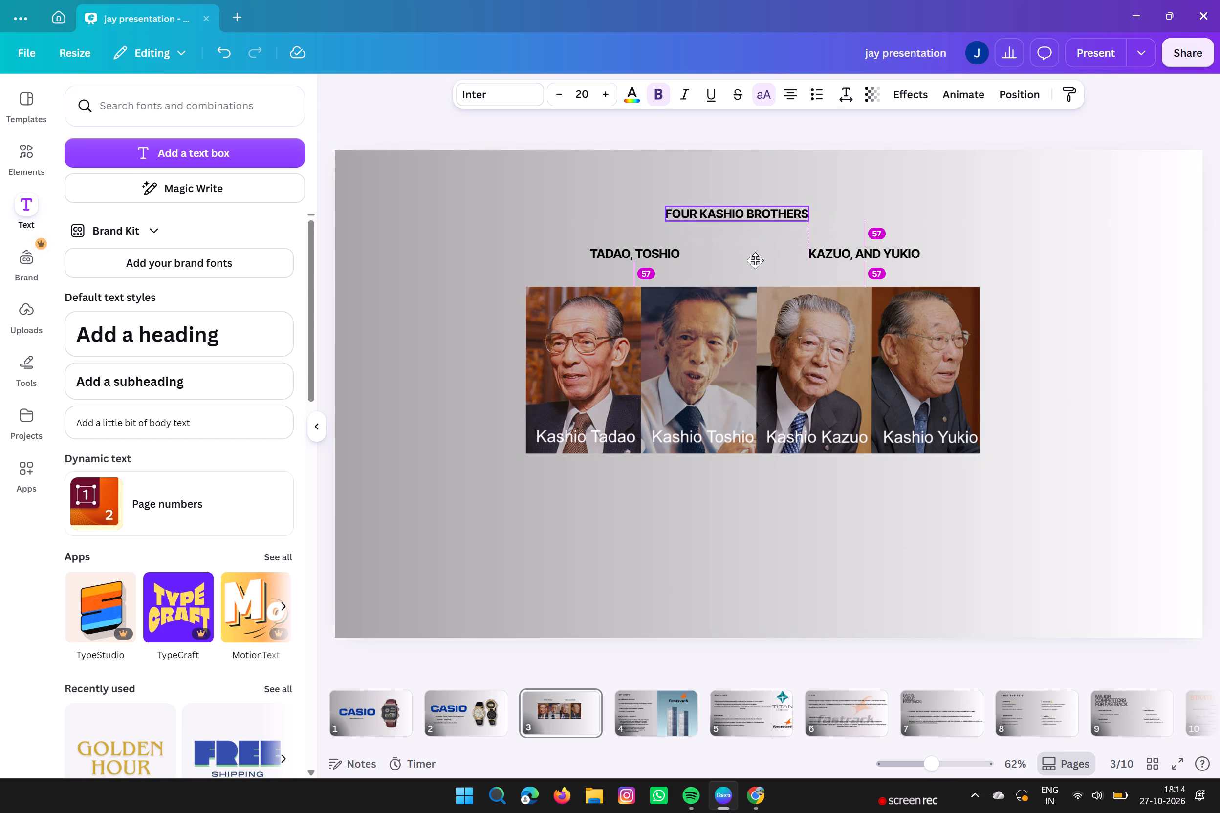
drag(755, 260, 755, 259)
Move the portraits image lower on slide 3 and bring both name texts down above it, level with each other.
drag(749, 374, 760, 412)
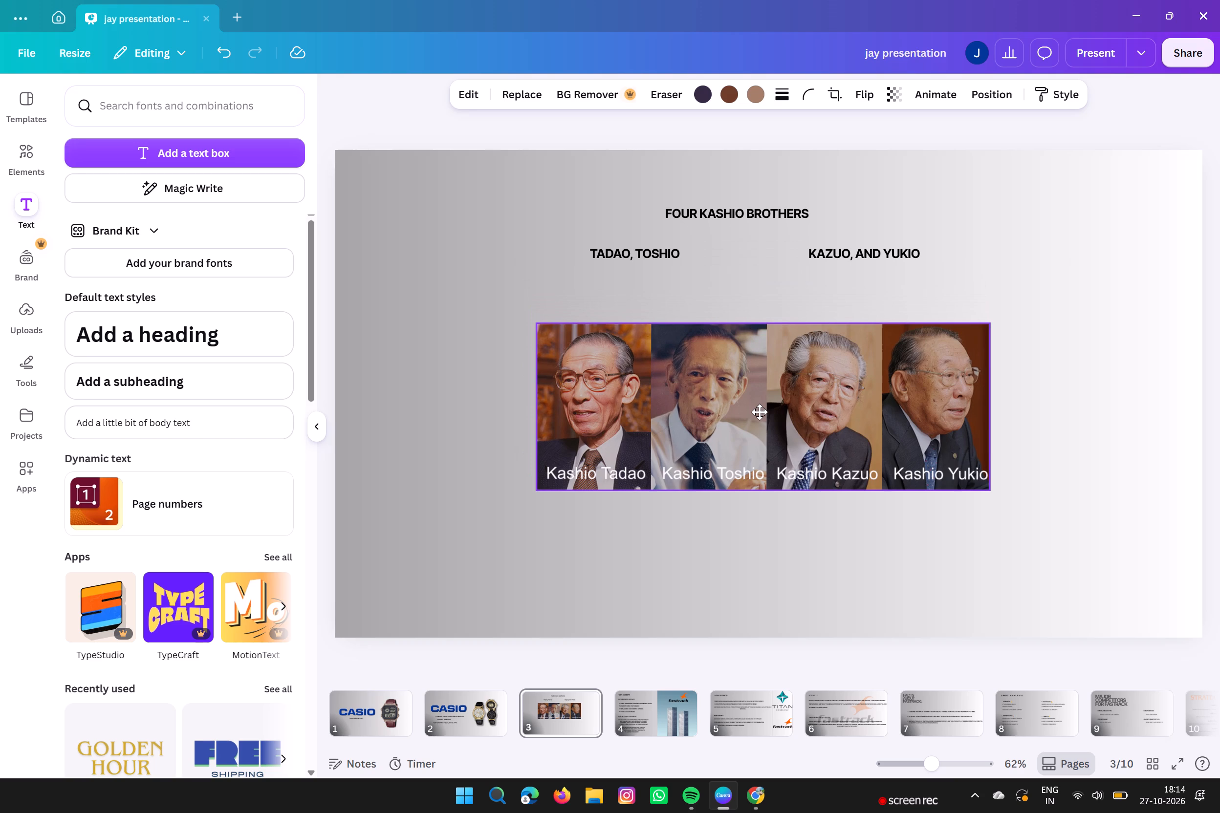
drag(760, 412, 760, 456)
click(399, 429)
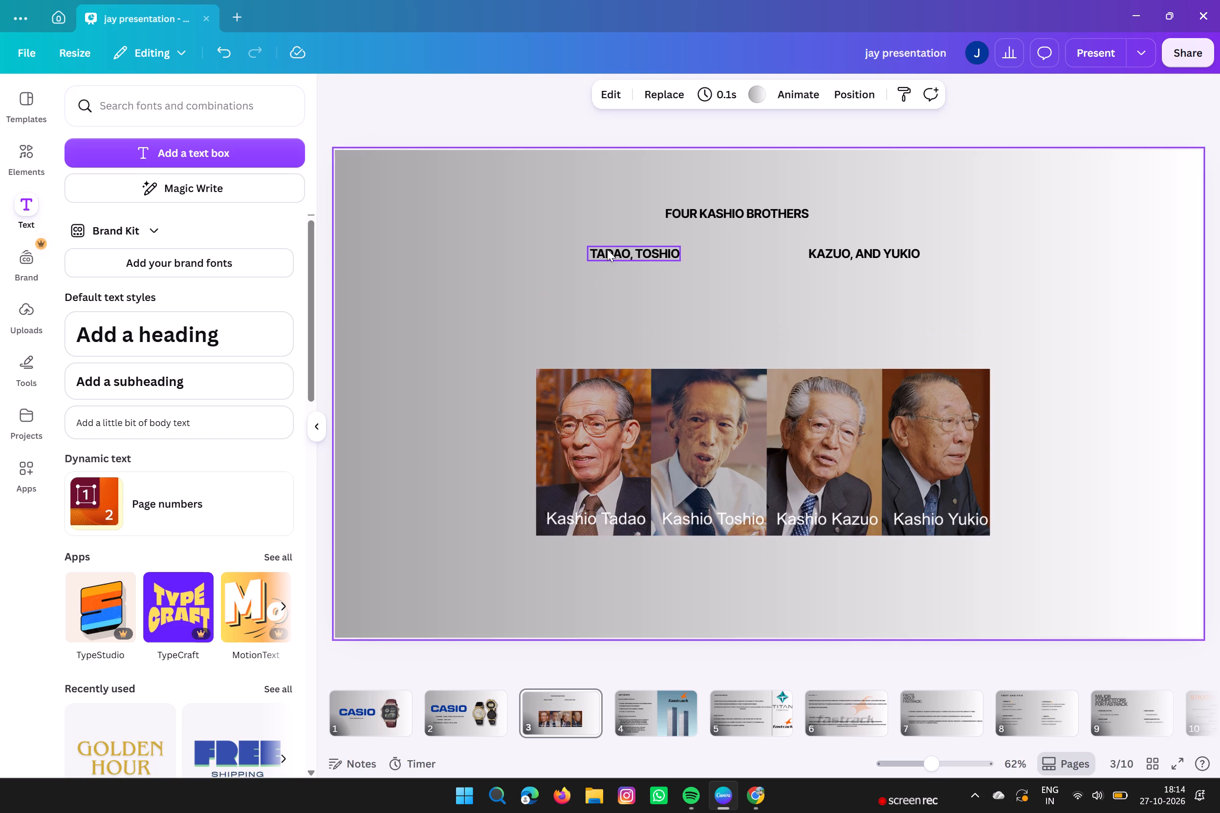
drag(610, 250, 629, 309)
drag(832, 253, 847, 299)
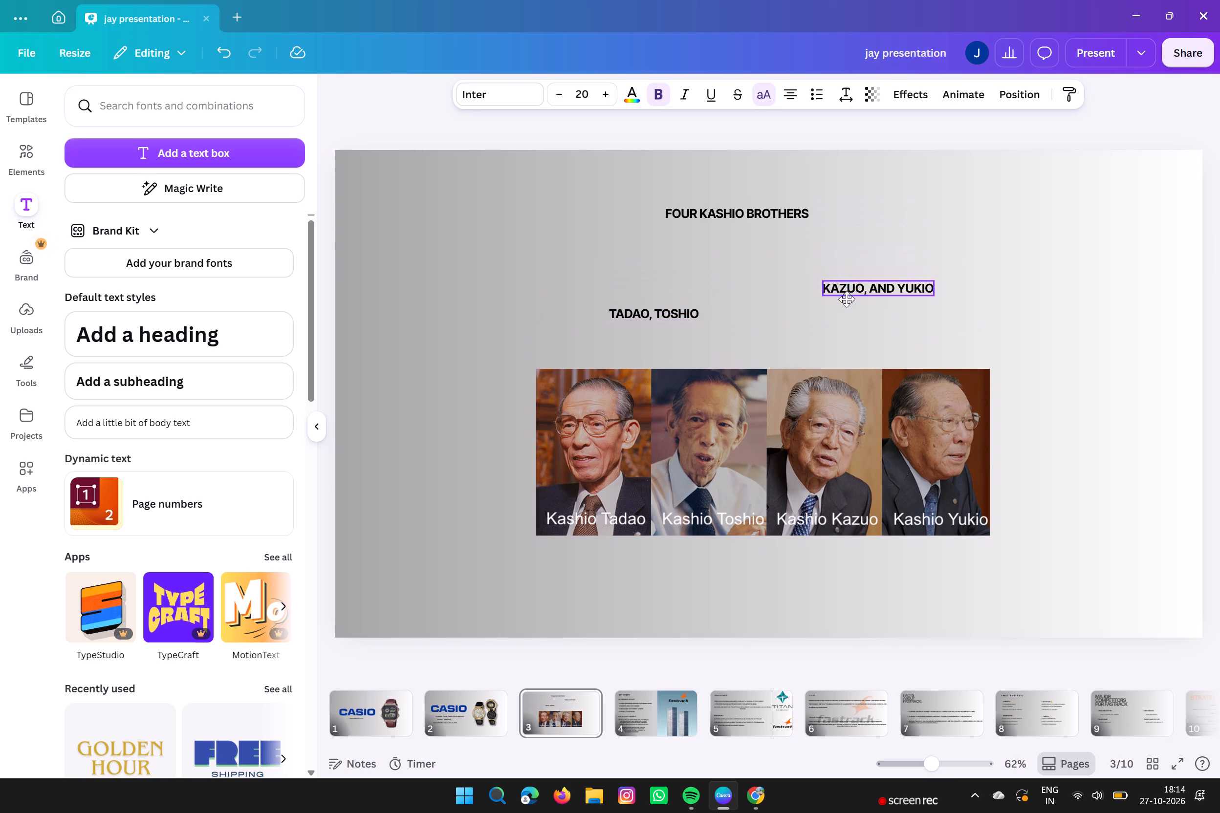
drag(847, 299, 847, 313)
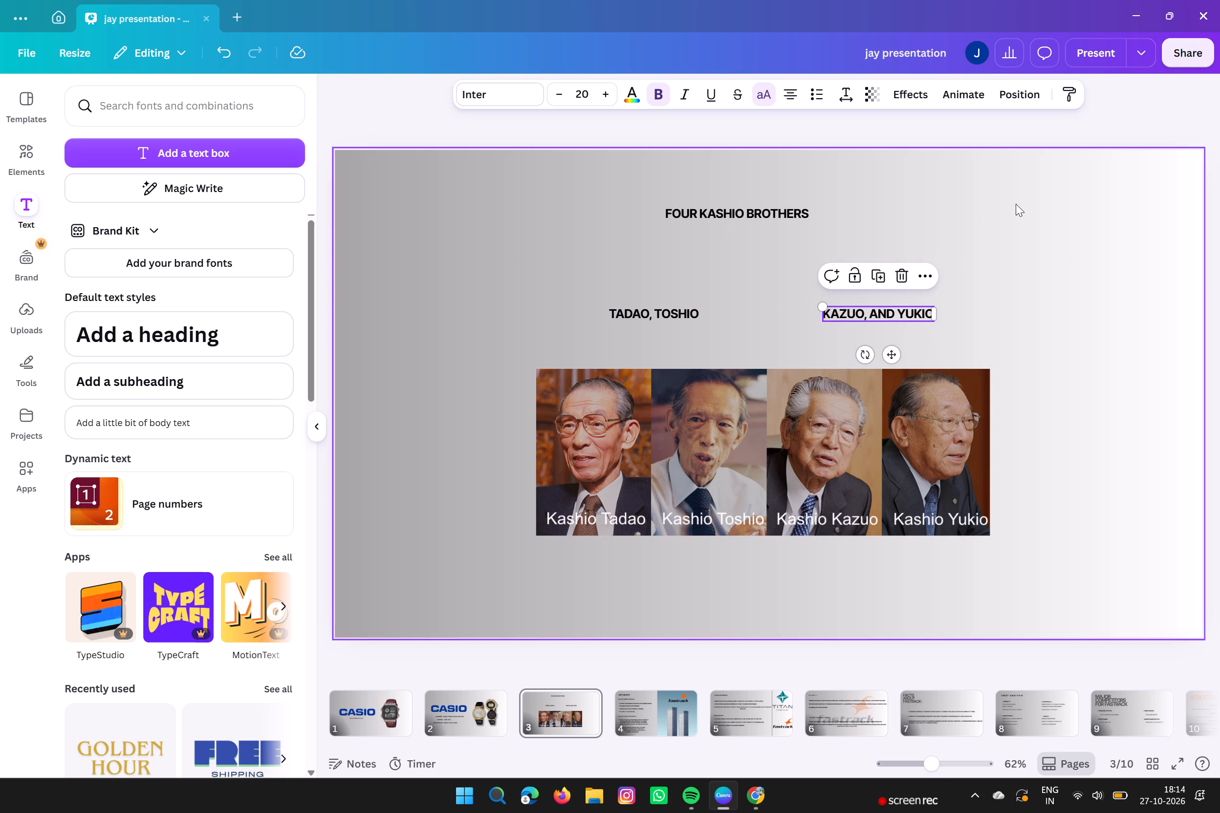
click(1017, 204)
Set the FOUR KASHIO BROTHERS text to font size 28 and position it centrally above the name texts and portraits.
click(748, 208)
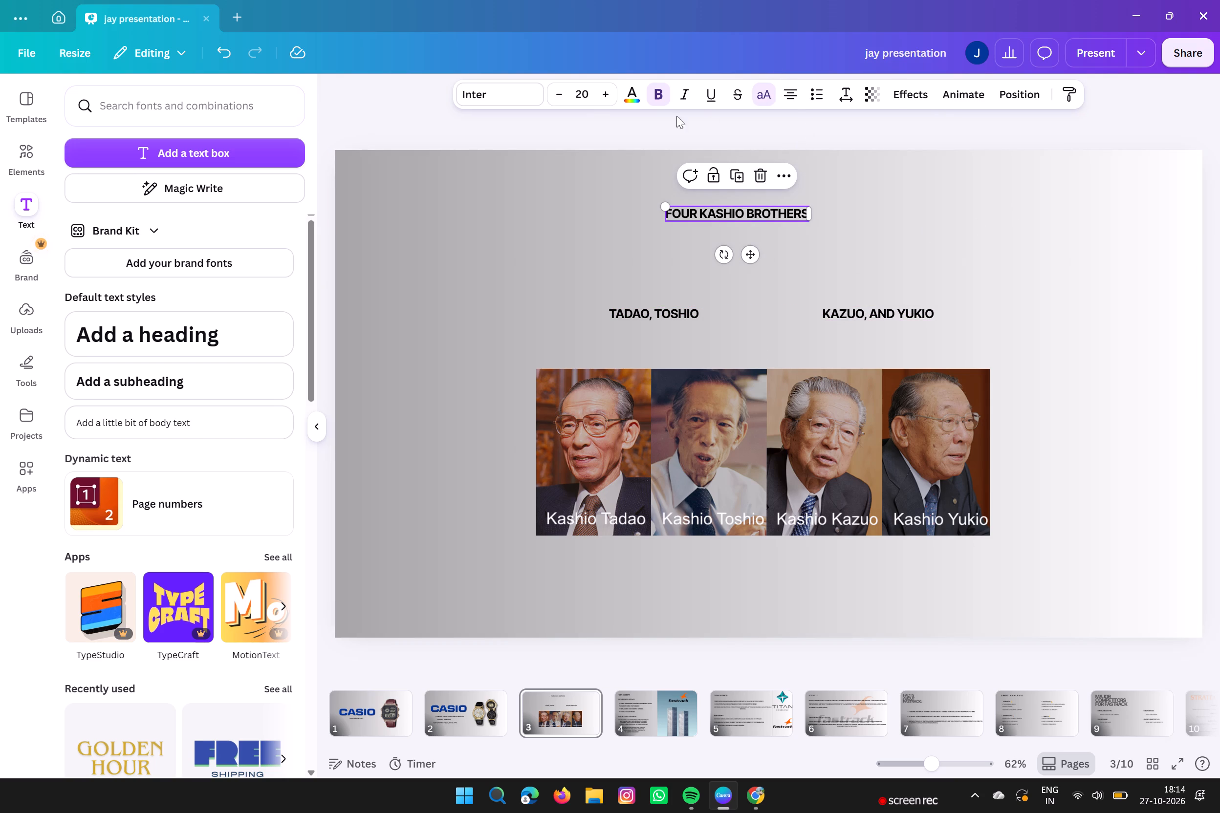
triple_click(605, 94)
triple_click(606, 95)
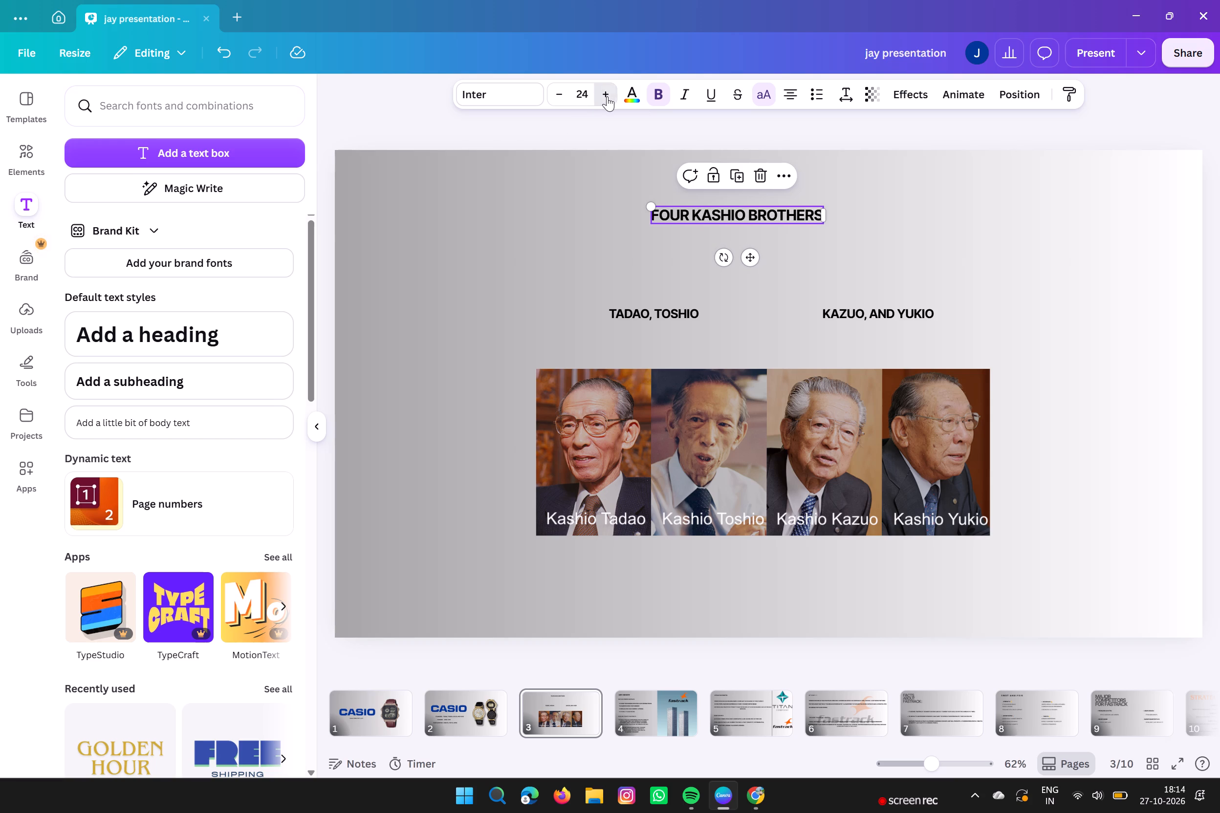
double_click(607, 96)
drag(746, 256, 750, 260)
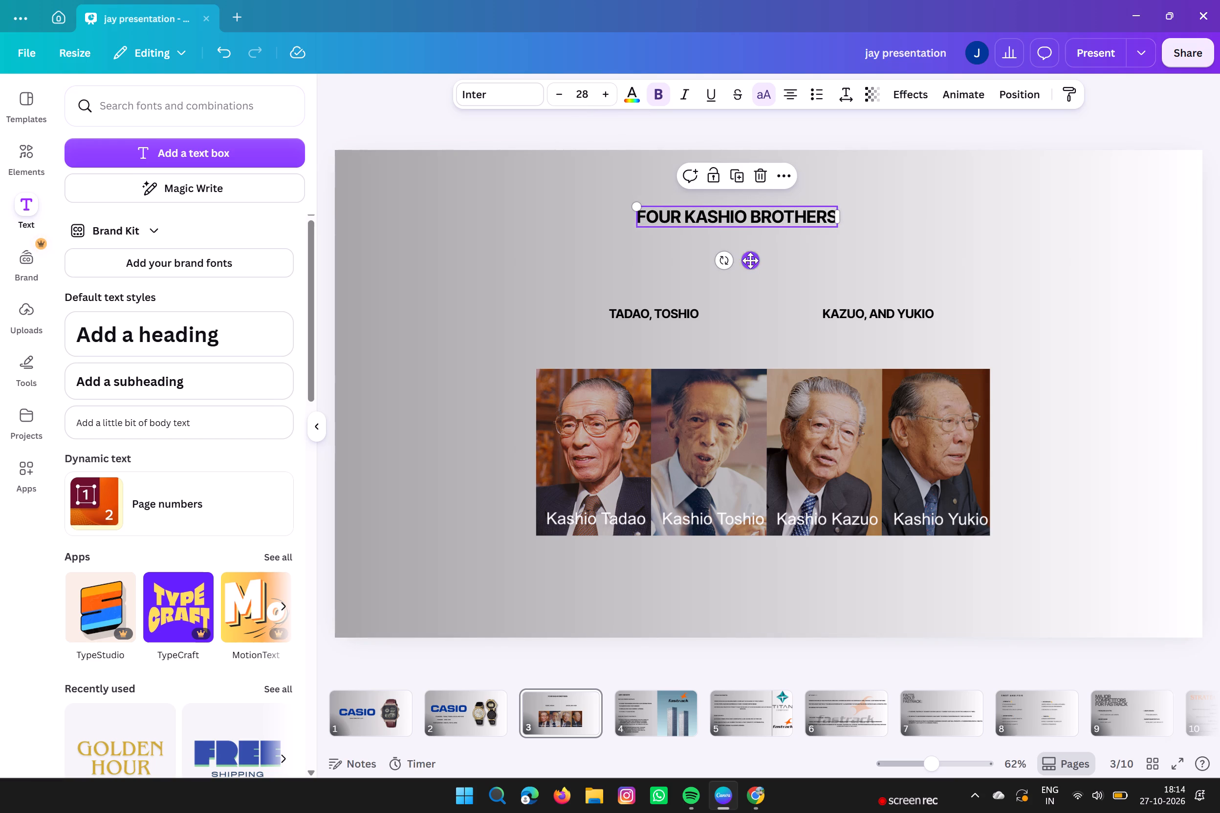
drag(750, 260, 767, 283)
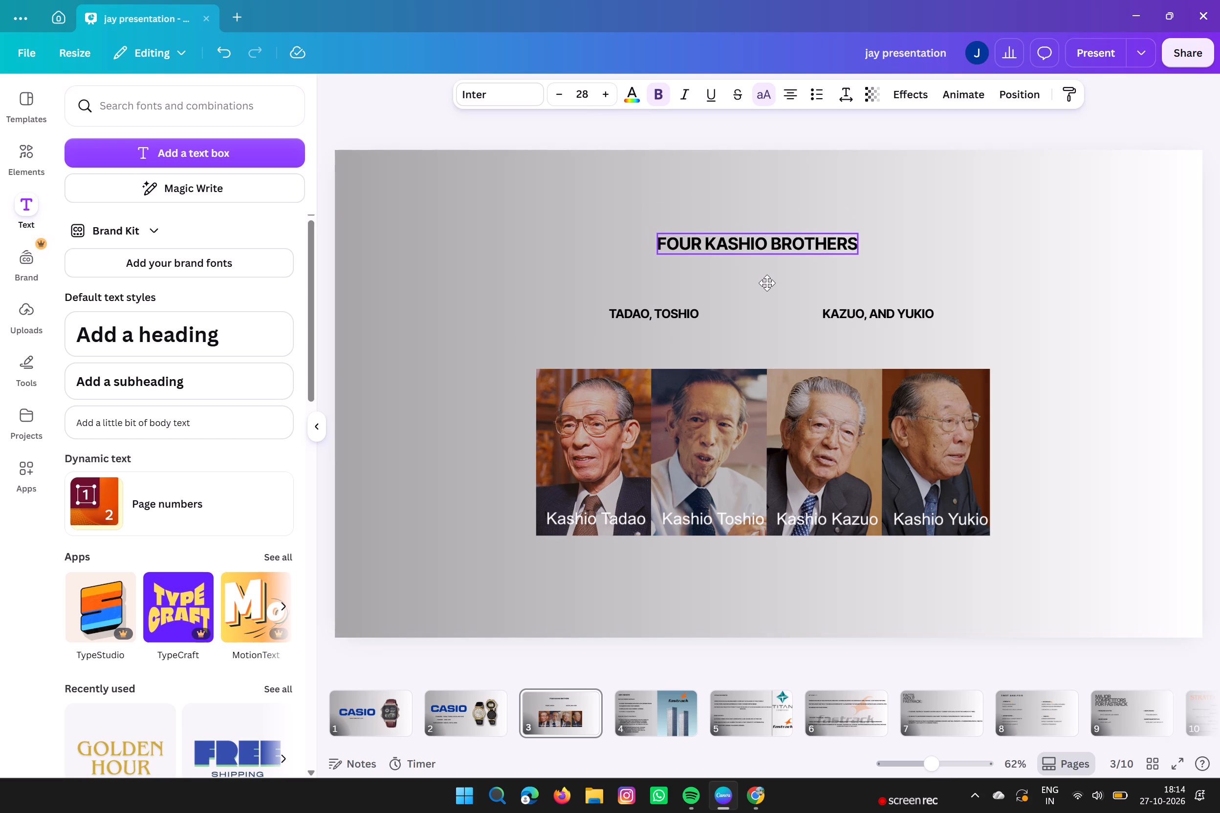
drag(767, 283, 768, 283)
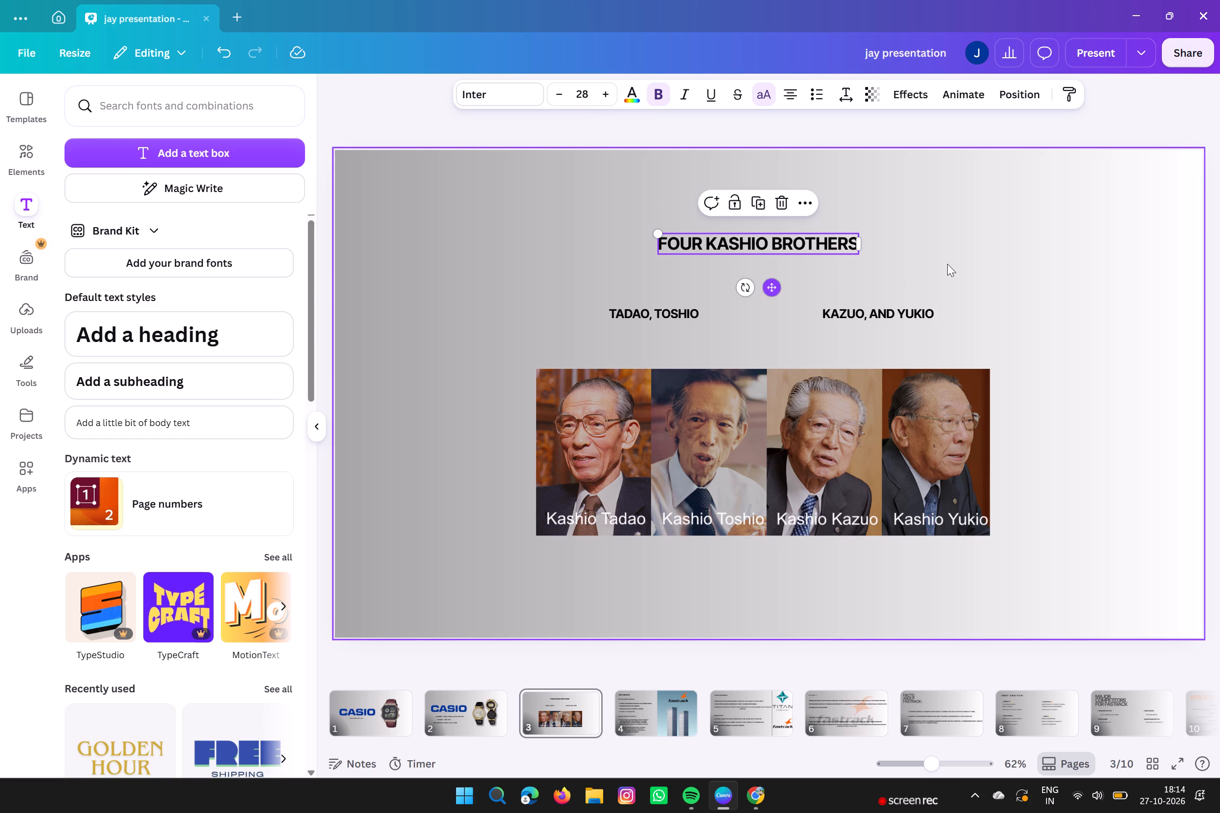
click(968, 237)
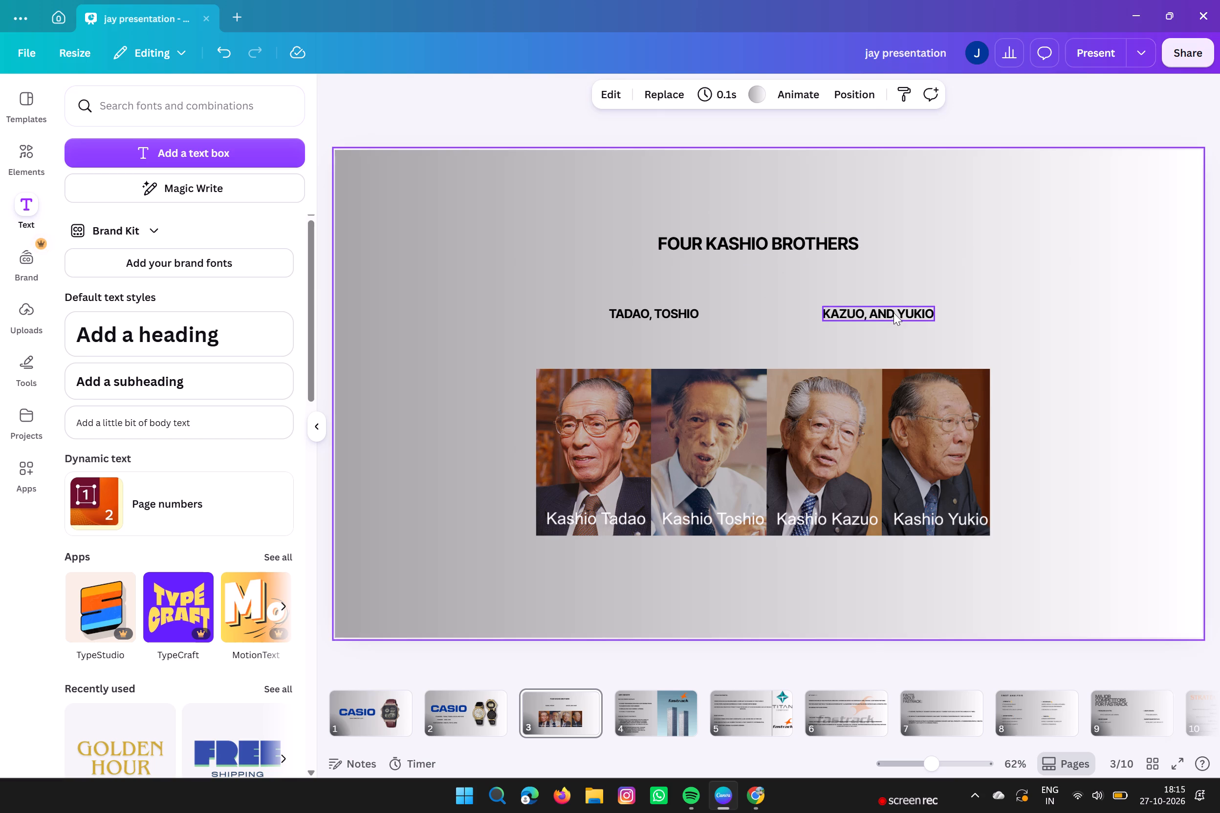
Remove the word AND from the second name text so it reads KAZUO, YUKIO.
click(893, 313)
click(893, 315)
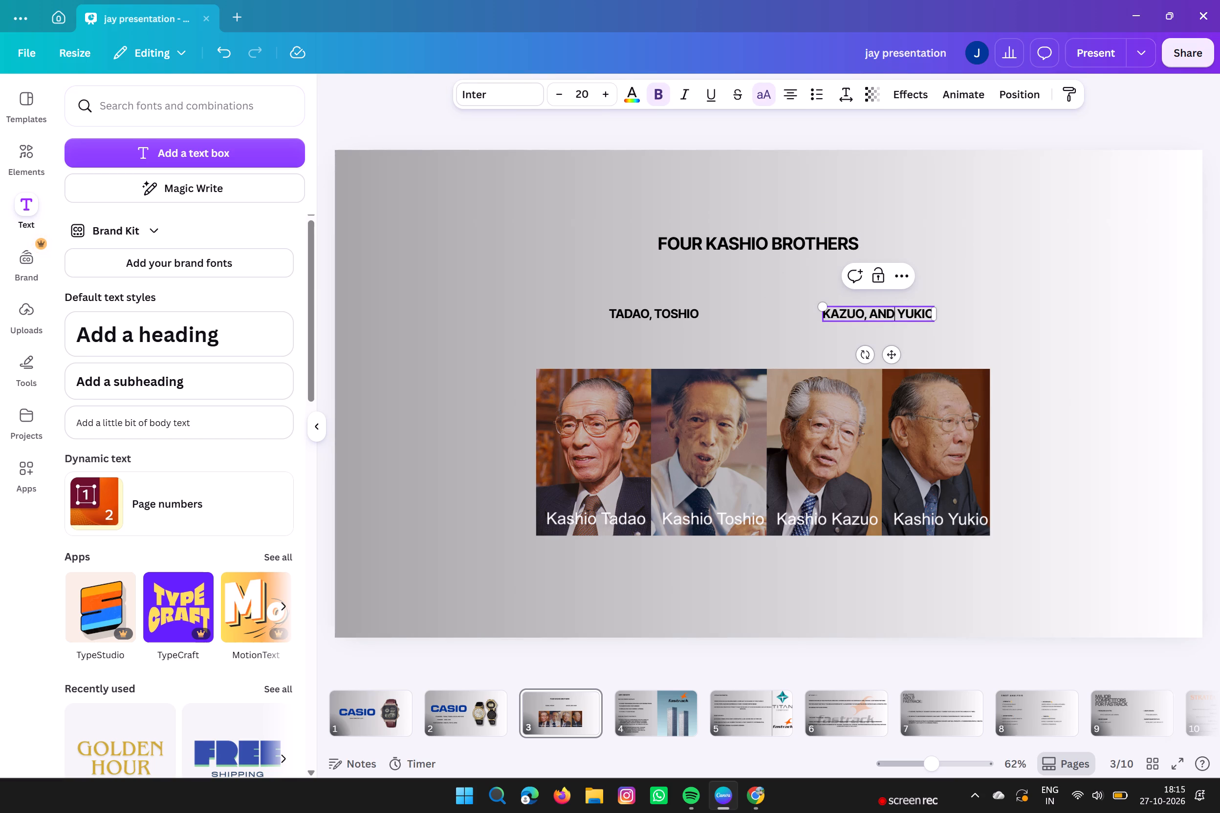
key(BackSpace)
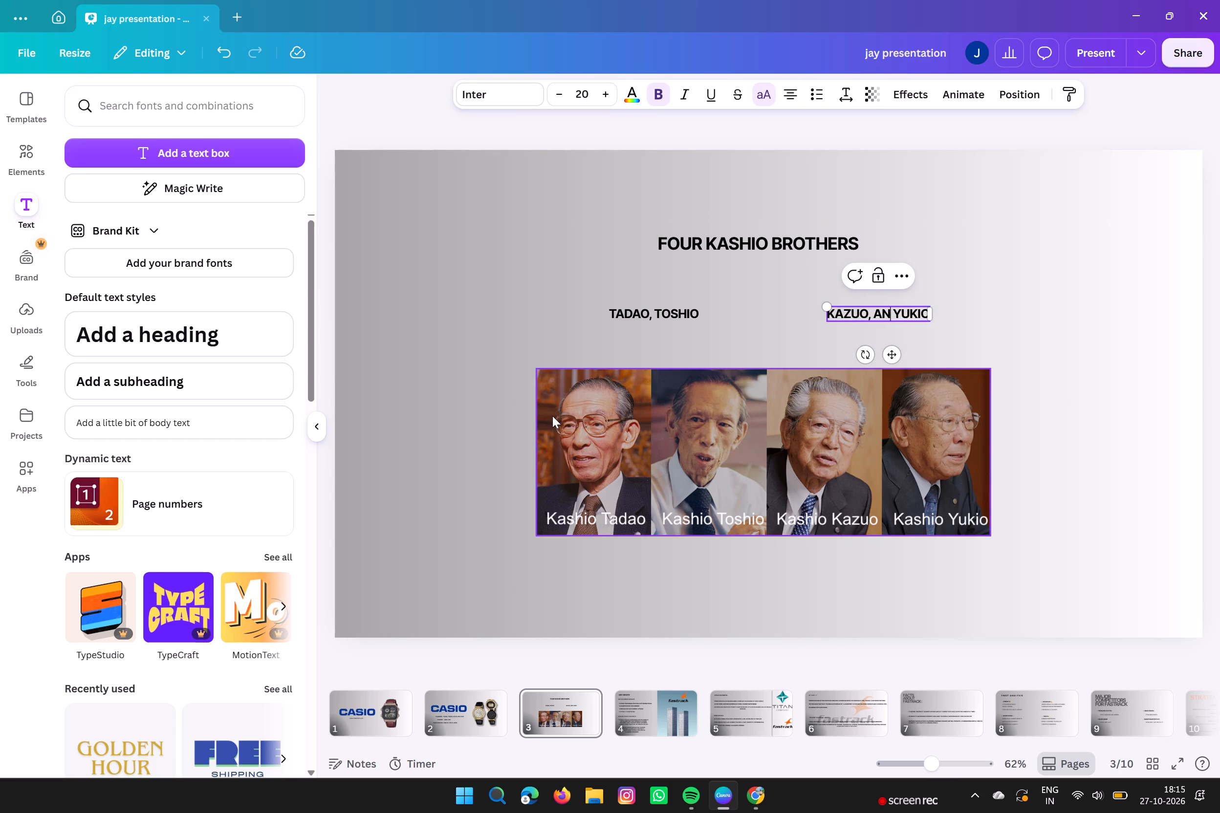
key(BackSpace)
key(BackSpace)
key(BackSpace)
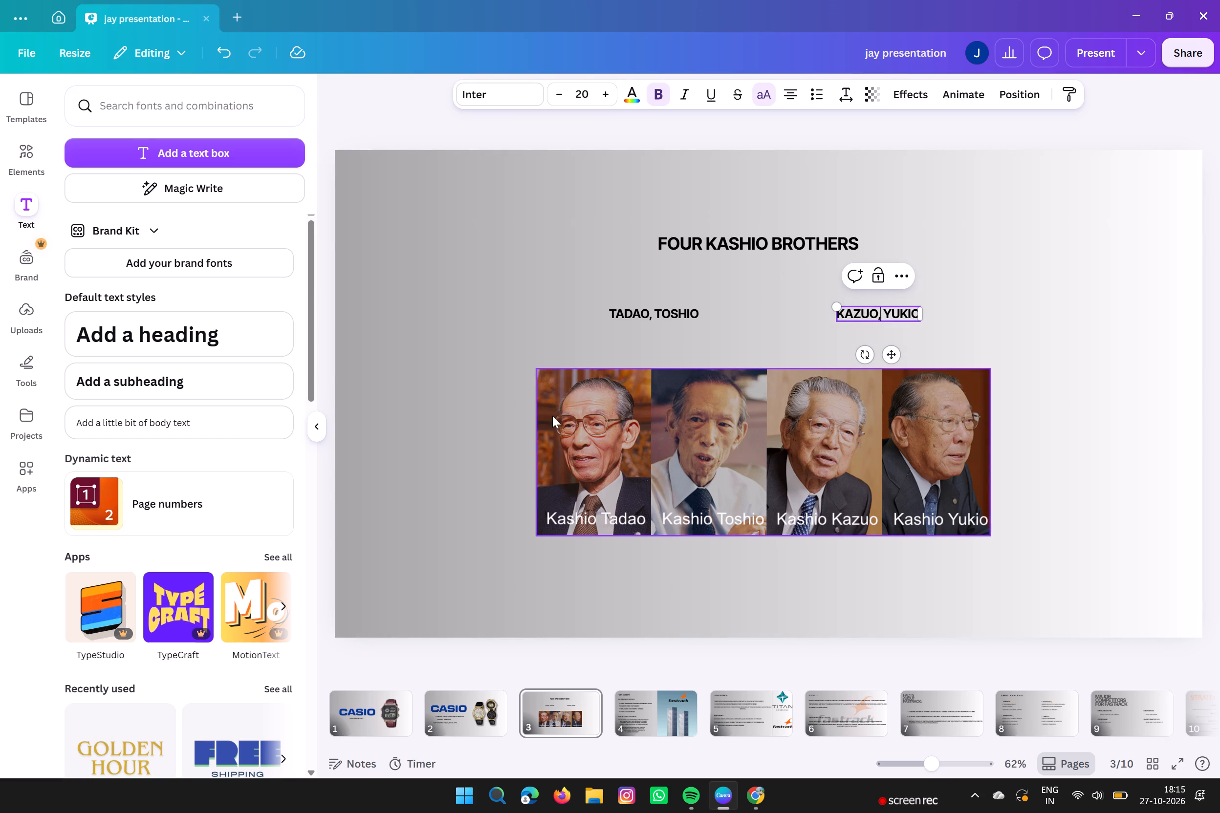
click(1067, 257)
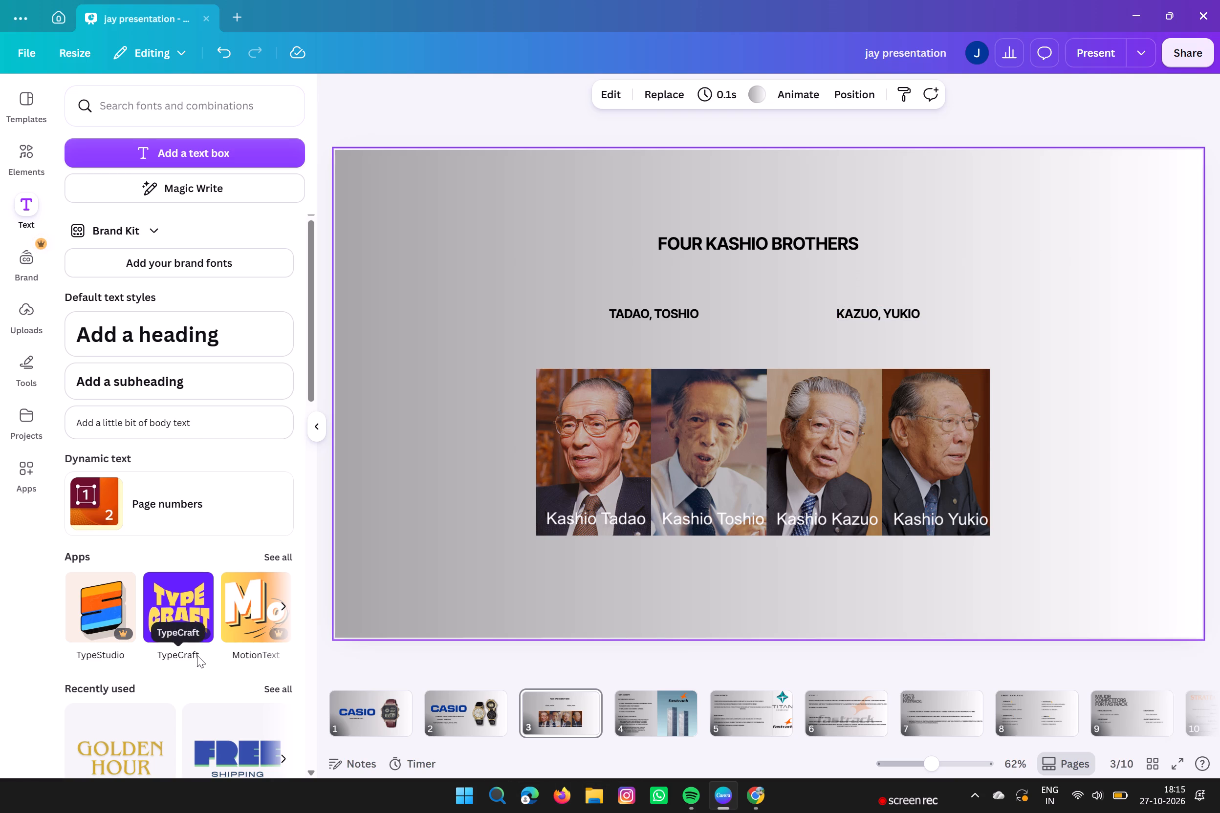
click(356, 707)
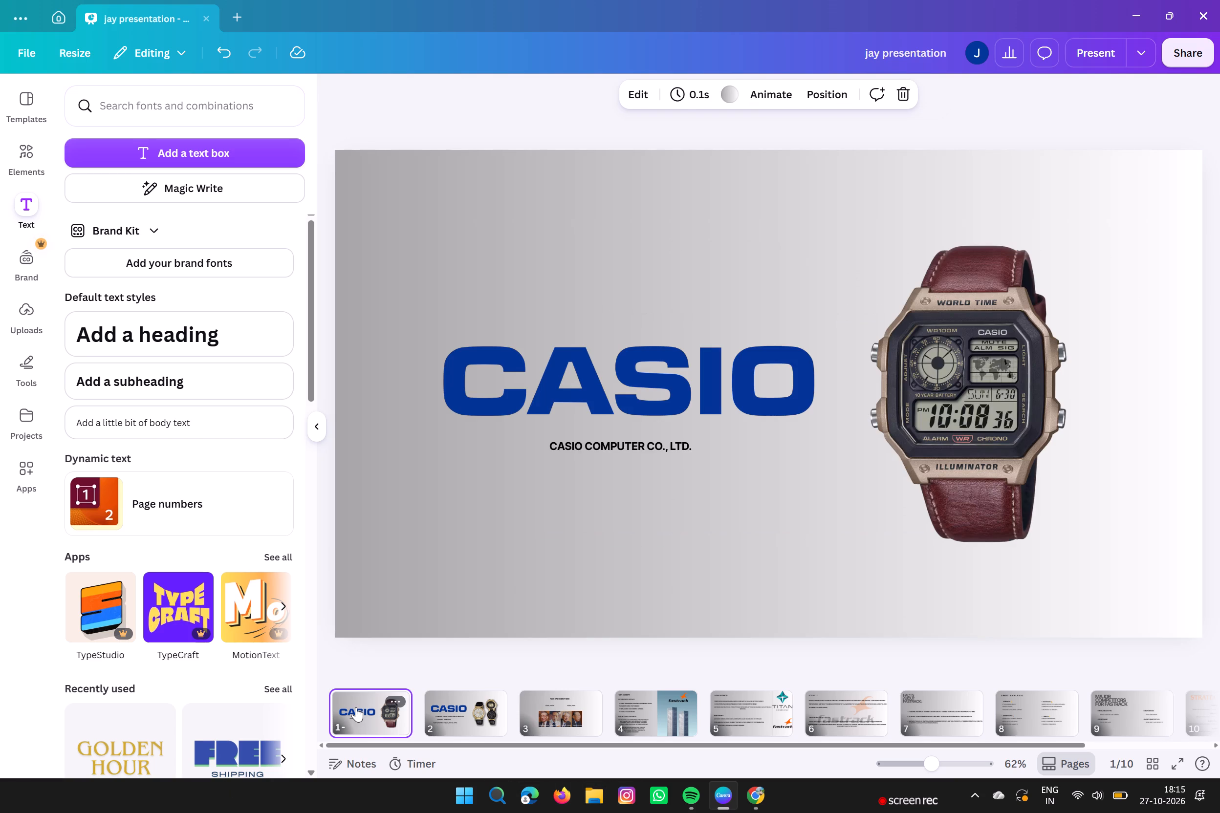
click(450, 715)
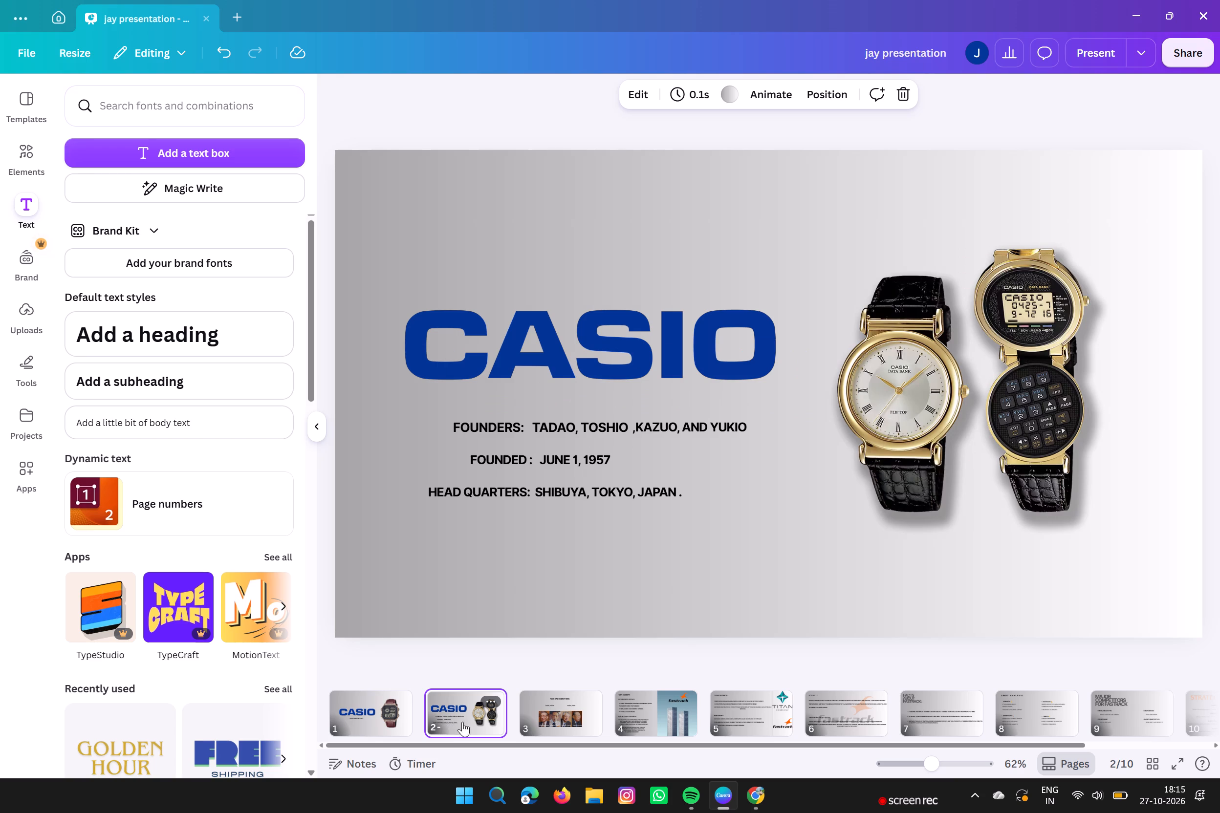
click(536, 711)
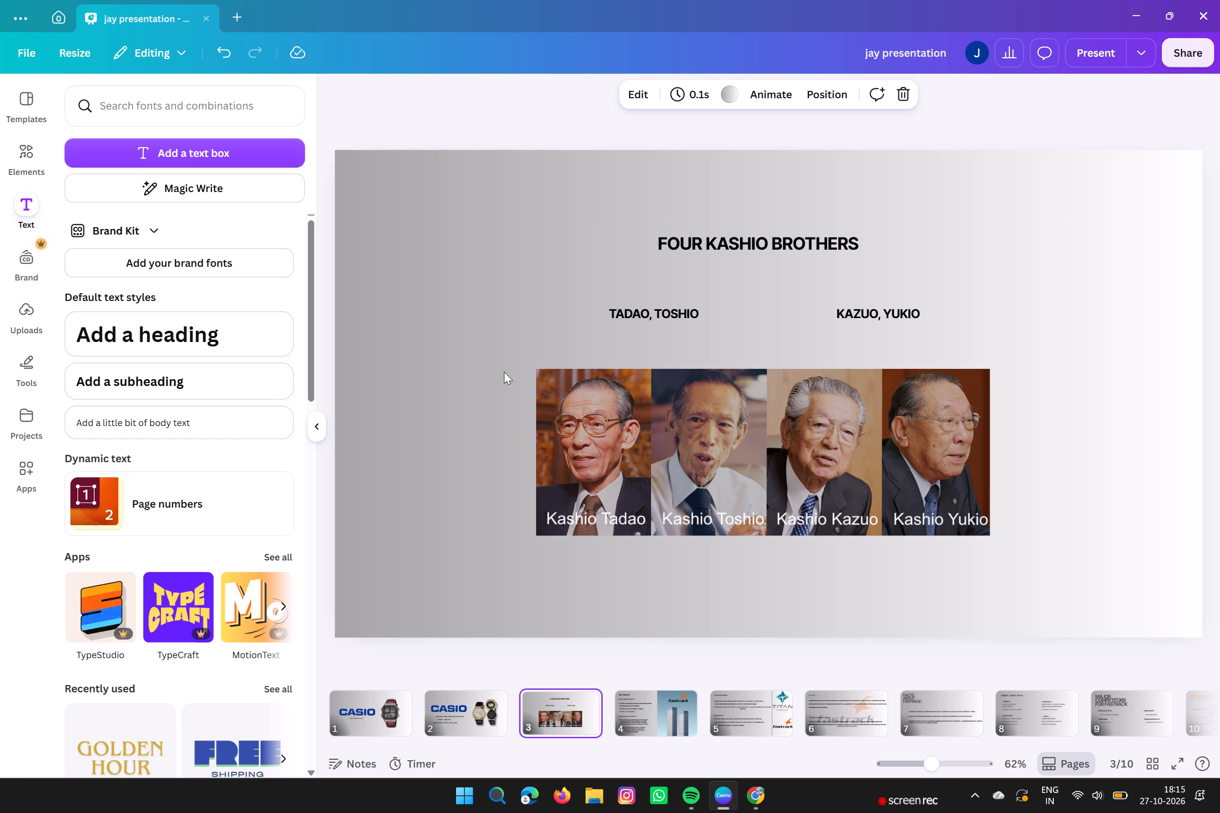
Switch to Chrome, search Google for CASIO WATCH COMPANY FOUNDED BY and look over the founding details in the results.
click(765, 797)
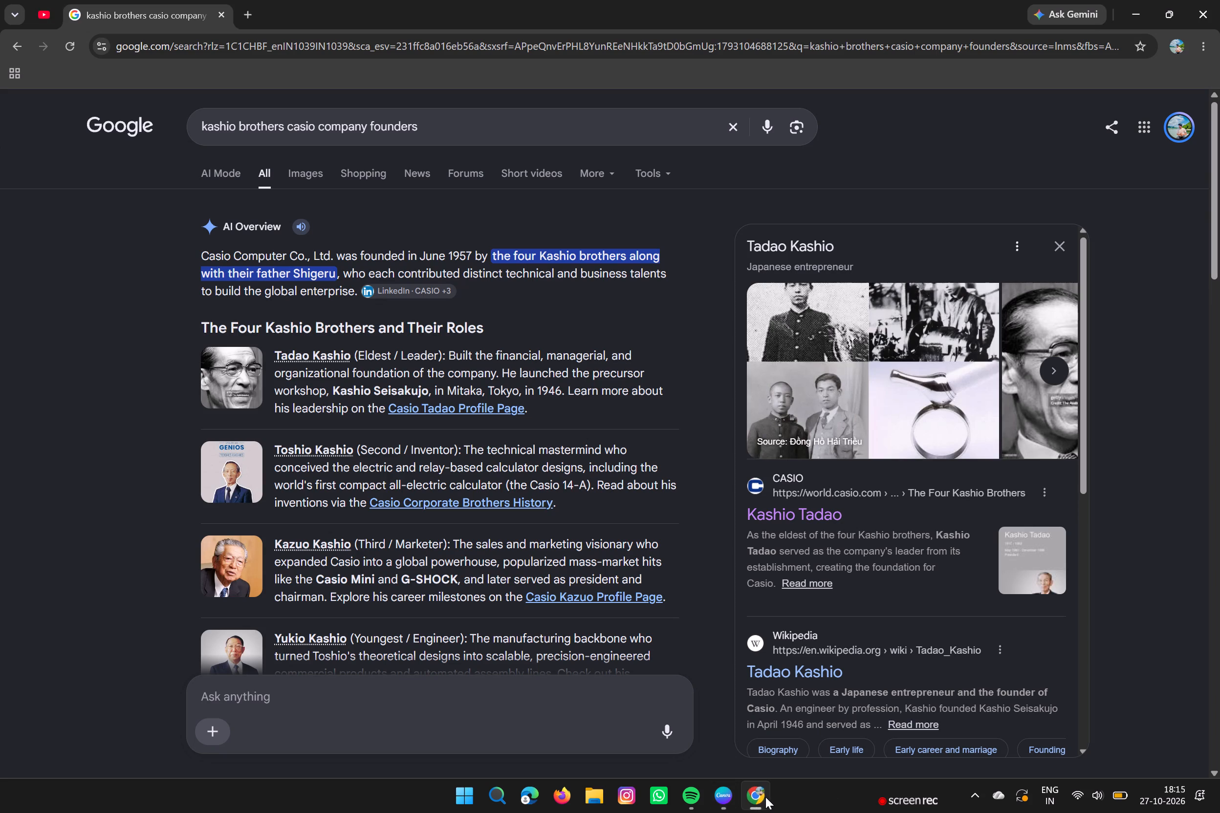
click(469, 138)
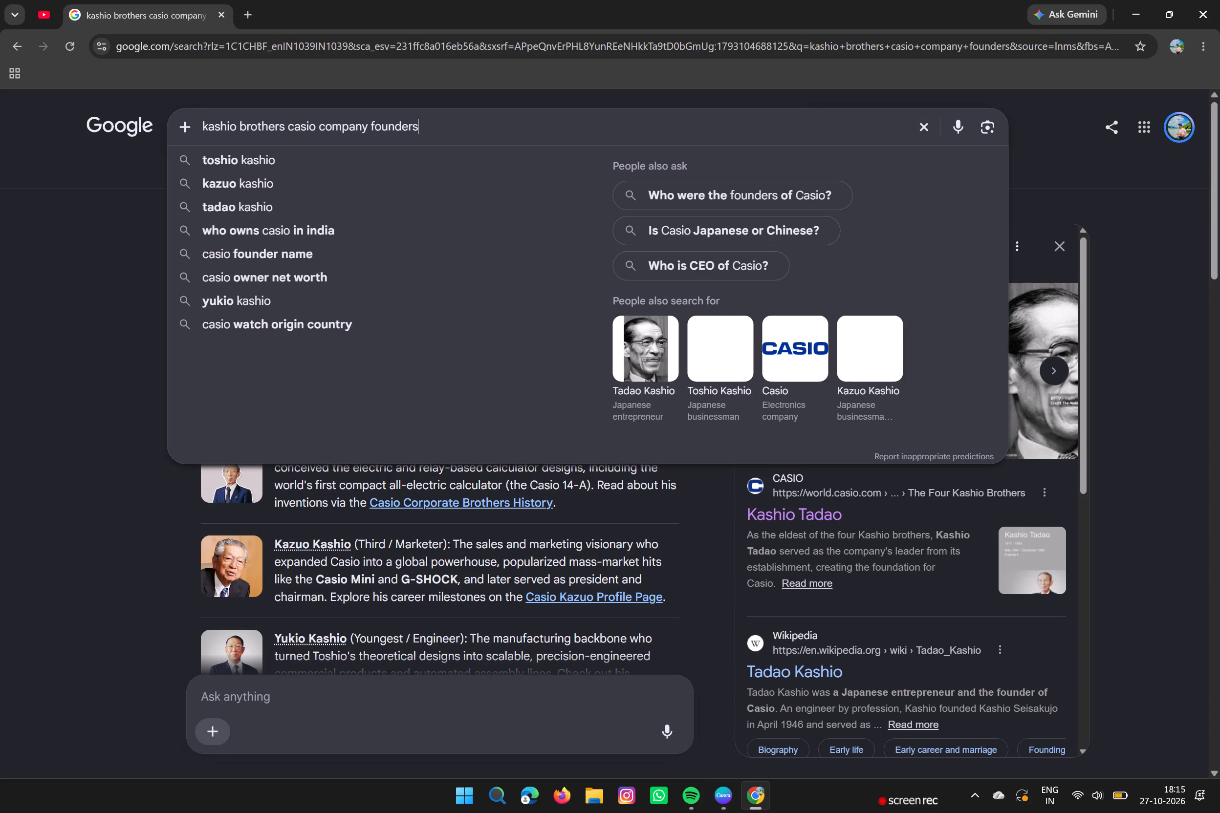
key(BackSpace)
key(BackSpace)
key(BackSpace)
key(BackSpace)
key(BackSpace)
key(BackSpace)
key(BackSpace)
key(BackSpace)
key(BackSpace)
key(BackSpace)
key(BackSpace)
key(BackSpace)
key(BackSpace)
key(BackSpace)
key(BackSpace)
key(BackSpace)
key(BackSpace)
key(BackSpace)
key(BackSpace)
key(BackSpace)
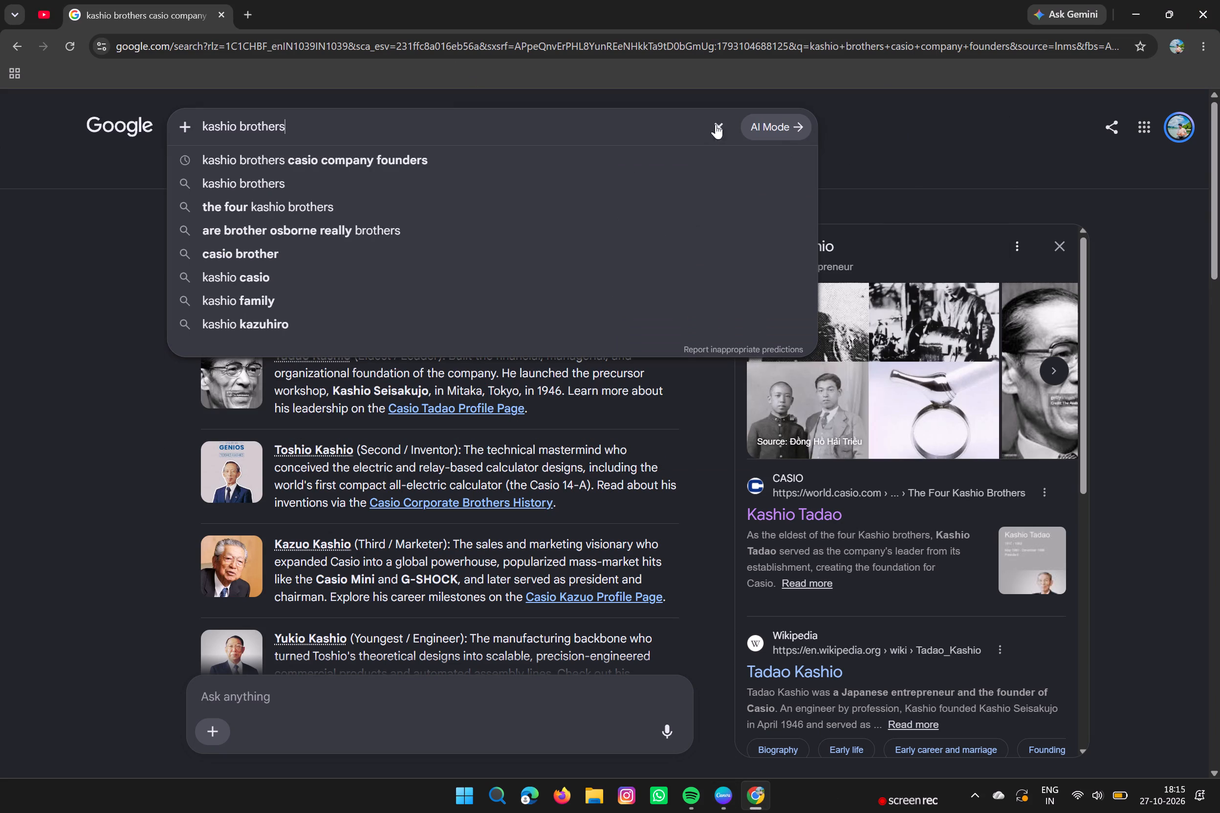
click(721, 123)
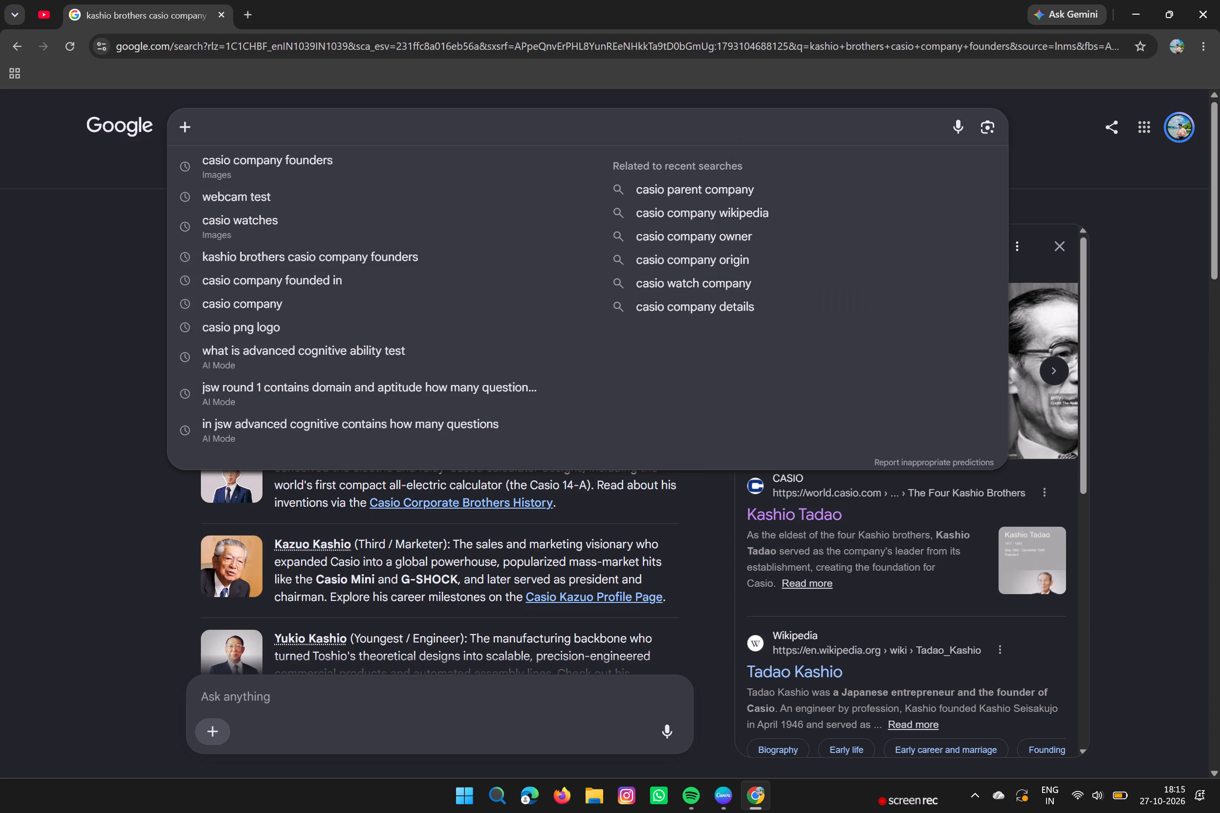
text(CASIO WATCH COMP)
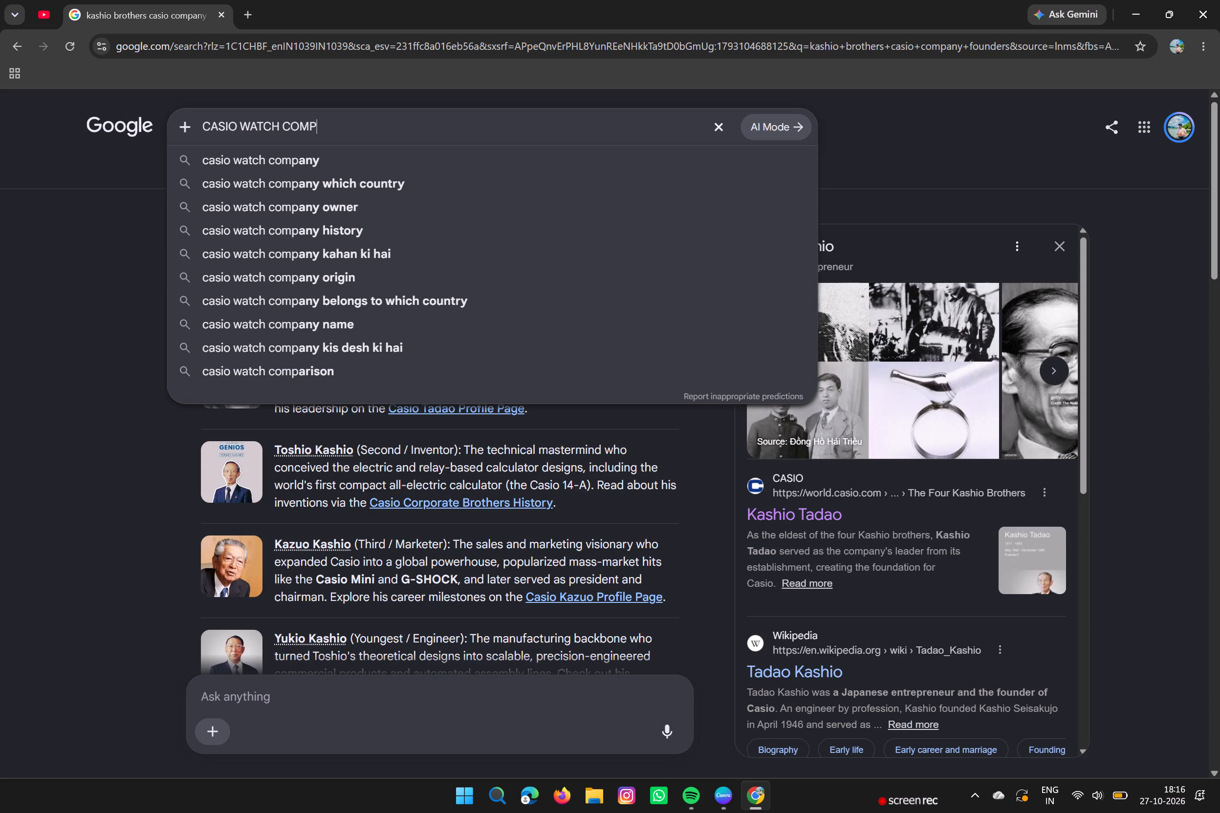
text(ANY FOUNDED BY)
key(Return)
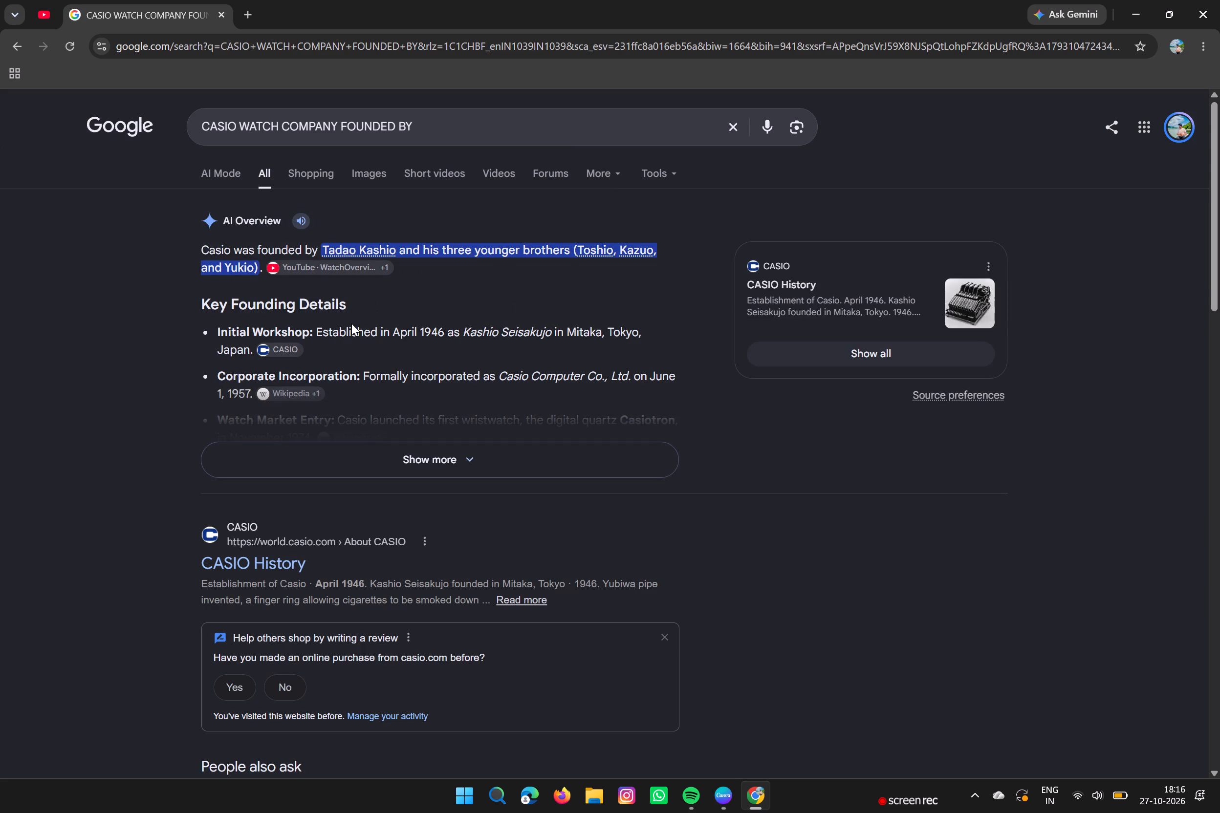
scroll(333, 303, down, 1)
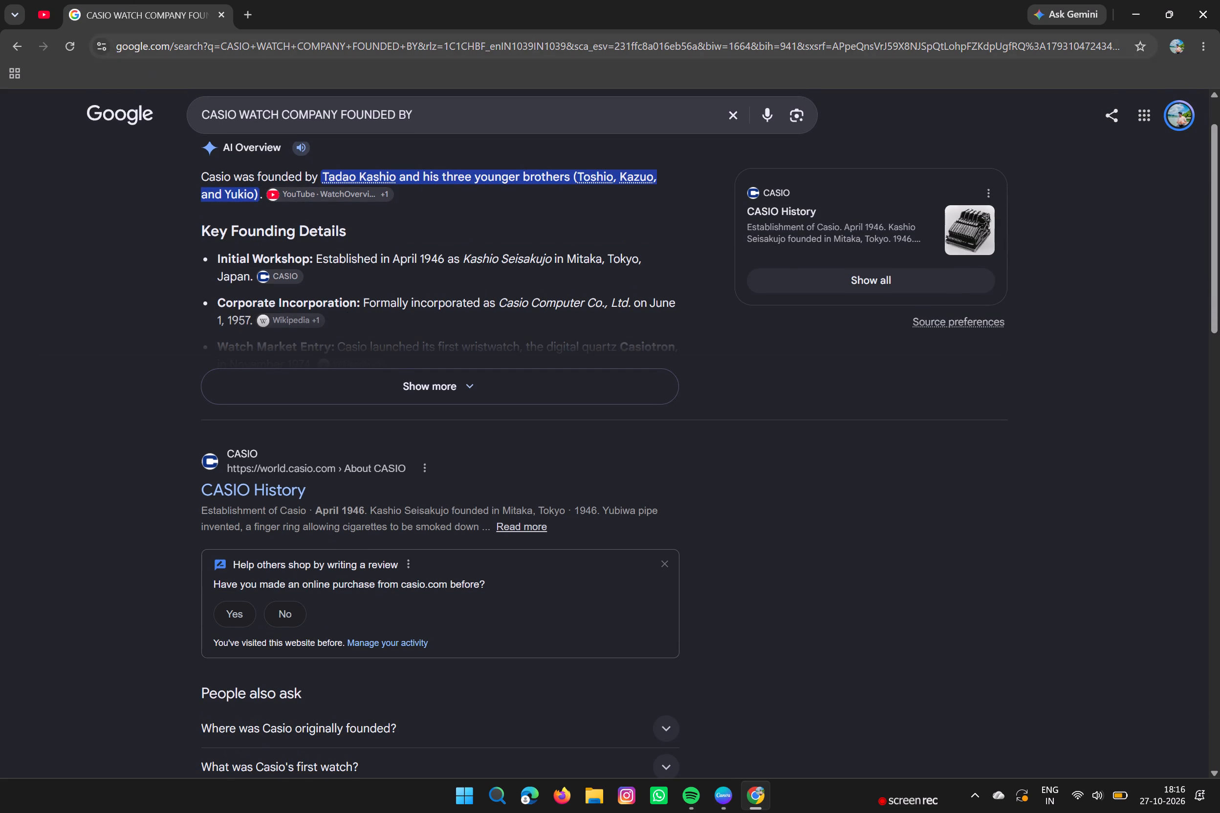
scroll(285, 358, down, 1)
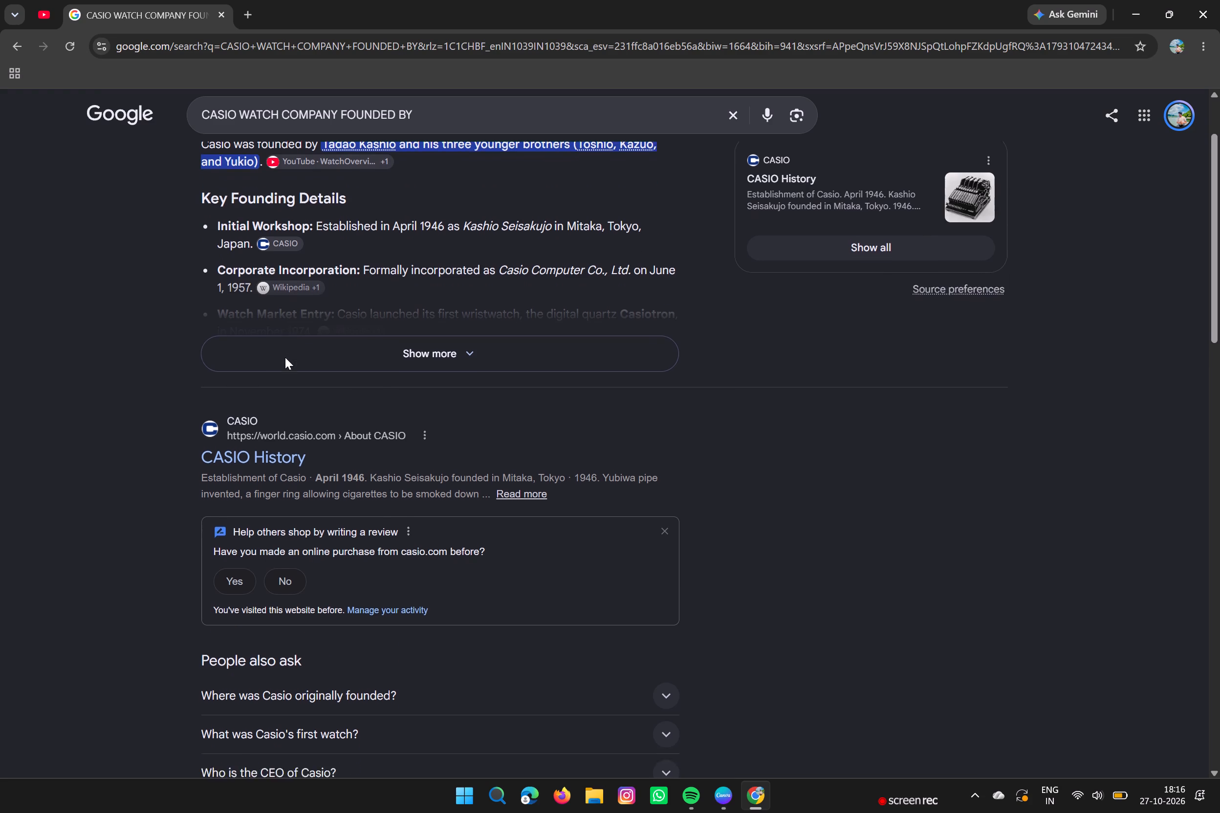
scroll(285, 357, down, 1)
scroll(277, 352, up, 5)
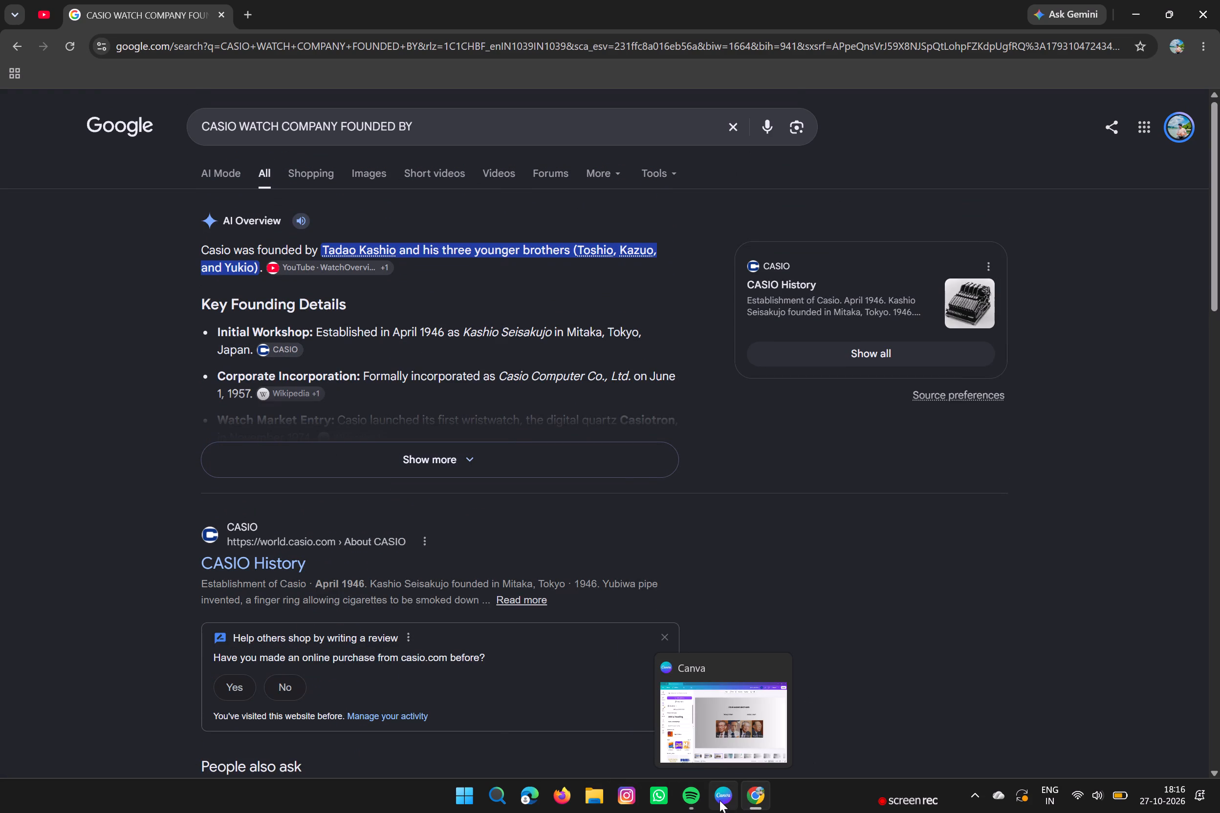
Switch back to Canva and look over slides 1 and 2, ending on slide 3.
click(713, 752)
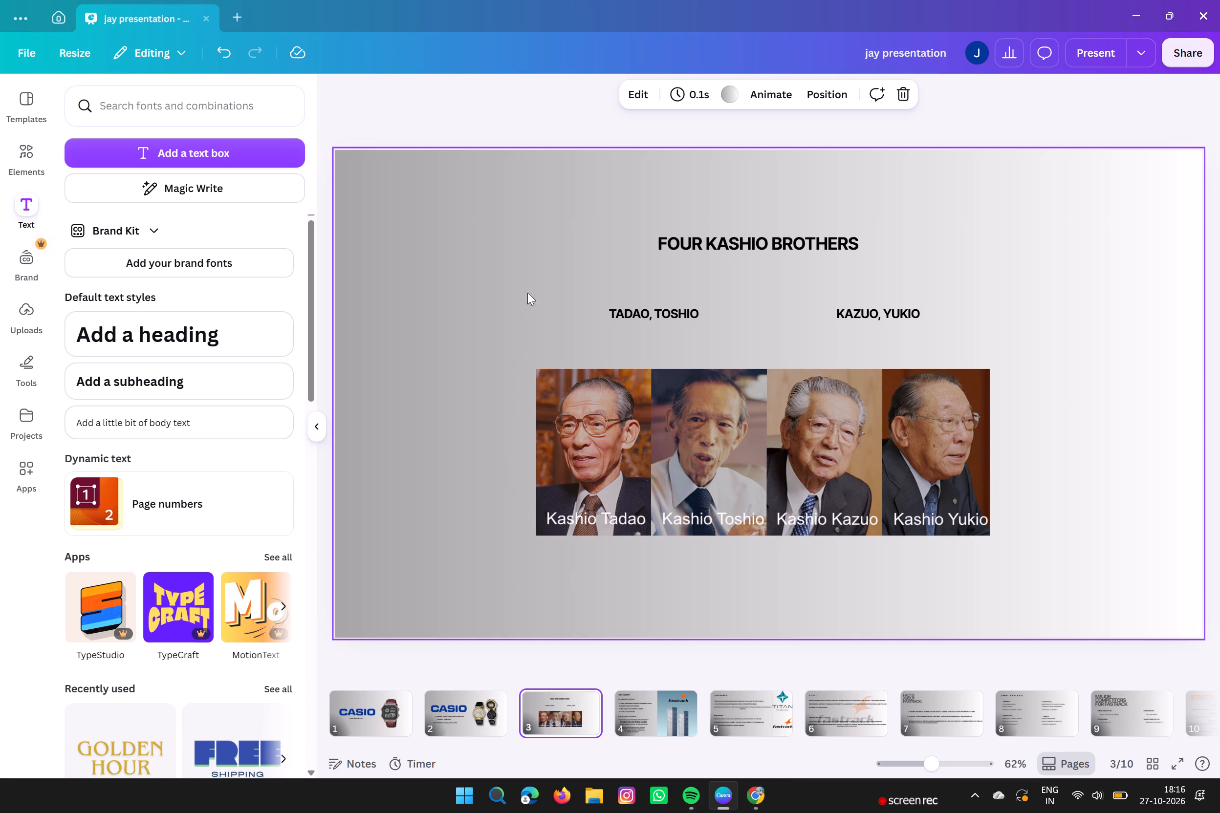
click(448, 702)
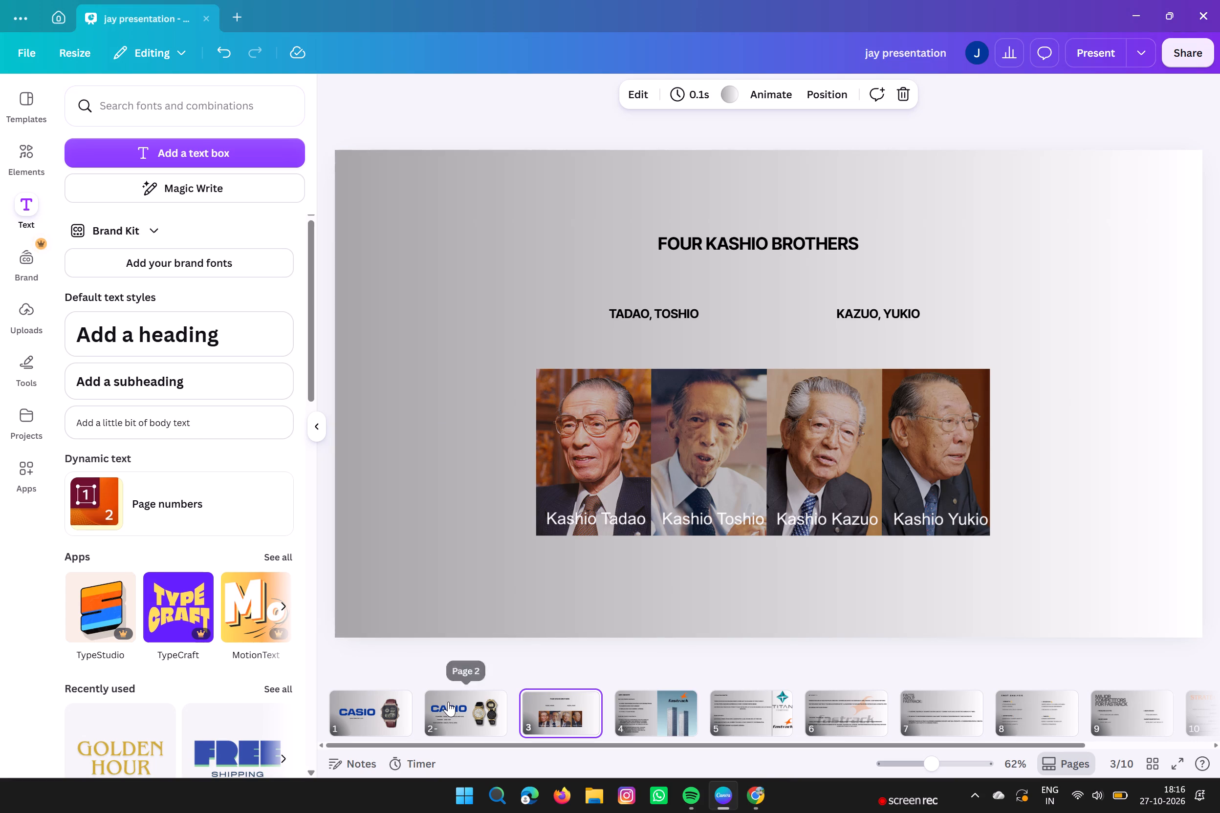
click(392, 718)
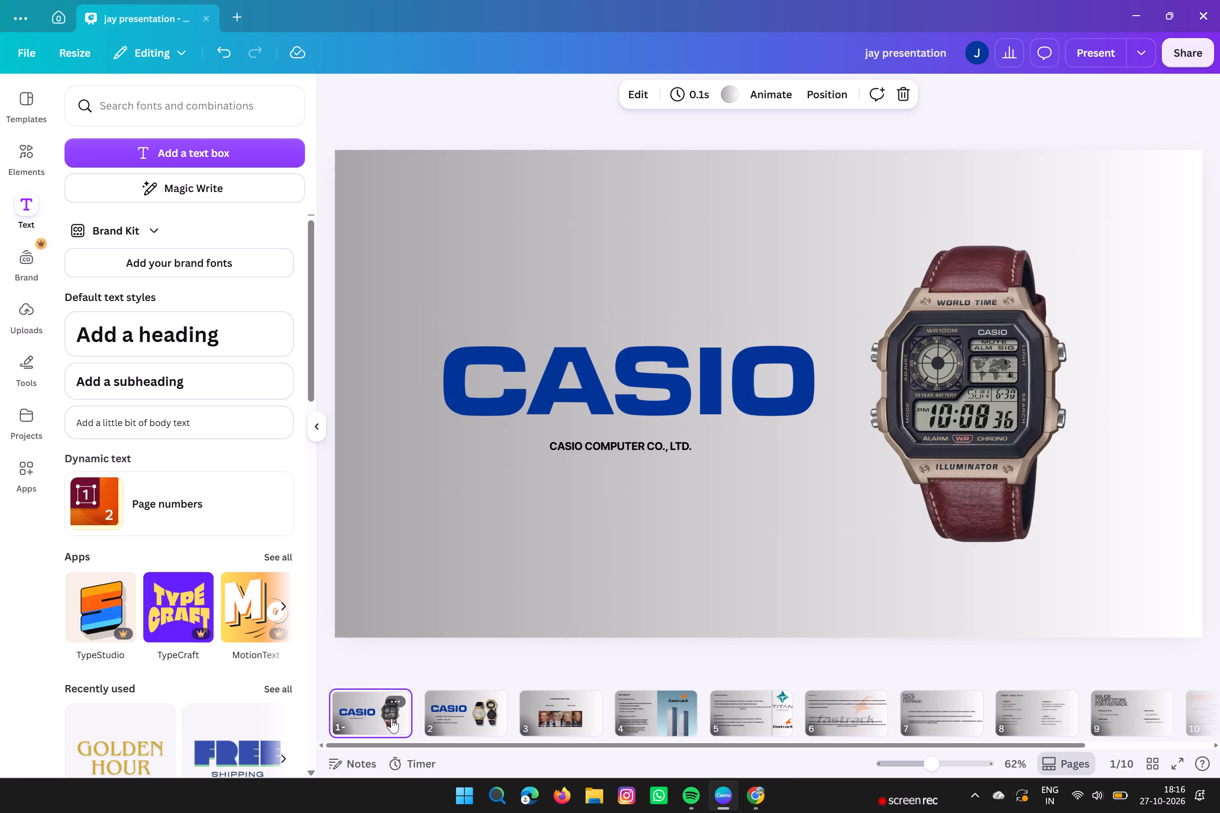
click(453, 726)
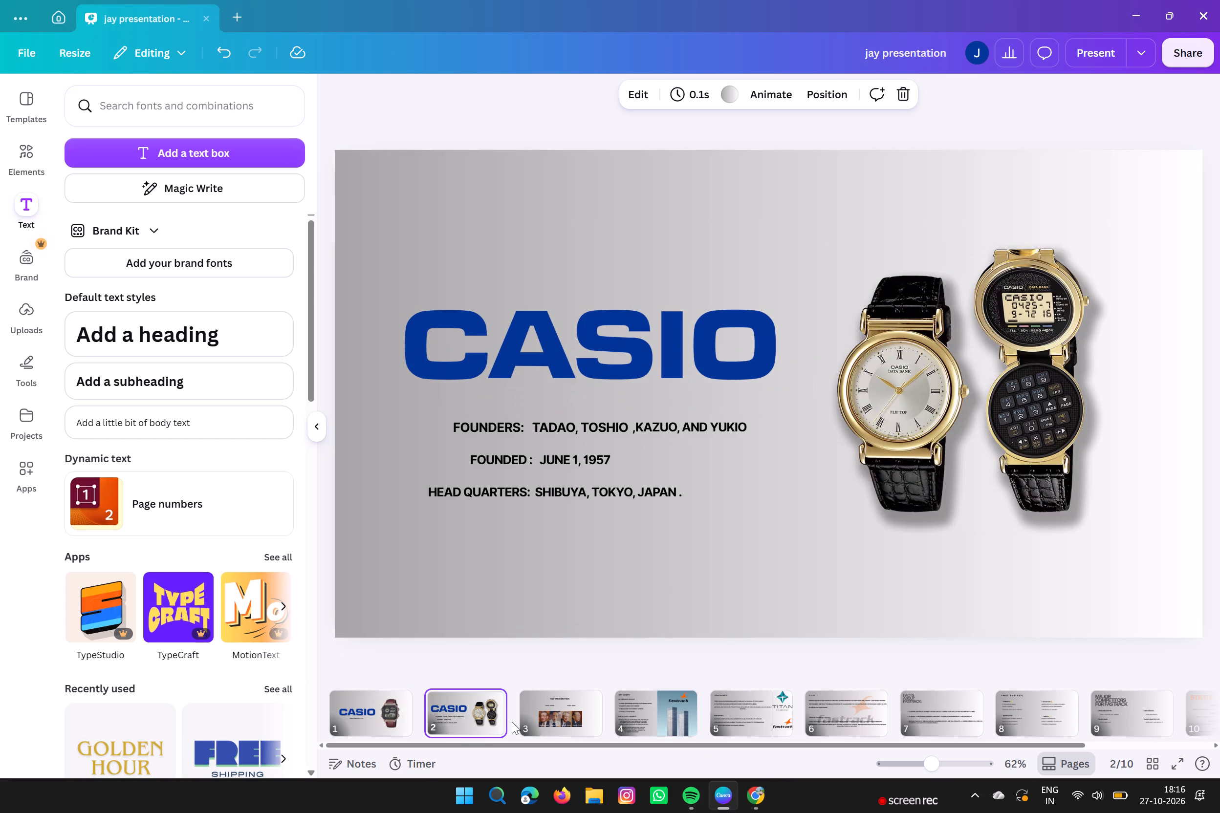
click(568, 714)
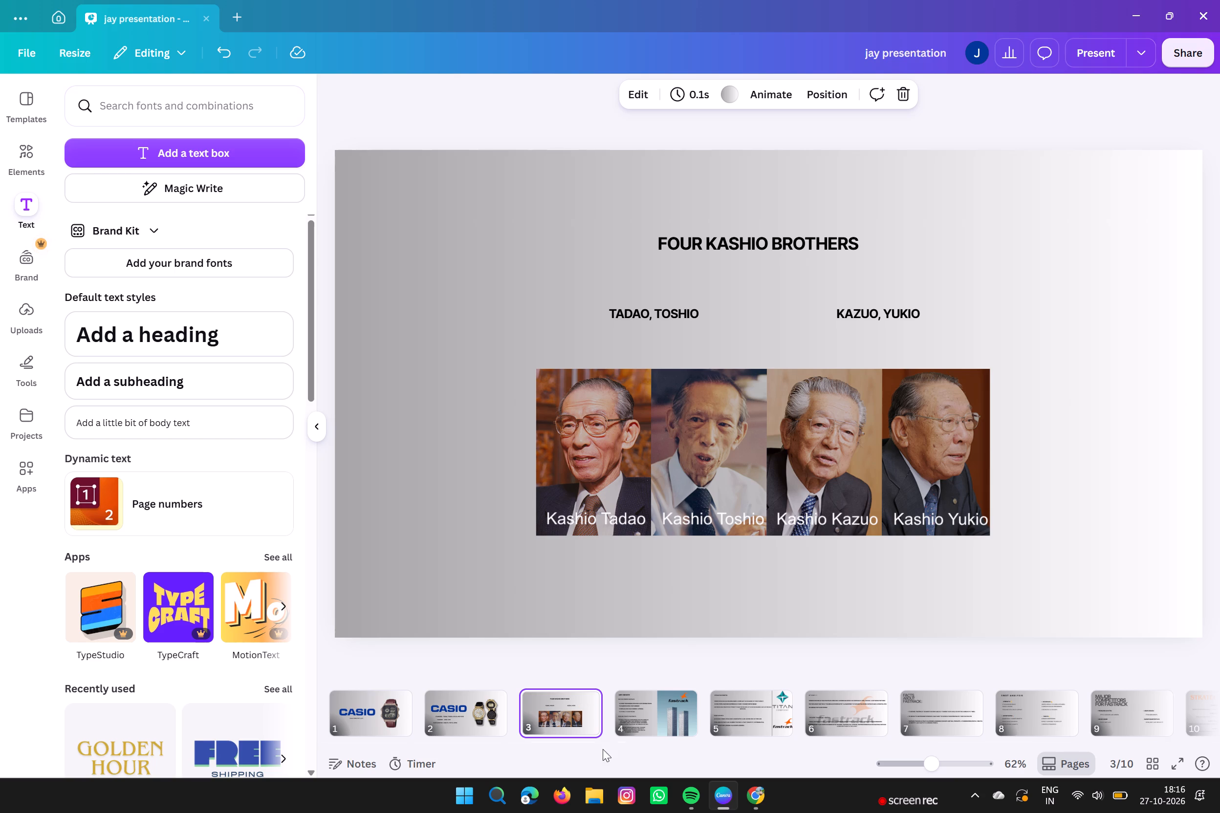
On slide 4, delete the Fastrack logo and the picture of the two tower buildings.
click(637, 715)
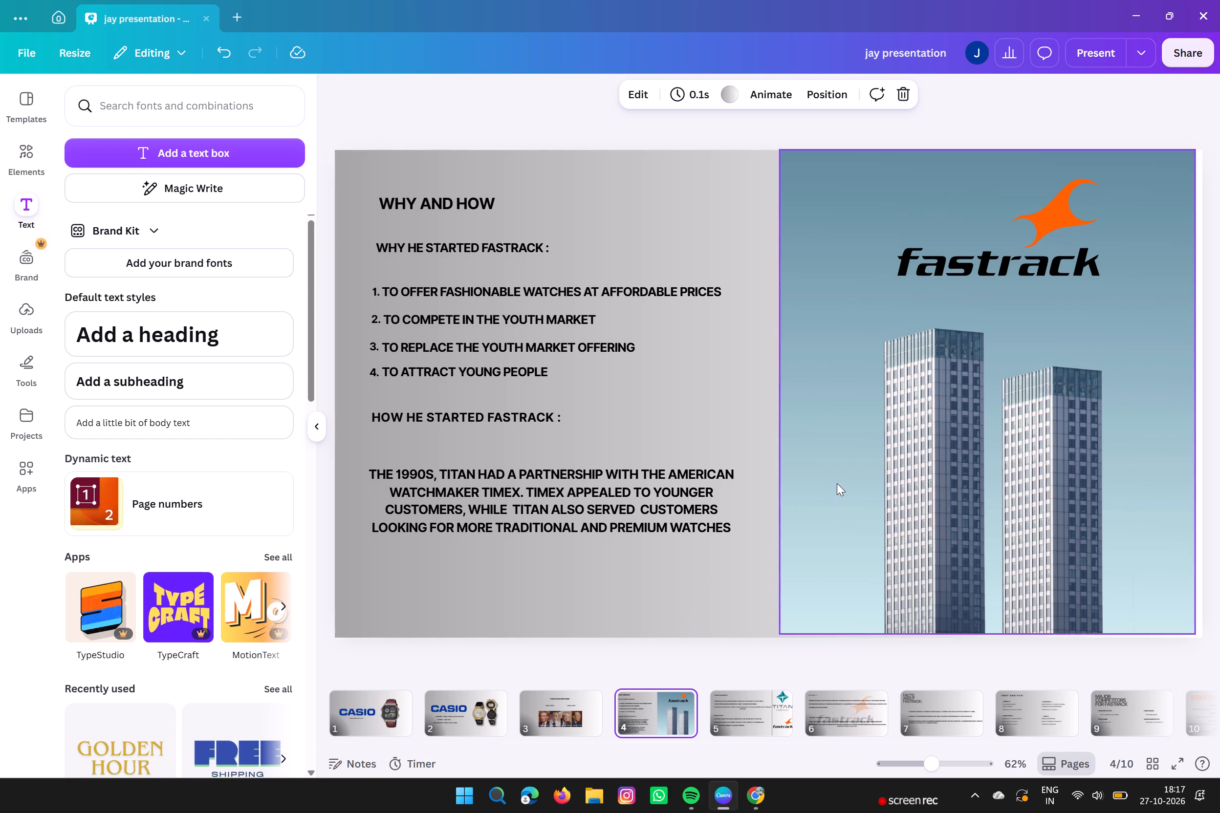
click(967, 268)
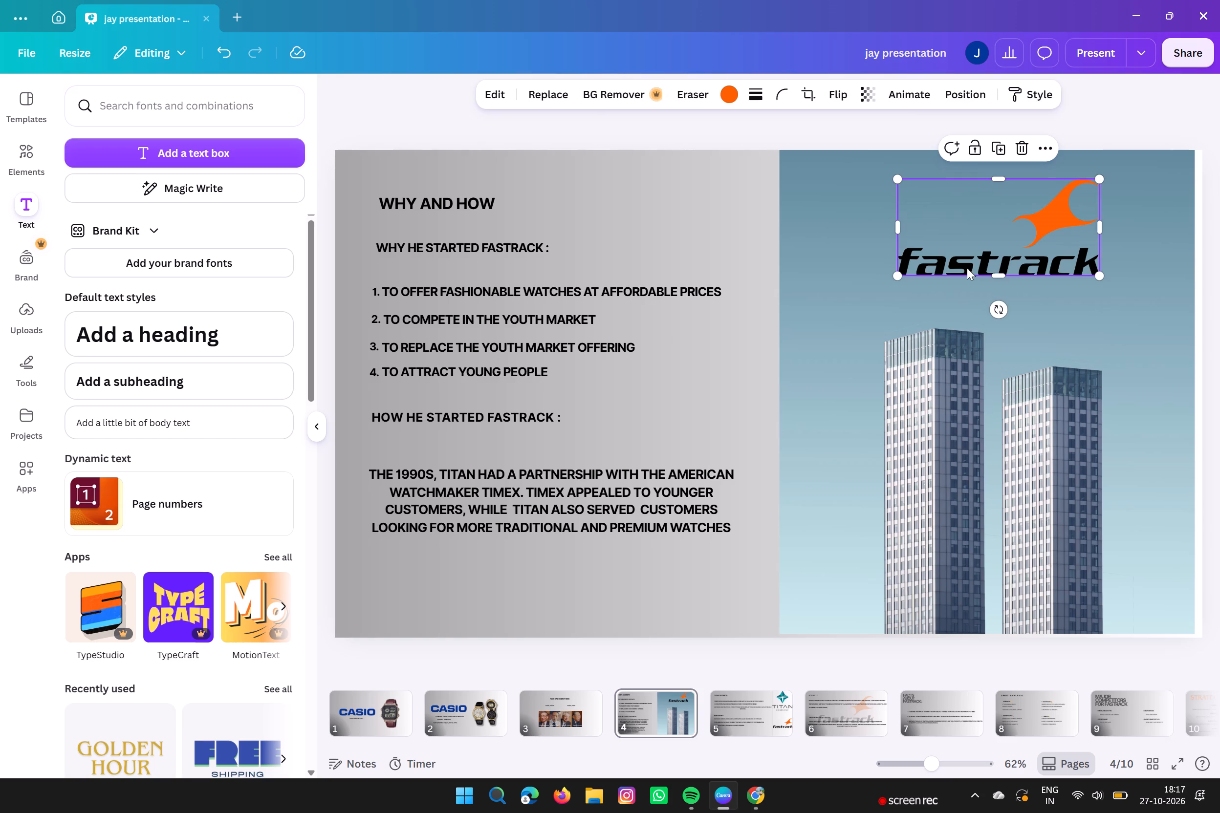
click(1016, 147)
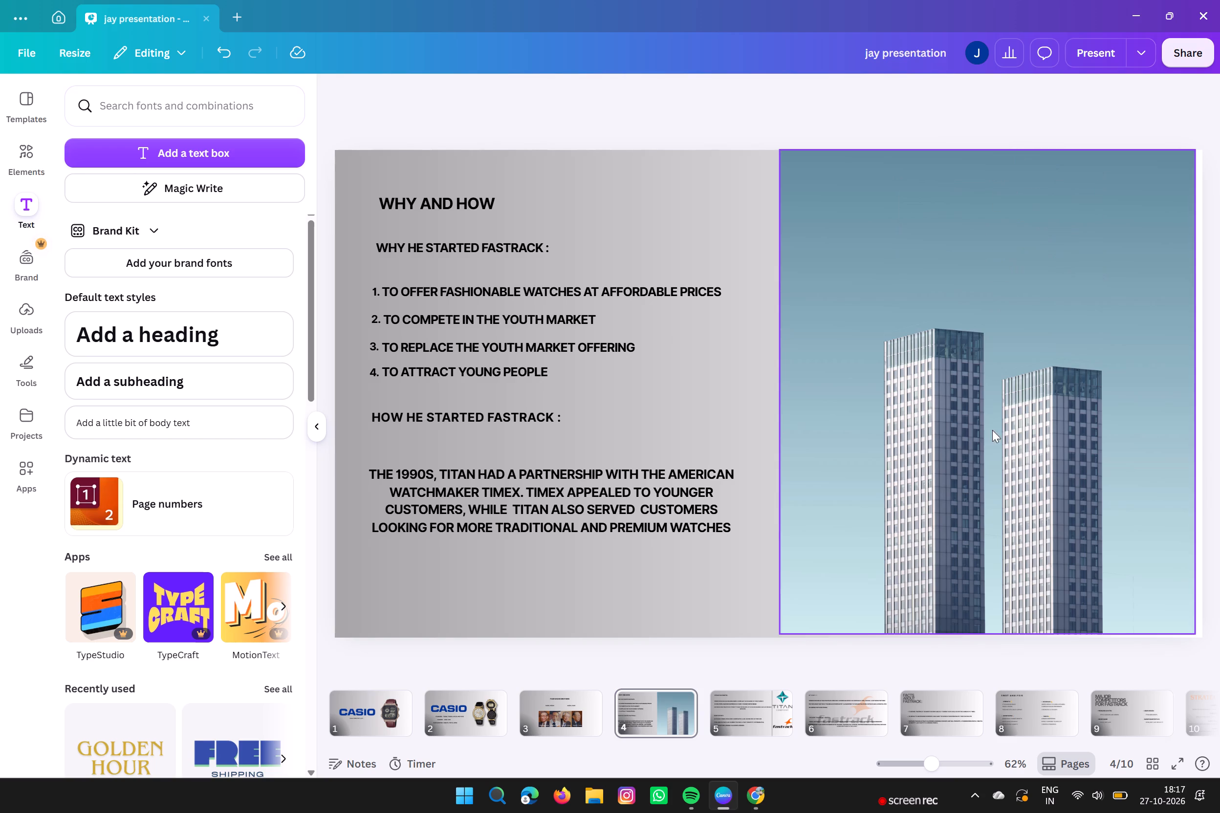
click(986, 509)
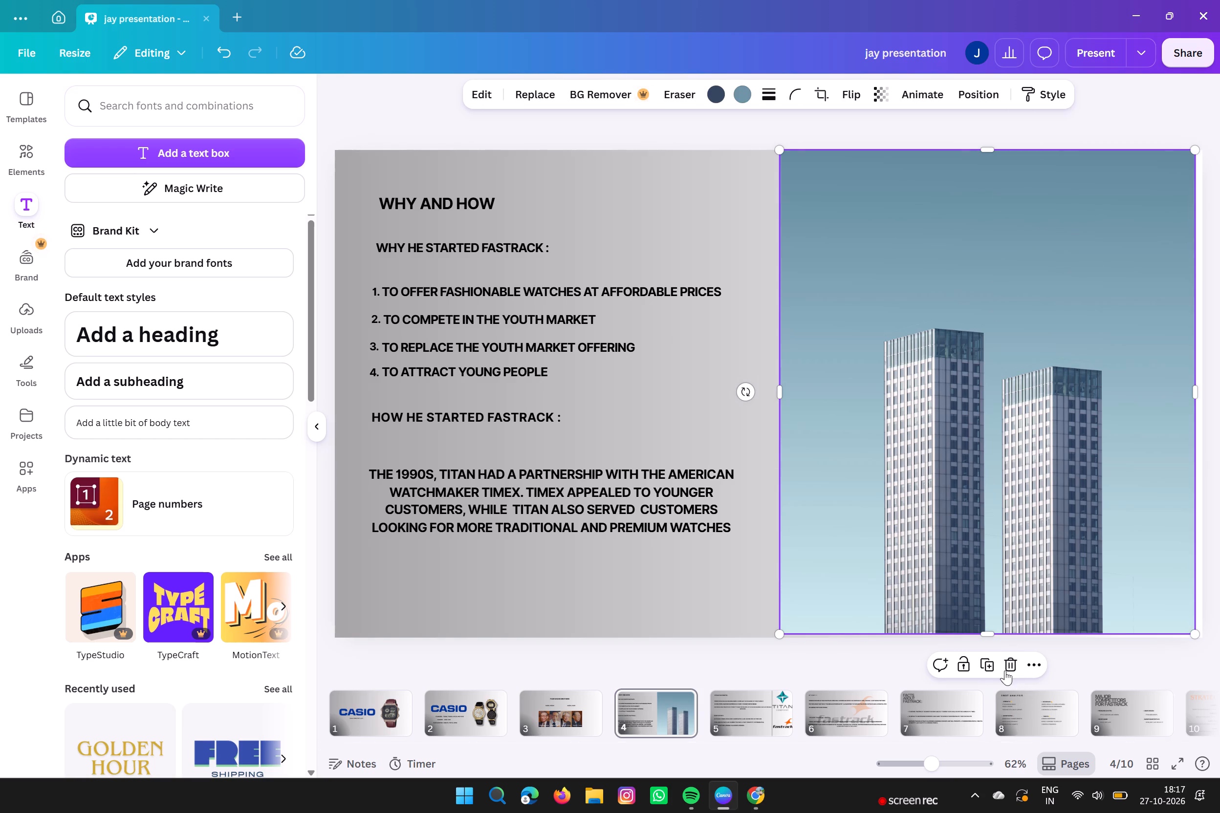
click(1010, 664)
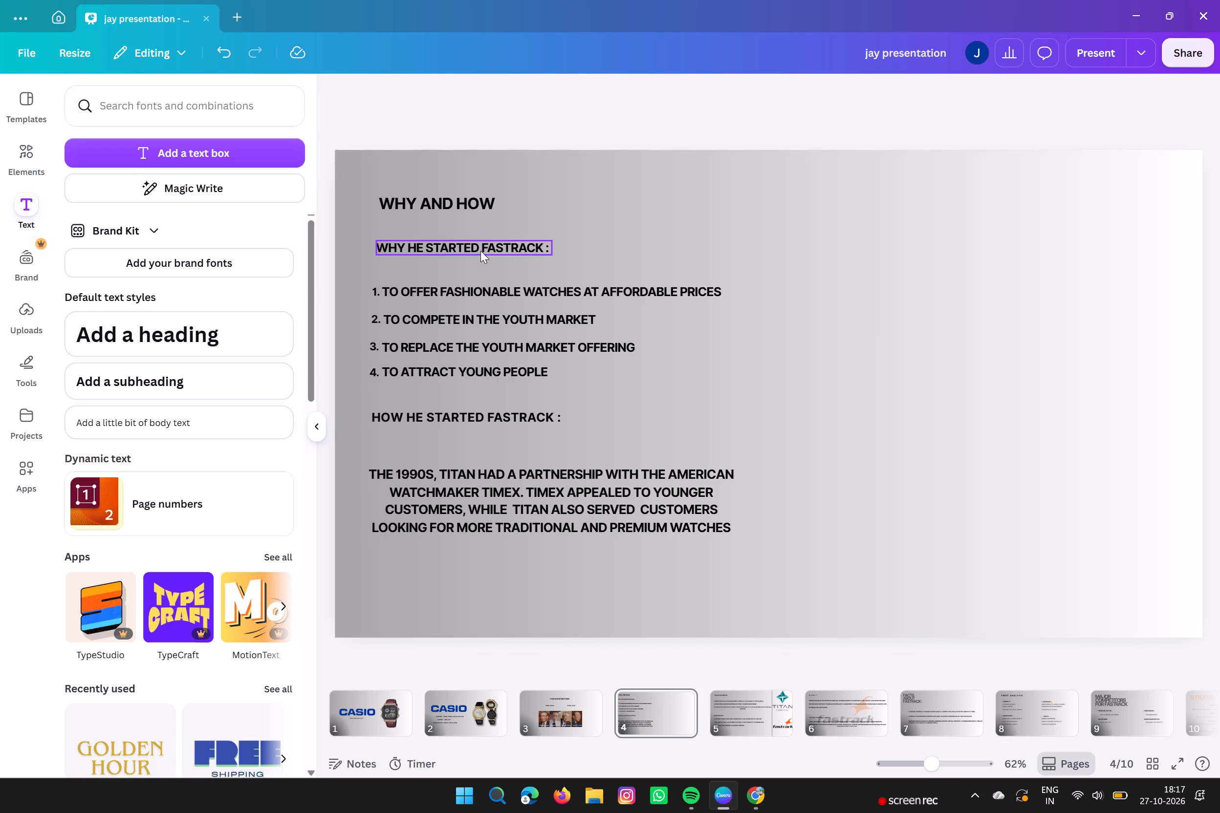
In slide 4's WHY HE STARTED subheading, replace FASTRACK with CASIO.
click(447, 251)
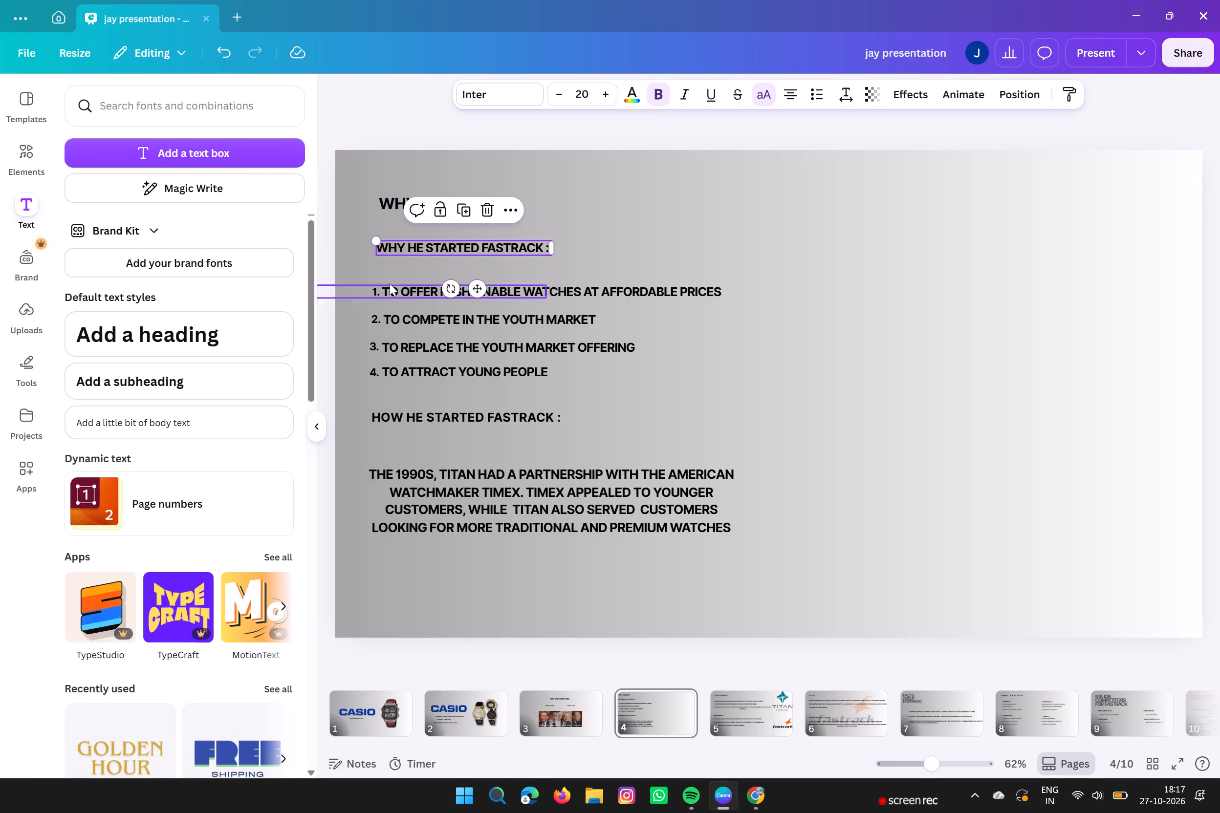
click(538, 246)
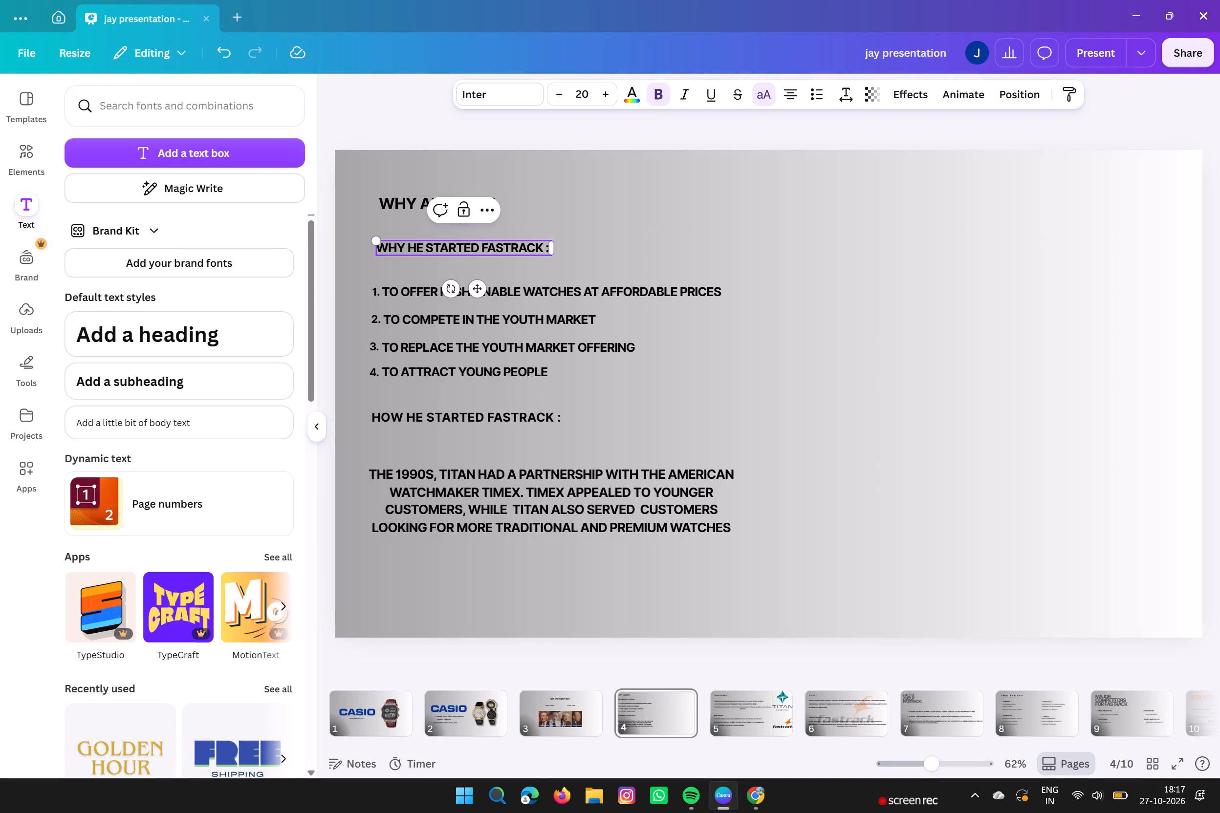
click(541, 248)
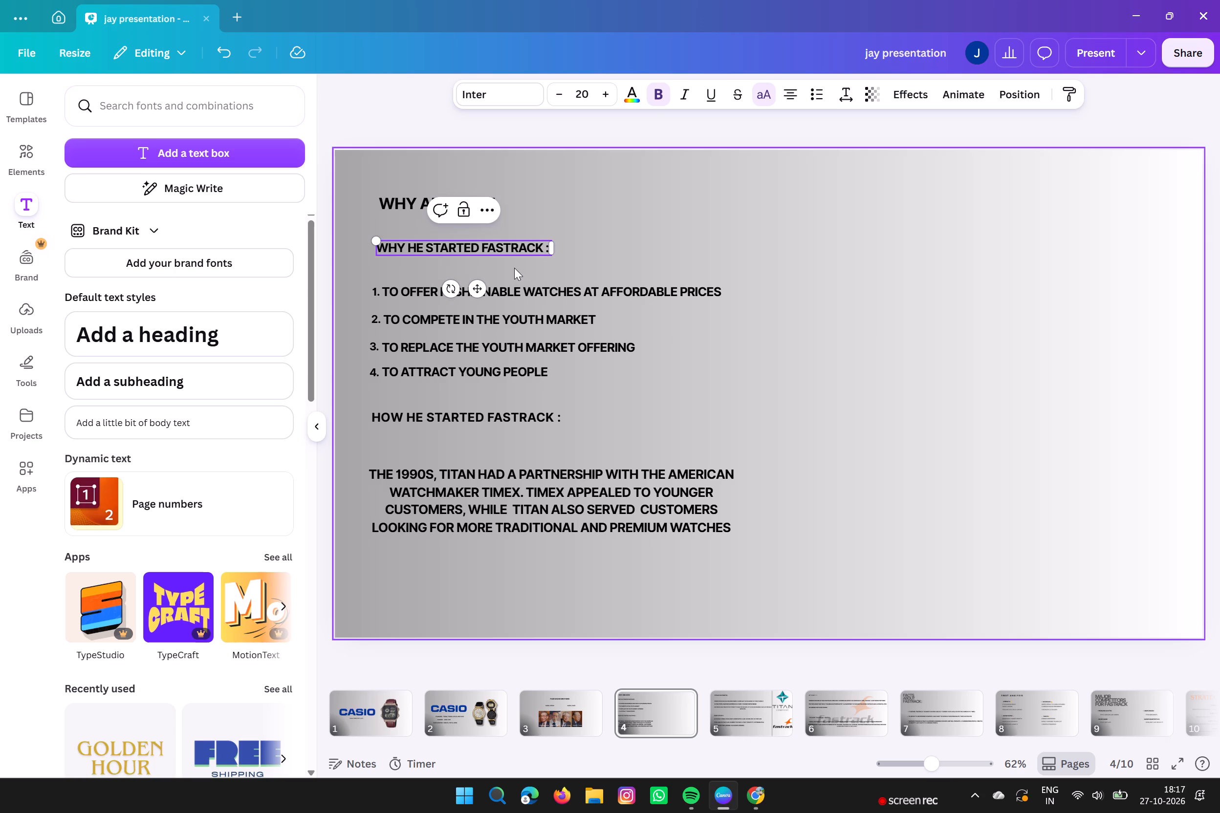
key(BackSpace)
key(BackSpace)
key(BackSpace)
key(BackSpace)
key(BackSpace)
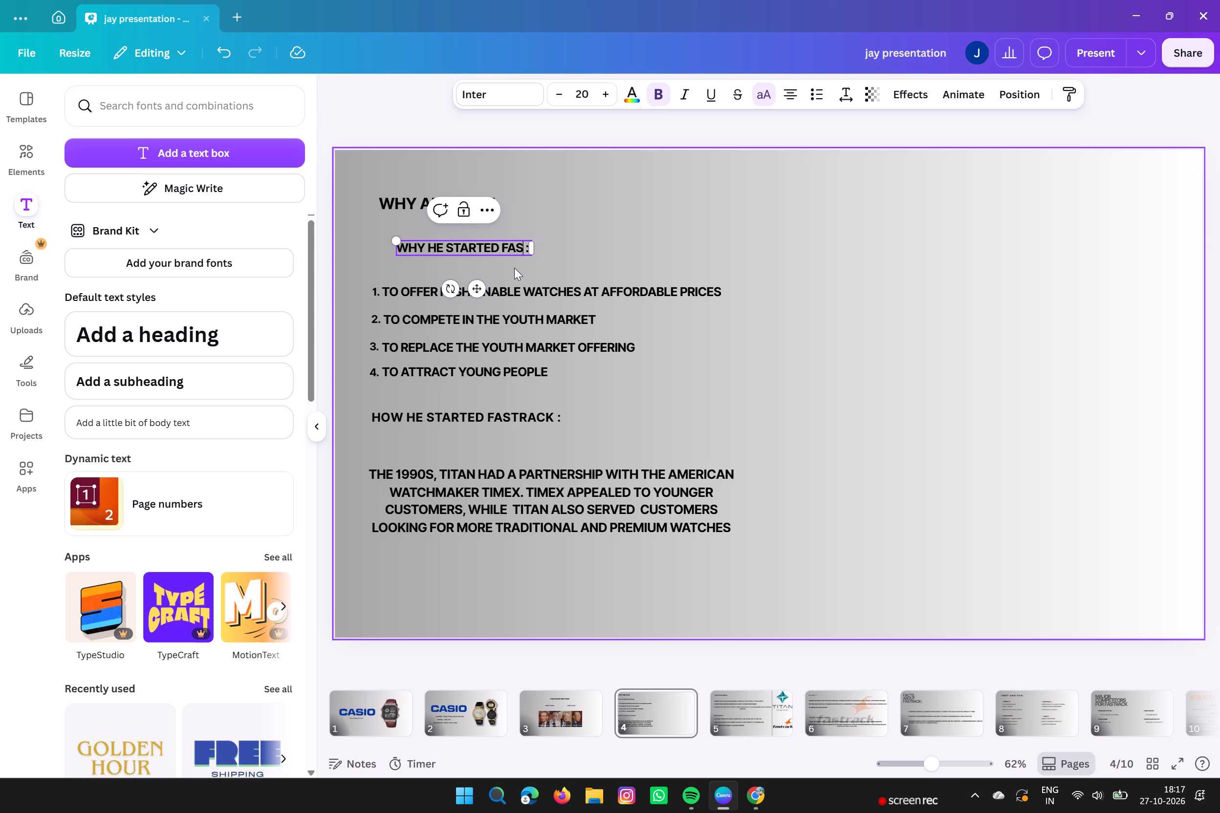
key(BackSpace)
key(BackSpace)
key(BackSpace)
text(CASIO)
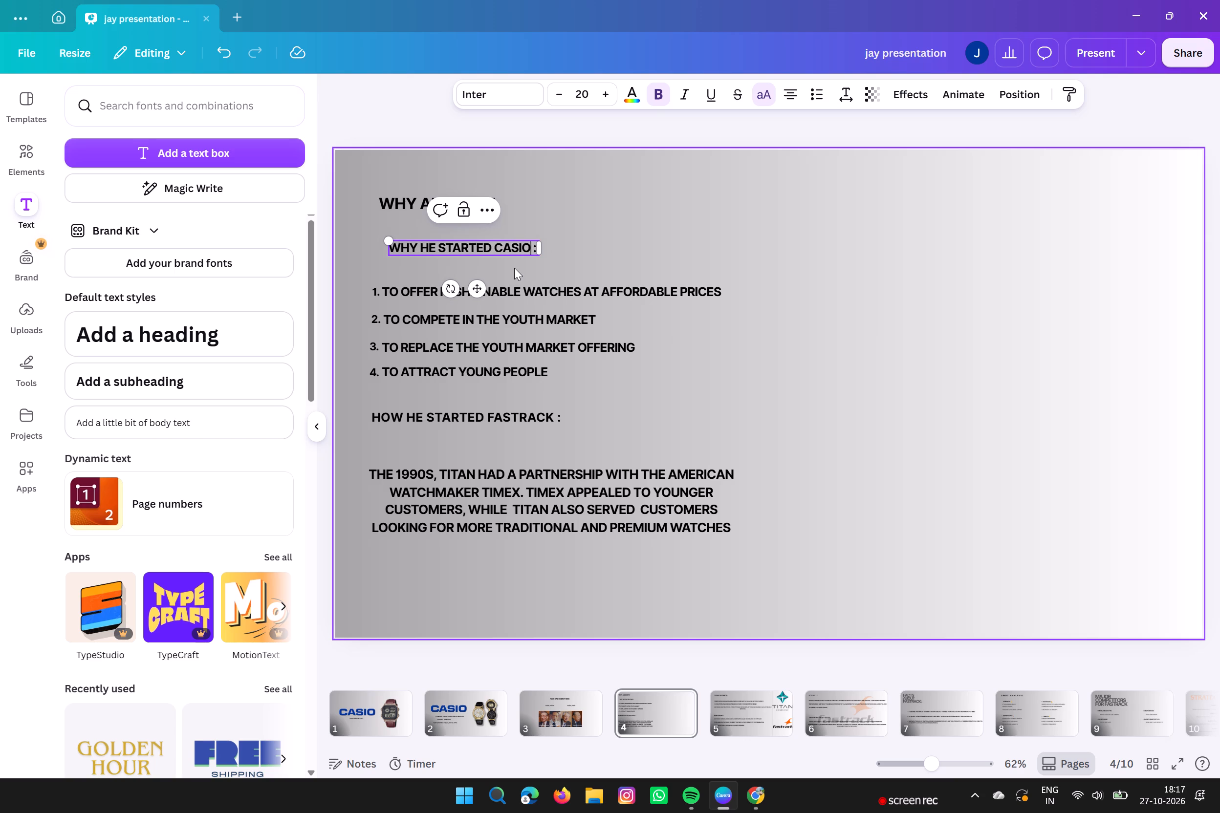
click(552, 193)
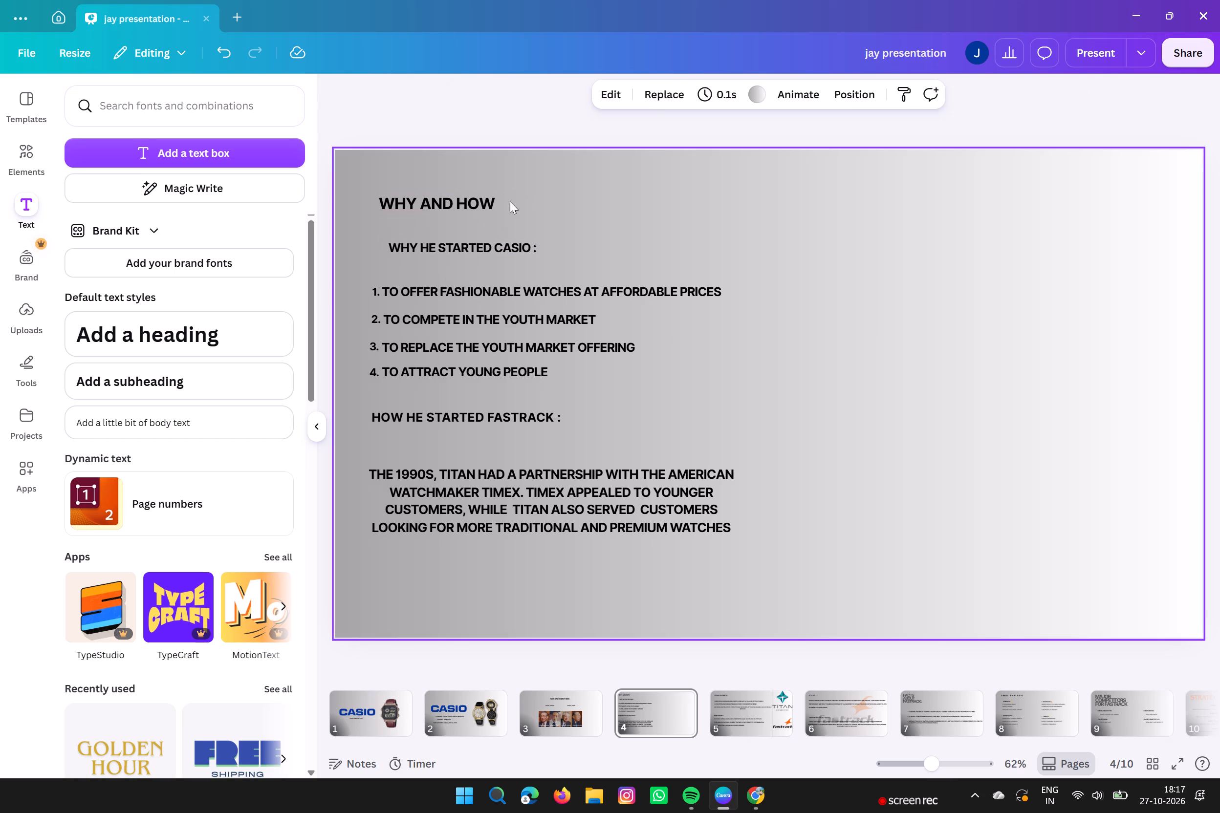
Change HE to THEY in the same subheading so it reads WHY THEY STARTED CASIO :.
click(418, 247)
click(421, 249)
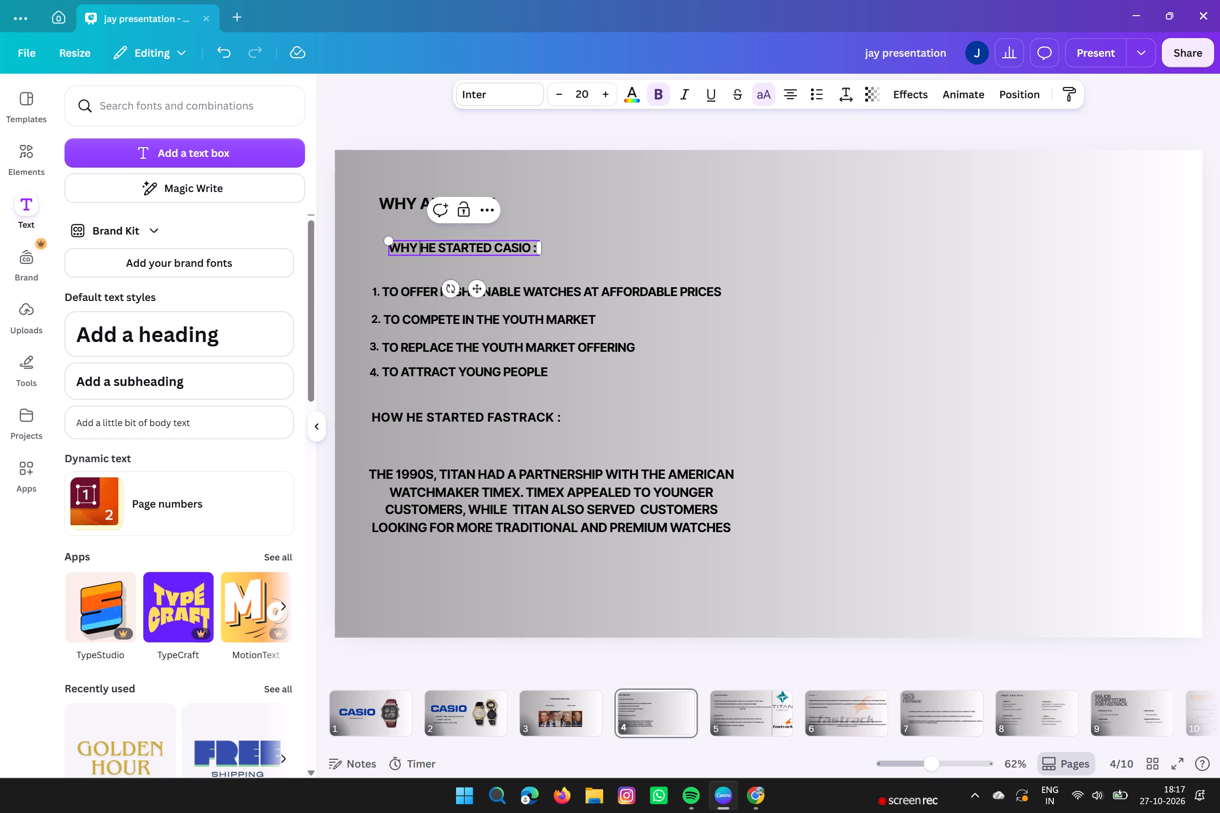
key(t)
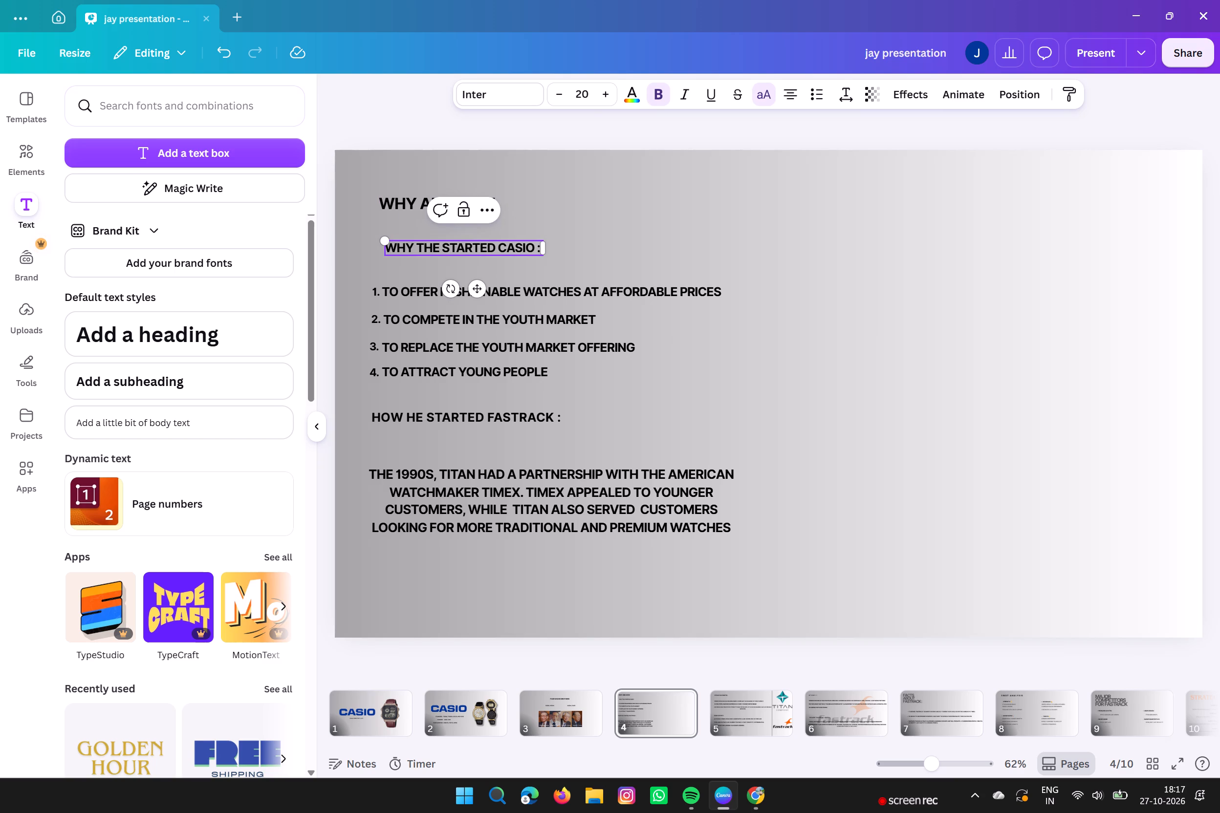
key(Right)
key(Right)
key(y)
click(628, 218)
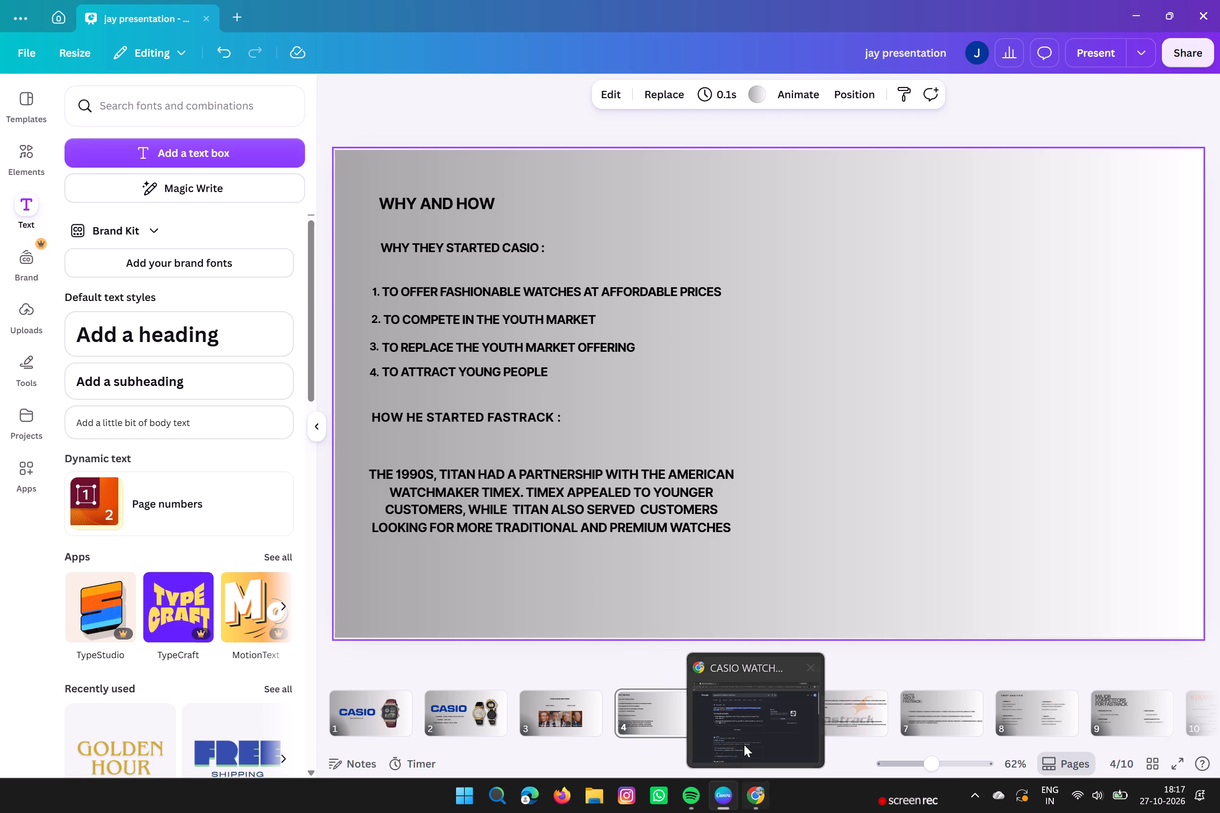
click(743, 730)
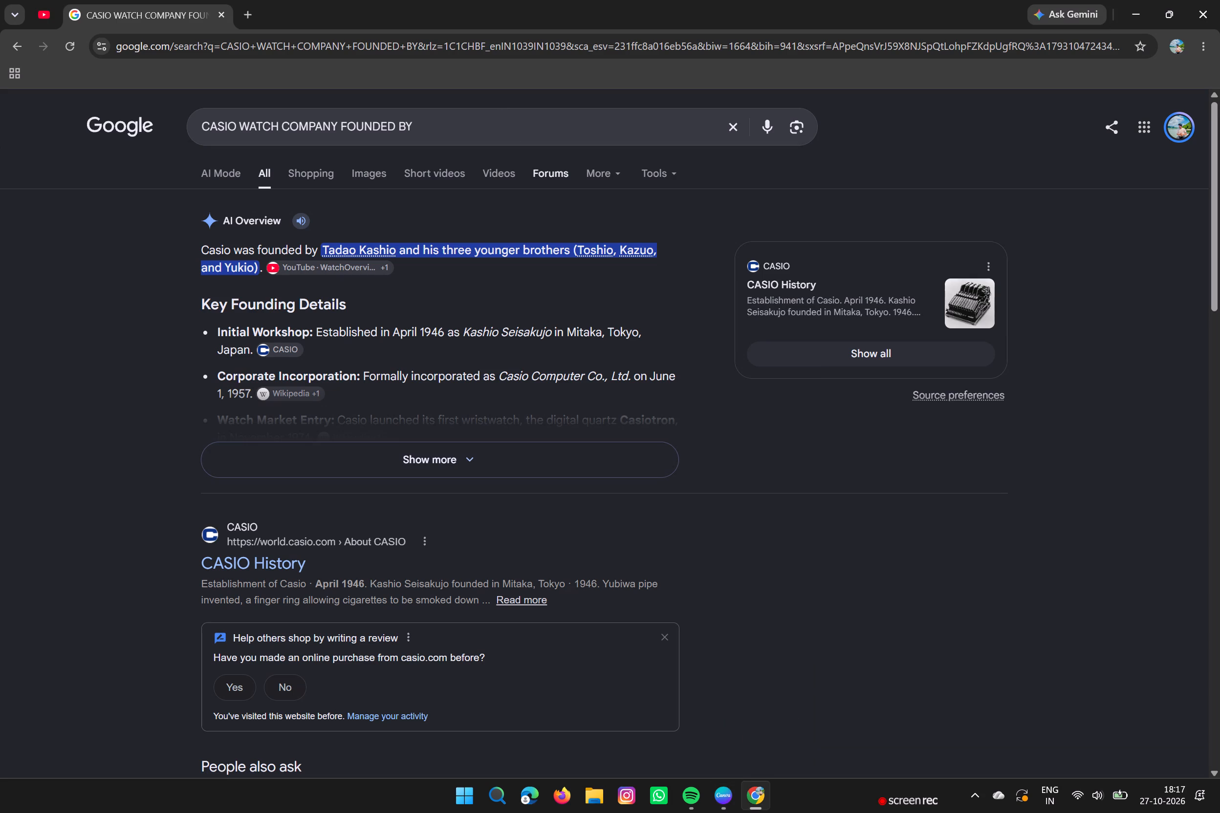
click(729, 126)
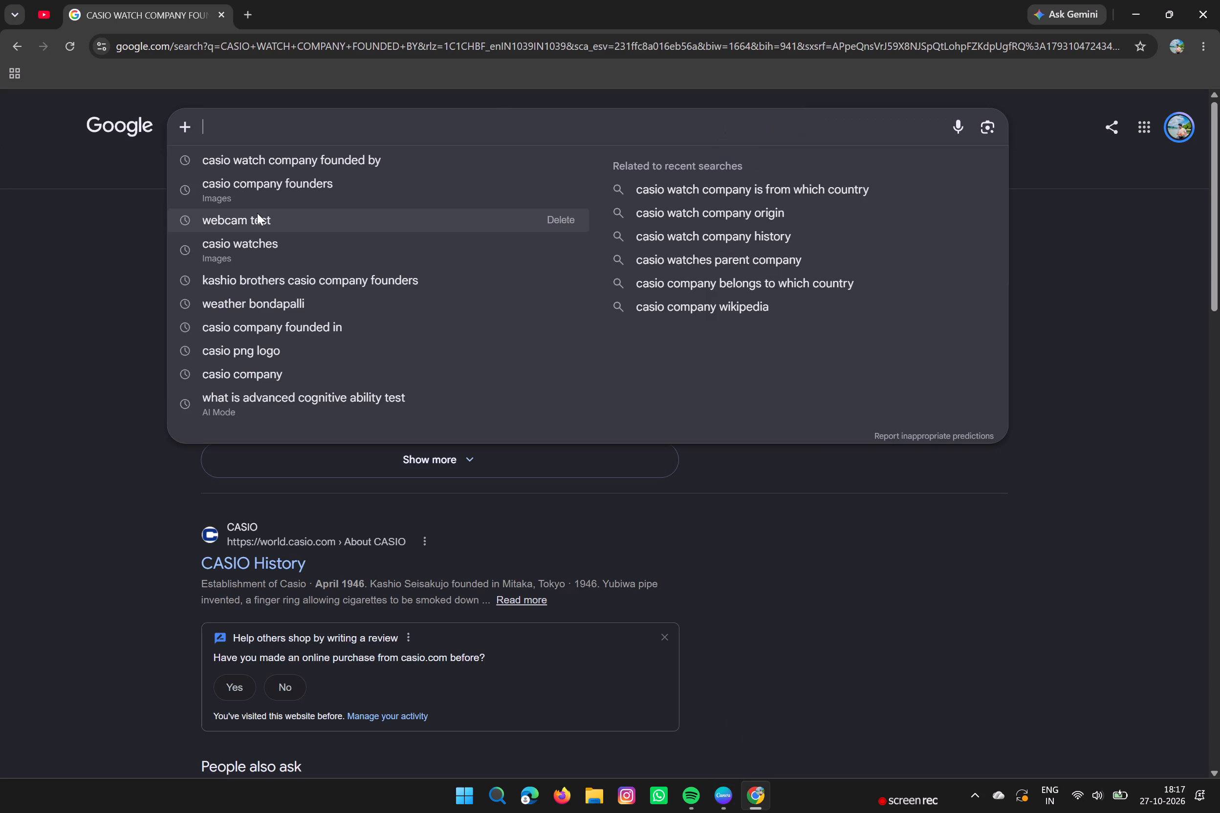
text(WHY THEY S)
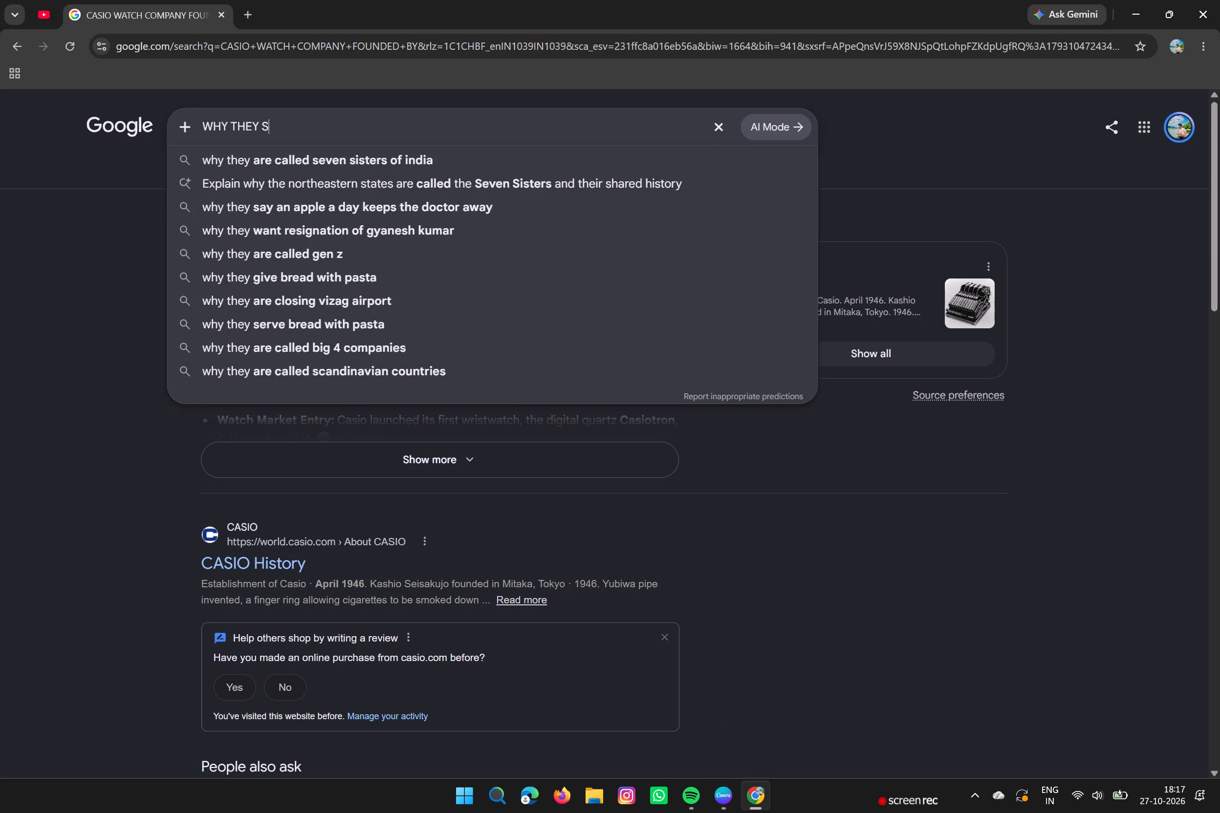
text(TARTED CASIO)
key(Return)
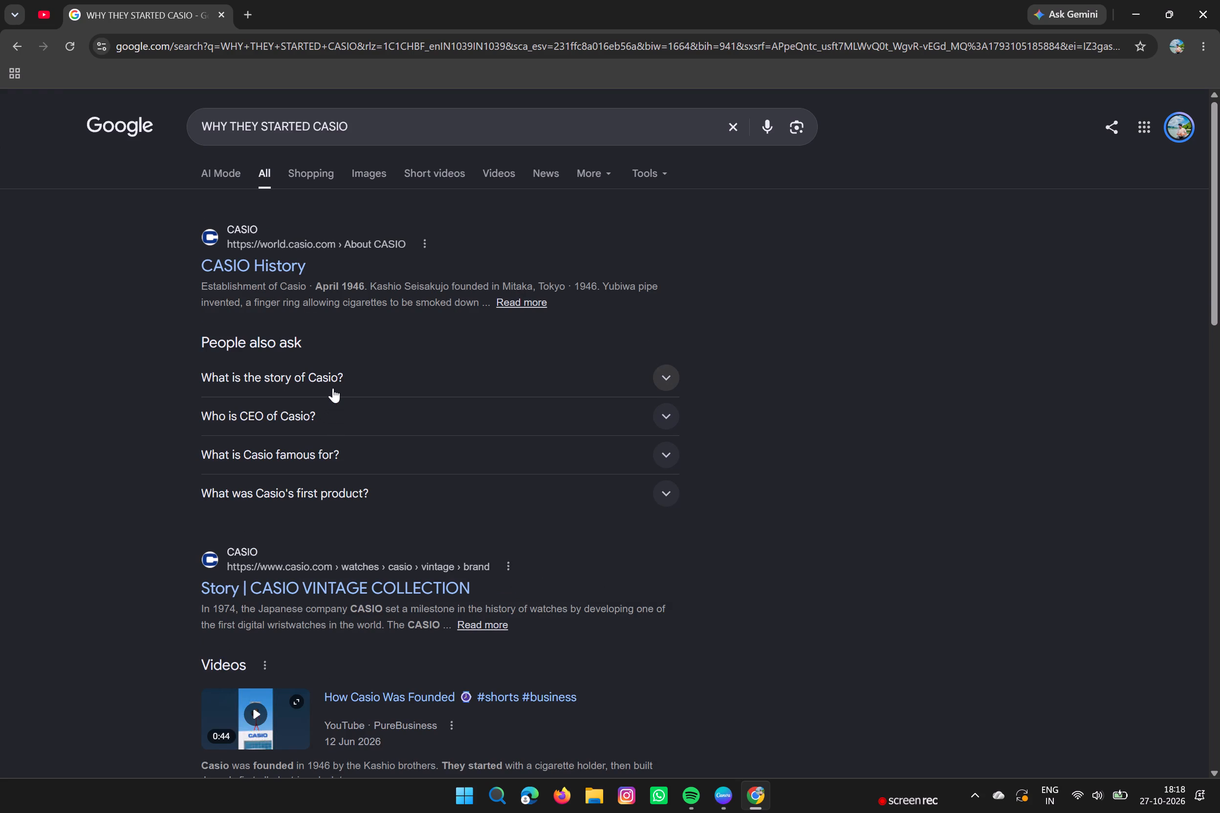
scroll(360, 485, down, 3)
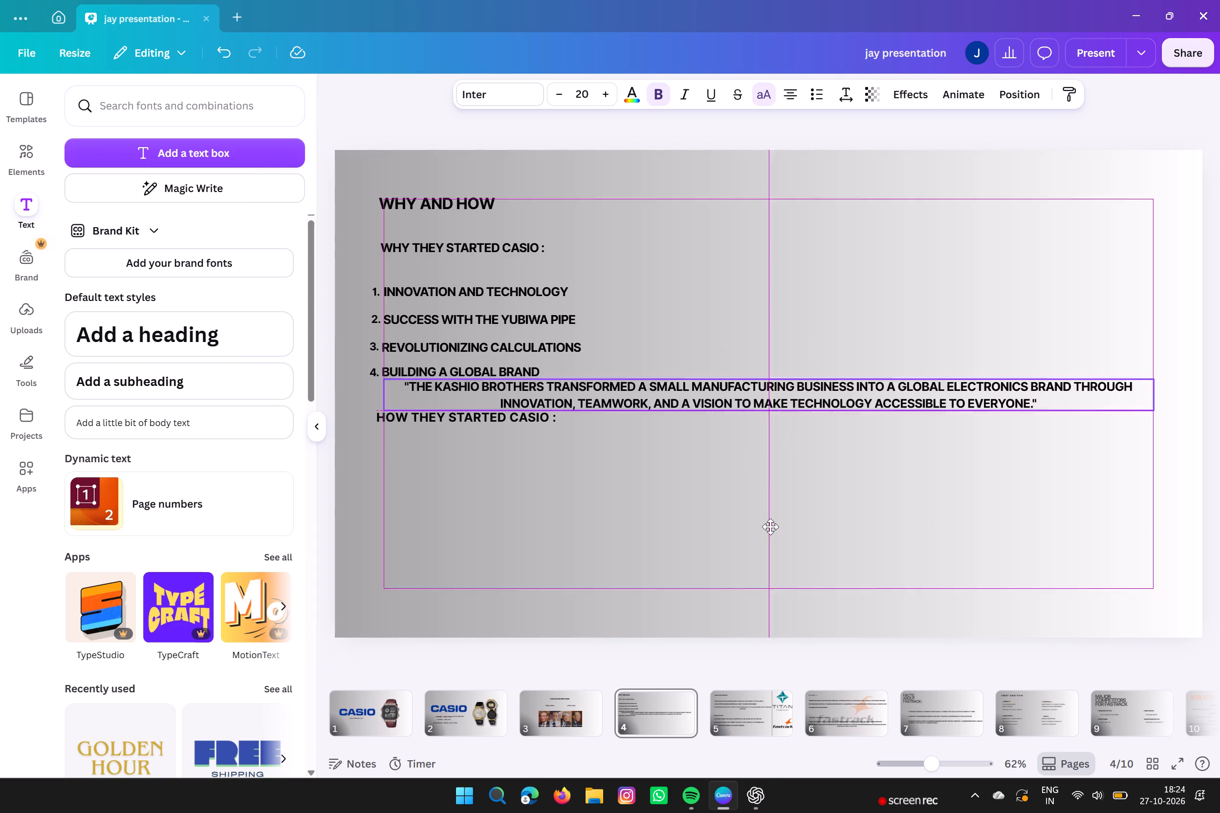
drag(770, 527, 758, 528)
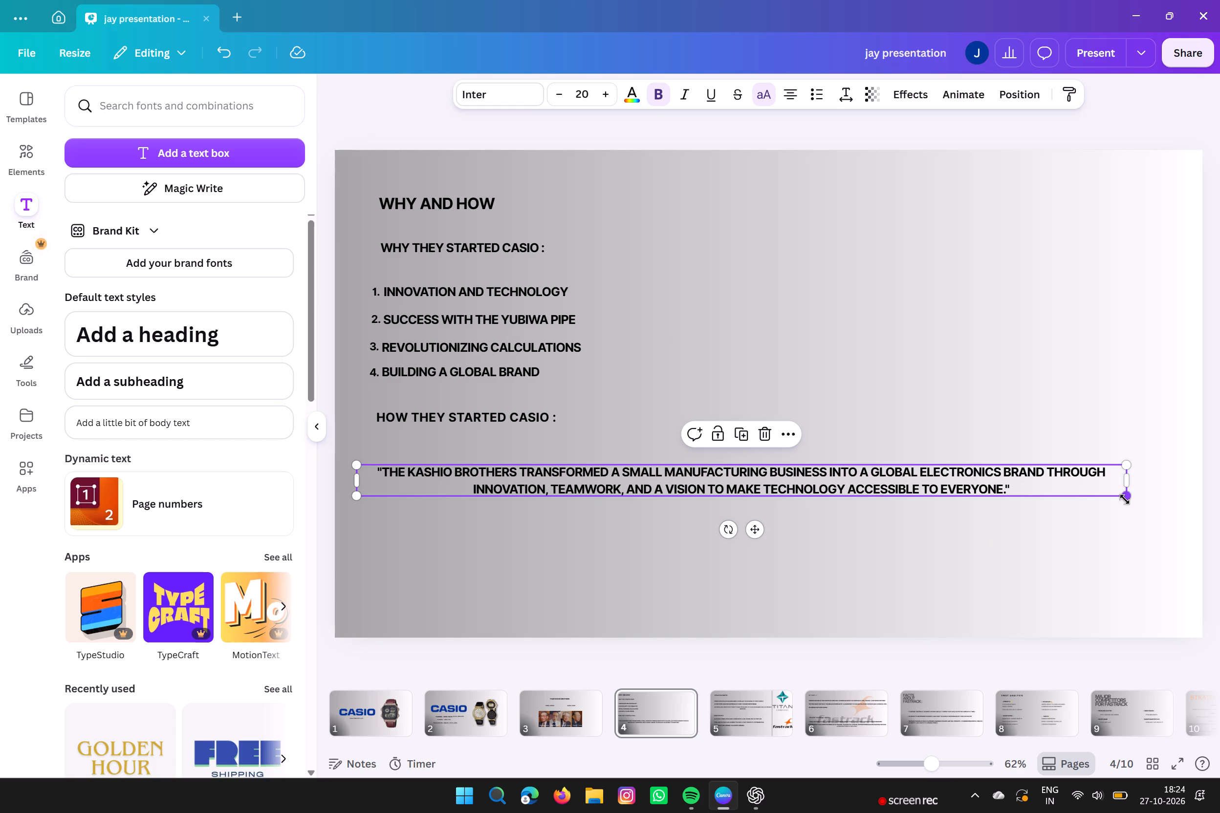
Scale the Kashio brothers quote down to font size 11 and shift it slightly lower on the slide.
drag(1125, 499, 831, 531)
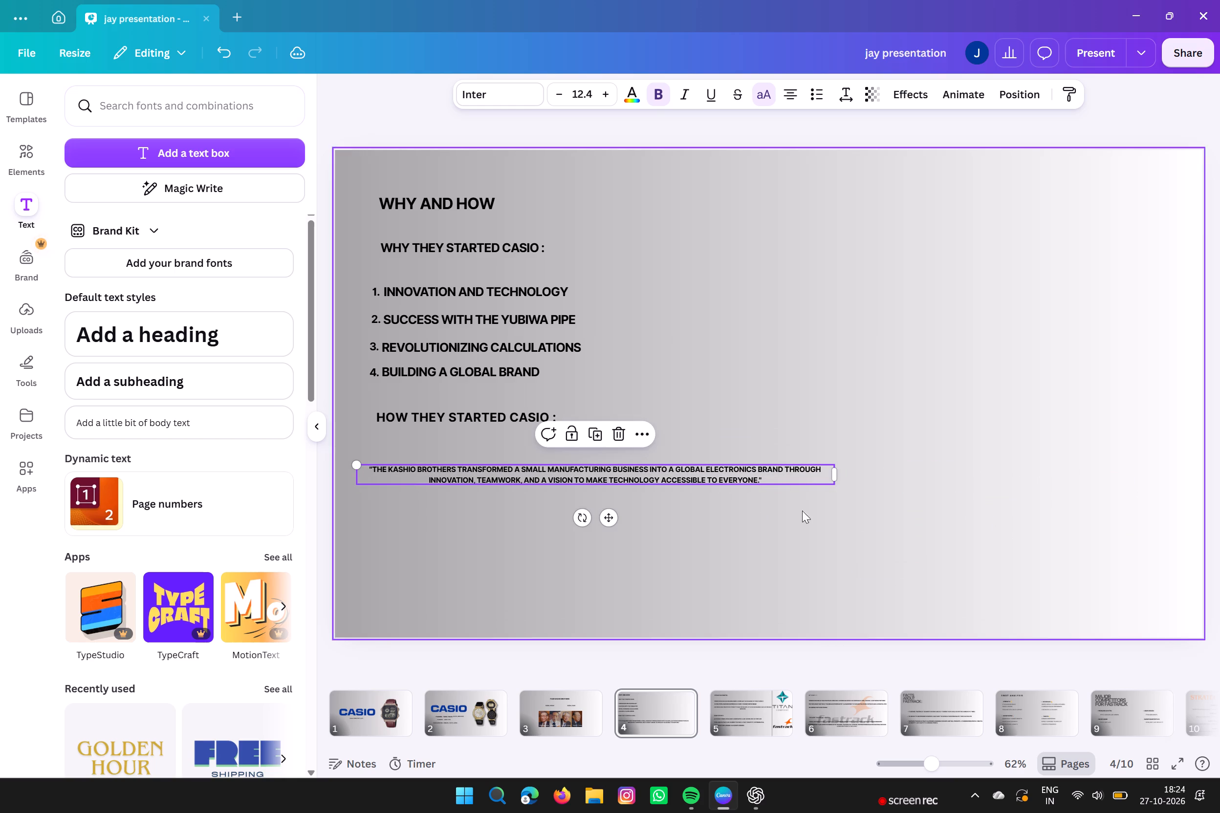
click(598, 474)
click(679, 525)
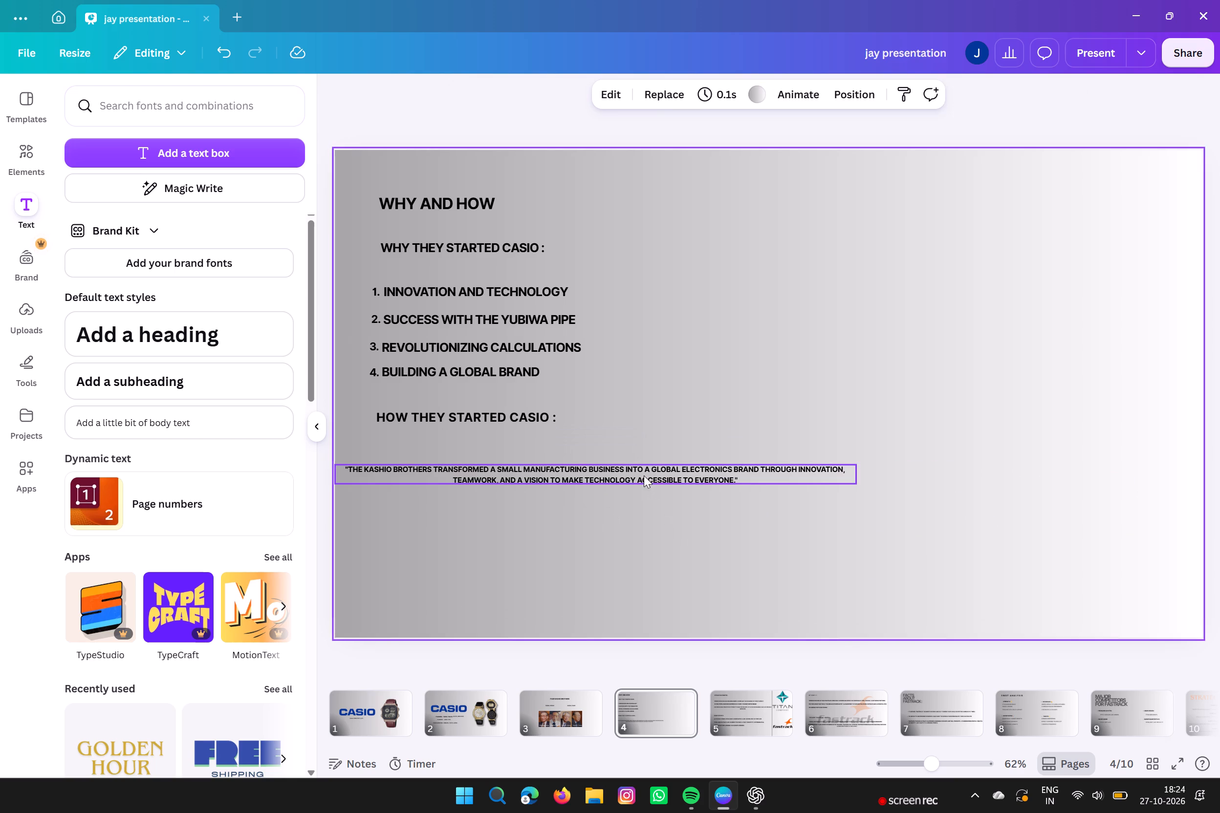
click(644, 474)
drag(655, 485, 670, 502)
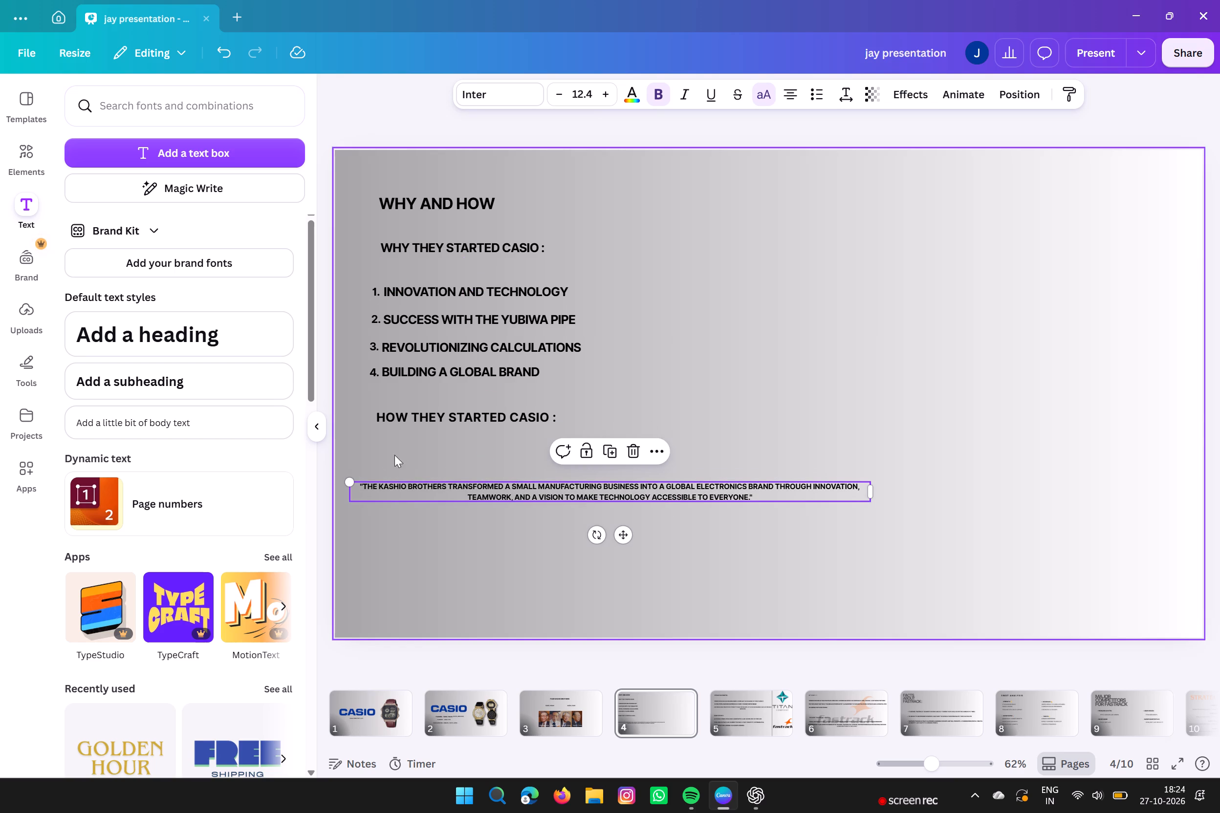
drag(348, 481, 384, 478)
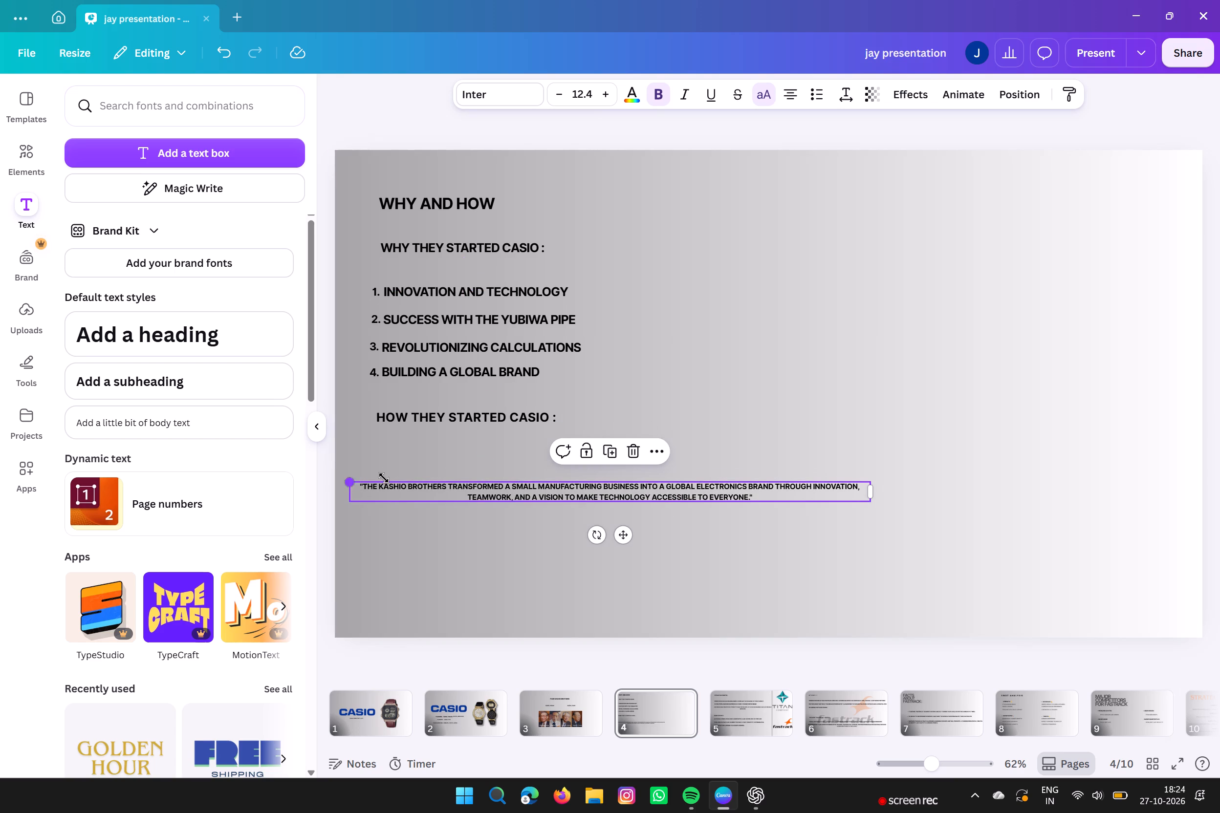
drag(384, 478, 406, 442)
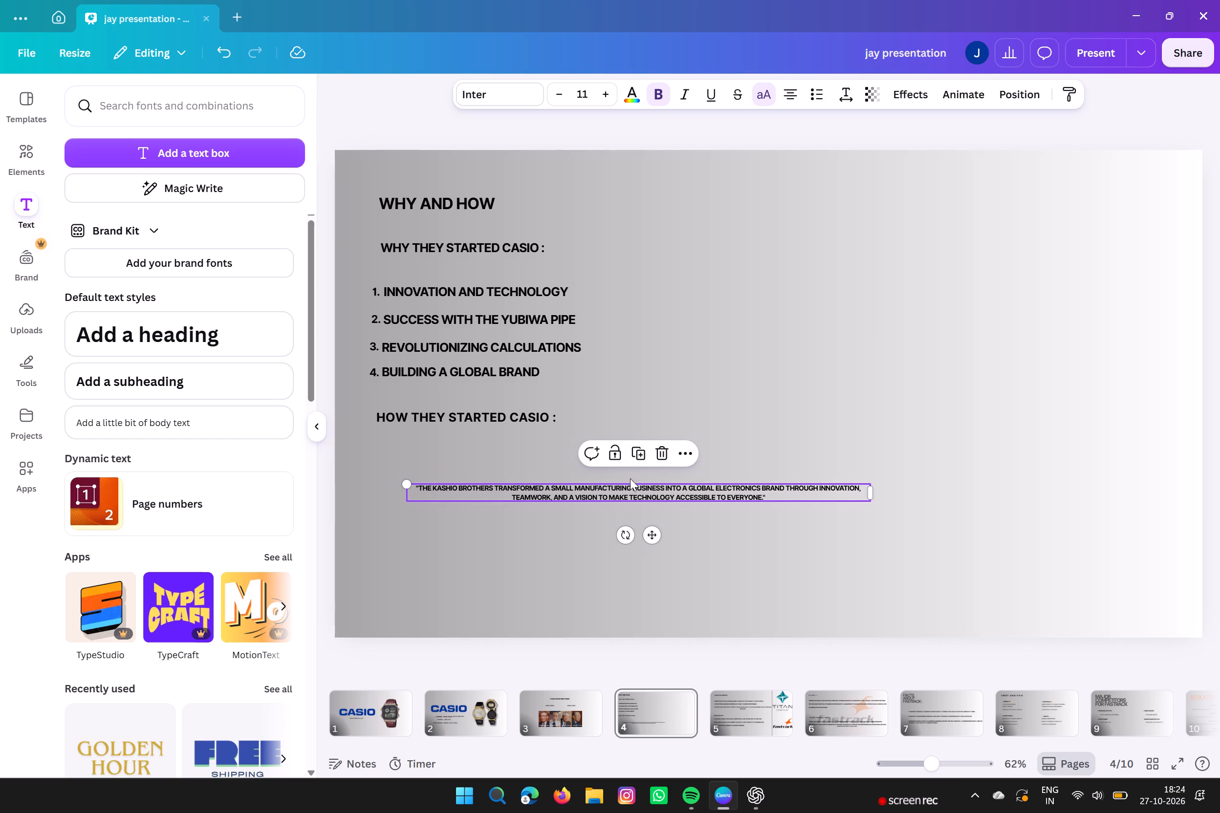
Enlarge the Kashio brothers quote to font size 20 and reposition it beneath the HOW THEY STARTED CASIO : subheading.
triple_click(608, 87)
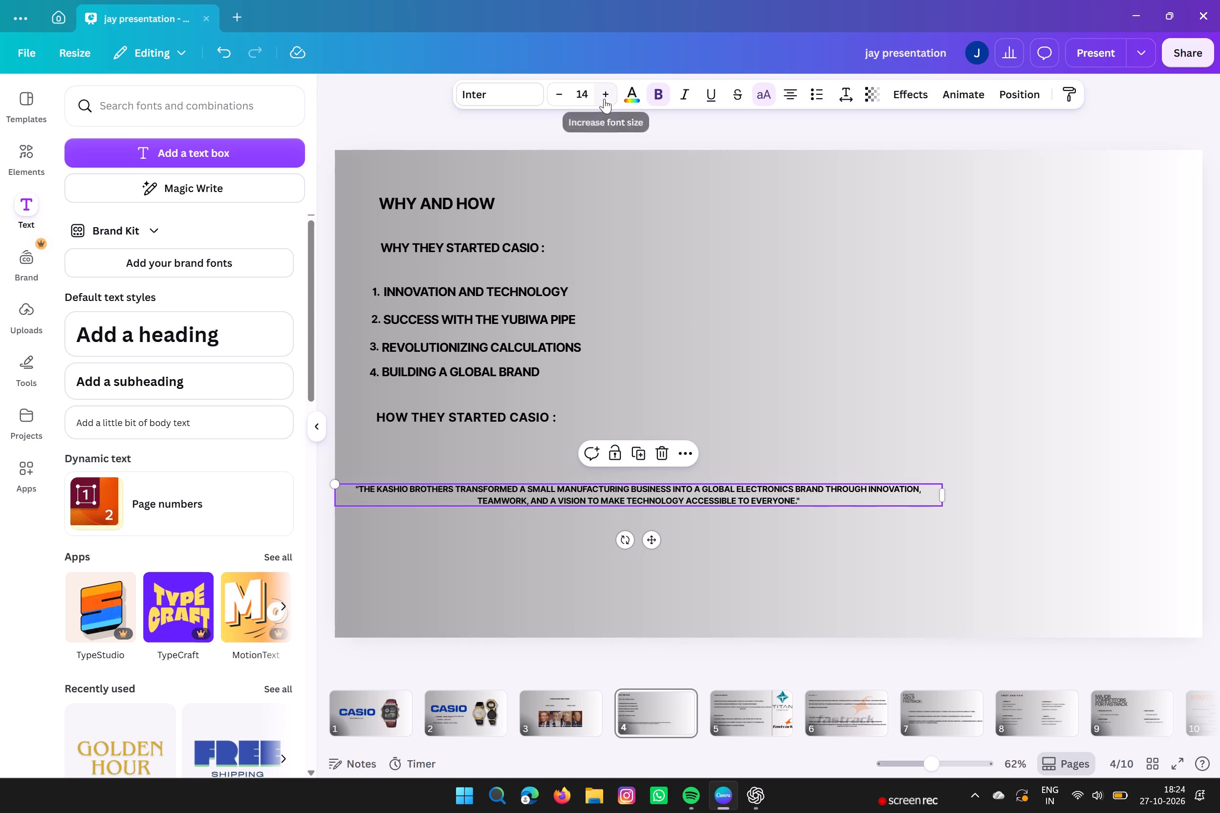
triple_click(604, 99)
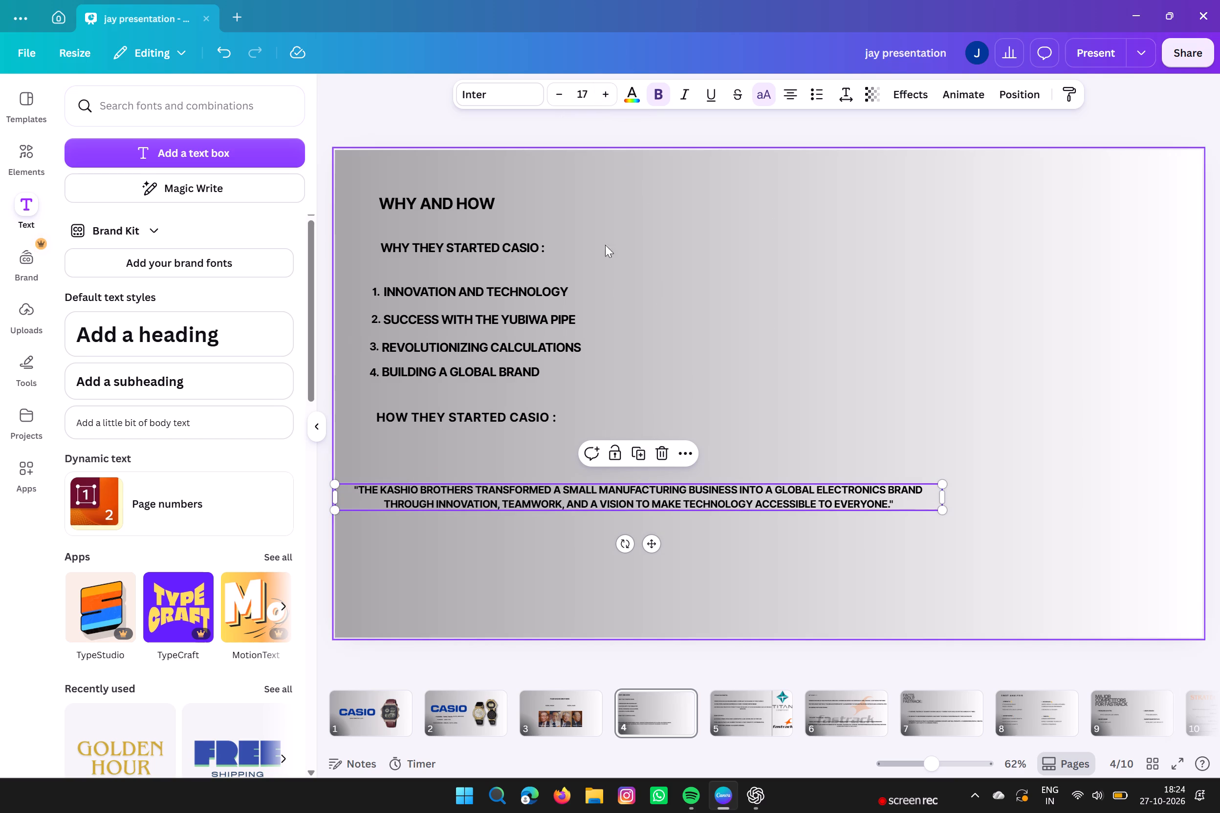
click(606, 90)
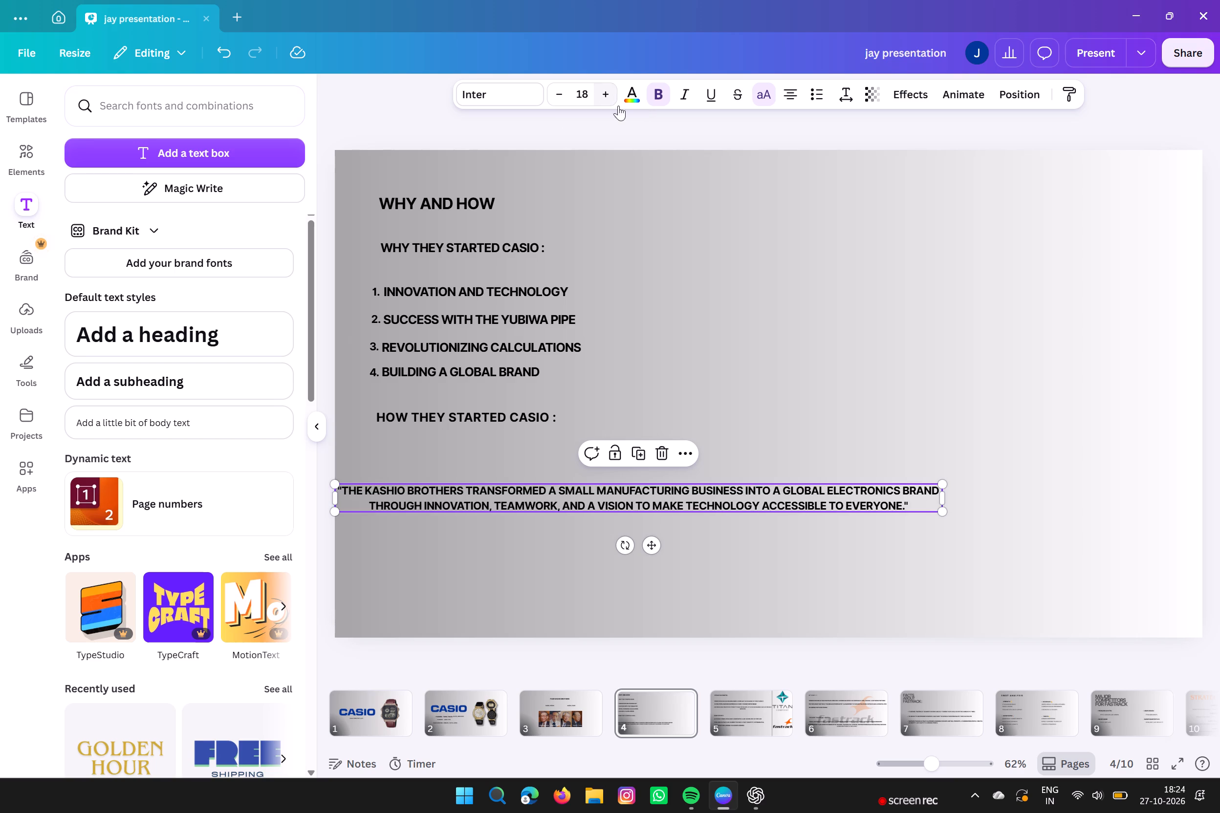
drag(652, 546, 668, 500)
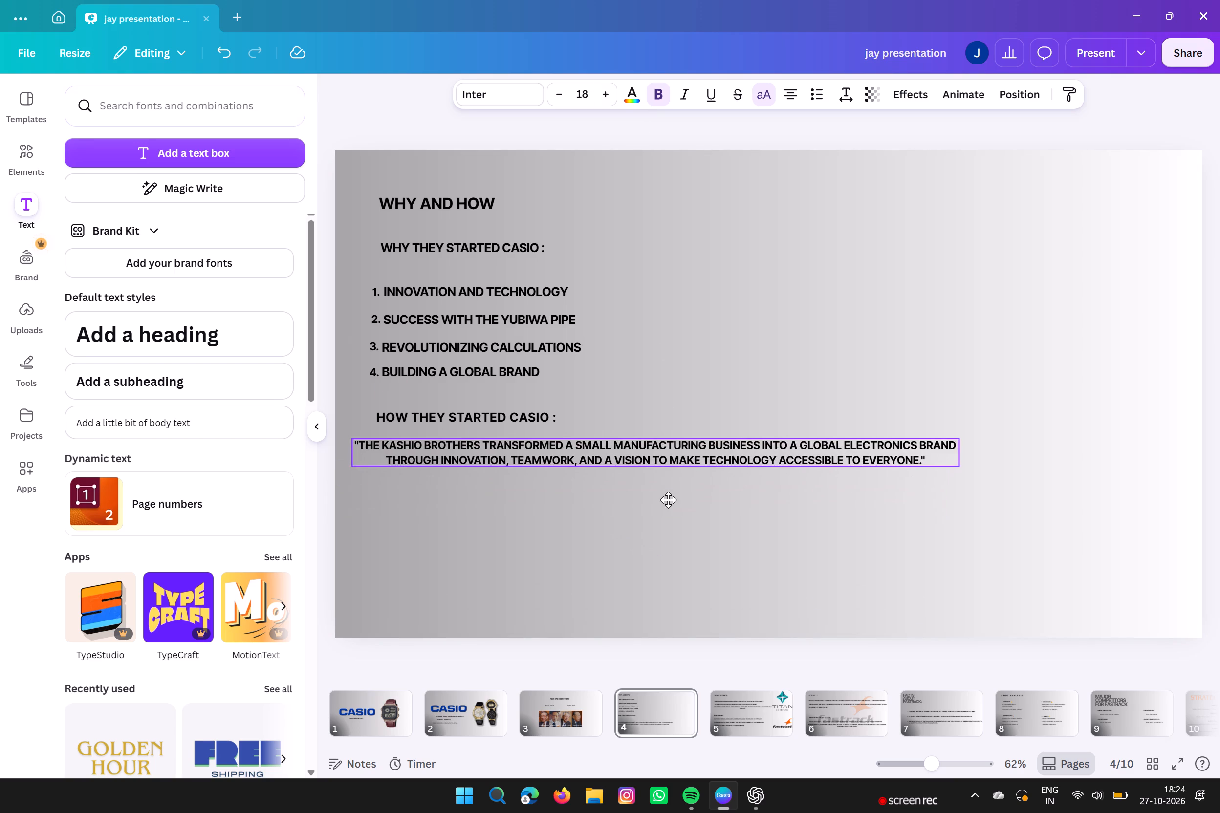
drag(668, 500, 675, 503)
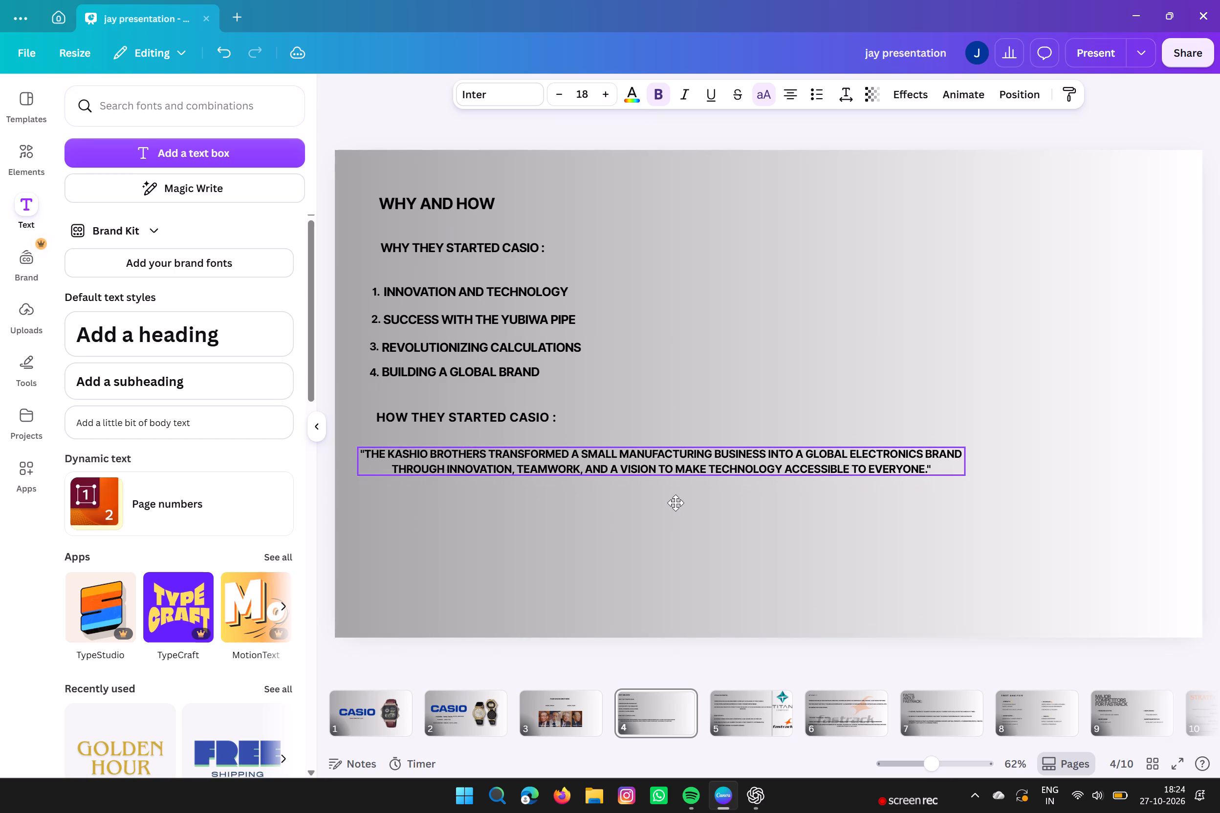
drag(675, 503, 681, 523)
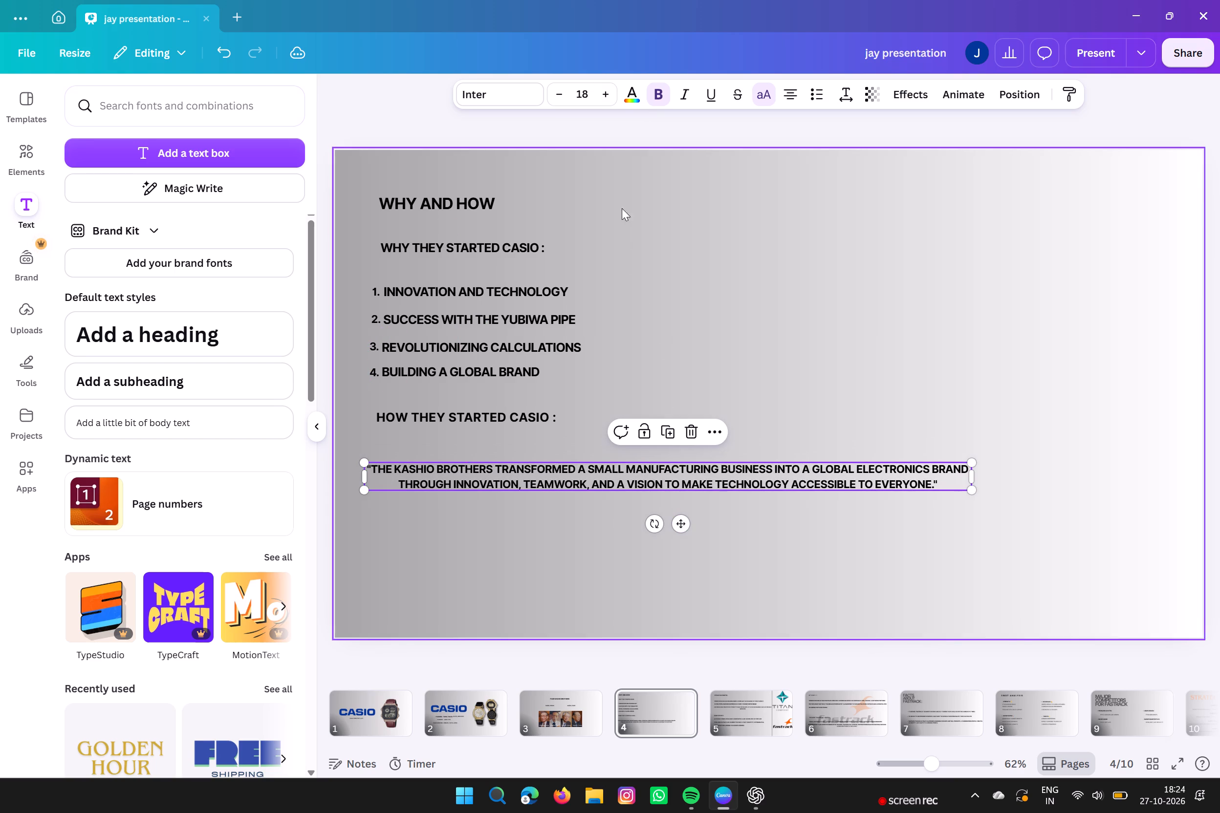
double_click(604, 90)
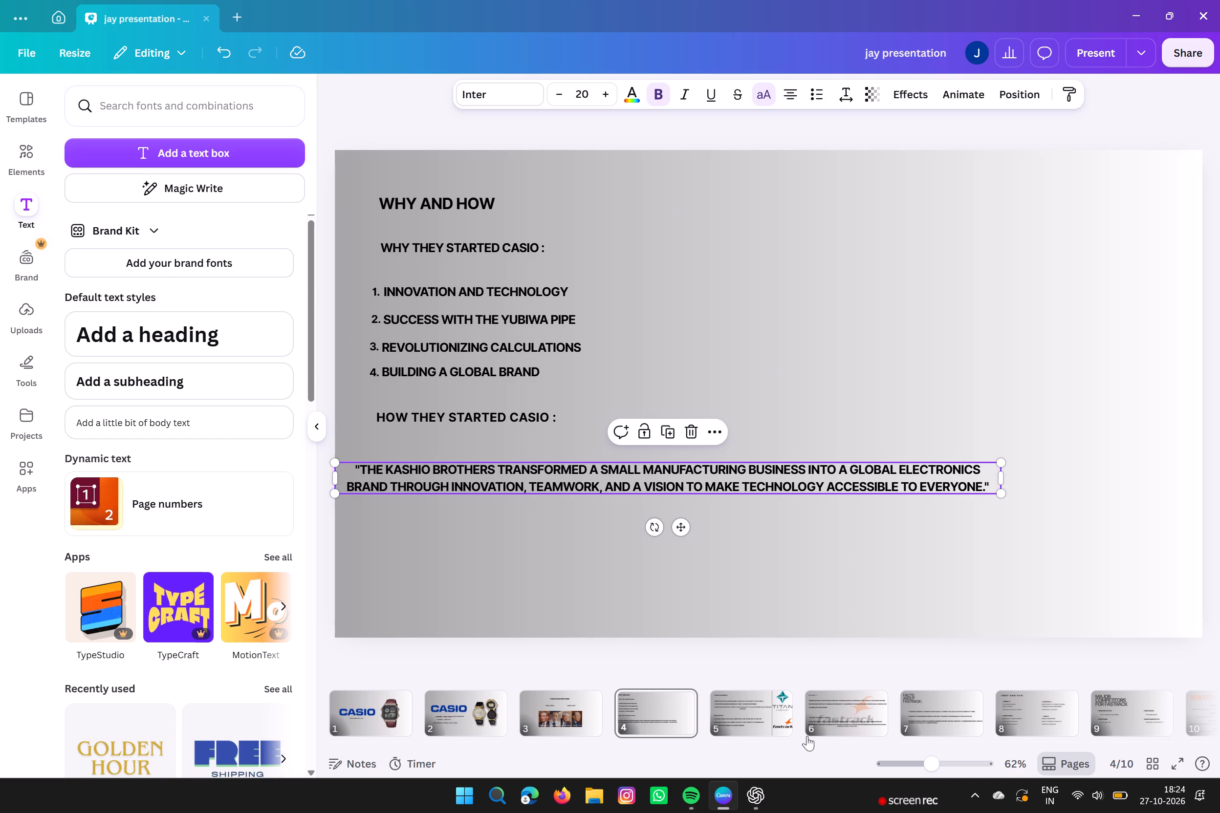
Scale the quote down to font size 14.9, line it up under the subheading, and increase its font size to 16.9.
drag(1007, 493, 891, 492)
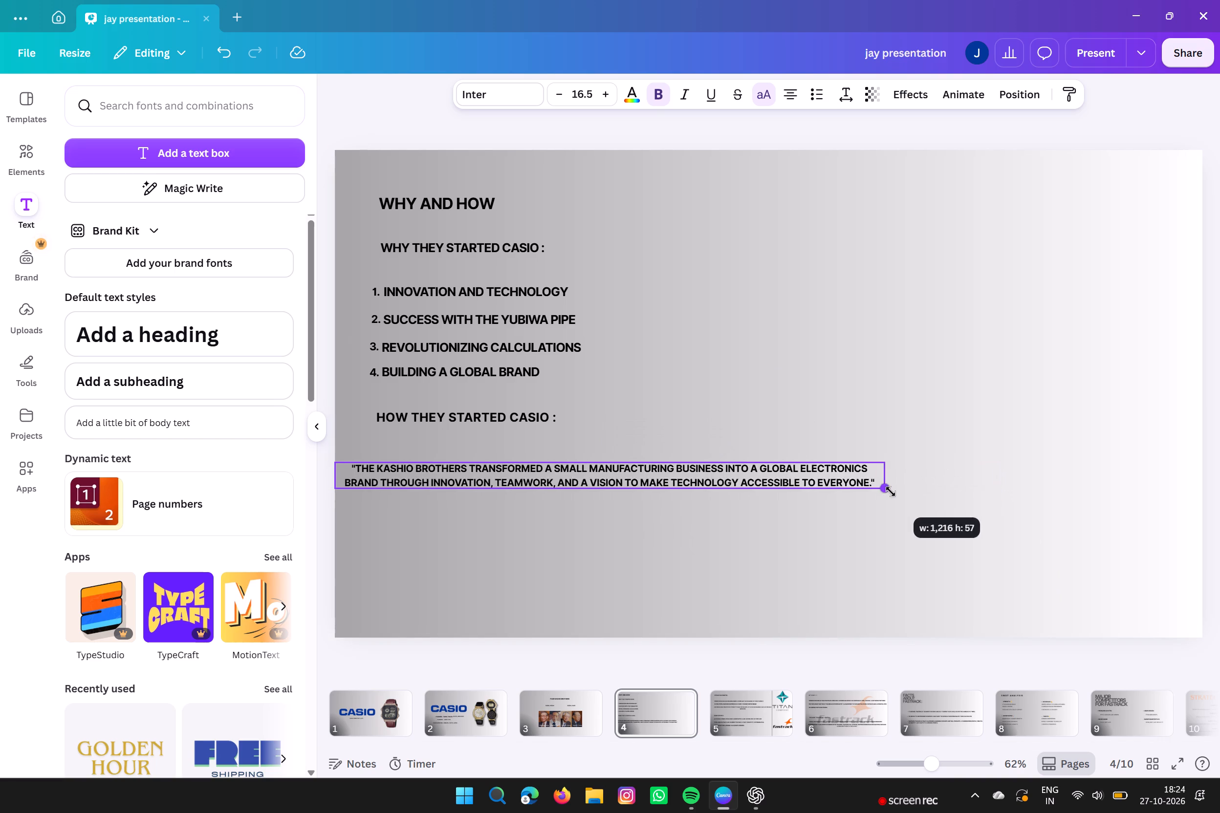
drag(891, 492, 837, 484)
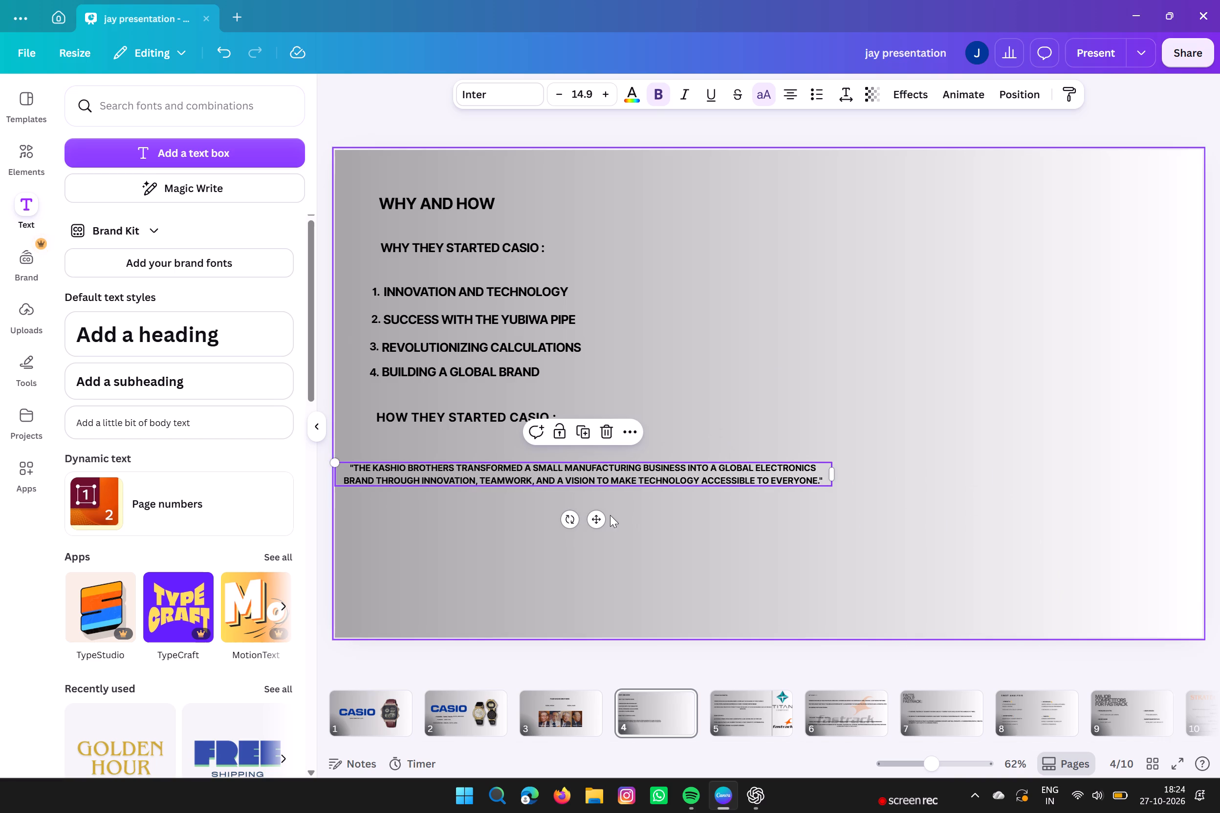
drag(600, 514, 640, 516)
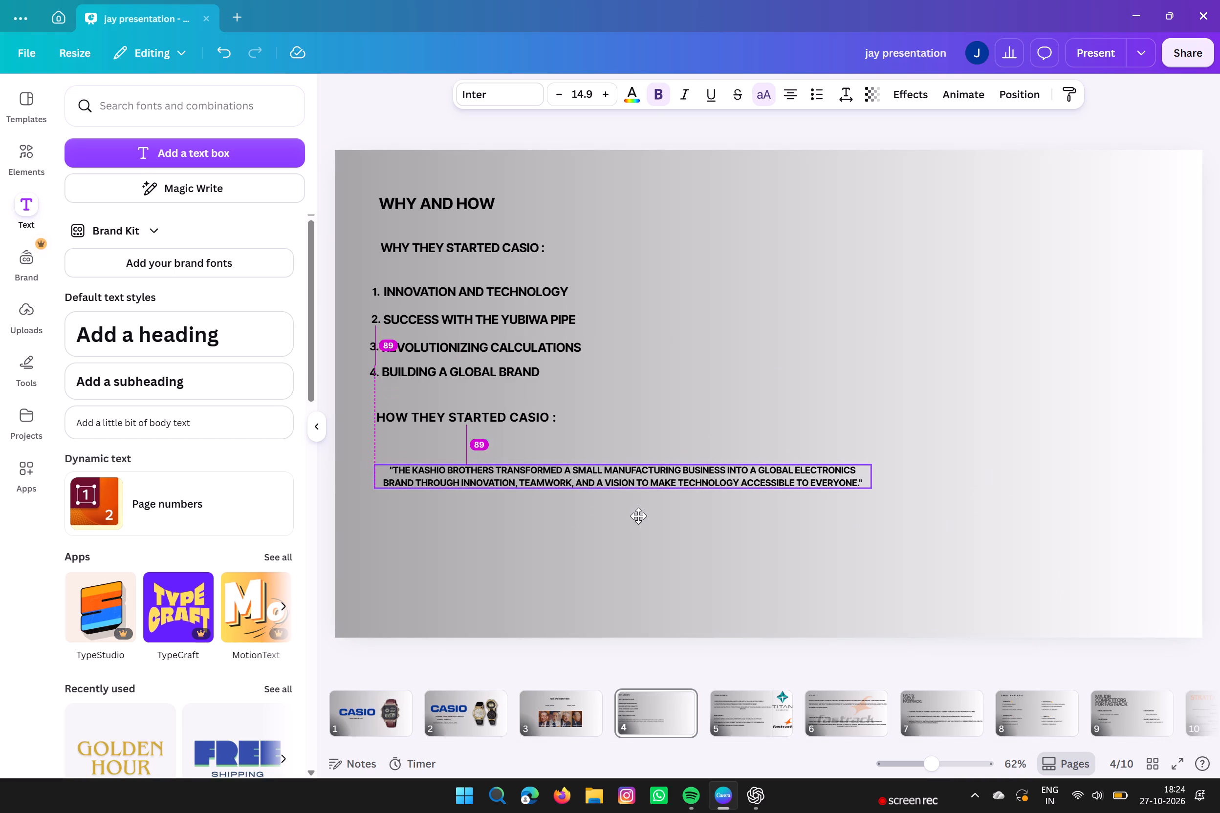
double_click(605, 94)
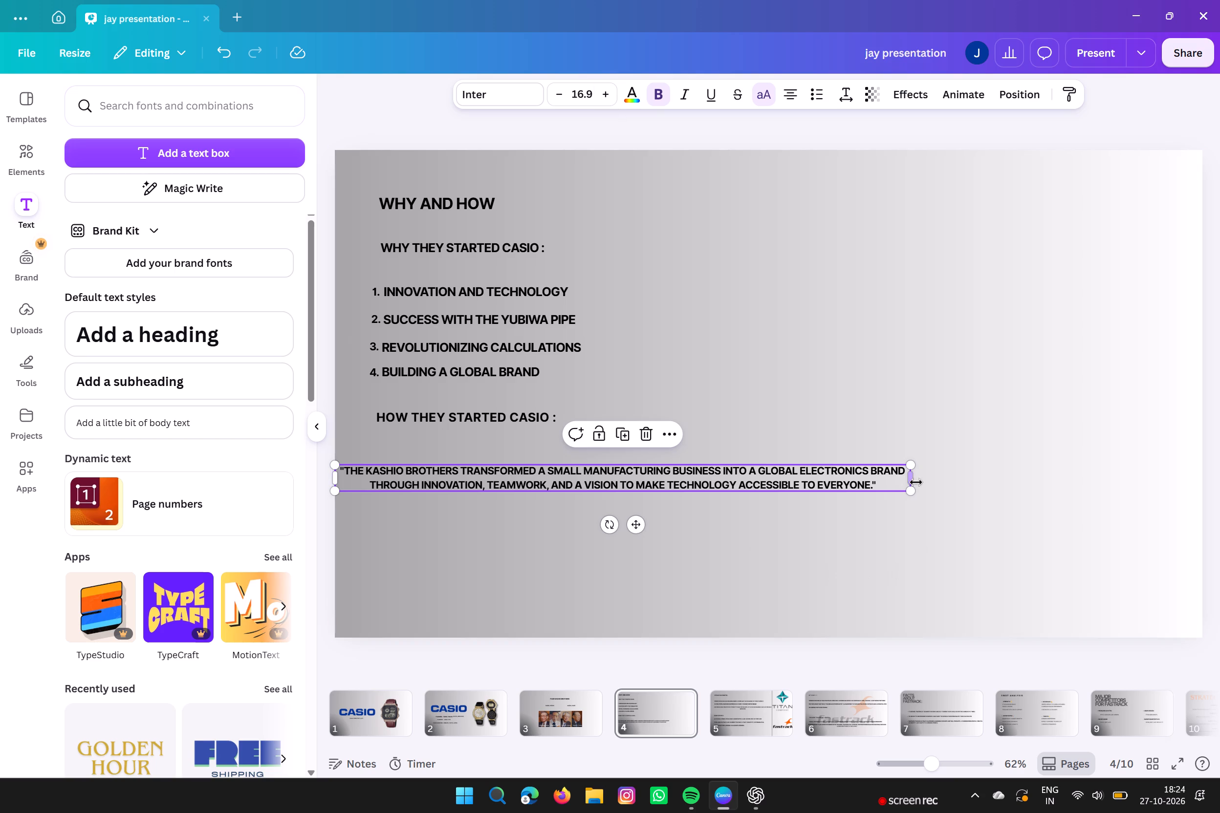
Scale the quote's text box down, move it away from the slide's edge, and increase its font size to 18.3.
drag(909, 489, 717, 473)
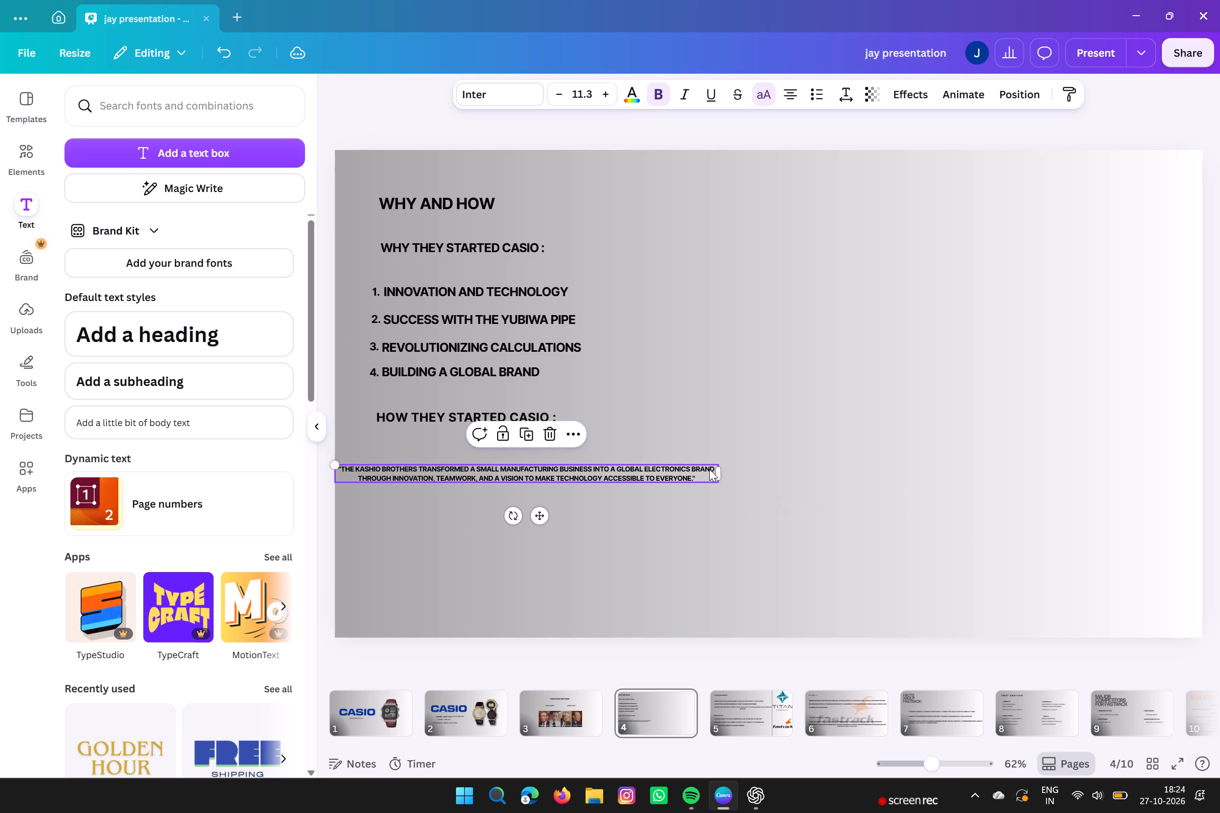
drag(540, 512, 652, 507)
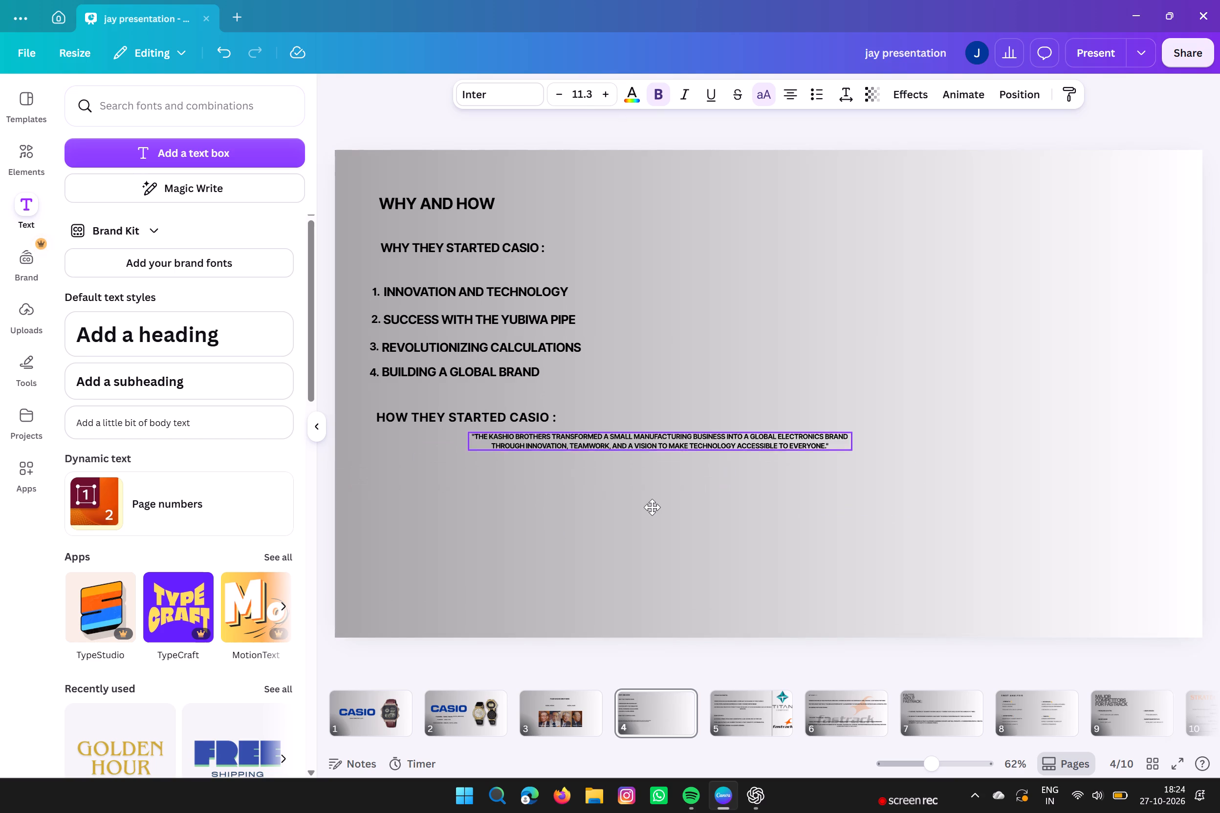
drag(652, 507, 656, 510)
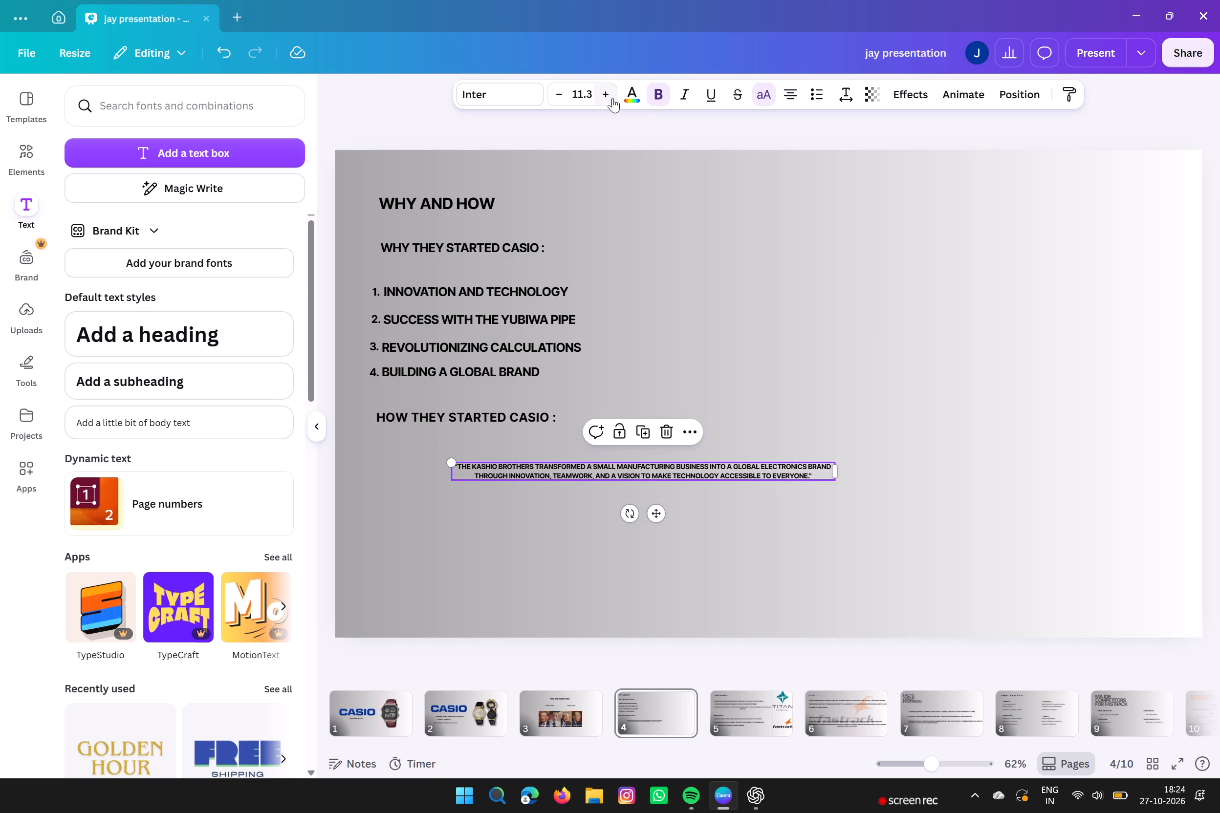
triple_click(612, 99)
triple_click(612, 99)
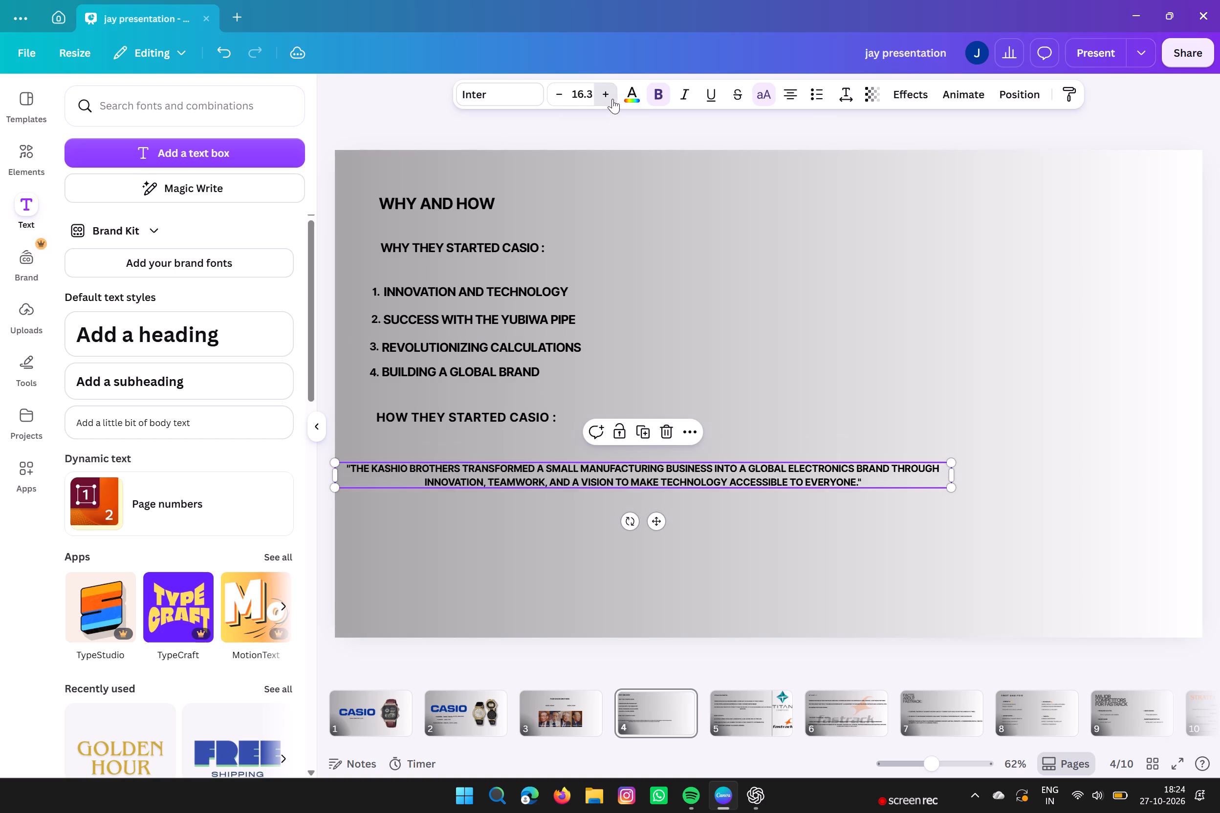
click(612, 99)
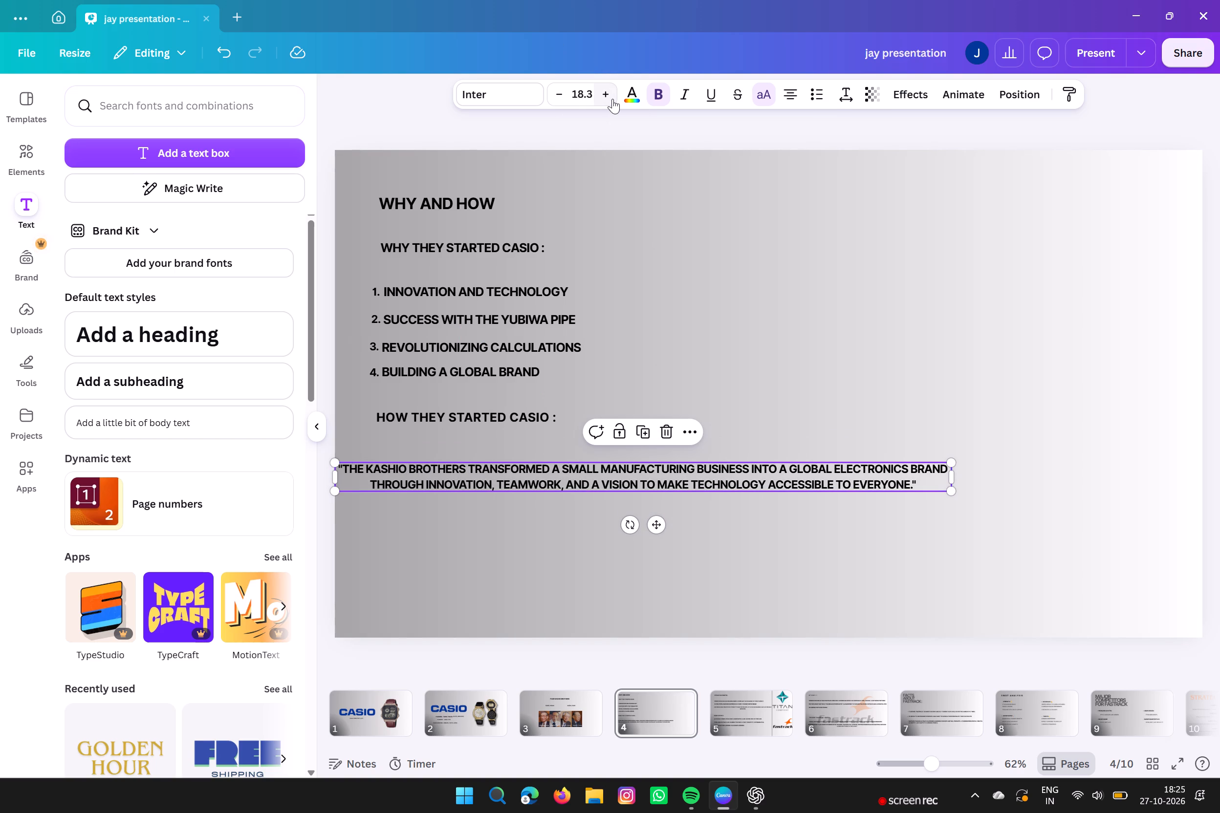
Move the quote lower below the HOW THEY STARTED CASIO : subheading, with its start roughly aligned to the subheading's.
drag(656, 527, 657, 535)
drag(657, 535, 675, 543)
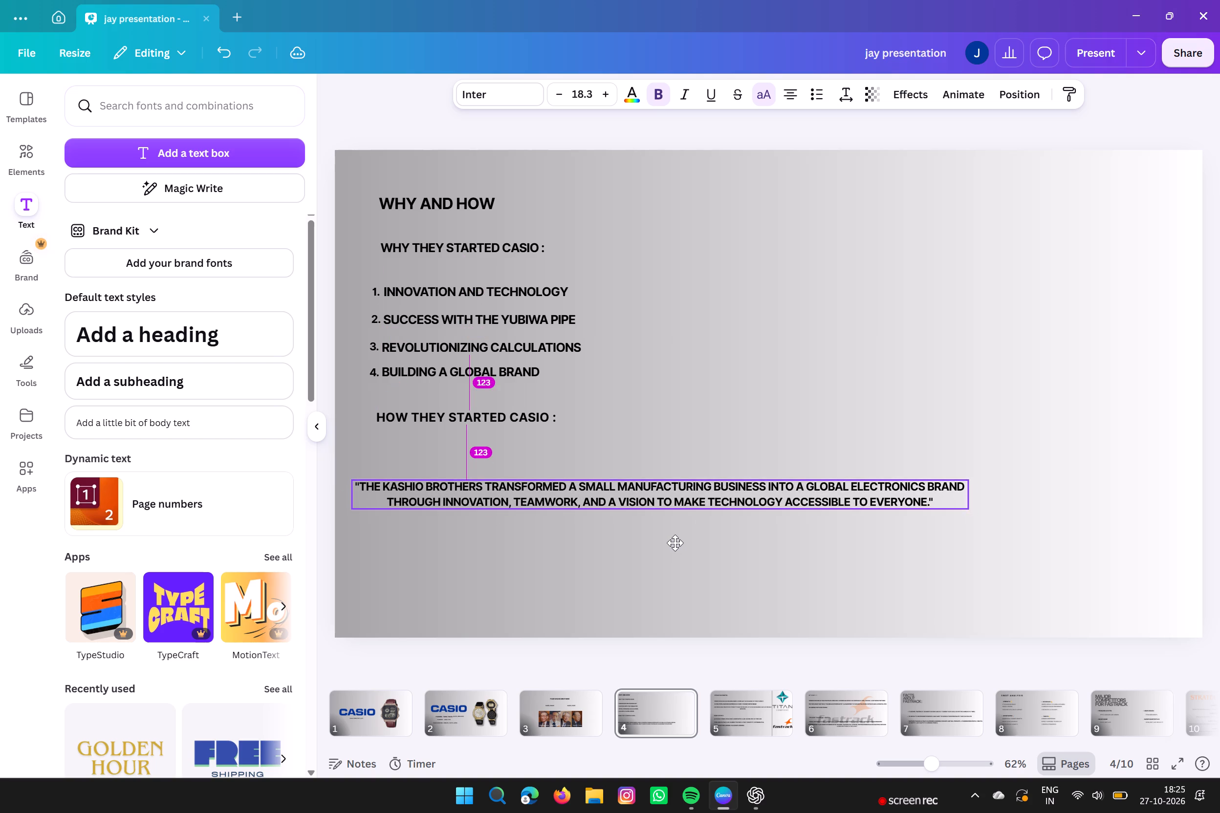
drag(675, 543, 677, 533)
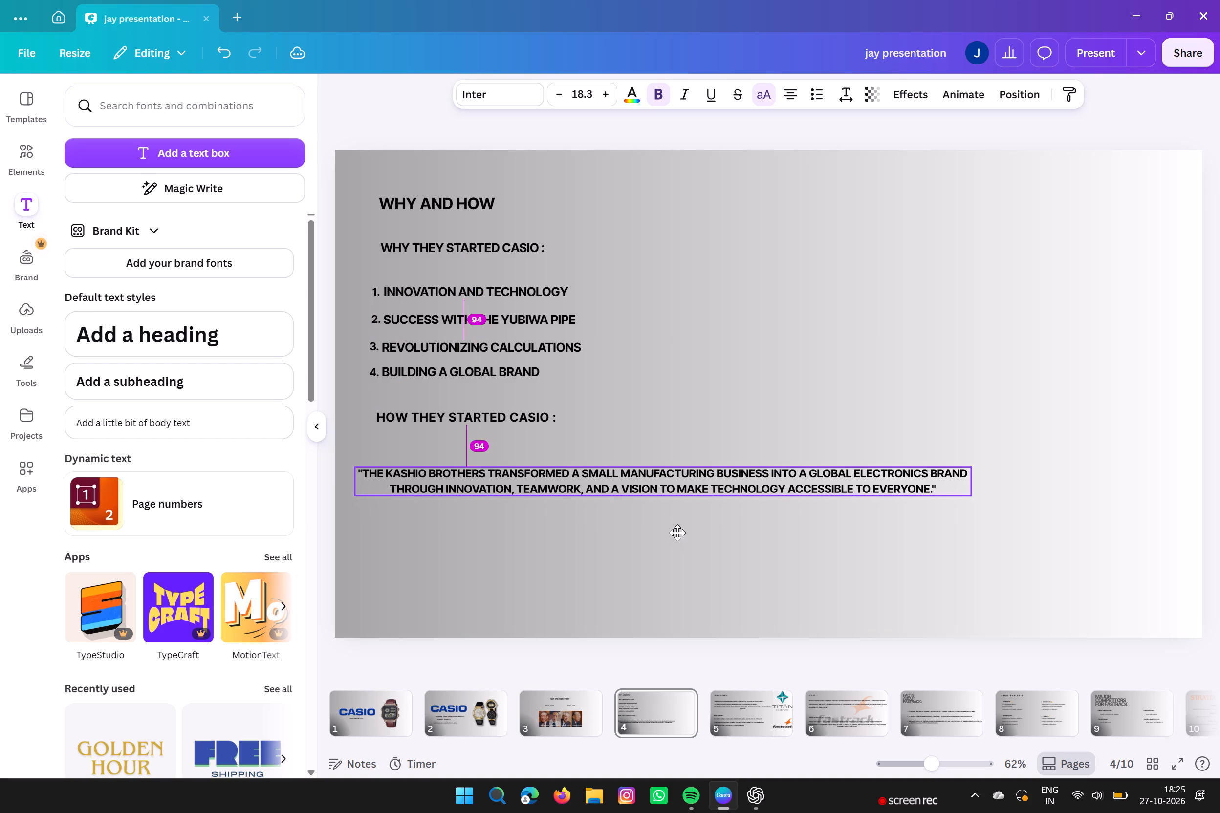
drag(677, 533, 678, 533)
click(546, 569)
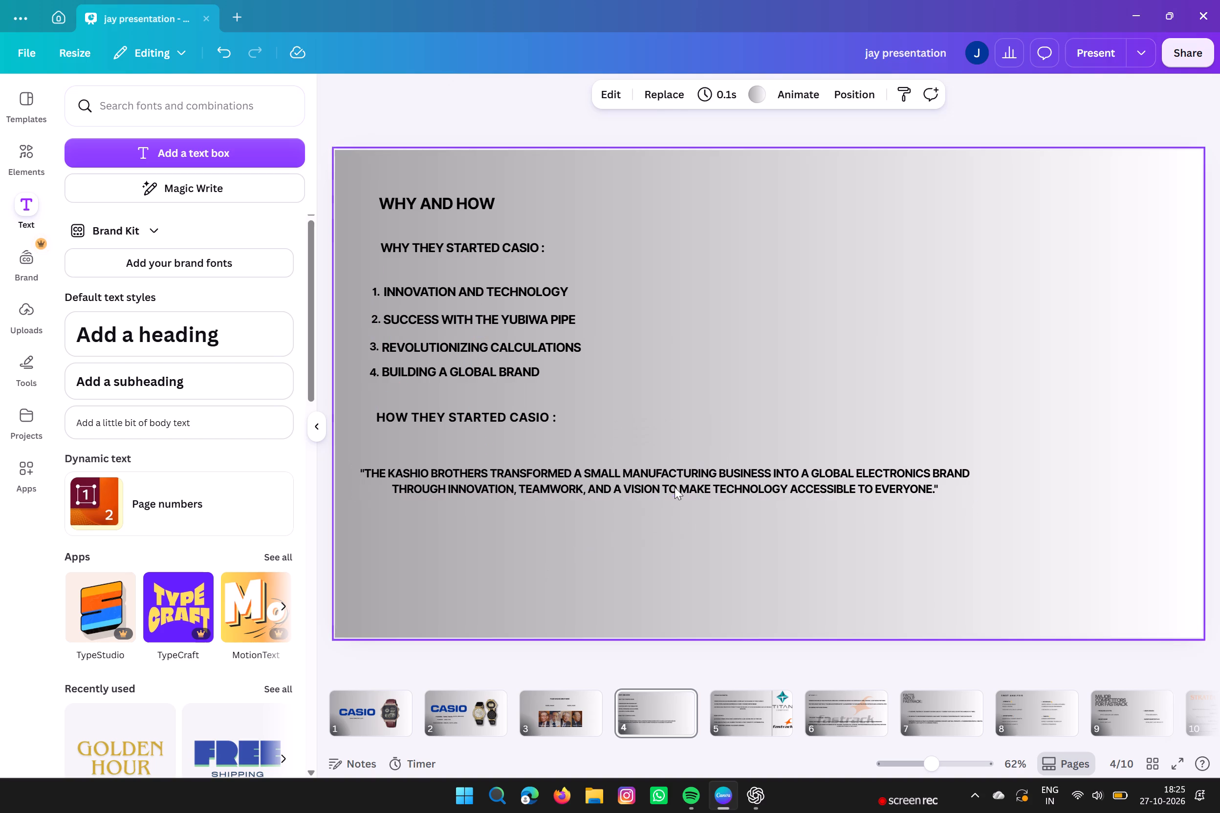
drag(698, 471, 721, 495)
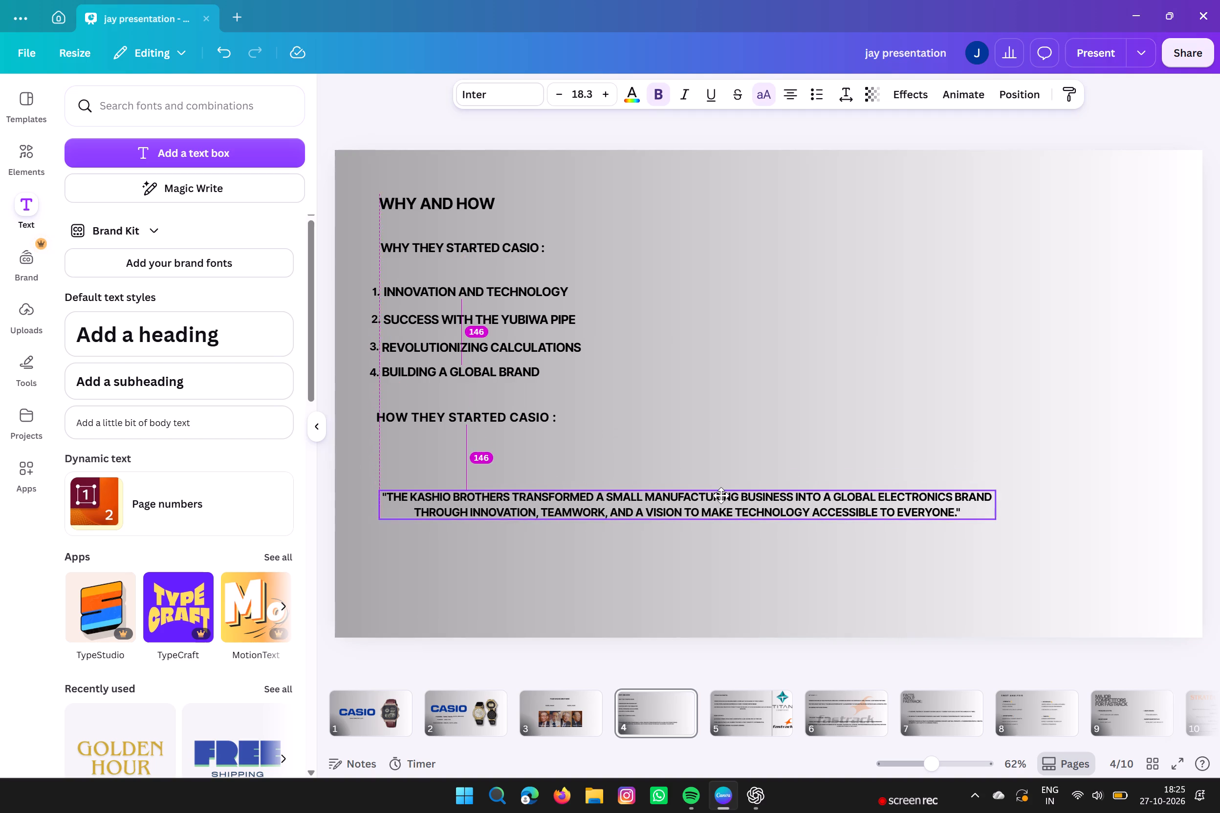
drag(721, 495, 716, 491)
Move the HOW THEY STARTED CASIO : subheading down, closer to the quote and farther from the numbered list.
drag(483, 414, 485, 415)
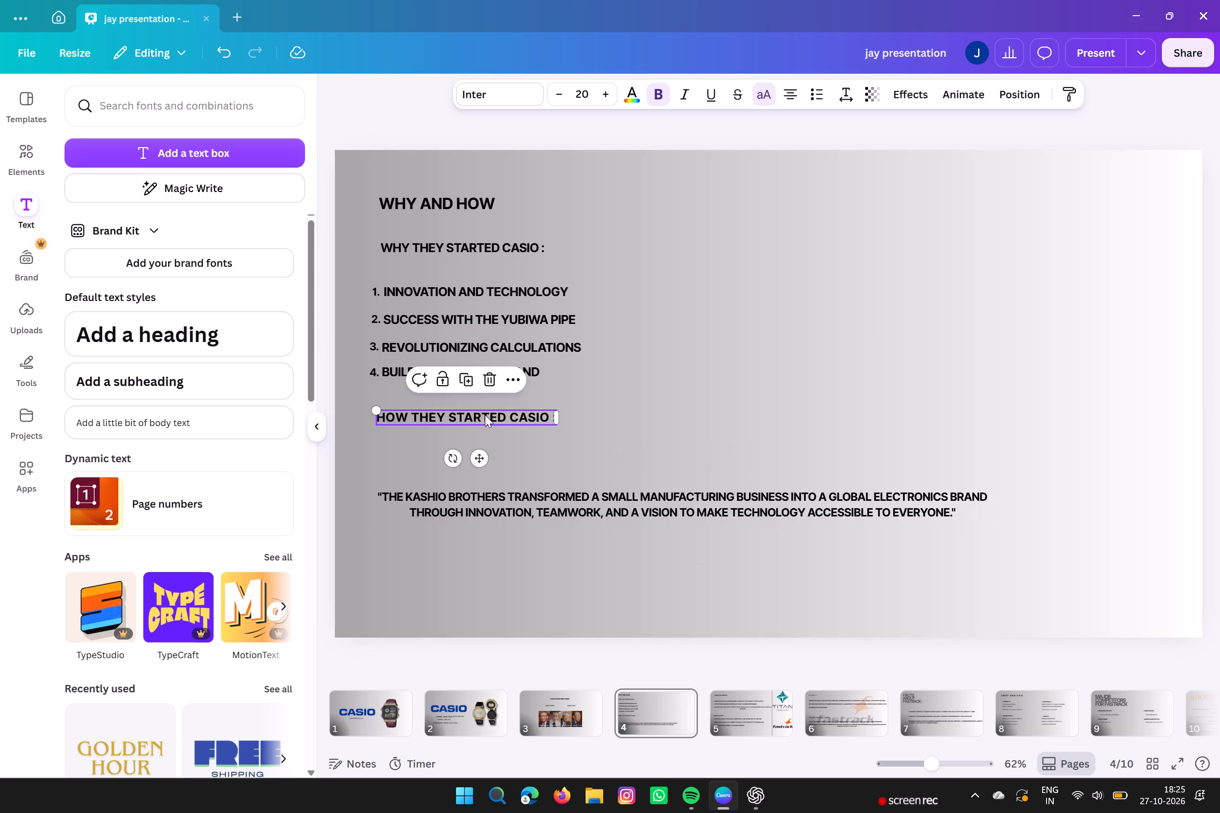
drag(485, 415, 493, 436)
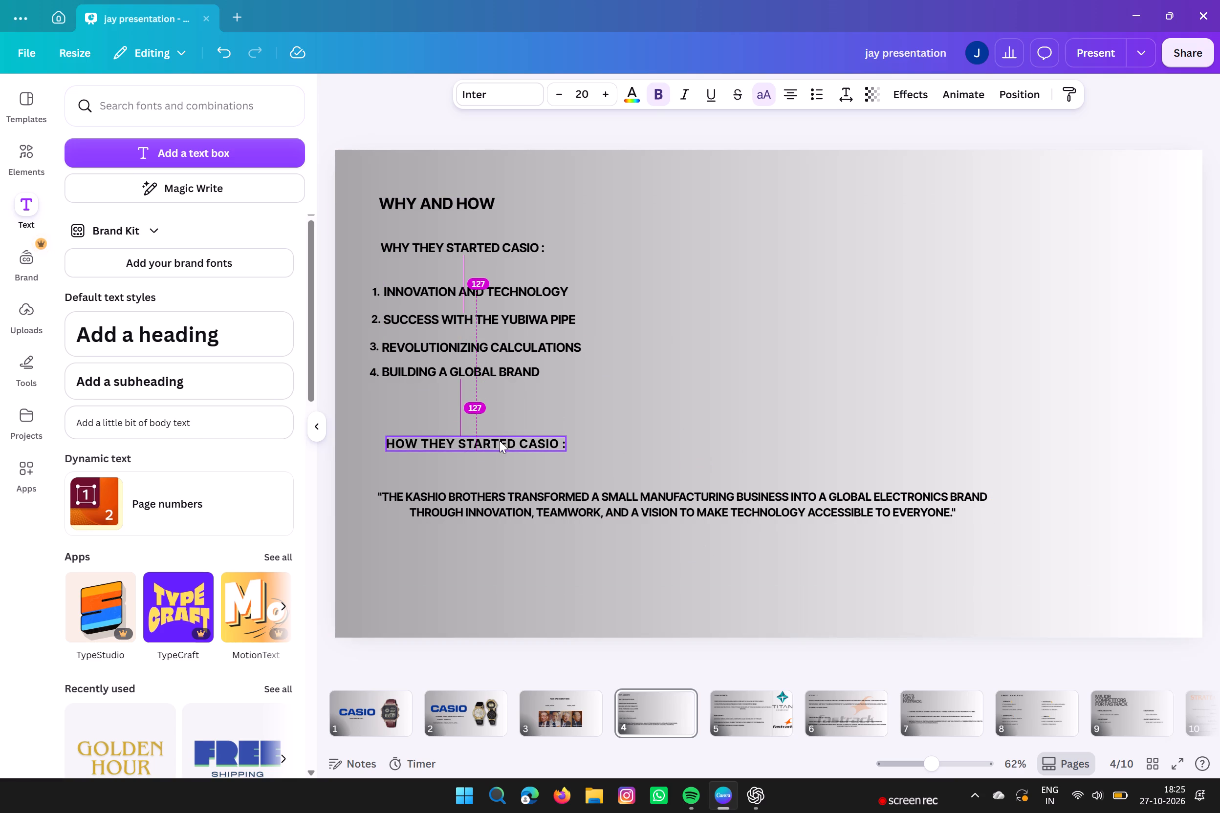
click(791, 383)
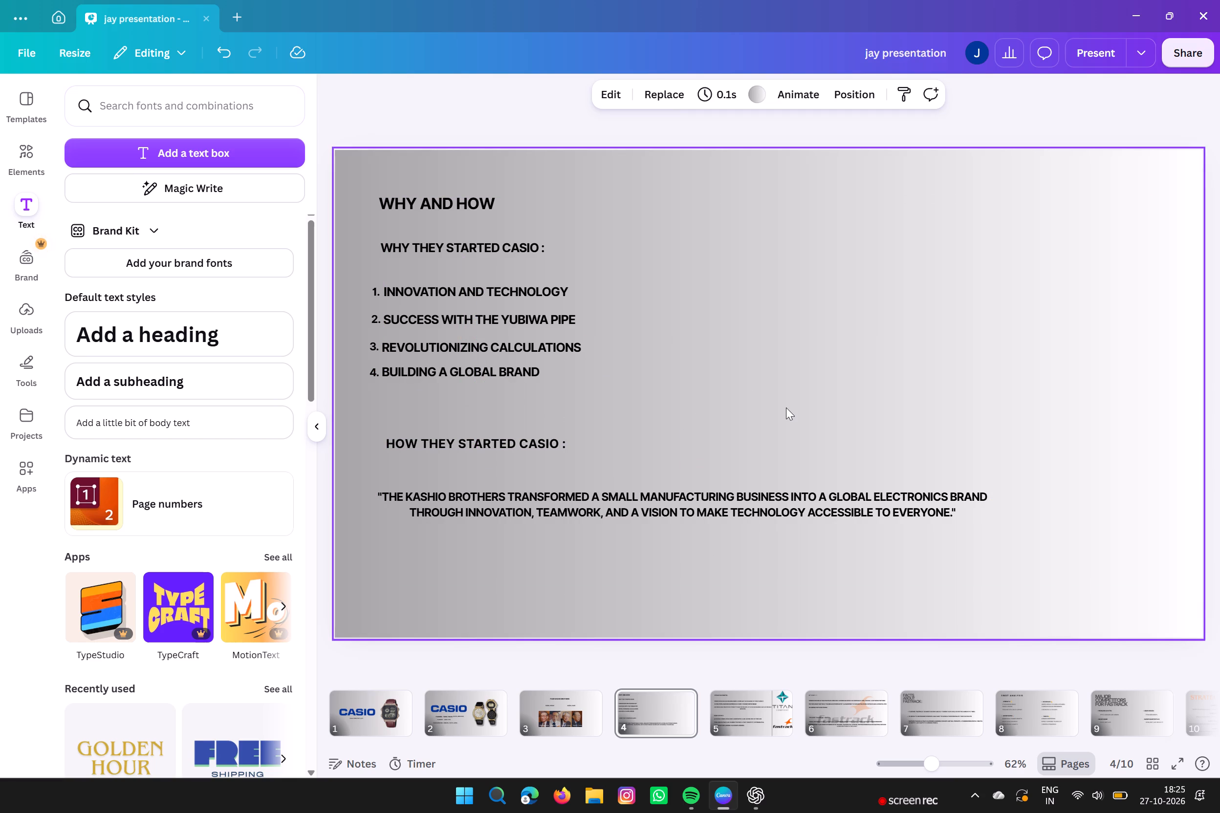
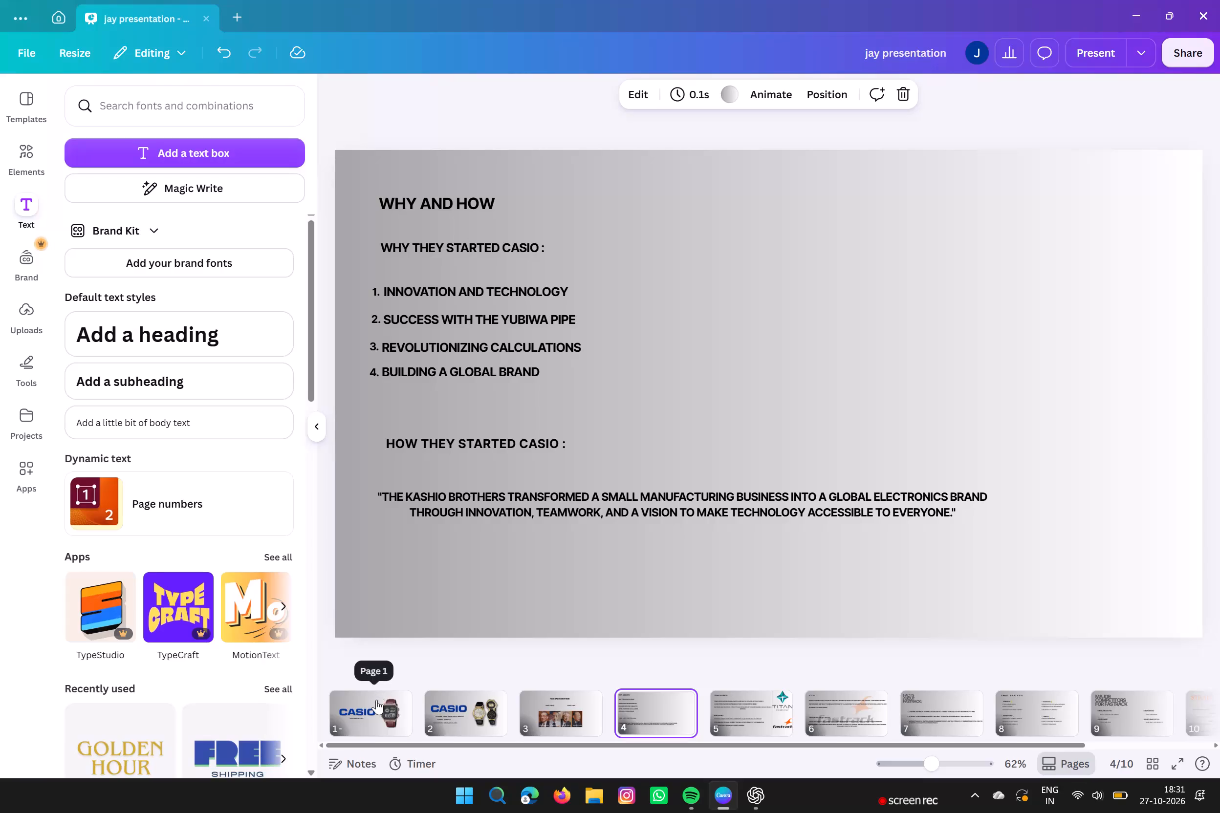
Look through slides 1 to 3 to check the reworked Casio pages.
click(376, 700)
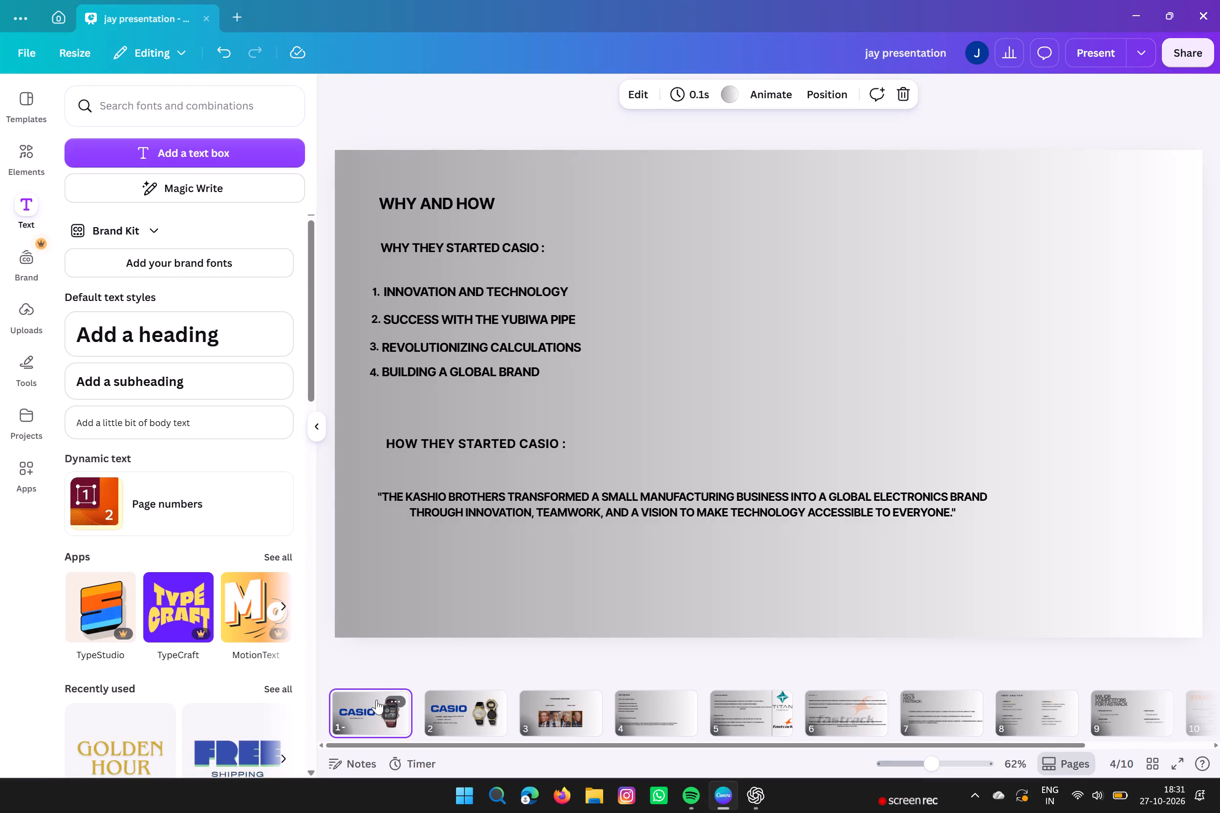
click(439, 715)
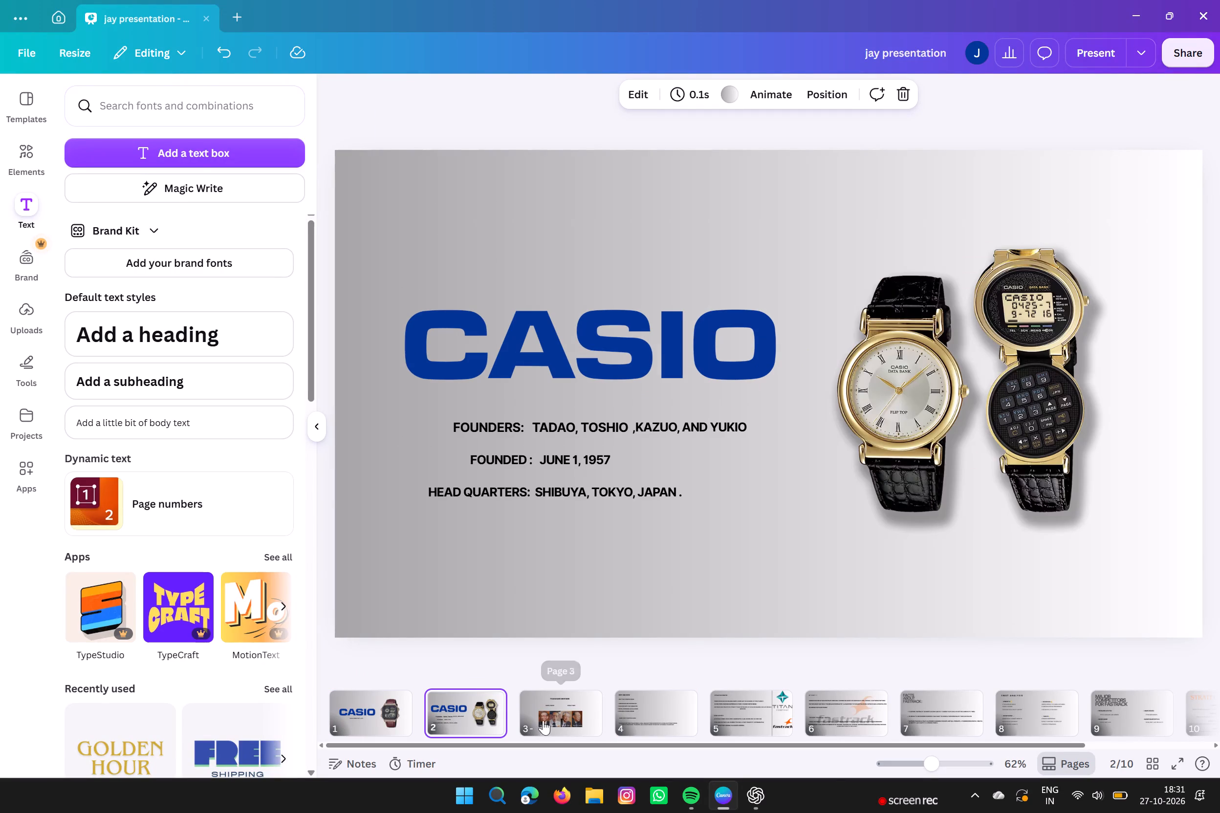
click(550, 724)
Open the recently added Kuro app.
click(473, 794)
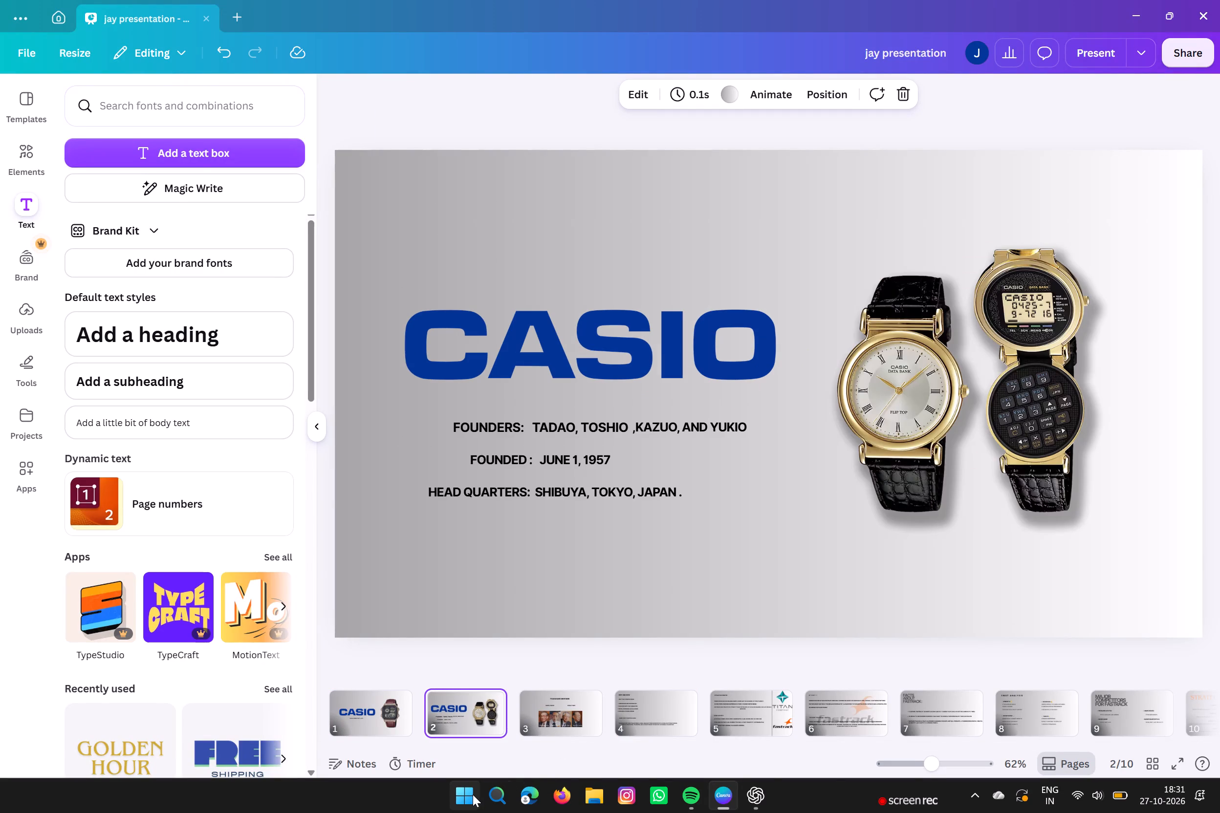
double_click(447, 428)
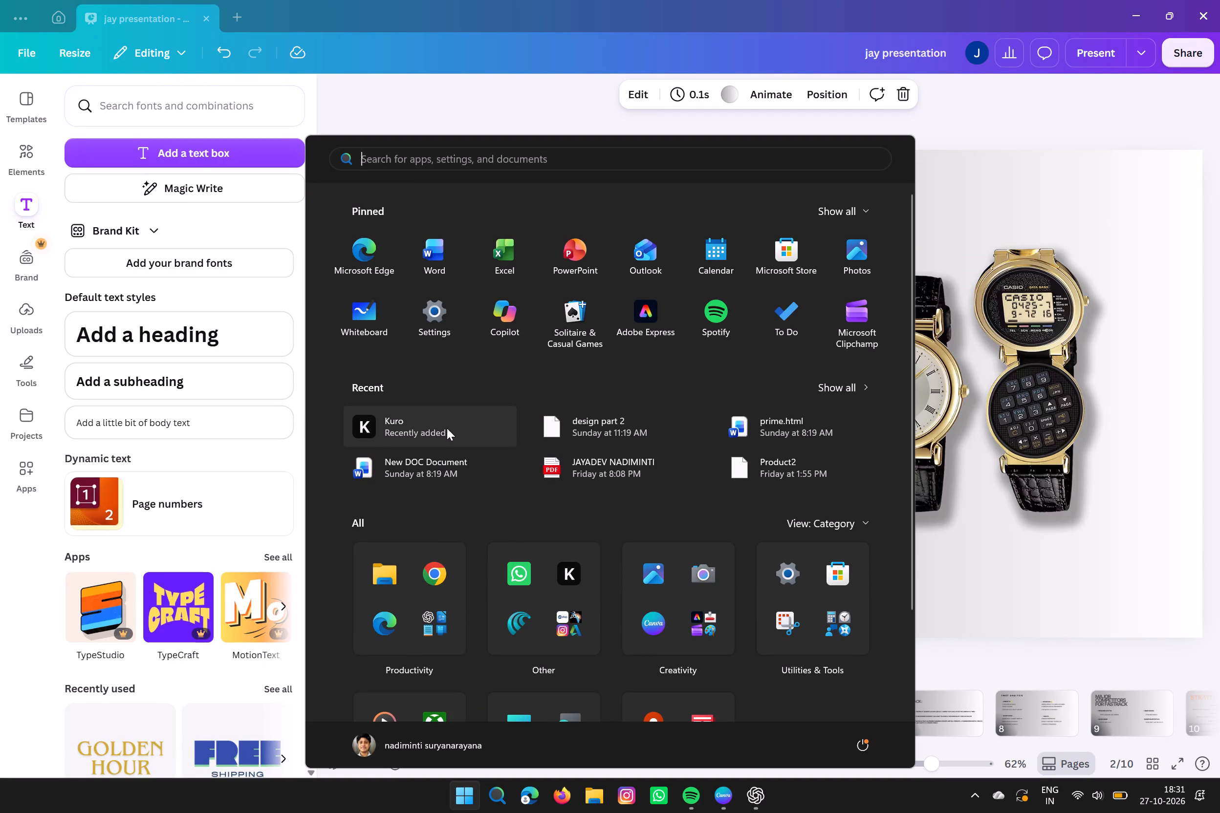